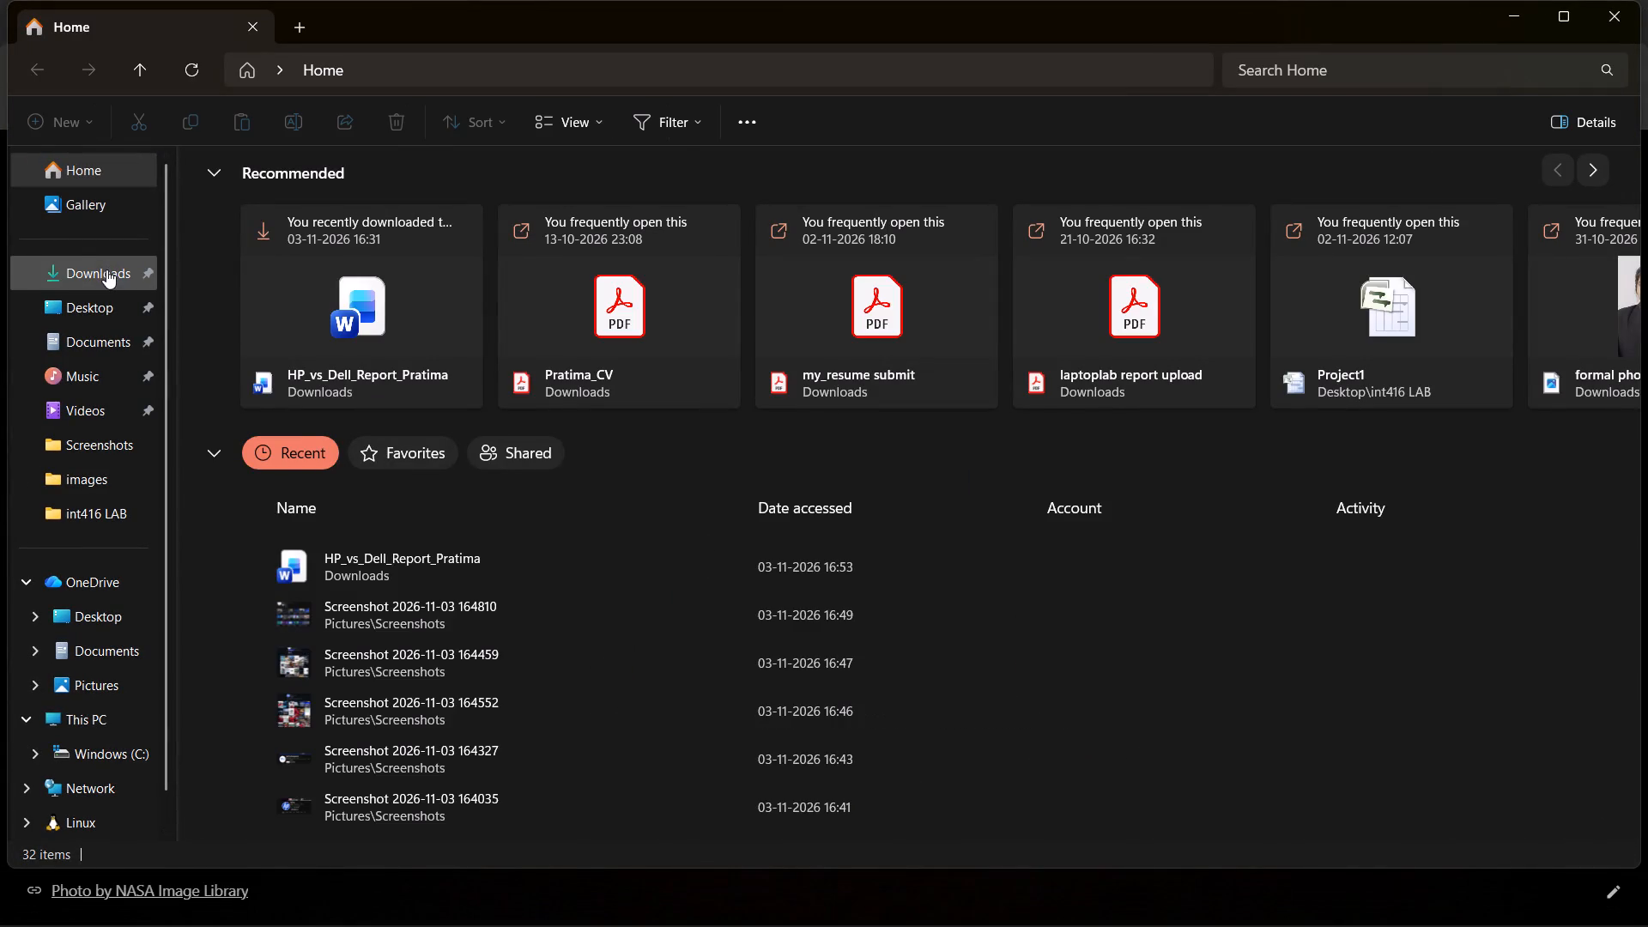
Open the HP vs Dell report document from the Downloads folder.
{"action": "double_click", "coordinate": [106, 270]}
{"action": "double_click", "coordinate": [348, 215]}
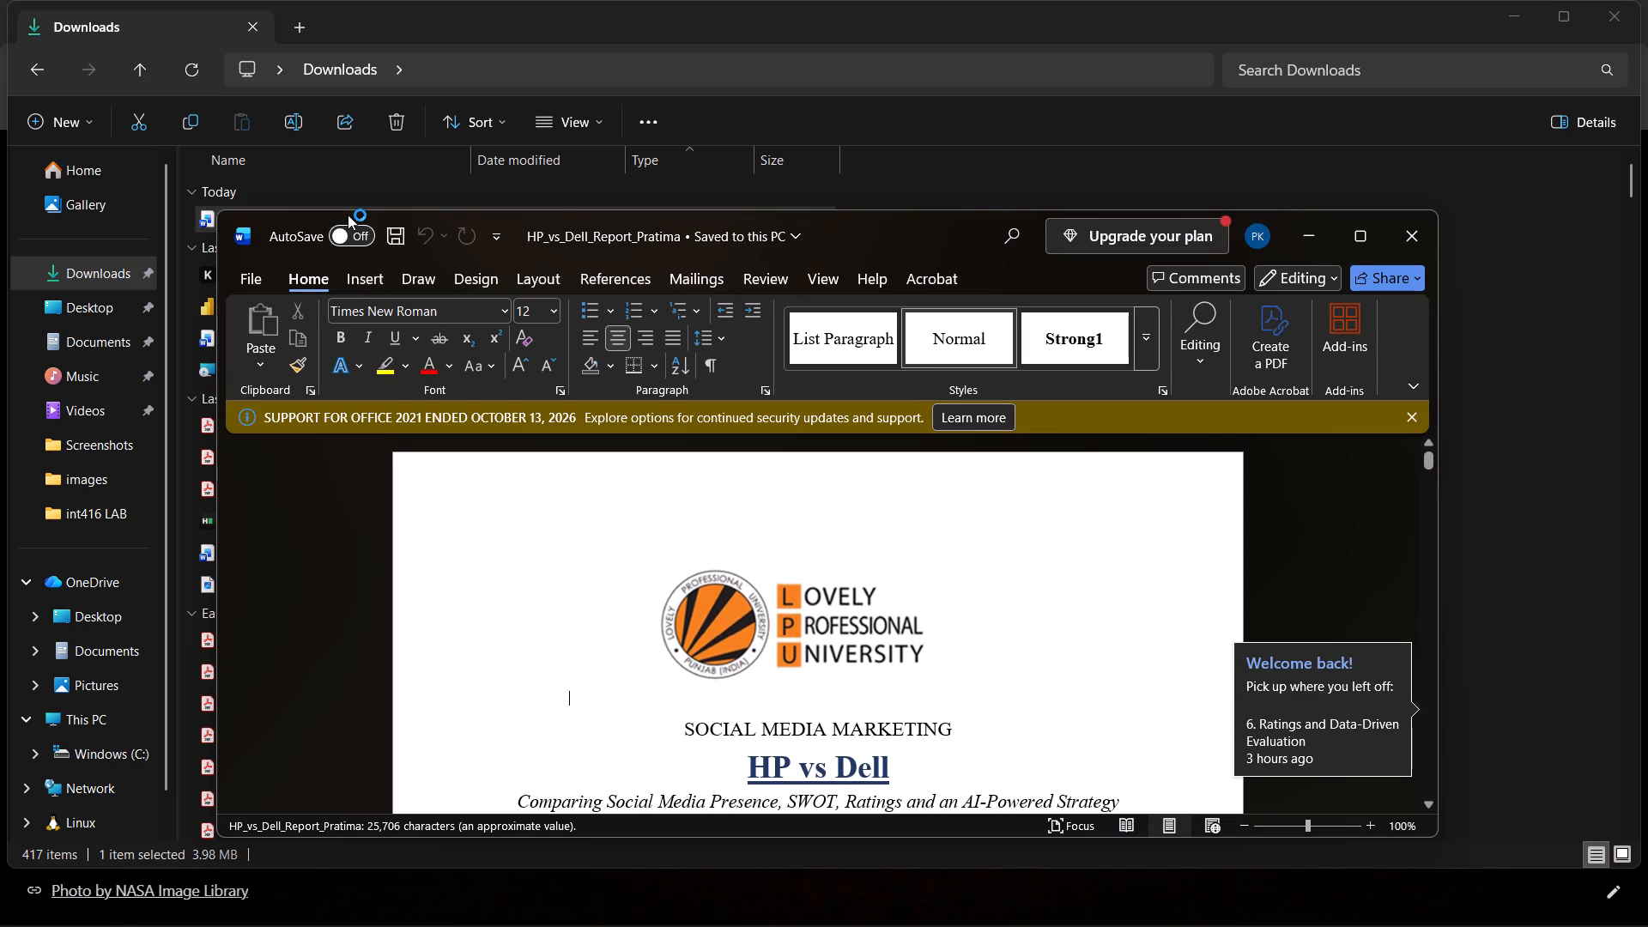
Maximize the report window and review the HP and Dell screenshot frames around Figures 4.3 and 4.4.
{"action": "left_click", "coordinate": [1369, 234]}
{"action": "scroll", "coordinate": [888, 674], "scroll_direction": "down", "scroll_amount": 9}
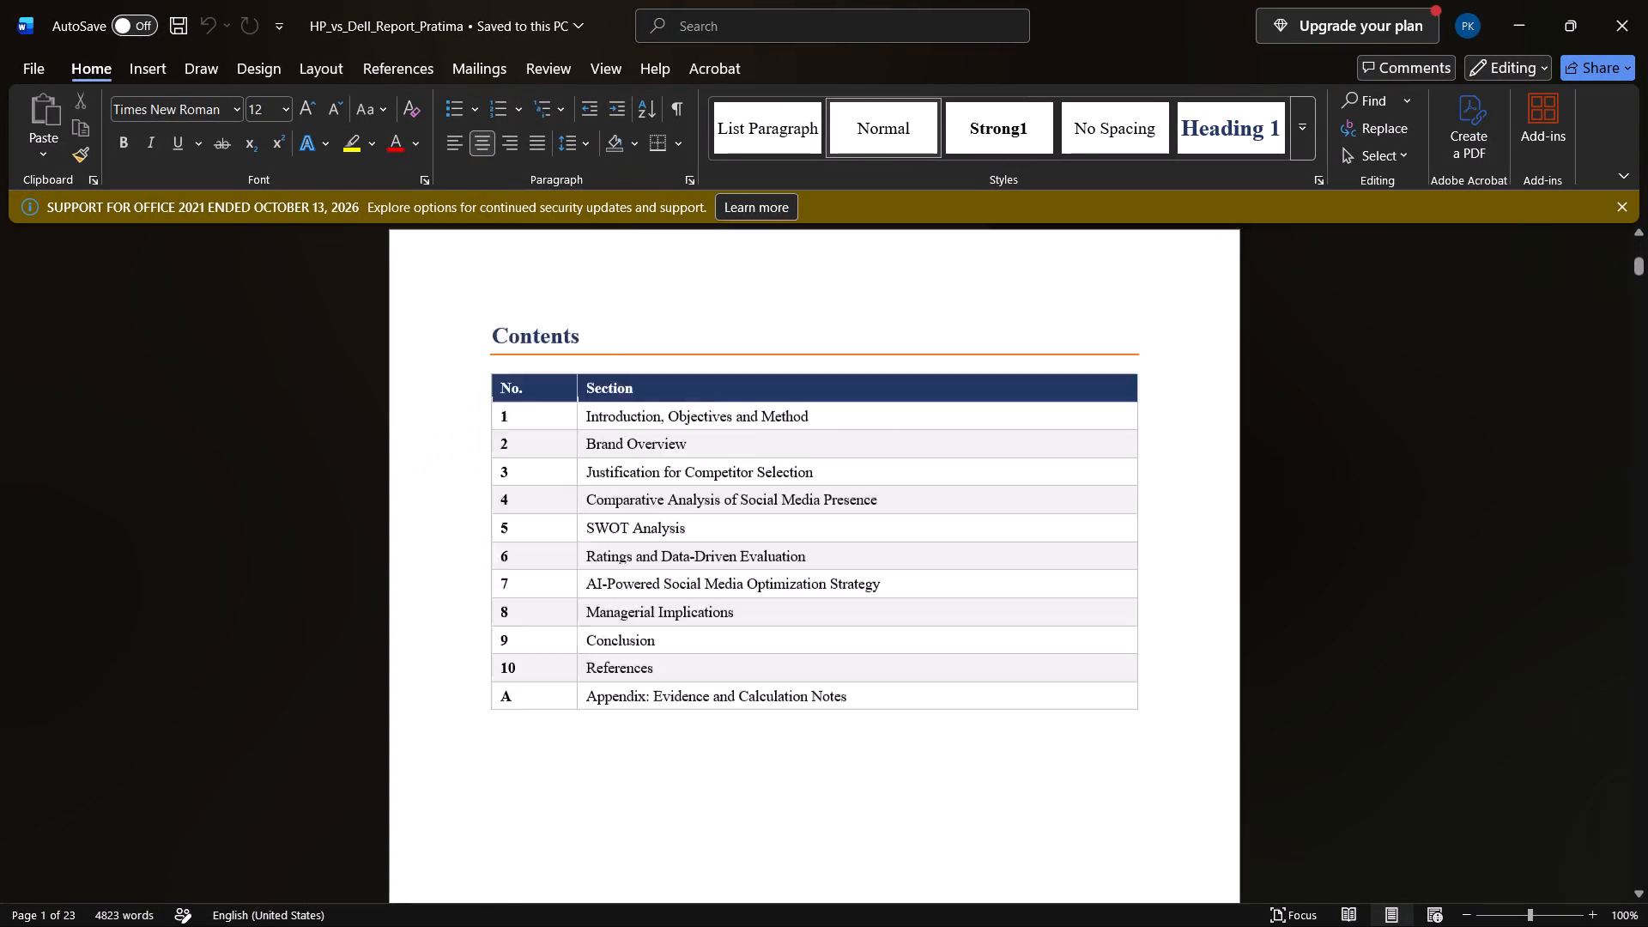
{"action": "scroll", "coordinate": [888, 674], "scroll_direction": "down", "scroll_amount": 11}
{"action": "scroll", "coordinate": [888, 674], "scroll_direction": "up", "scroll_amount": 1}
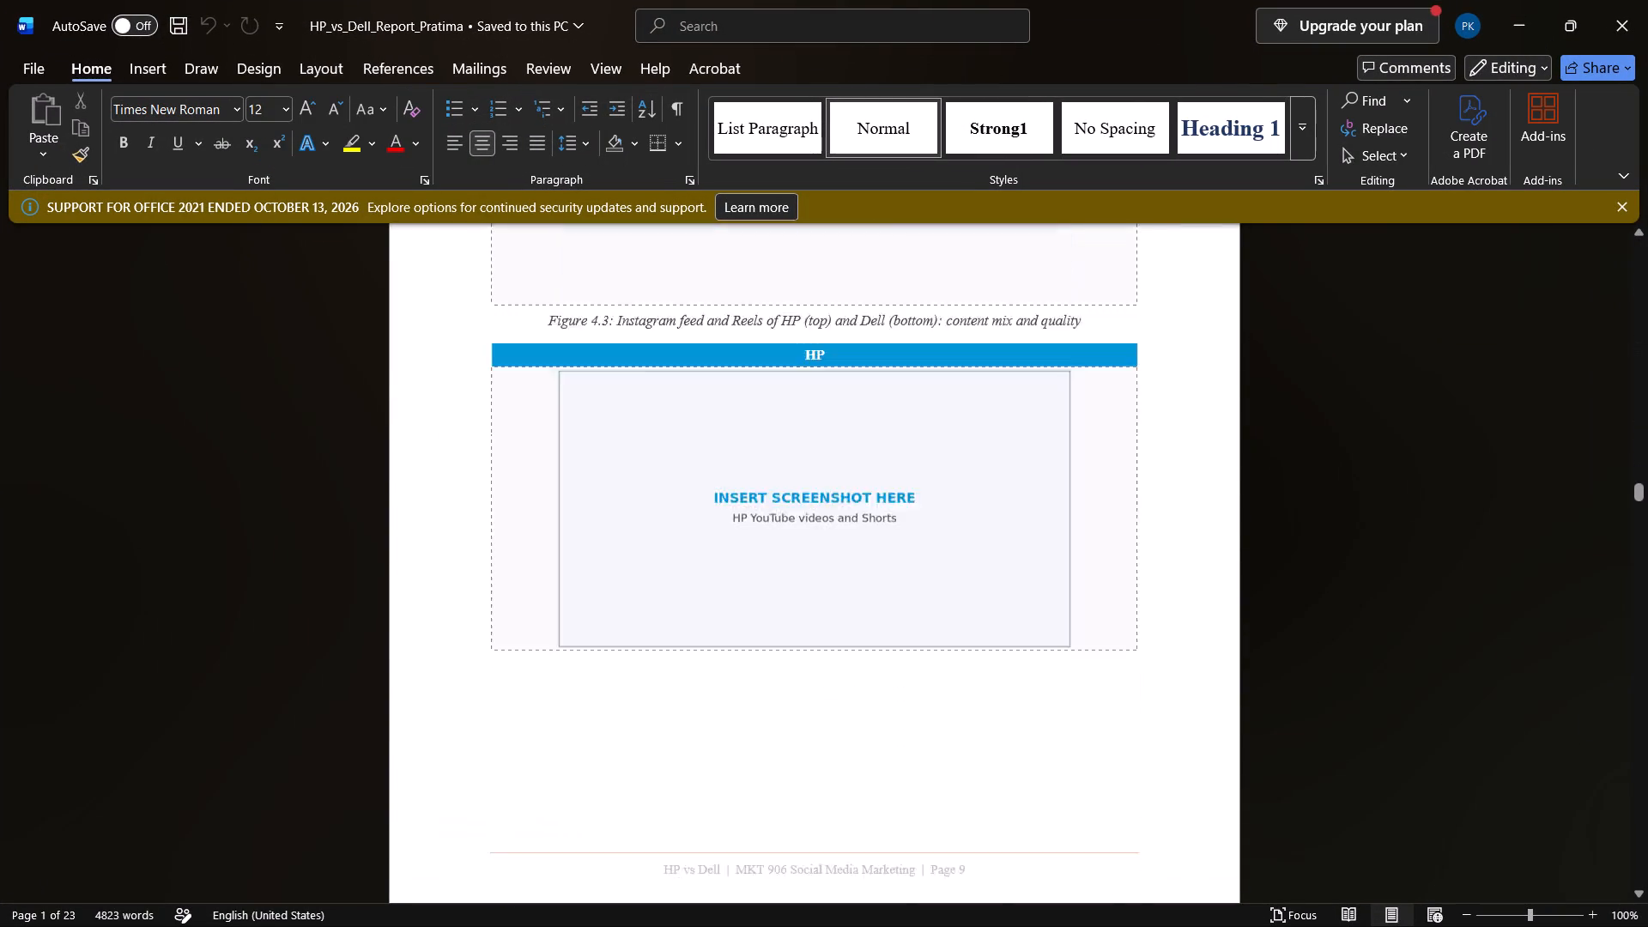
{"action": "scroll", "coordinate": [888, 674], "scroll_direction": "up", "scroll_amount": 3}
{"action": "scroll", "coordinate": [888, 674], "scroll_direction": "down", "scroll_amount": 1}
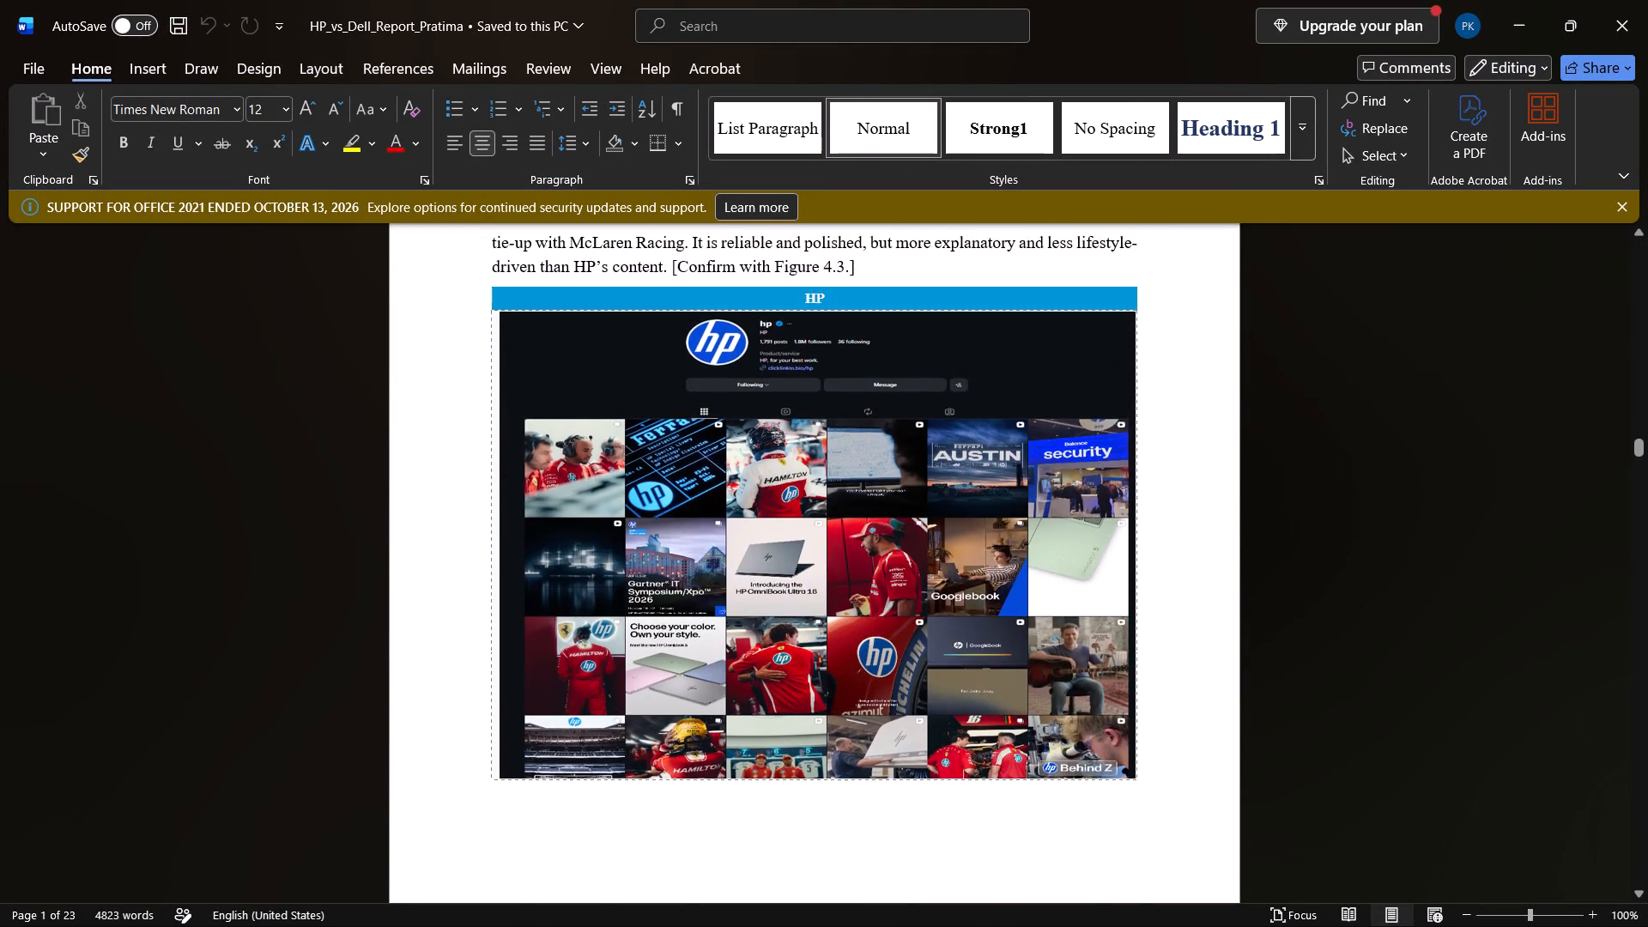
{"action": "scroll", "coordinate": [888, 674], "scroll_direction": "down", "scroll_amount": 3}
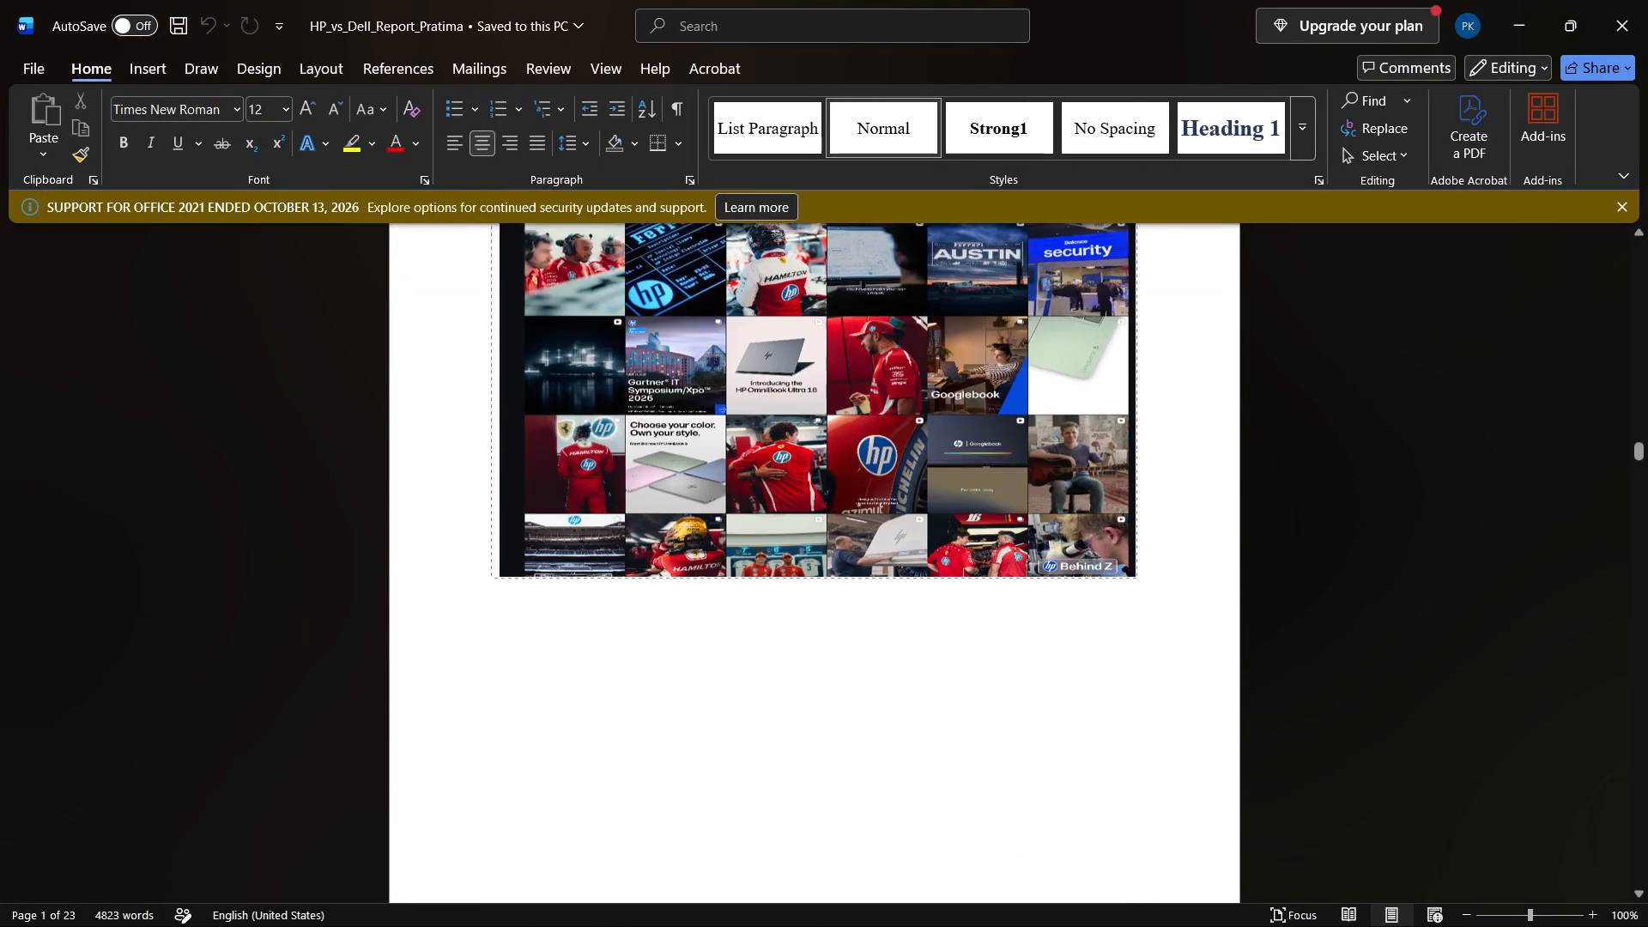
{"action": "scroll", "coordinate": [888, 674], "scroll_direction": "down", "scroll_amount": 6}
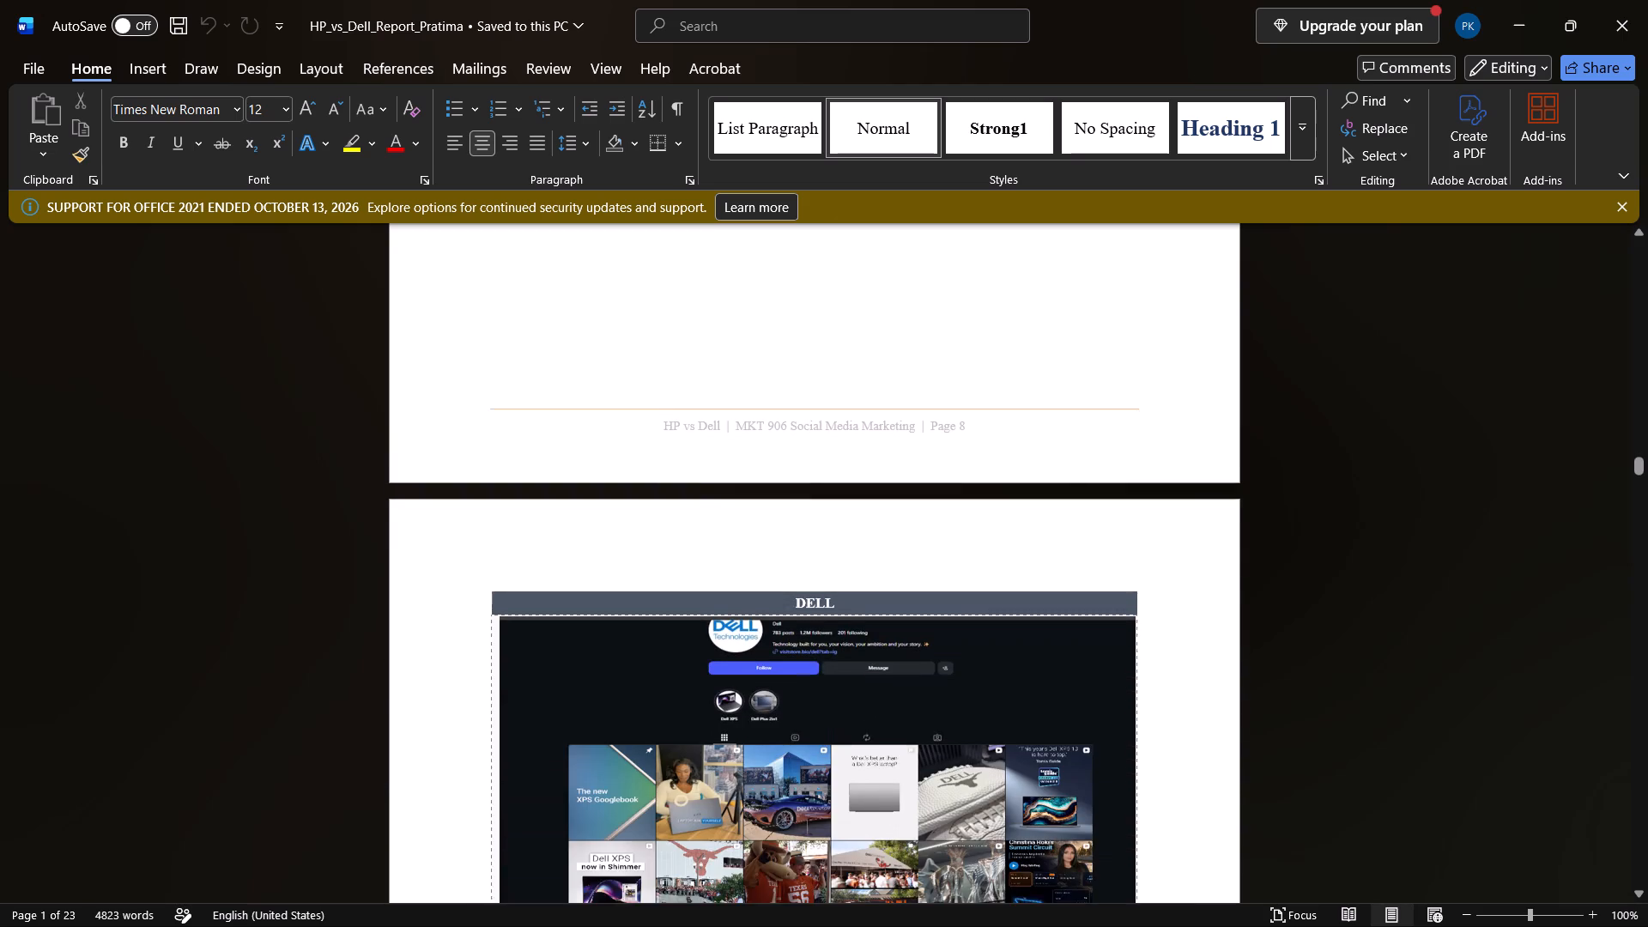
{"action": "scroll", "coordinate": [888, 674], "scroll_direction": "down", "scroll_amount": 6}
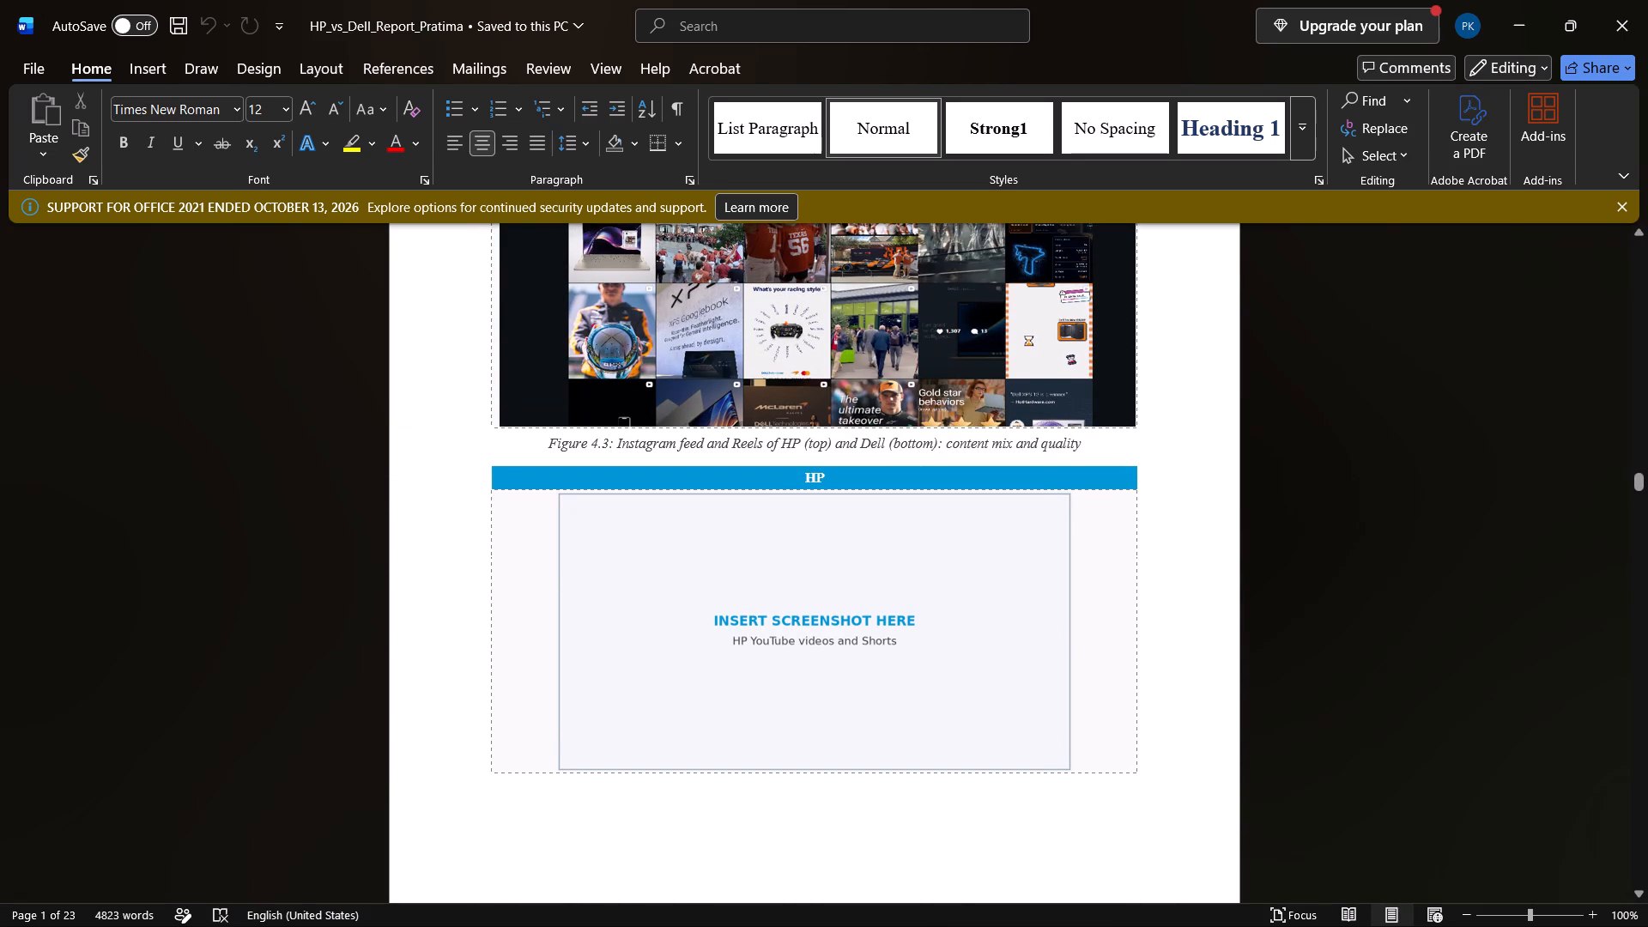
{"action": "scroll", "coordinate": [888, 674], "scroll_direction": "up", "scroll_amount": 1}
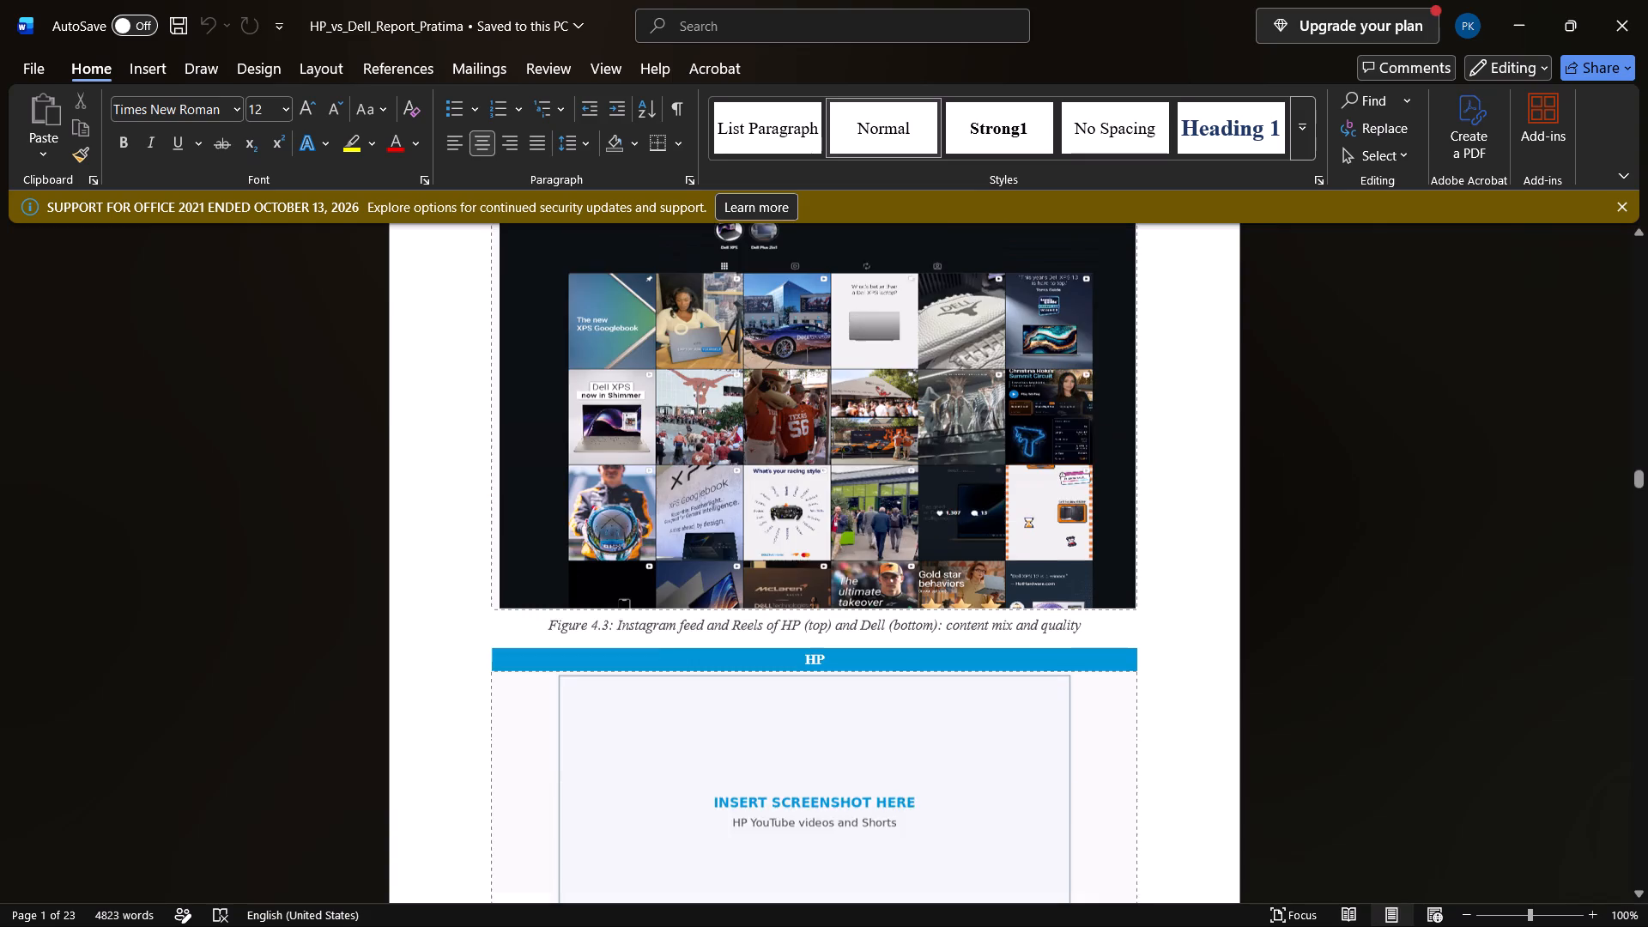
{"action": "scroll", "coordinate": [888, 674], "scroll_direction": "up", "scroll_amount": 1}
{"action": "scroll", "coordinate": [888, 674], "scroll_direction": "down", "scroll_amount": 2}
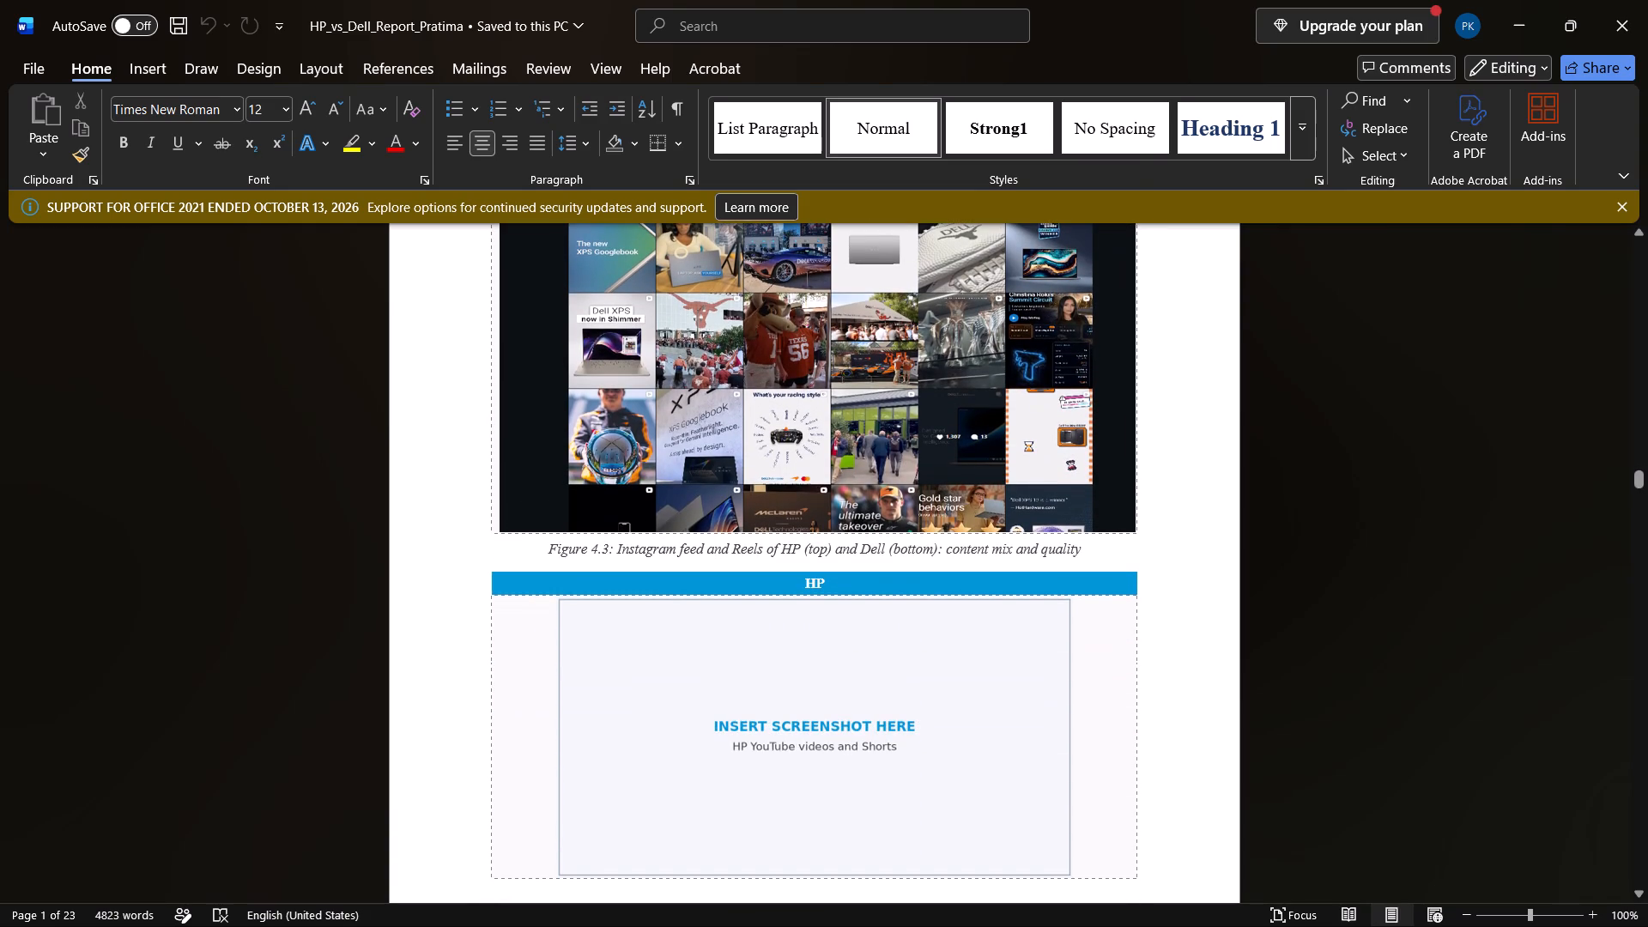
{"action": "scroll", "coordinate": [945, 651], "scroll_direction": "down", "scroll_amount": 3}
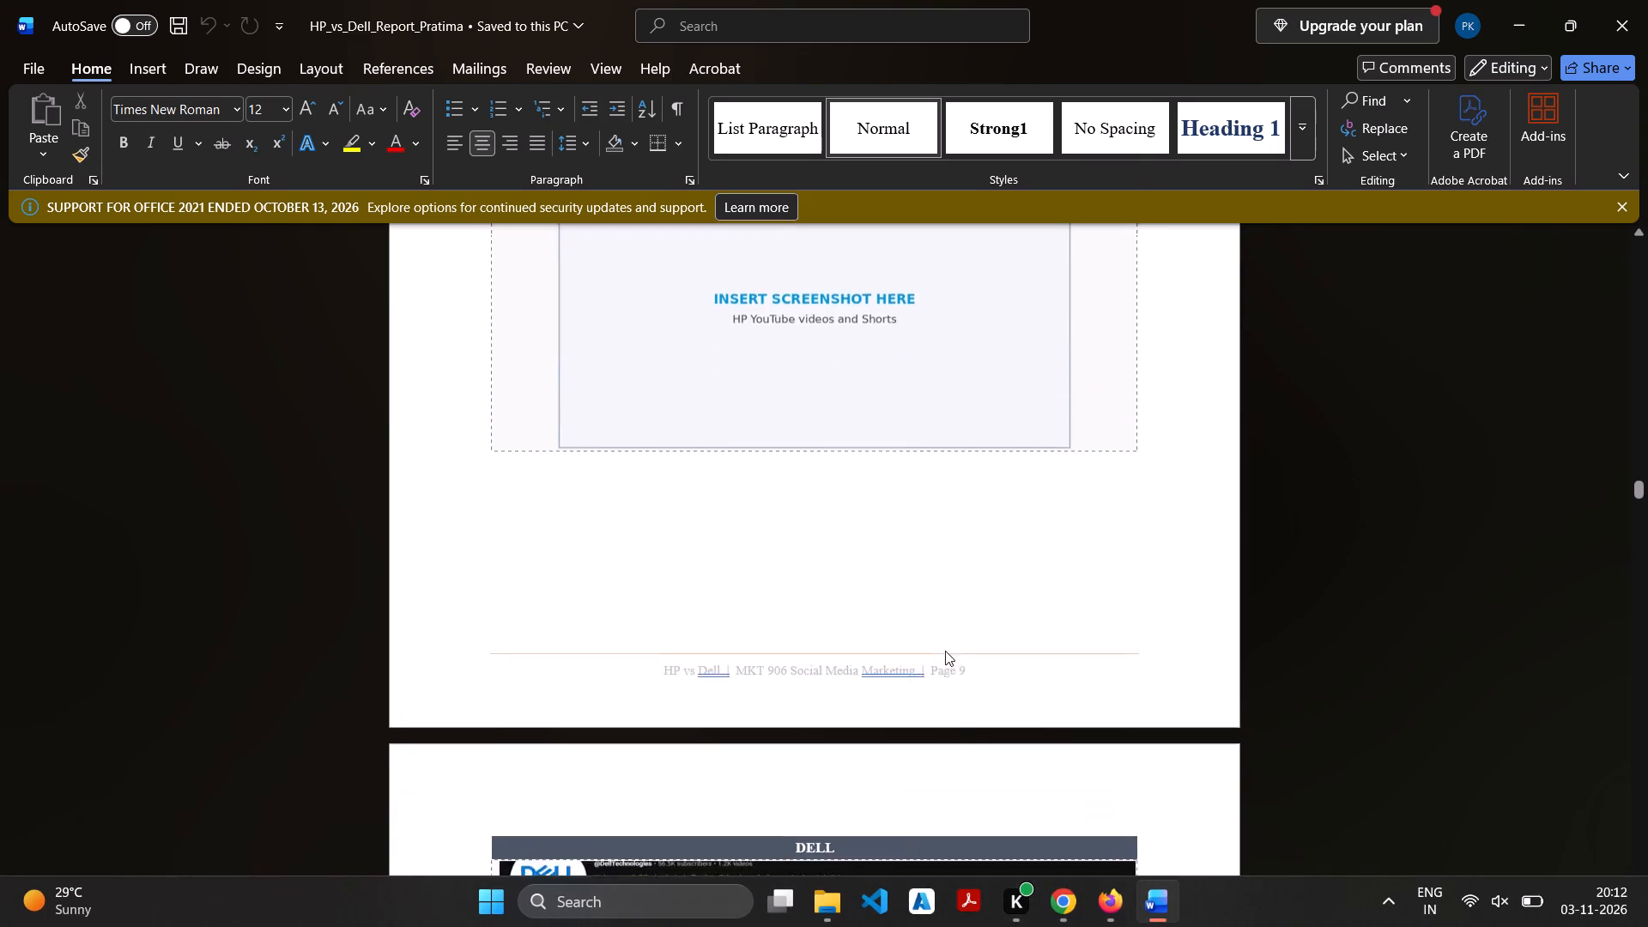
{"action": "scroll", "coordinate": [945, 651], "scroll_direction": "down", "scroll_amount": 5}
Remove the "Insert screenshot here" placeholder image for HP YouTube videos and Shorts from the HP frame below Figure 4.3.
{"action": "scroll", "coordinate": [945, 651], "scroll_direction": "up", "scroll_amount": 1}
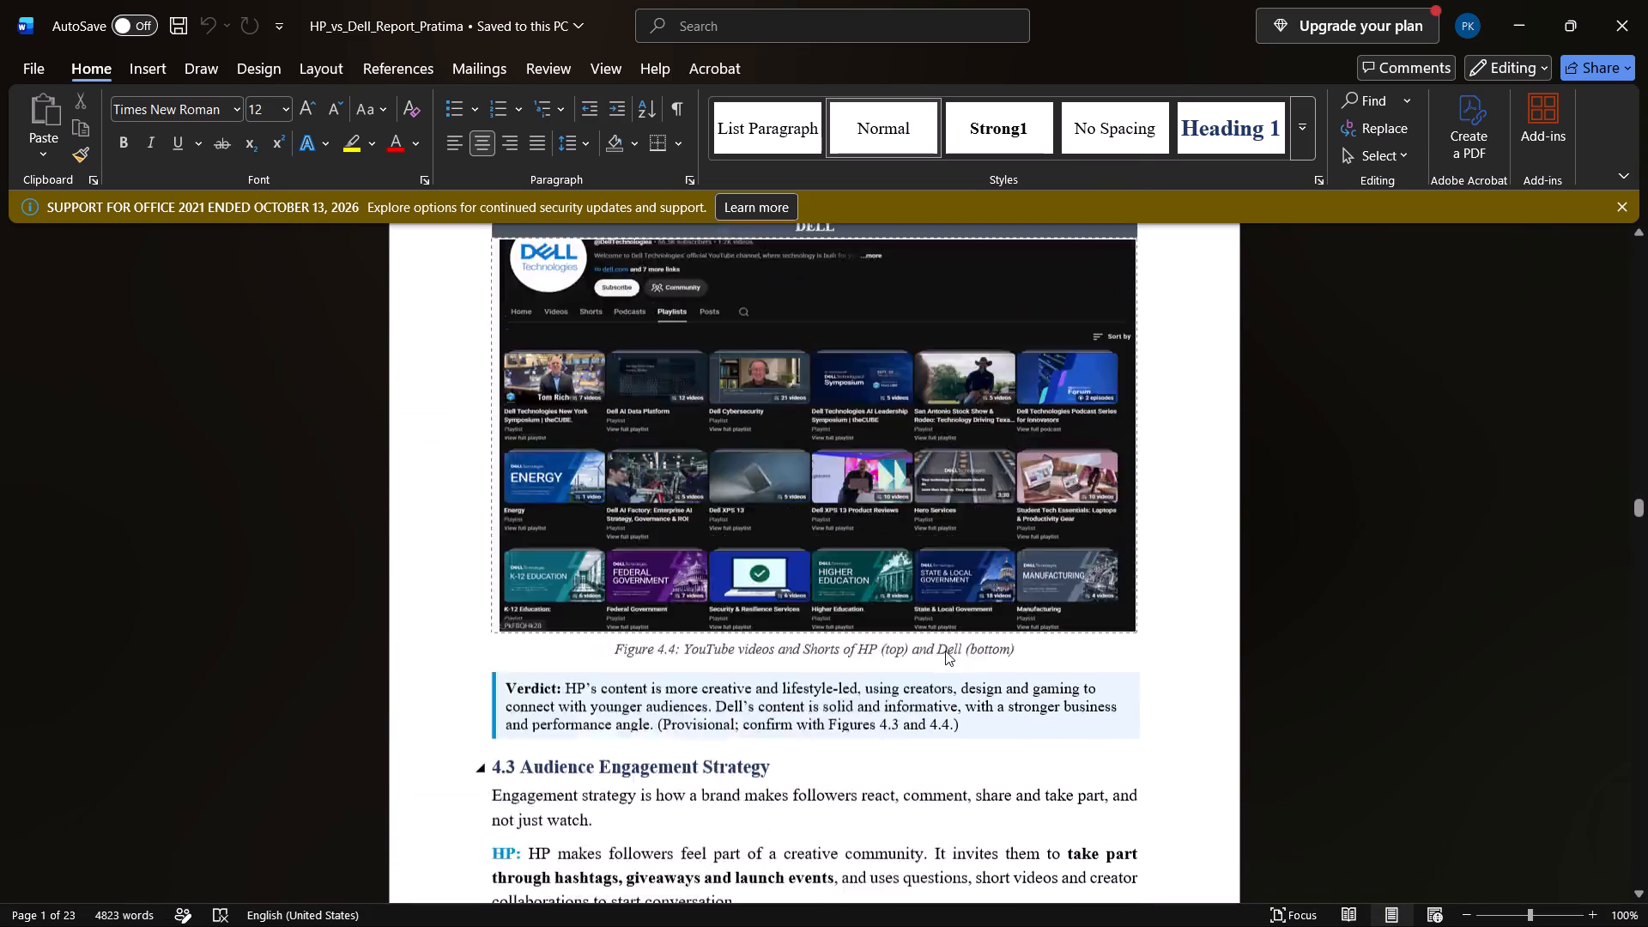
{"action": "scroll", "coordinate": [945, 651], "scroll_direction": "up", "scroll_amount": 1}
{"action": "right_click", "coordinate": [857, 524]}
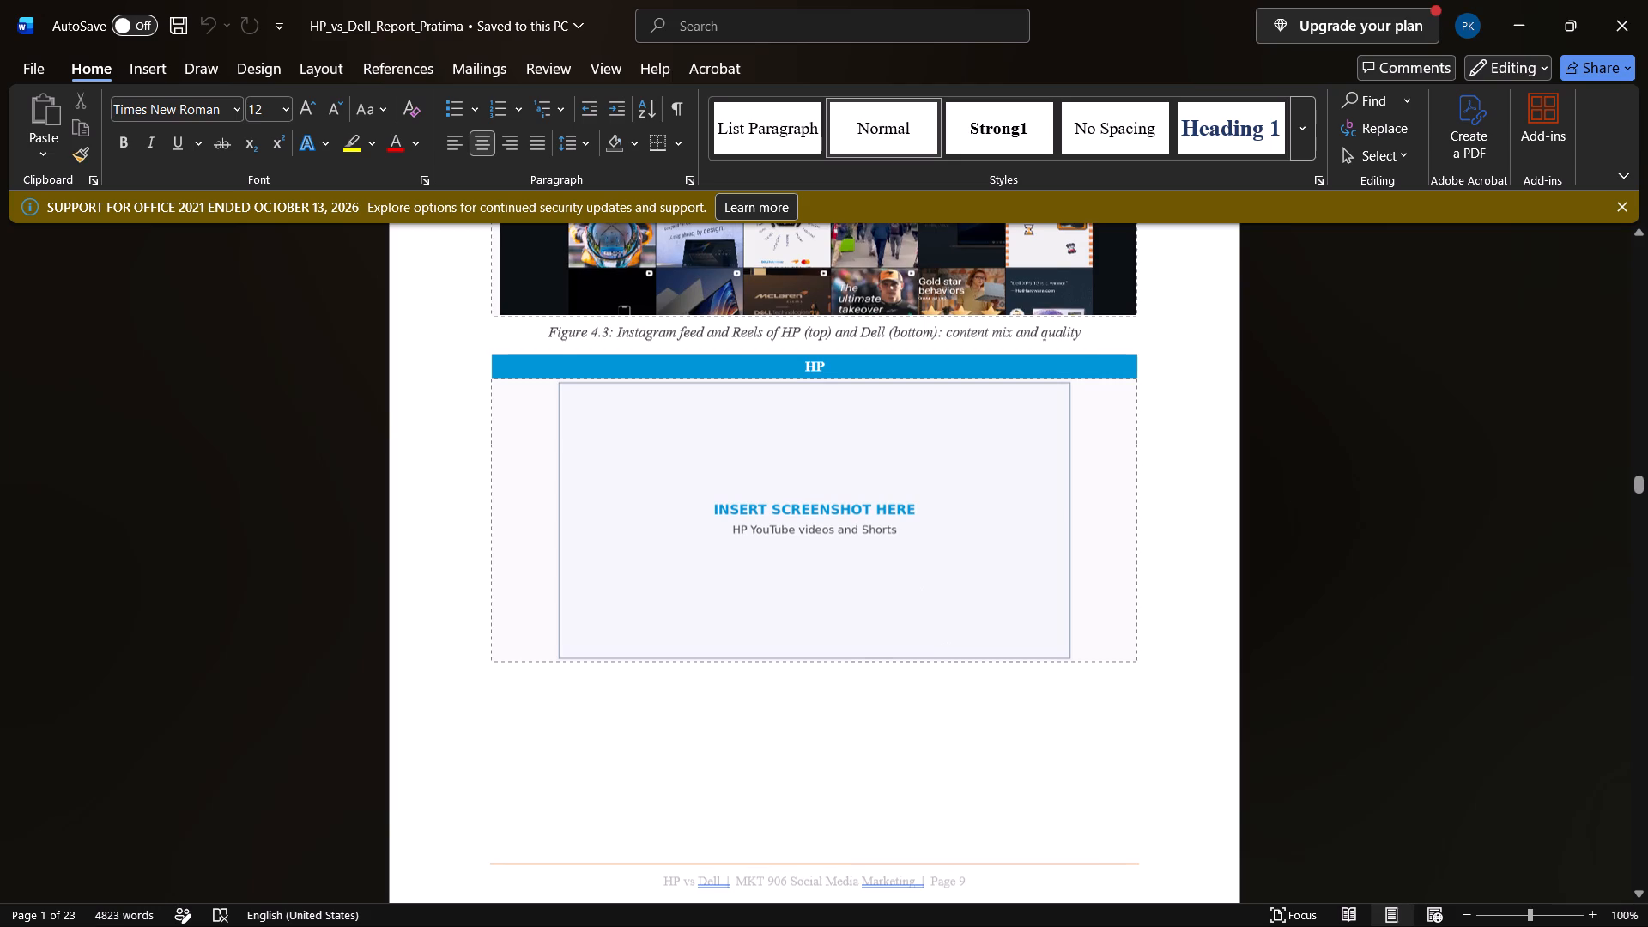
{"action": "left_click", "coordinate": [913, 361]}
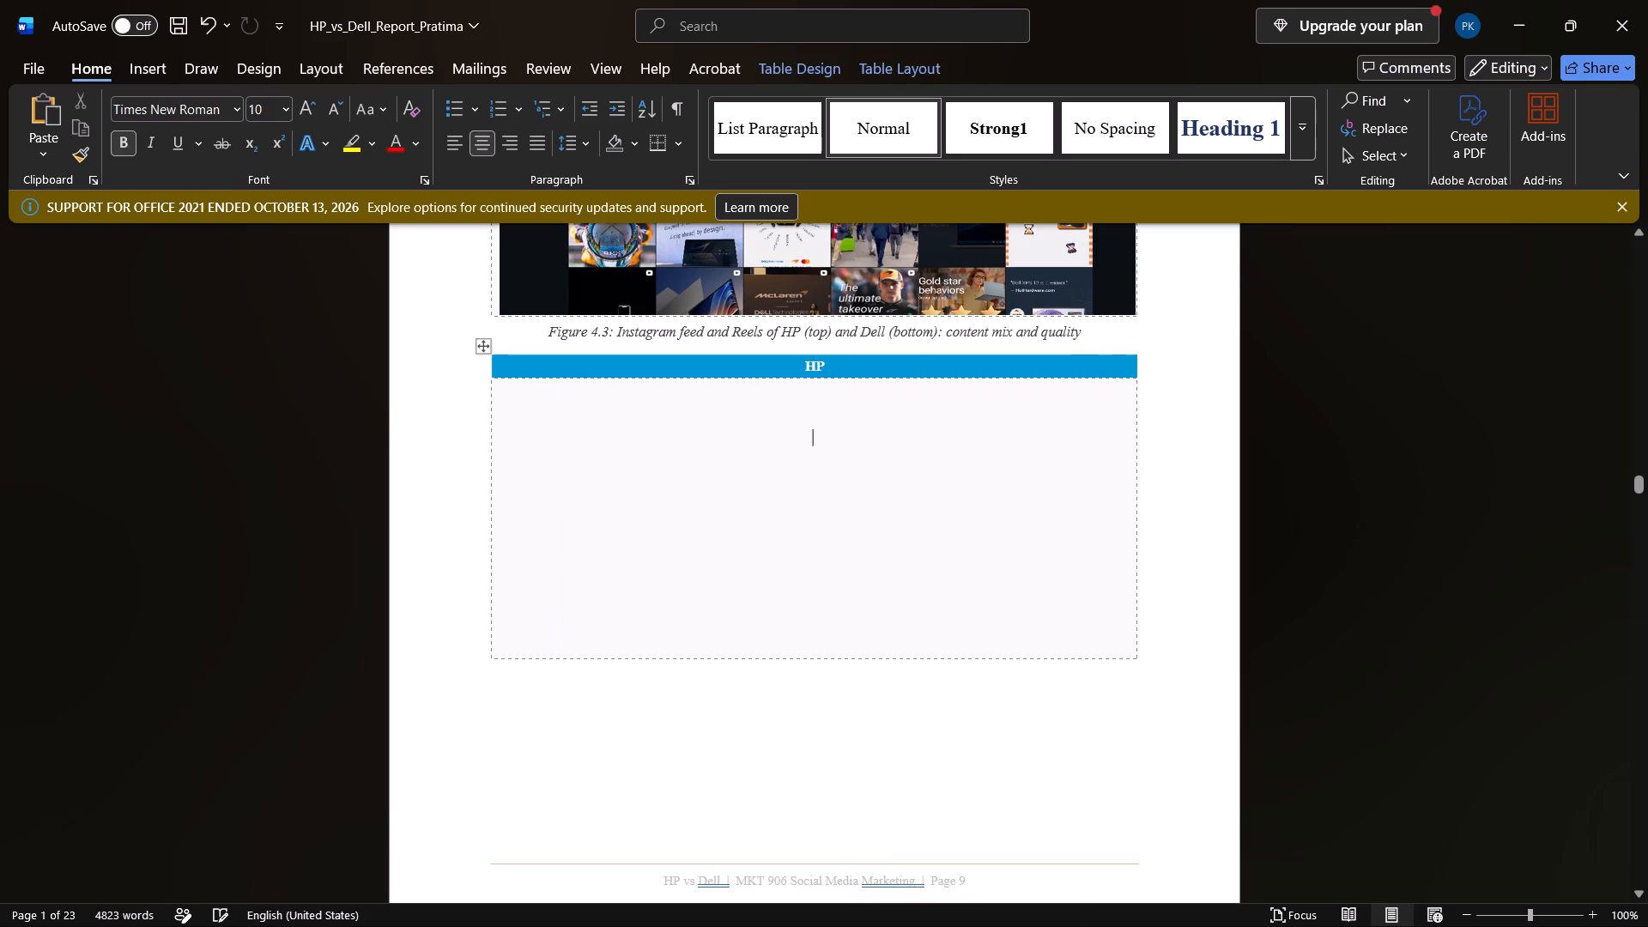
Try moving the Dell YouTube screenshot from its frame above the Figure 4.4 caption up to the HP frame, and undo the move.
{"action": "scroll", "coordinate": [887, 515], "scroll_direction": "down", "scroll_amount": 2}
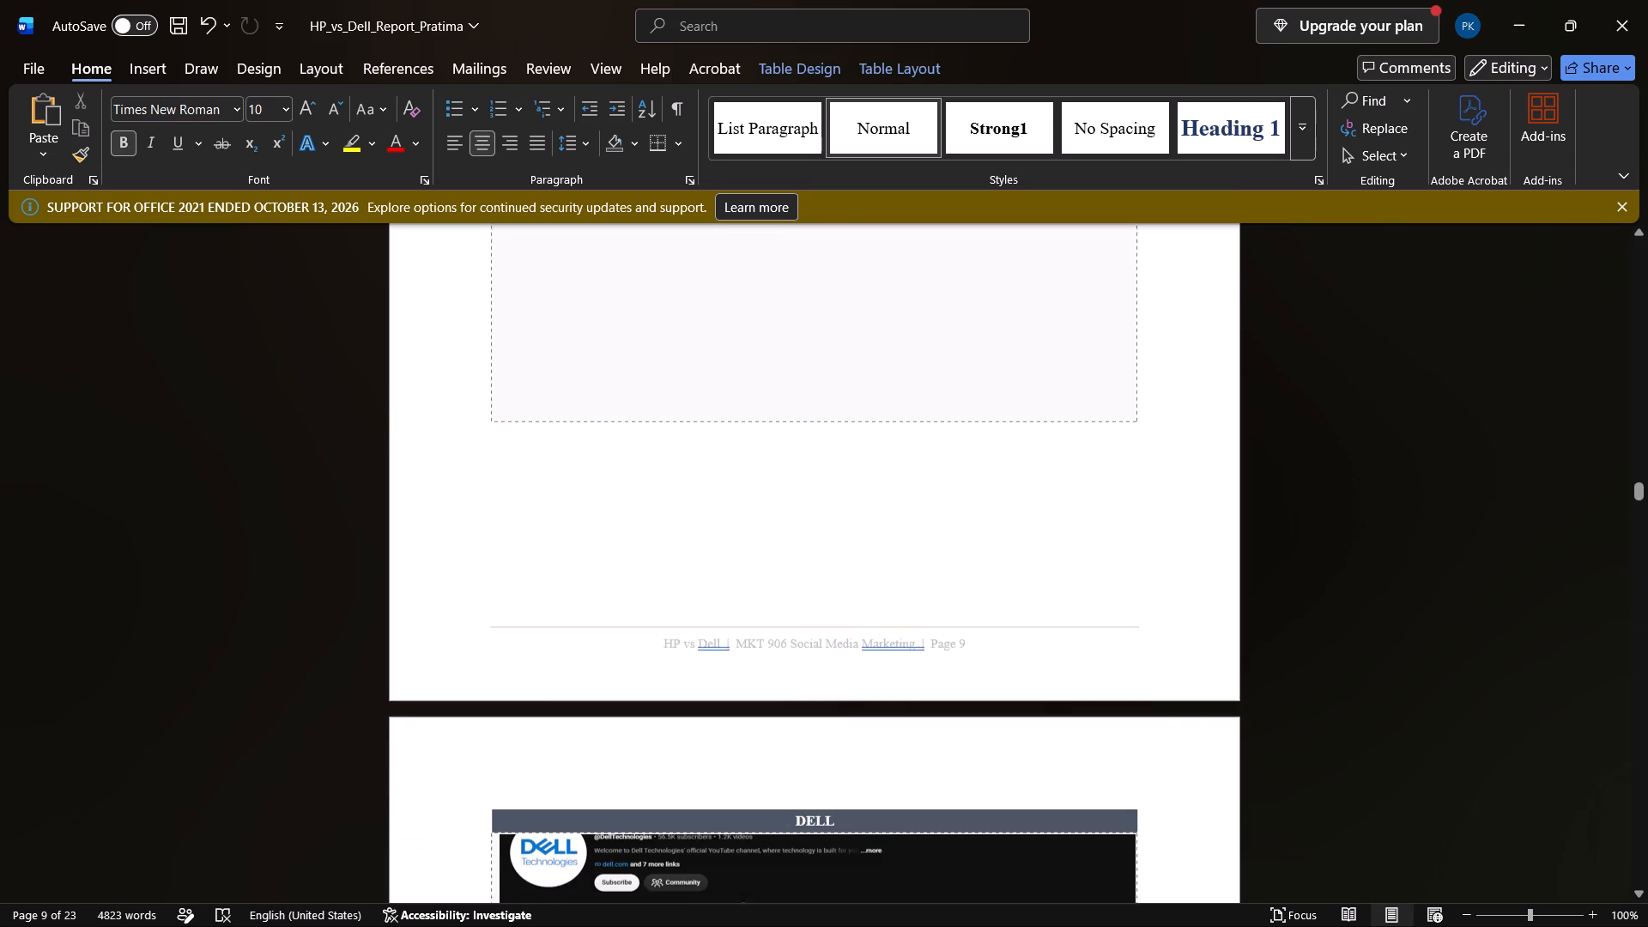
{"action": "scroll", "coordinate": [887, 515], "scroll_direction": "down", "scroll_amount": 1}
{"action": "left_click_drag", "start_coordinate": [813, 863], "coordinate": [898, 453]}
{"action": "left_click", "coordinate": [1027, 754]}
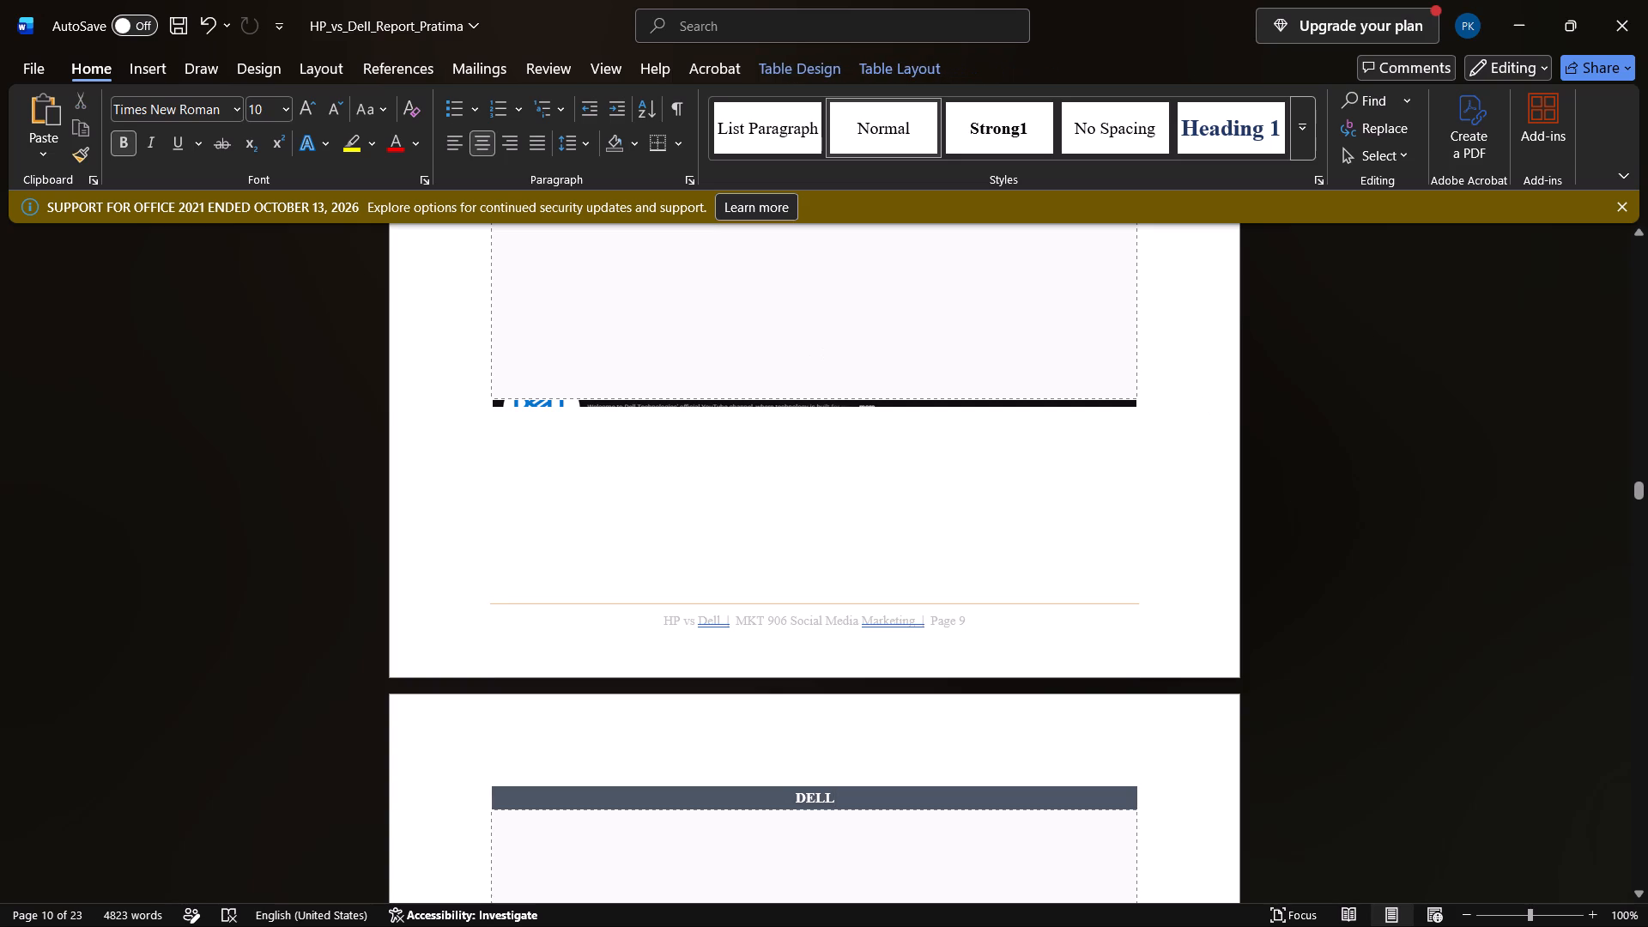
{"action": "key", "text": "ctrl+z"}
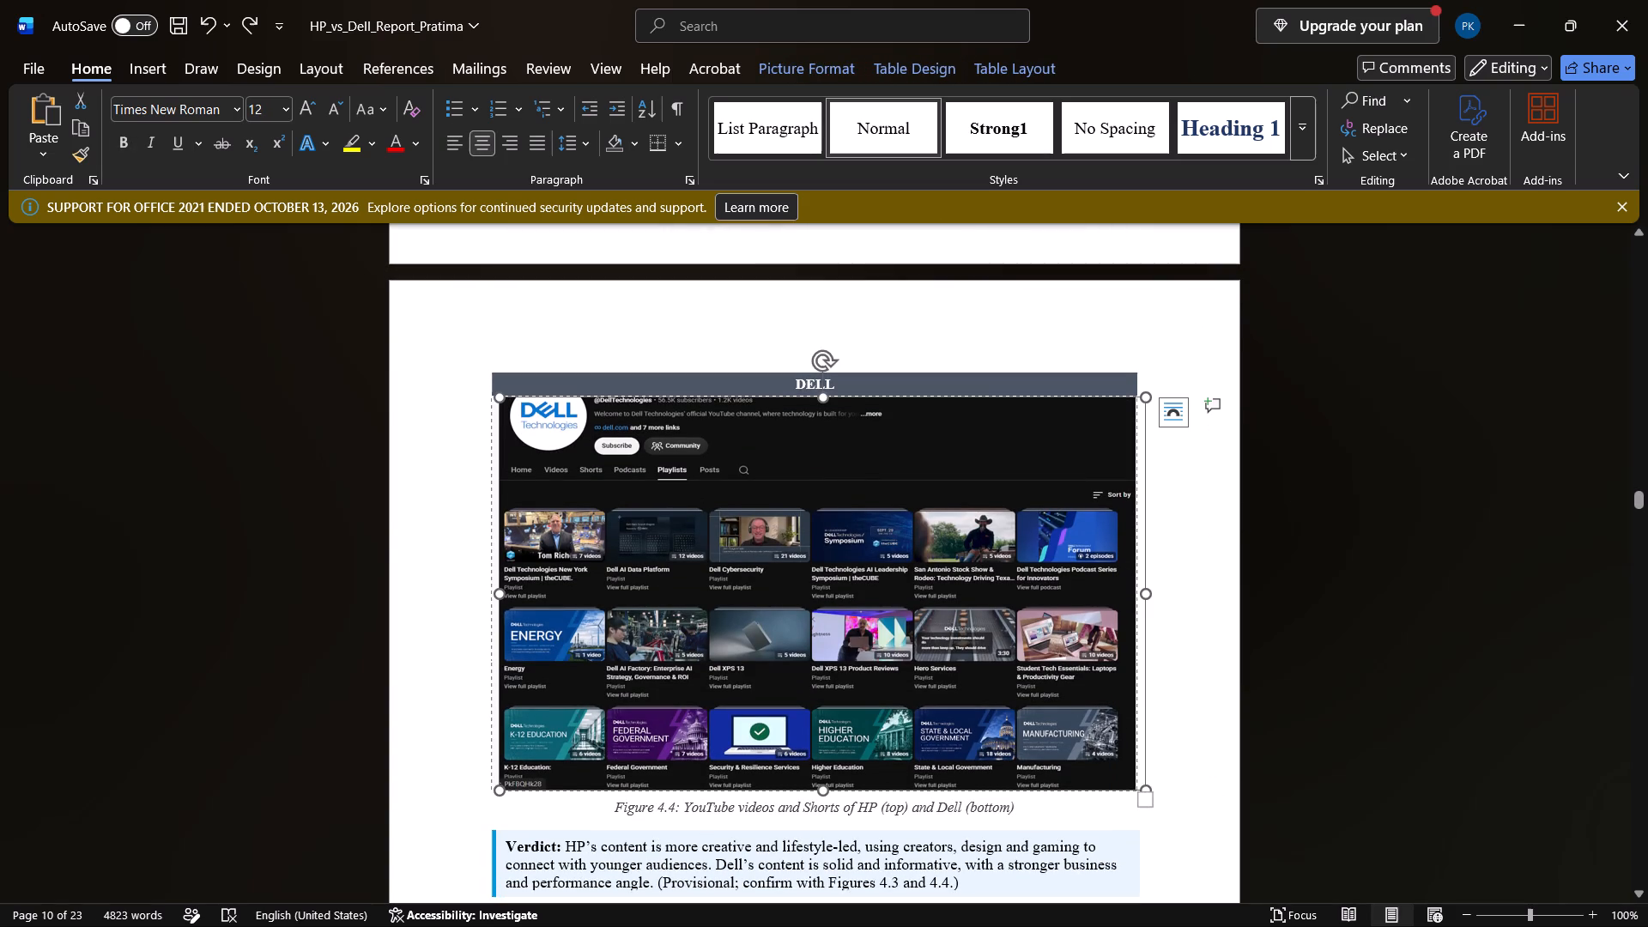
Examine the HP and Dell screenshot frames of Figures 4.3 and 4.4 on pages 8 to 10 for missing images.
{"action": "scroll", "coordinate": [944, 711], "scroll_direction": "up", "scroll_amount": 3}
{"action": "scroll", "coordinate": [954, 824], "scroll_direction": "up", "scroll_amount": 1}
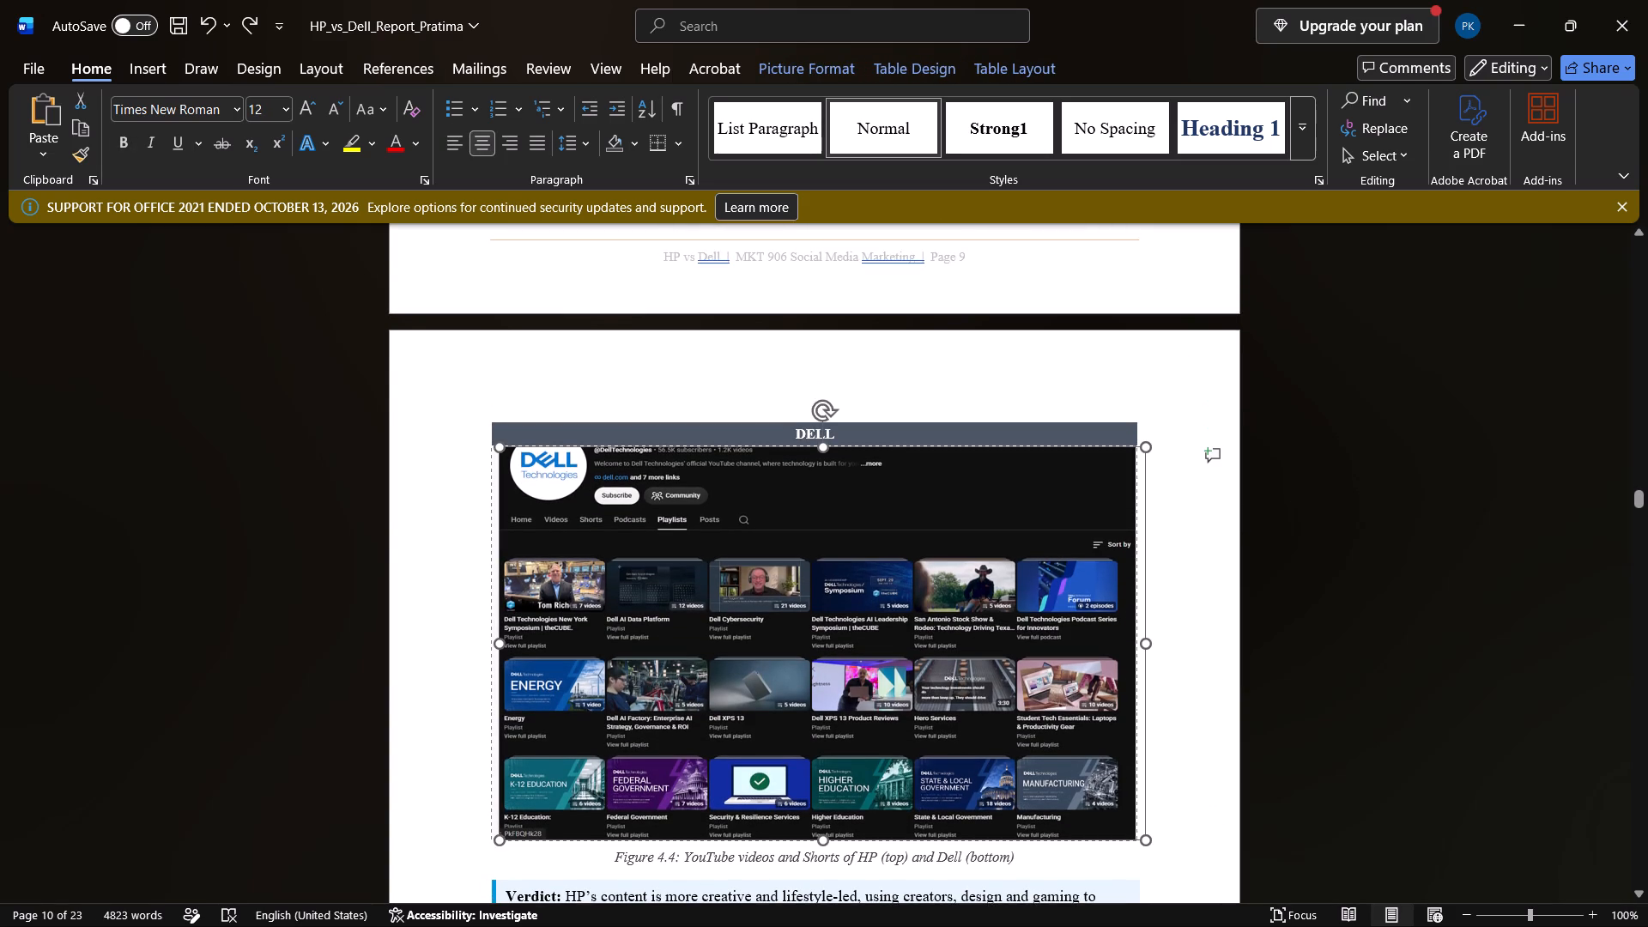
{"action": "scroll", "coordinate": [916, 668], "scroll_direction": "up", "scroll_amount": 5}
{"action": "left_click", "coordinate": [993, 353]}
{"action": "scroll", "coordinate": [997, 400], "scroll_direction": "up", "scroll_amount": 1}
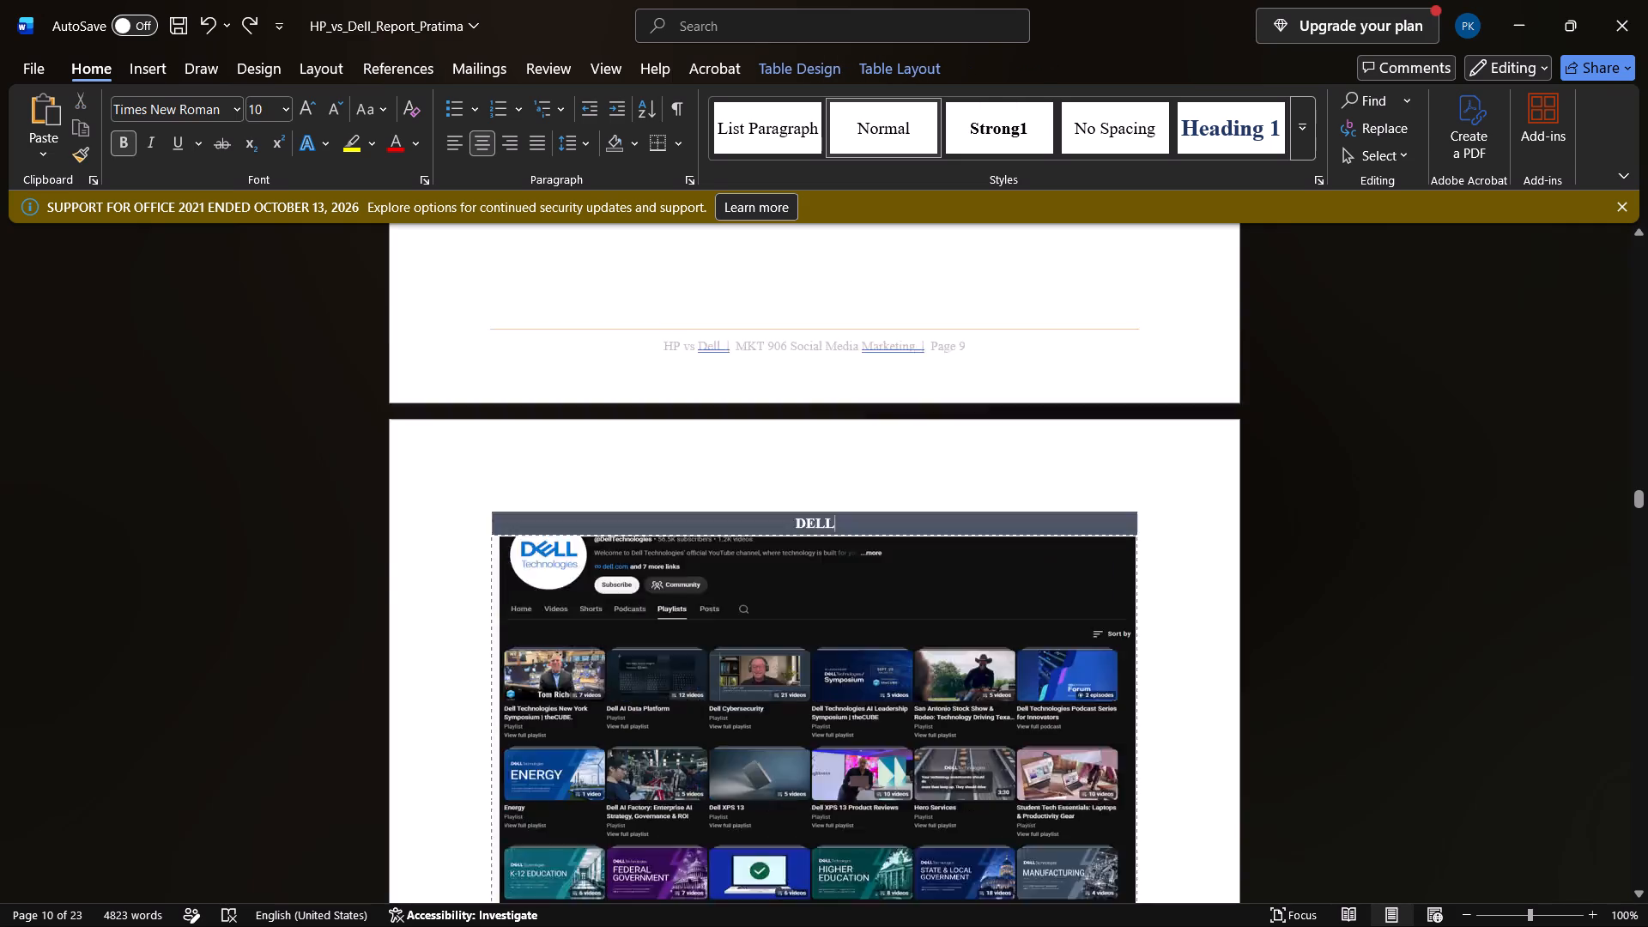
{"action": "scroll", "coordinate": [997, 400], "scroll_direction": "up", "scroll_amount": 3}
{"action": "scroll", "coordinate": [997, 400], "scroll_direction": "down", "scroll_amount": 1}
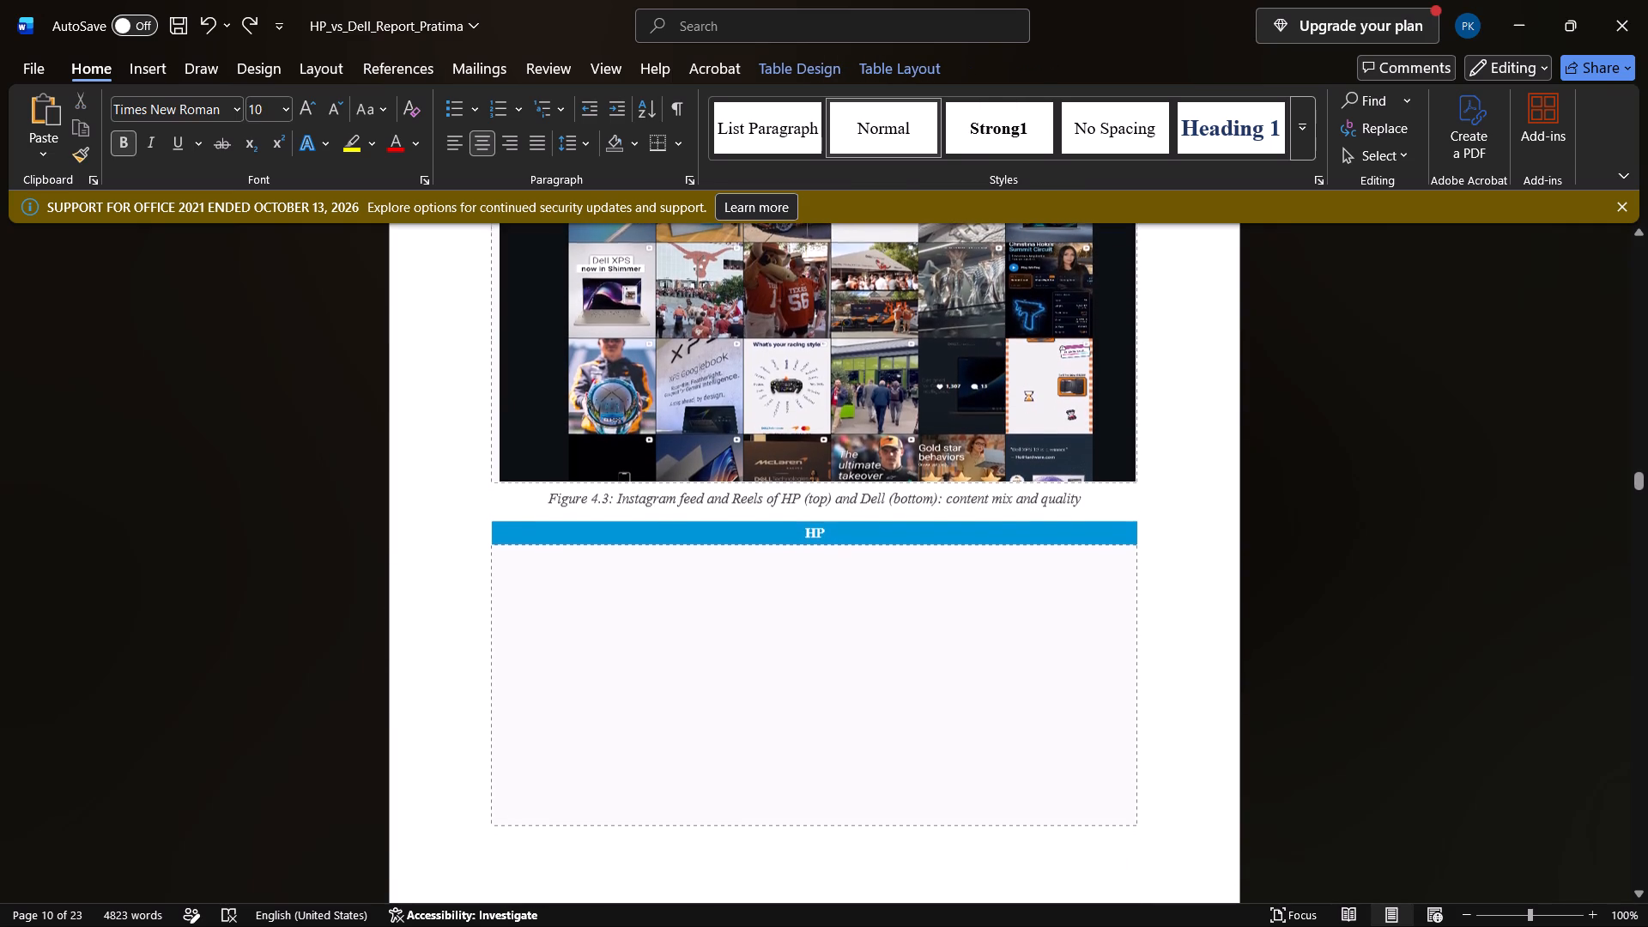
{"action": "scroll", "coordinate": [997, 400], "scroll_direction": "up", "scroll_amount": 3}
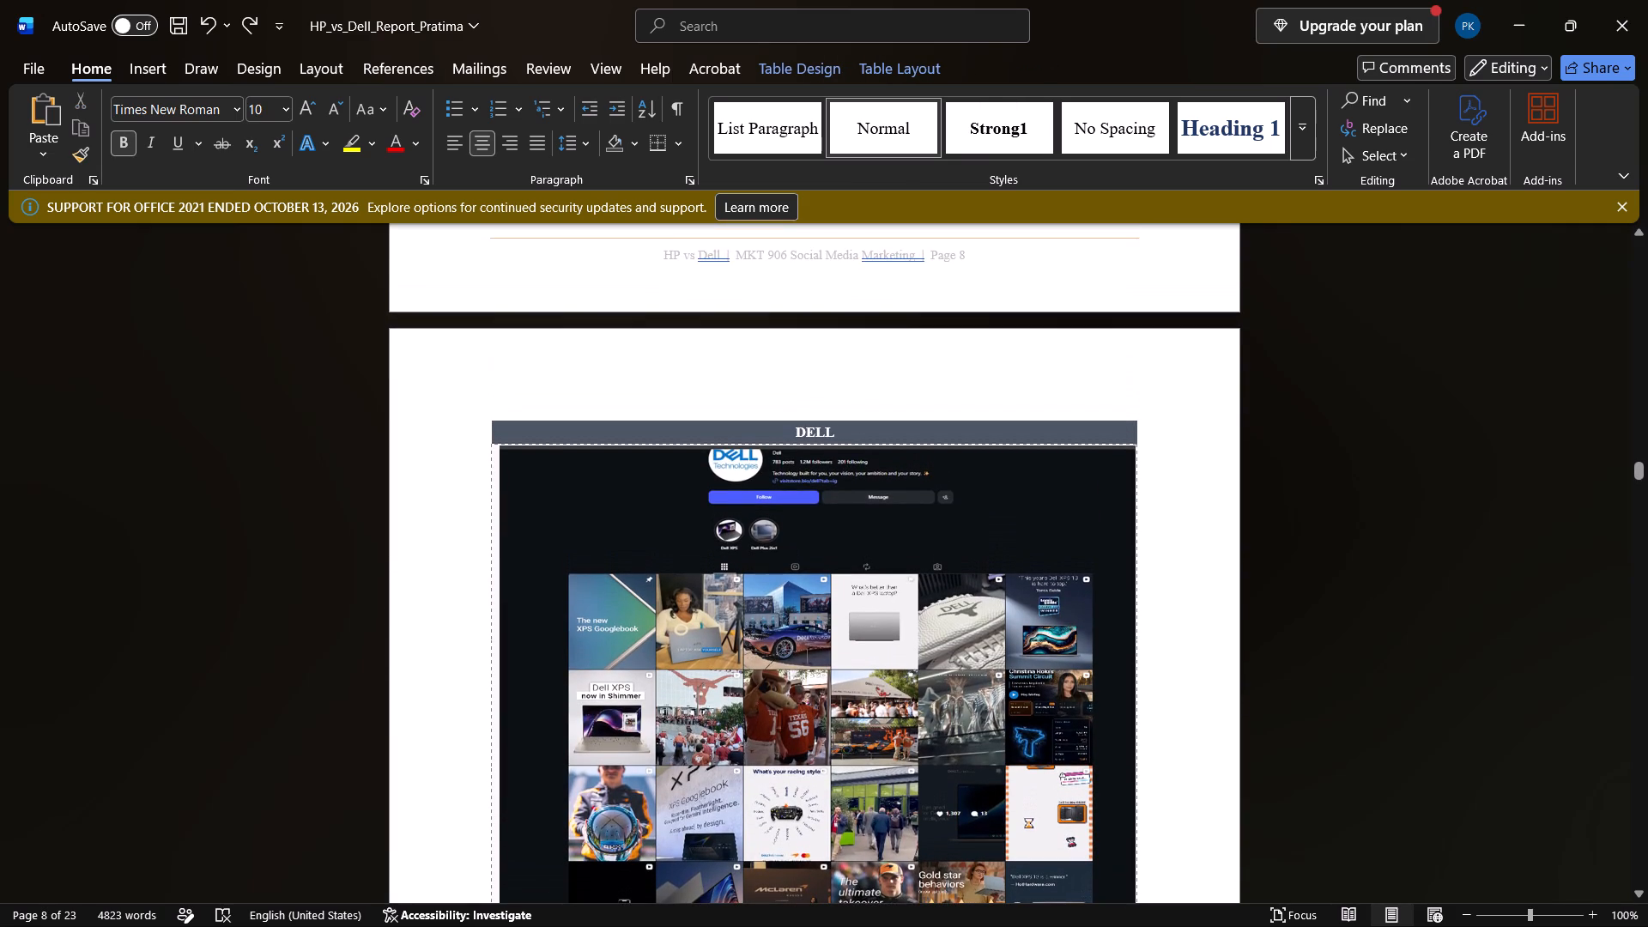
{"action": "scroll", "coordinate": [997, 400], "scroll_direction": "up", "scroll_amount": 3}
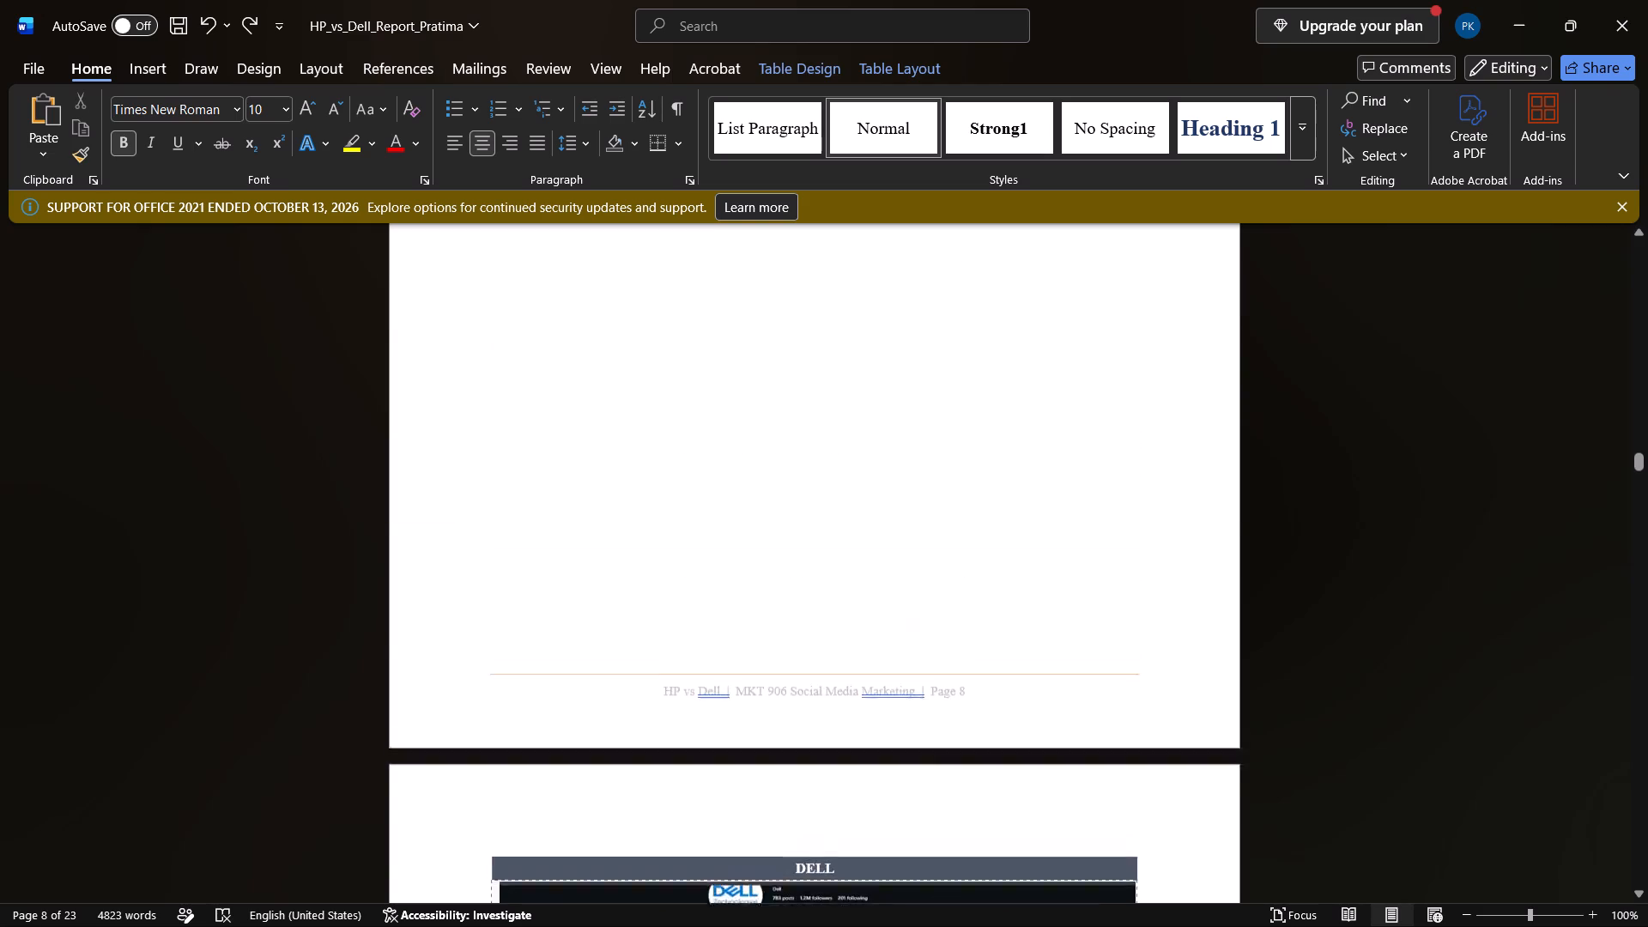
{"action": "scroll", "coordinate": [997, 400], "scroll_direction": "up", "scroll_amount": 2}
{"action": "scroll", "coordinate": [997, 400], "scroll_direction": "down", "scroll_amount": 4}
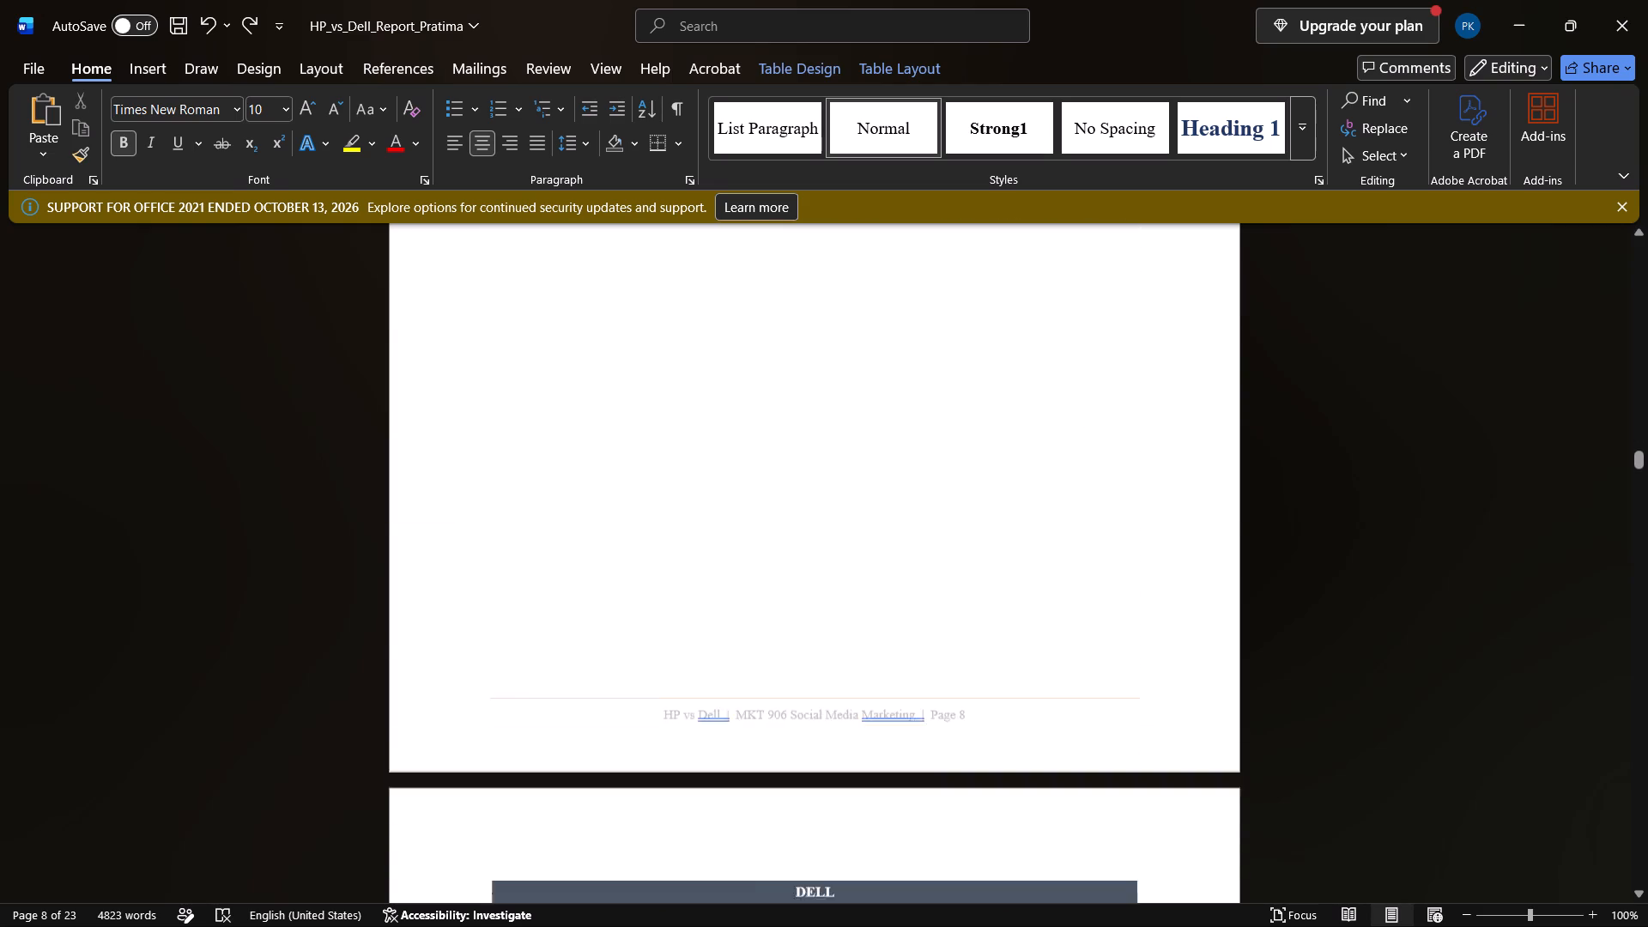
{"action": "scroll", "coordinate": [997, 400], "scroll_direction": "down", "scroll_amount": 4}
{"action": "scroll", "coordinate": [997, 400], "scroll_direction": "right", "scroll_amount": 1}
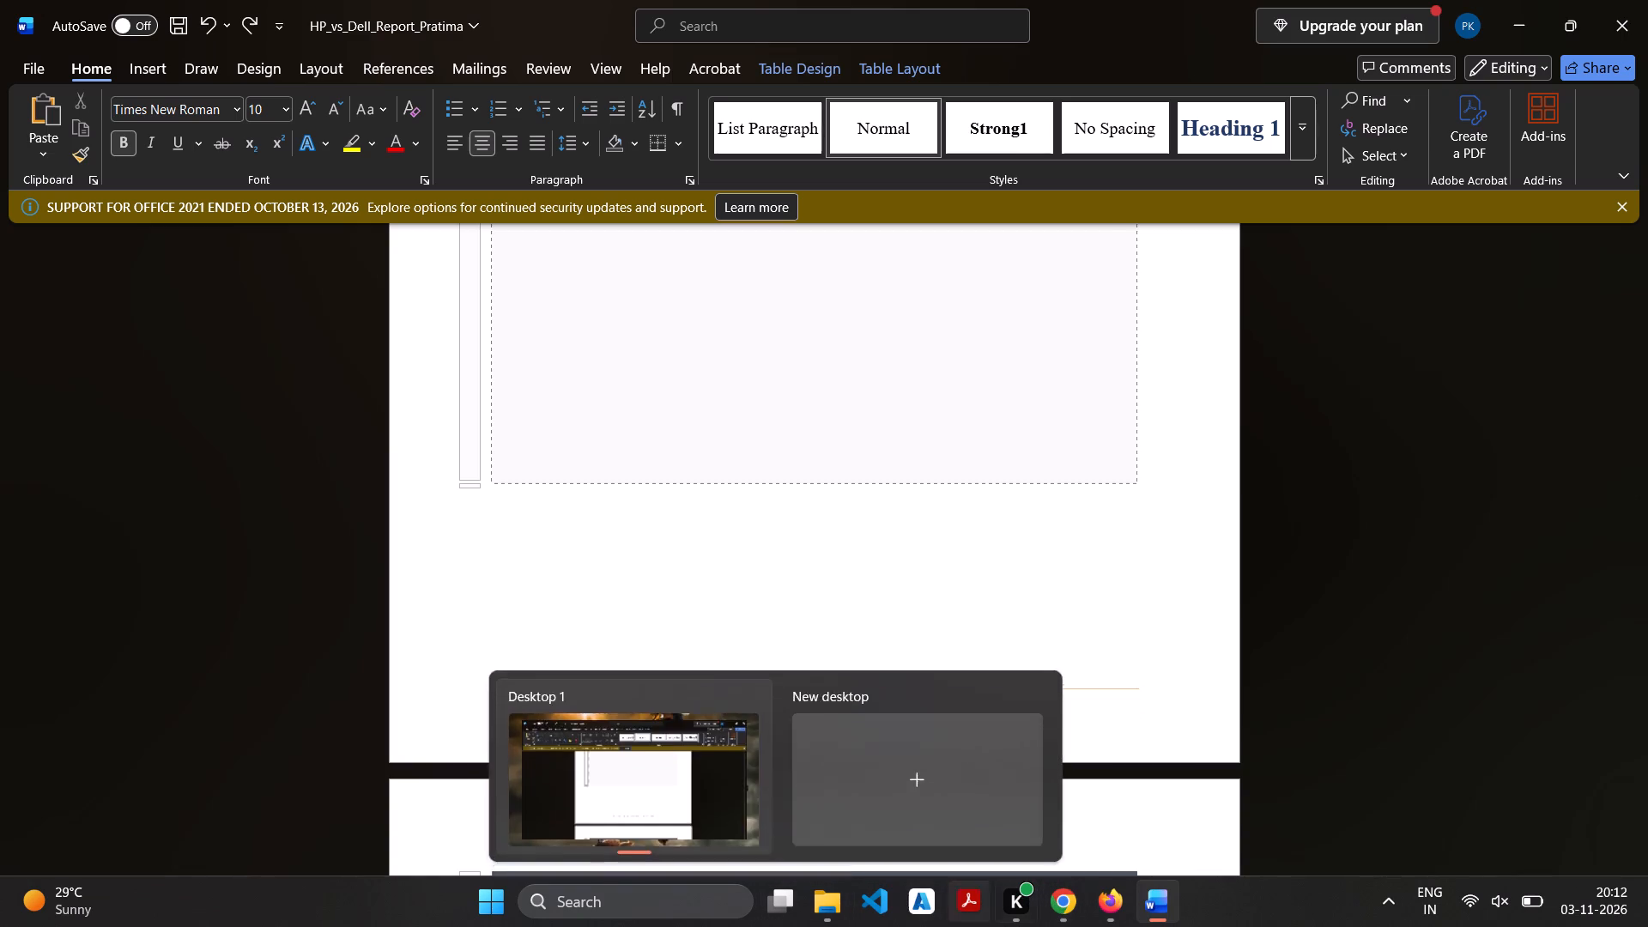
Switch to Chrome, search for "hp youtube channel" and open HP's official YouTube channel.
{"action": "left_click", "coordinate": [1081, 758]}
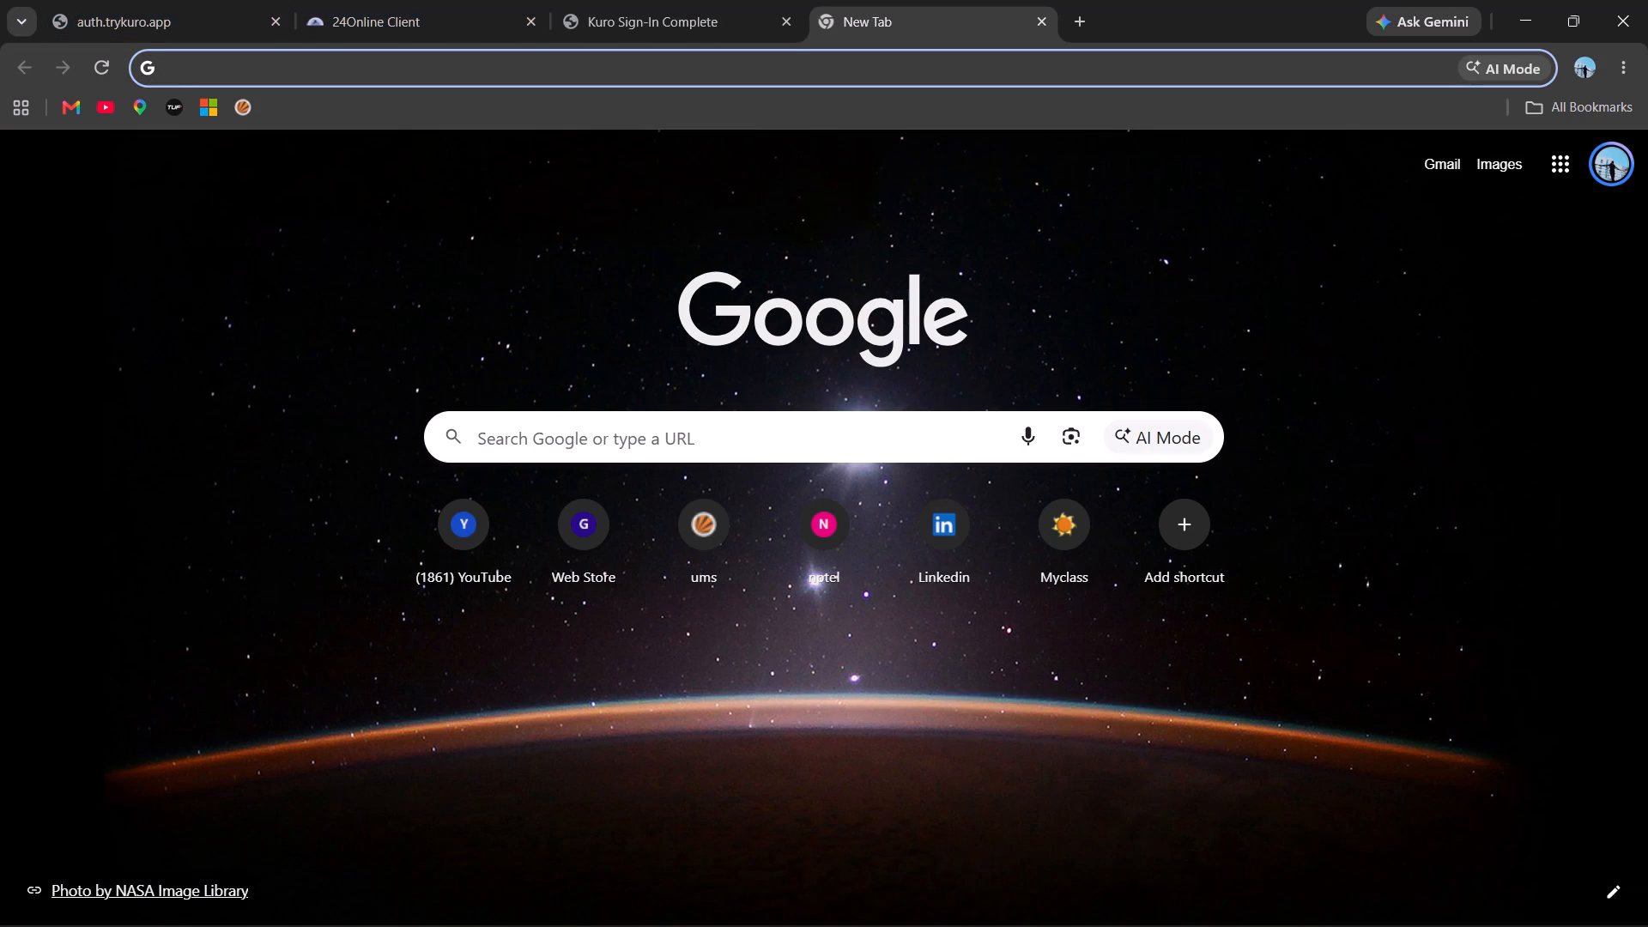
{"action": "type", "text": "hp"}
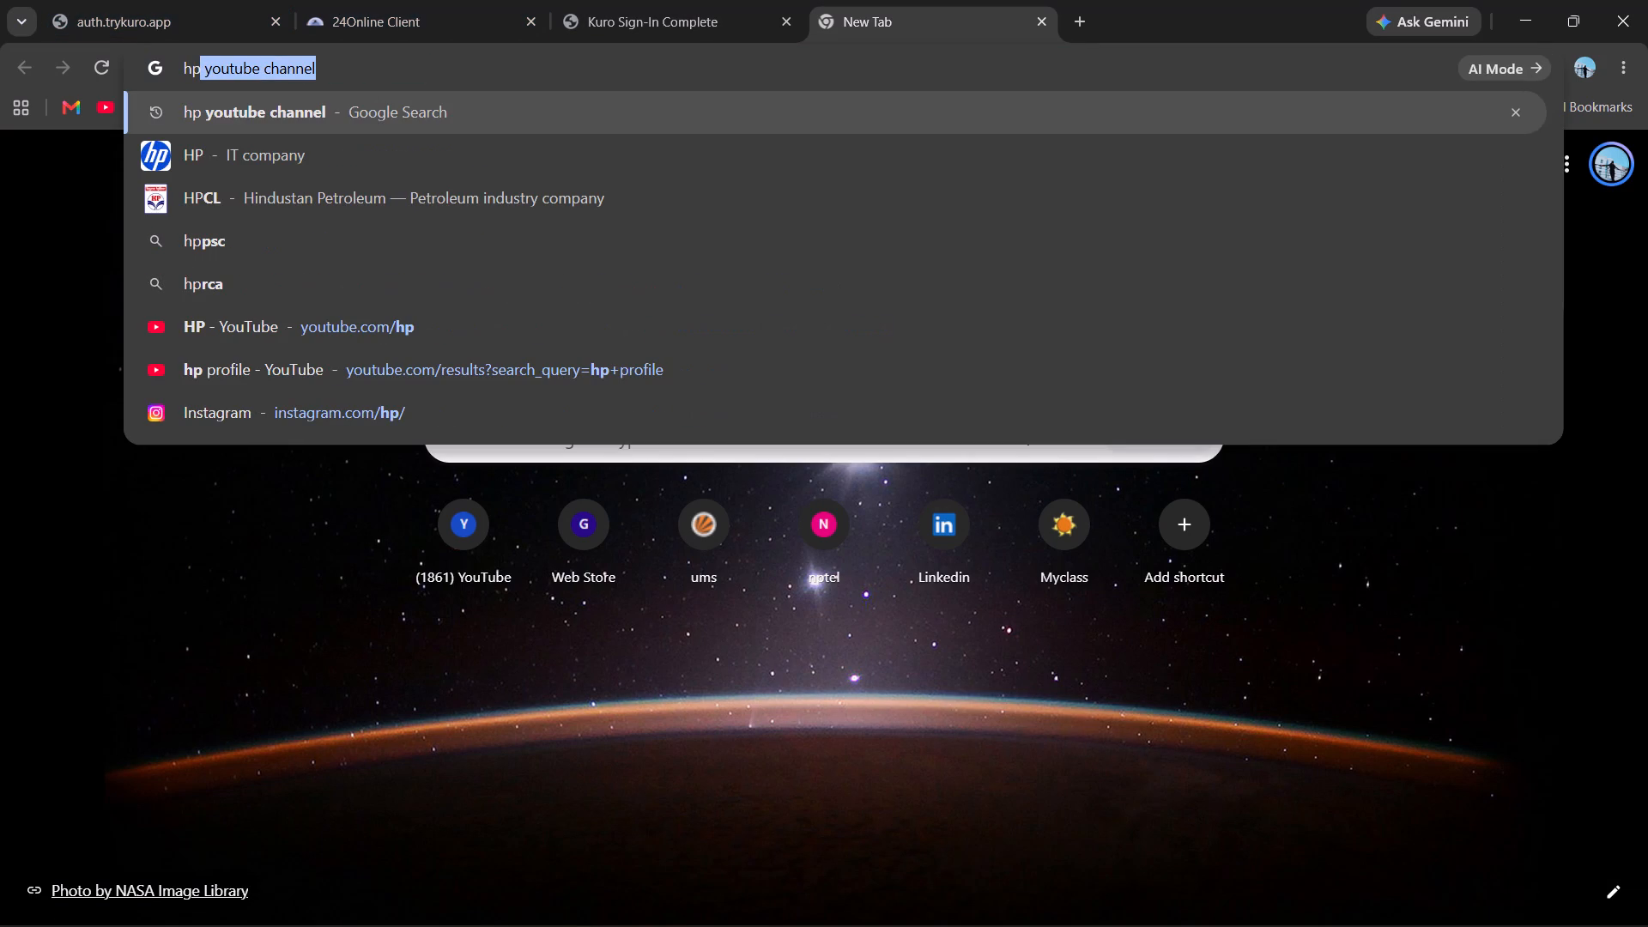
{"action": "key", "text": "Return"}
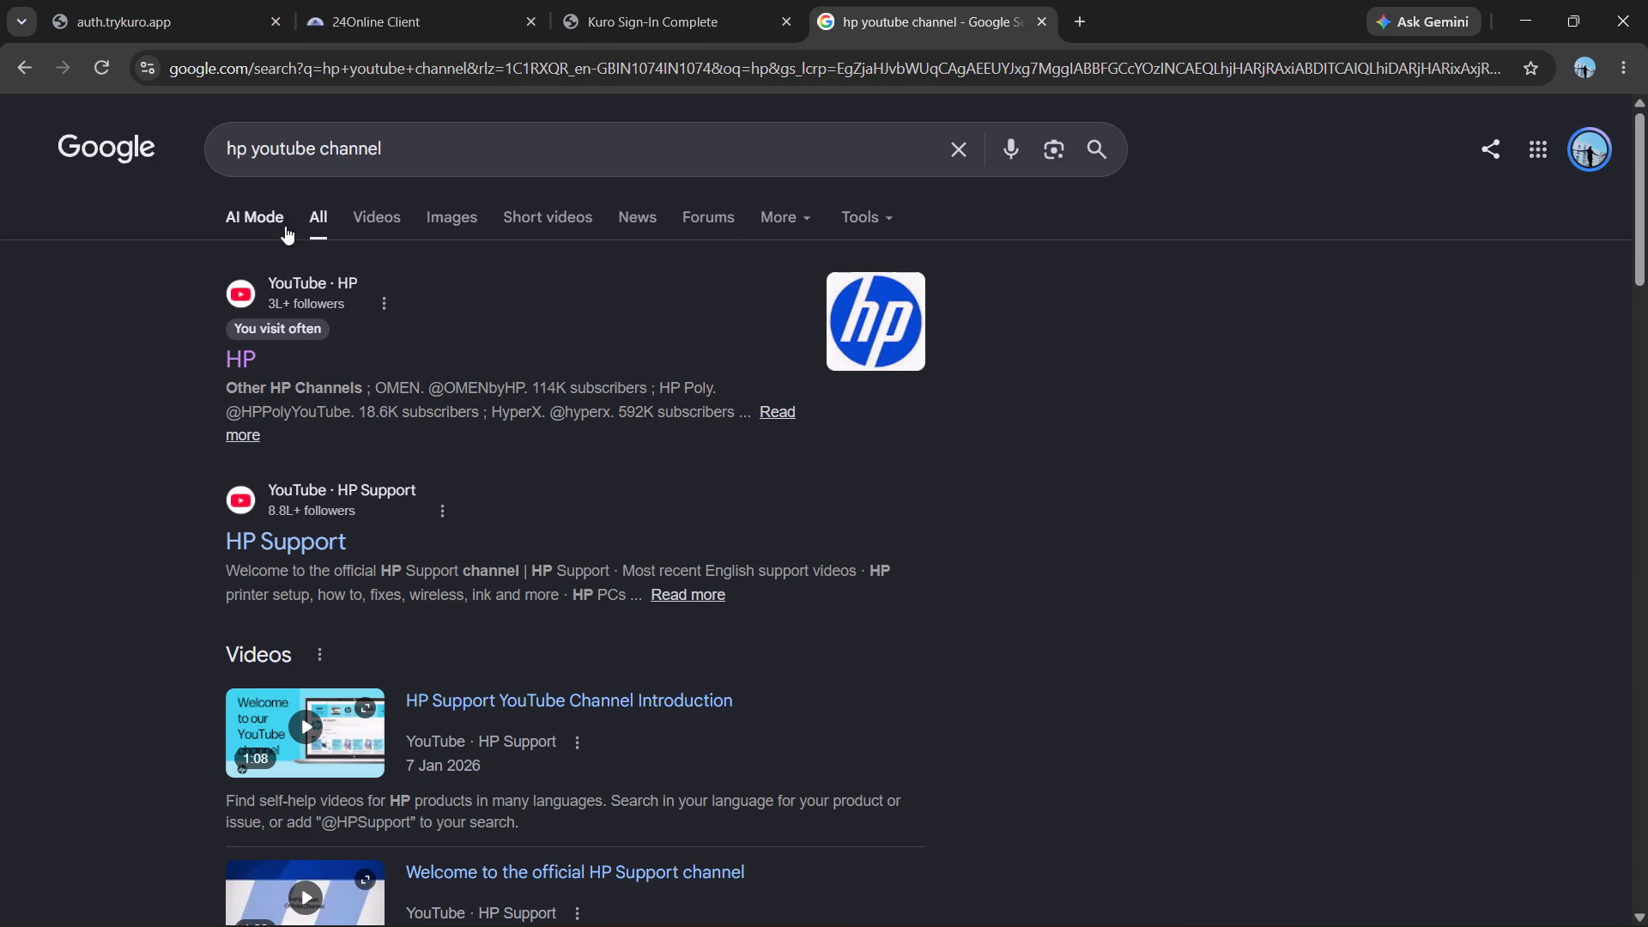
{"action": "double_click", "coordinate": [282, 281]}
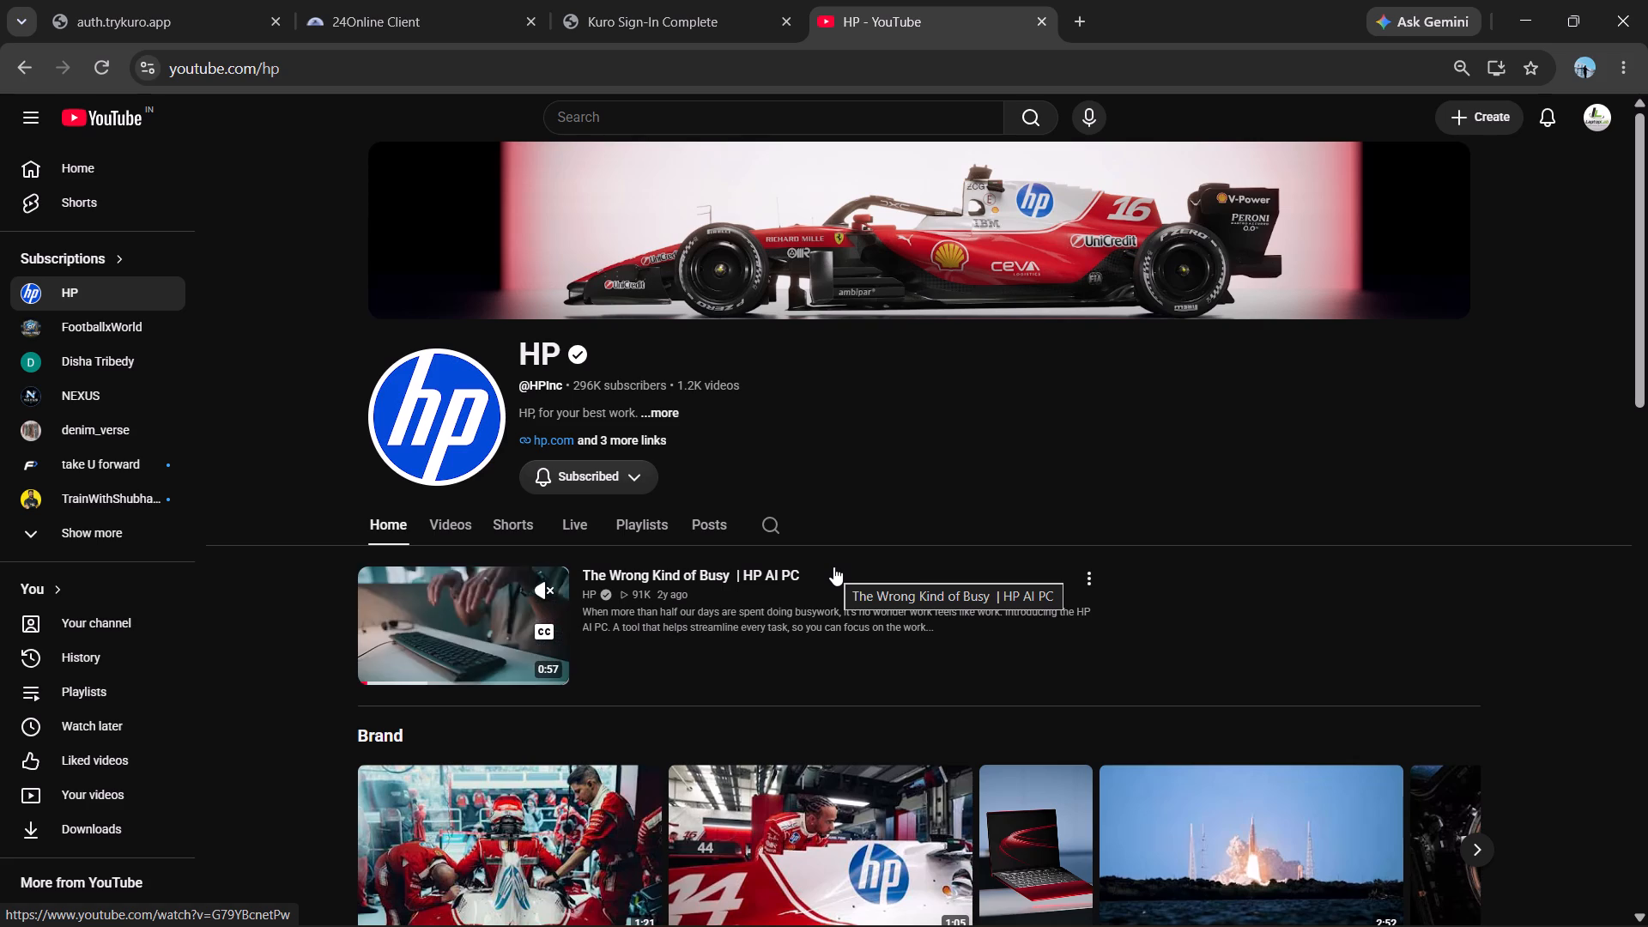
Zoom the HP channel page to 50% and capture a screenshot showing its header and the Brand, Personal Systems and Print video rows.
{"action": "key", "text": "ctrl+minus"}
{"action": "key", "text": "ctrl+minus"}
{"action": "key", "text": "ctrl+minus"}
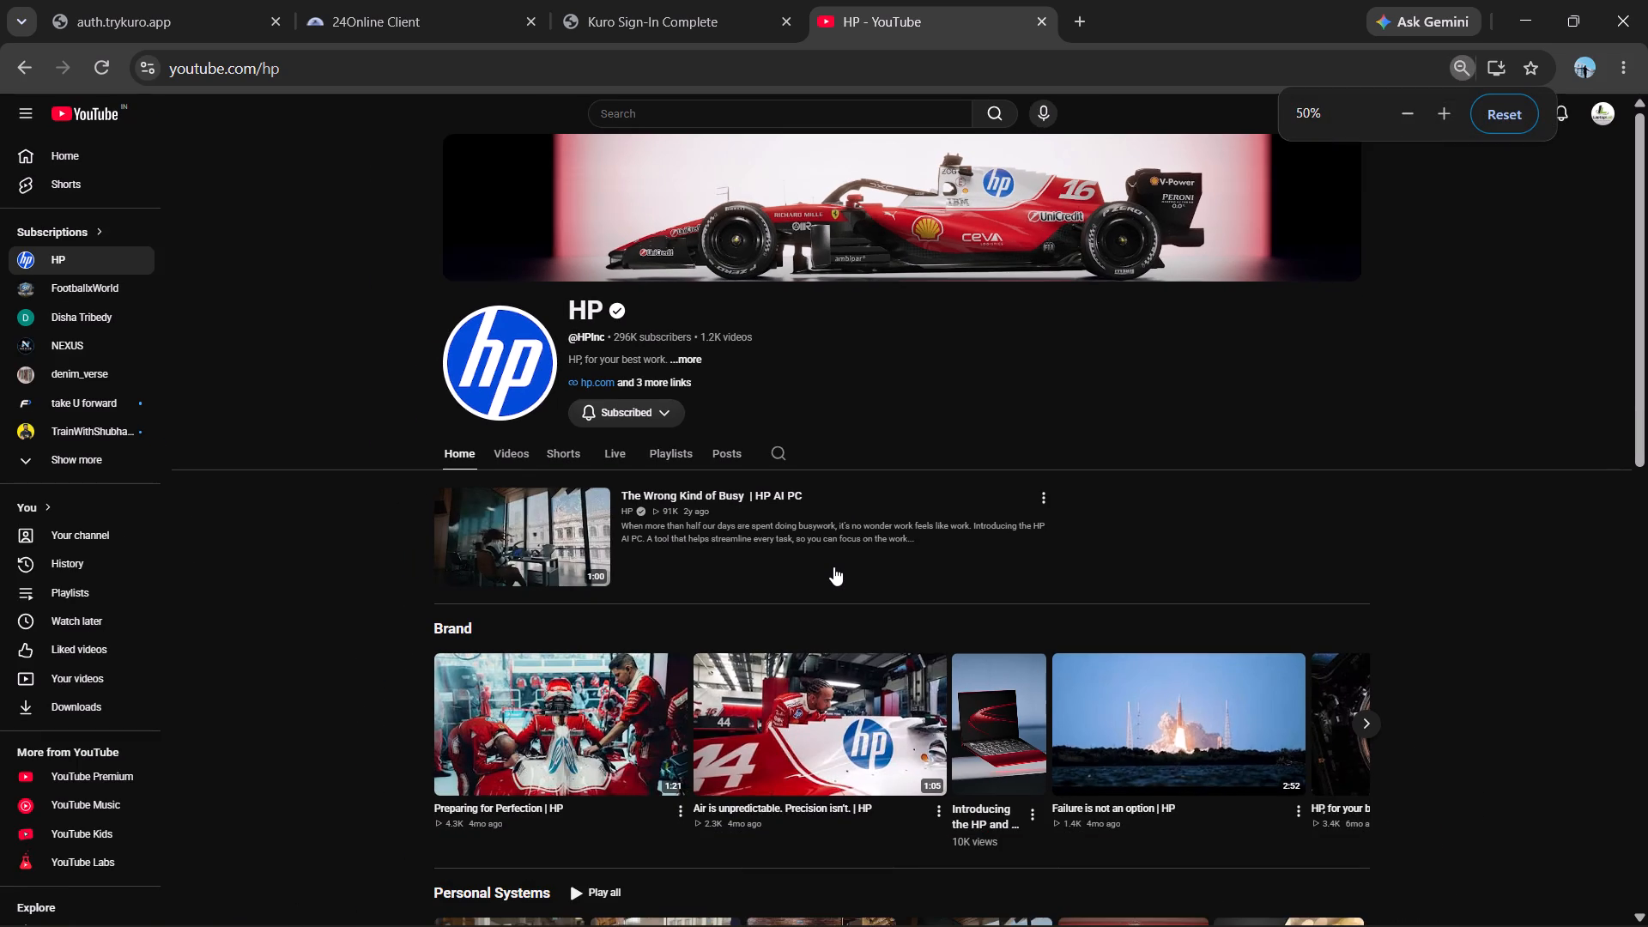
{"action": "key", "text": "ctrl+minus"}
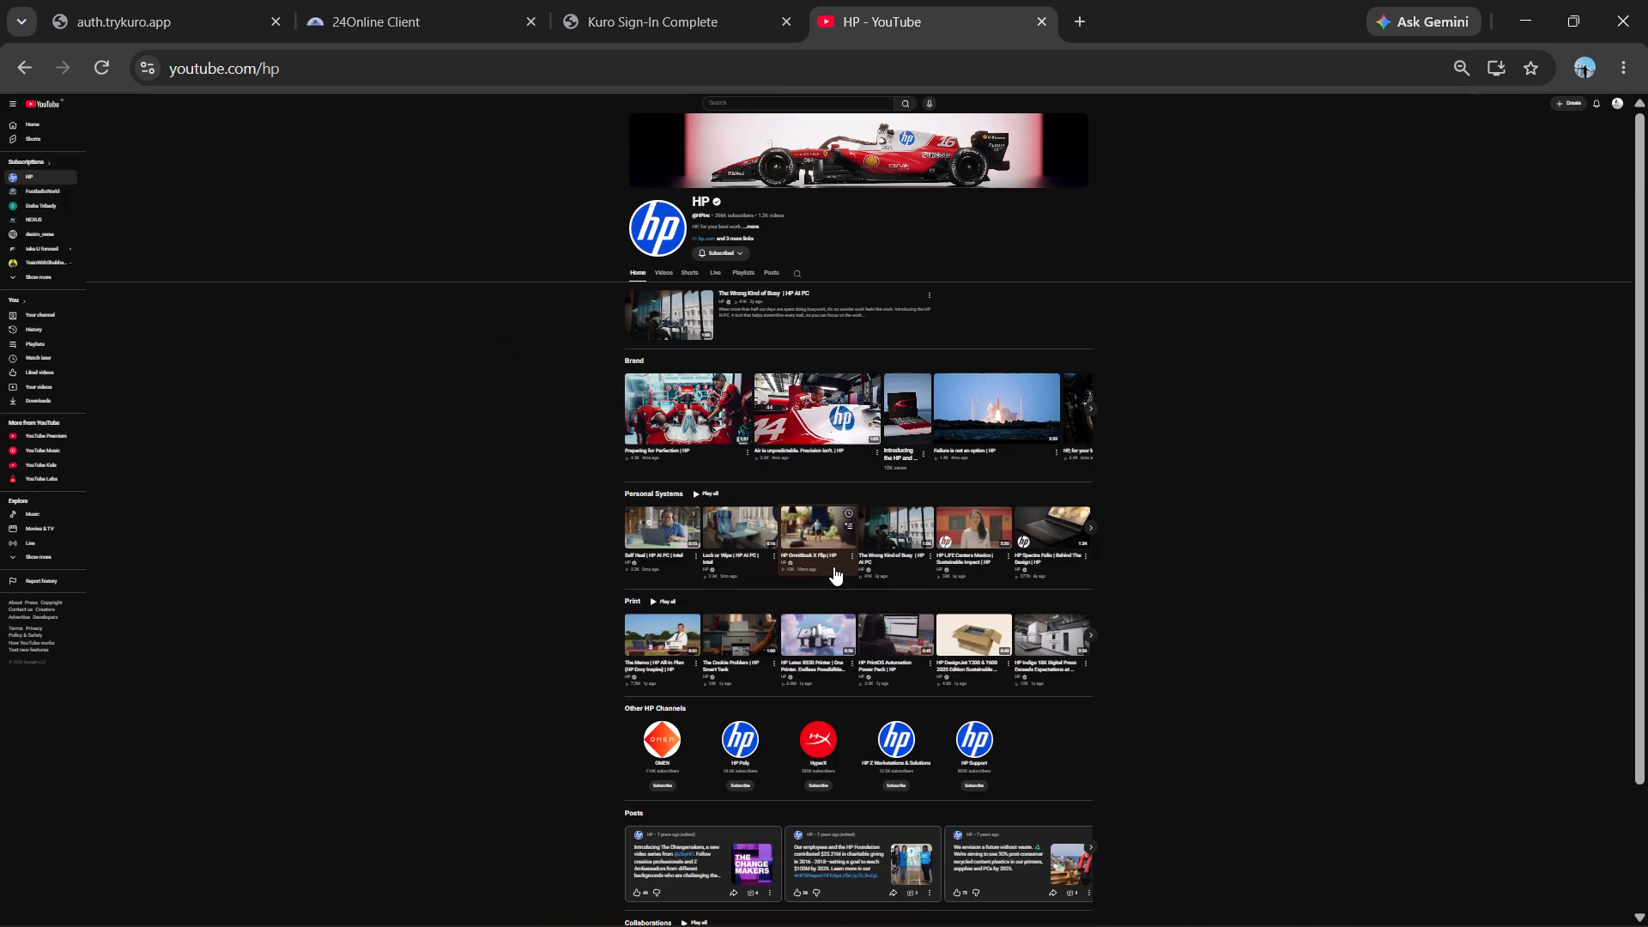
{"action": "key", "text": "ctrl+plus"}
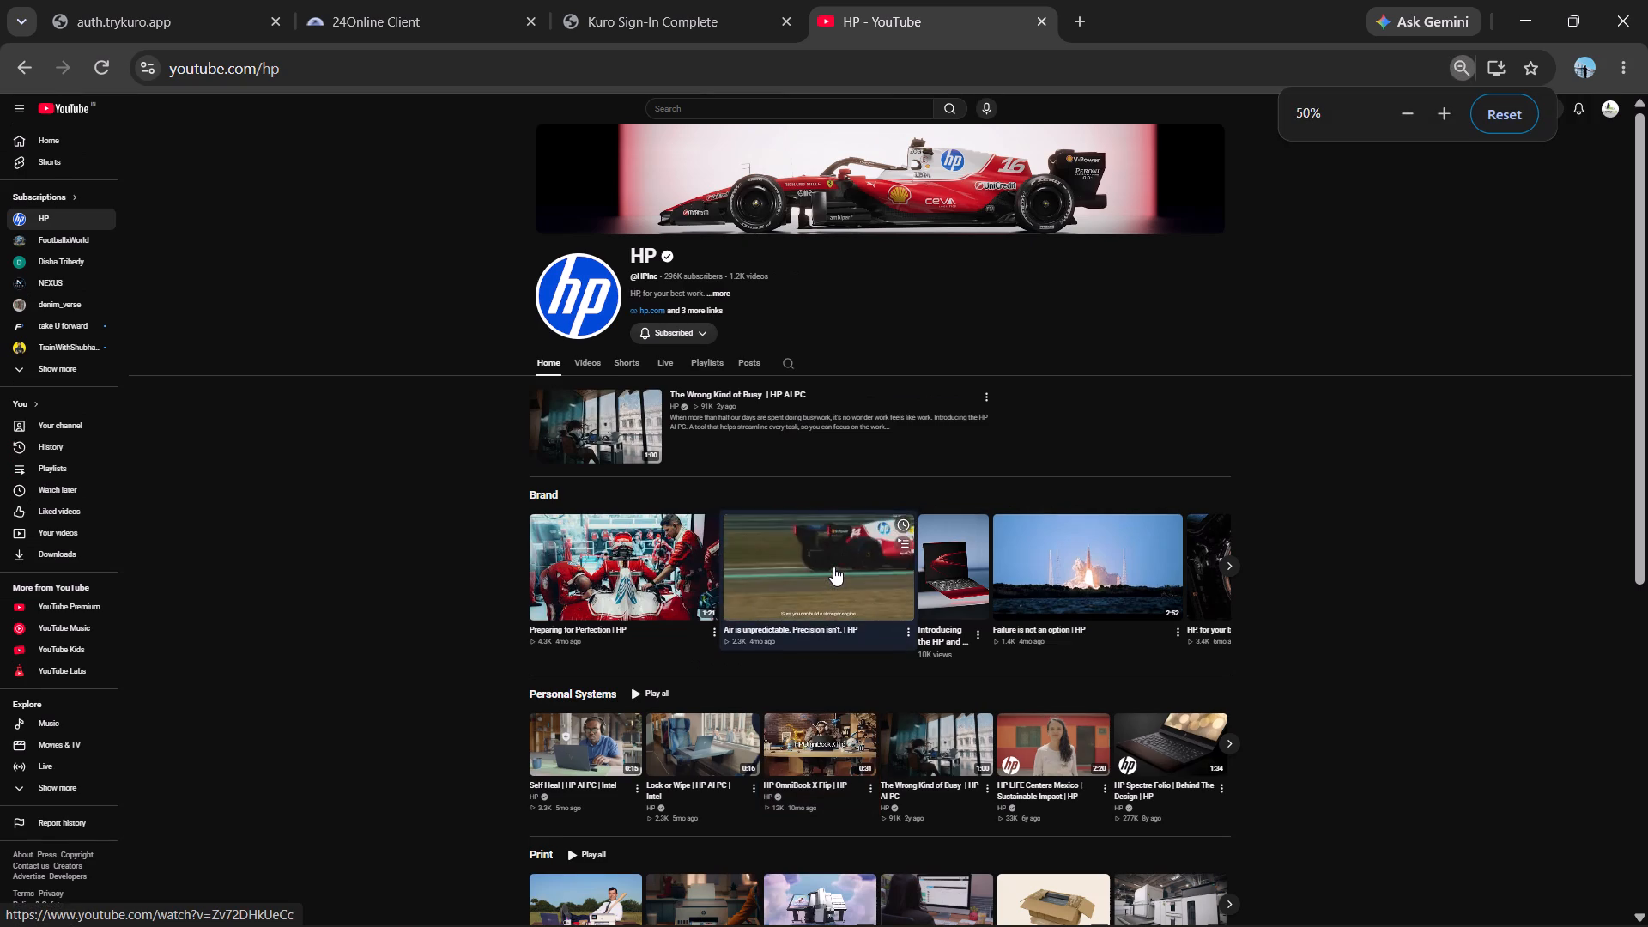
{"action": "scroll", "coordinate": [833, 566], "scroll_direction": "down", "scroll_amount": 1}
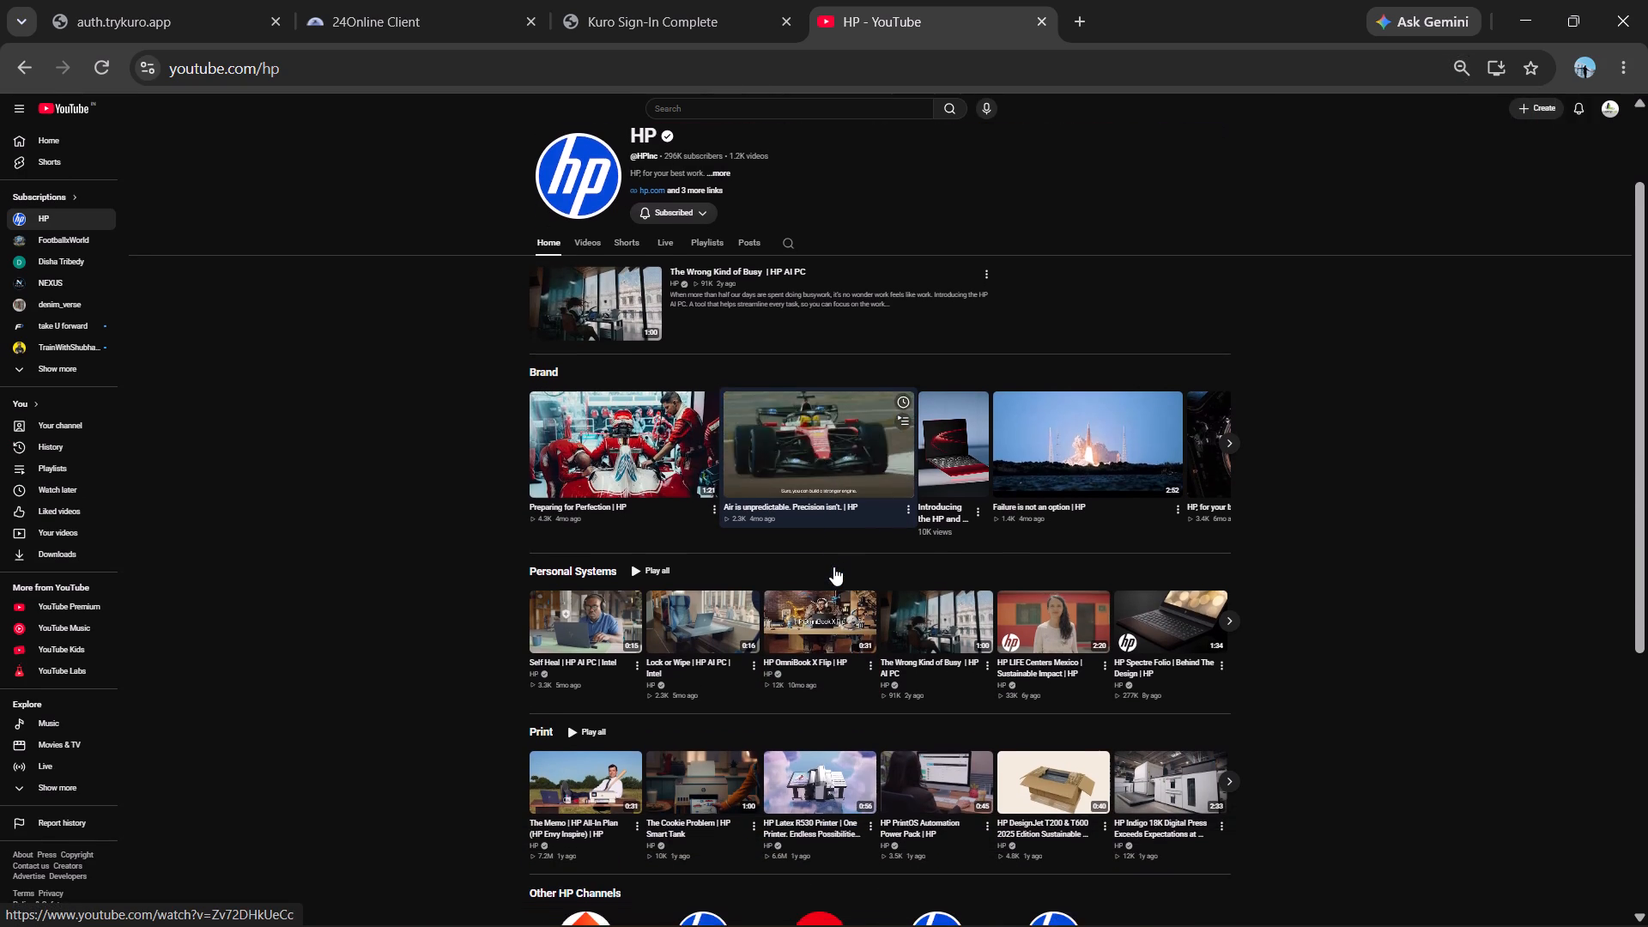
{"action": "scroll", "coordinate": [833, 566], "scroll_direction": "down", "scroll_amount": 2}
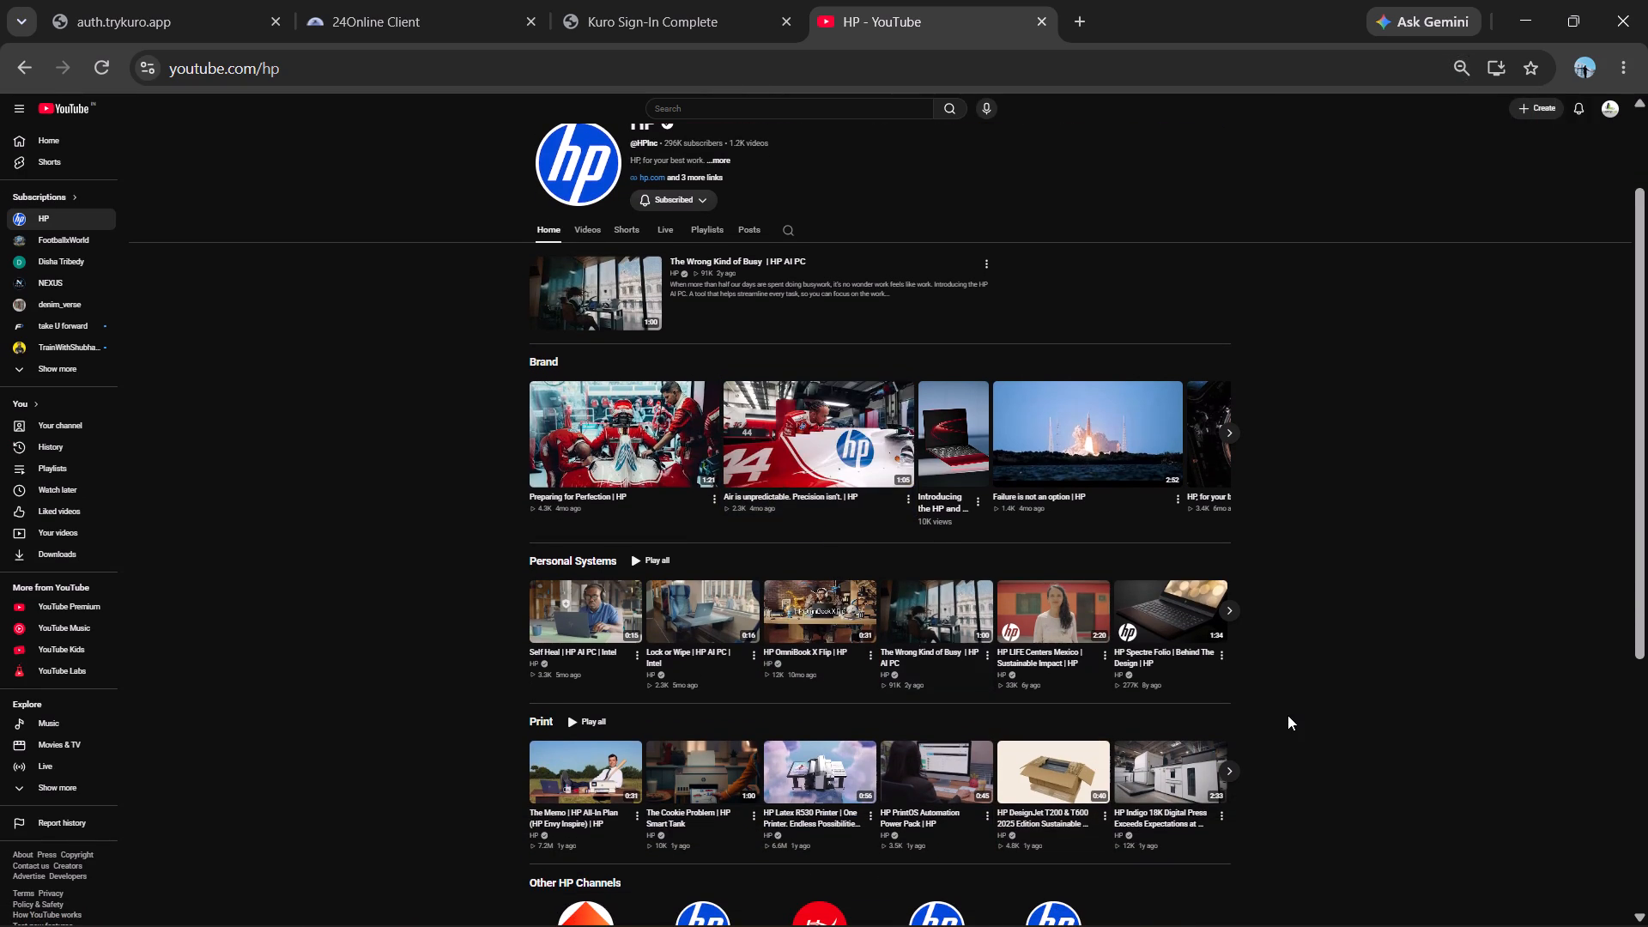
{"action": "key", "text": "Print"}
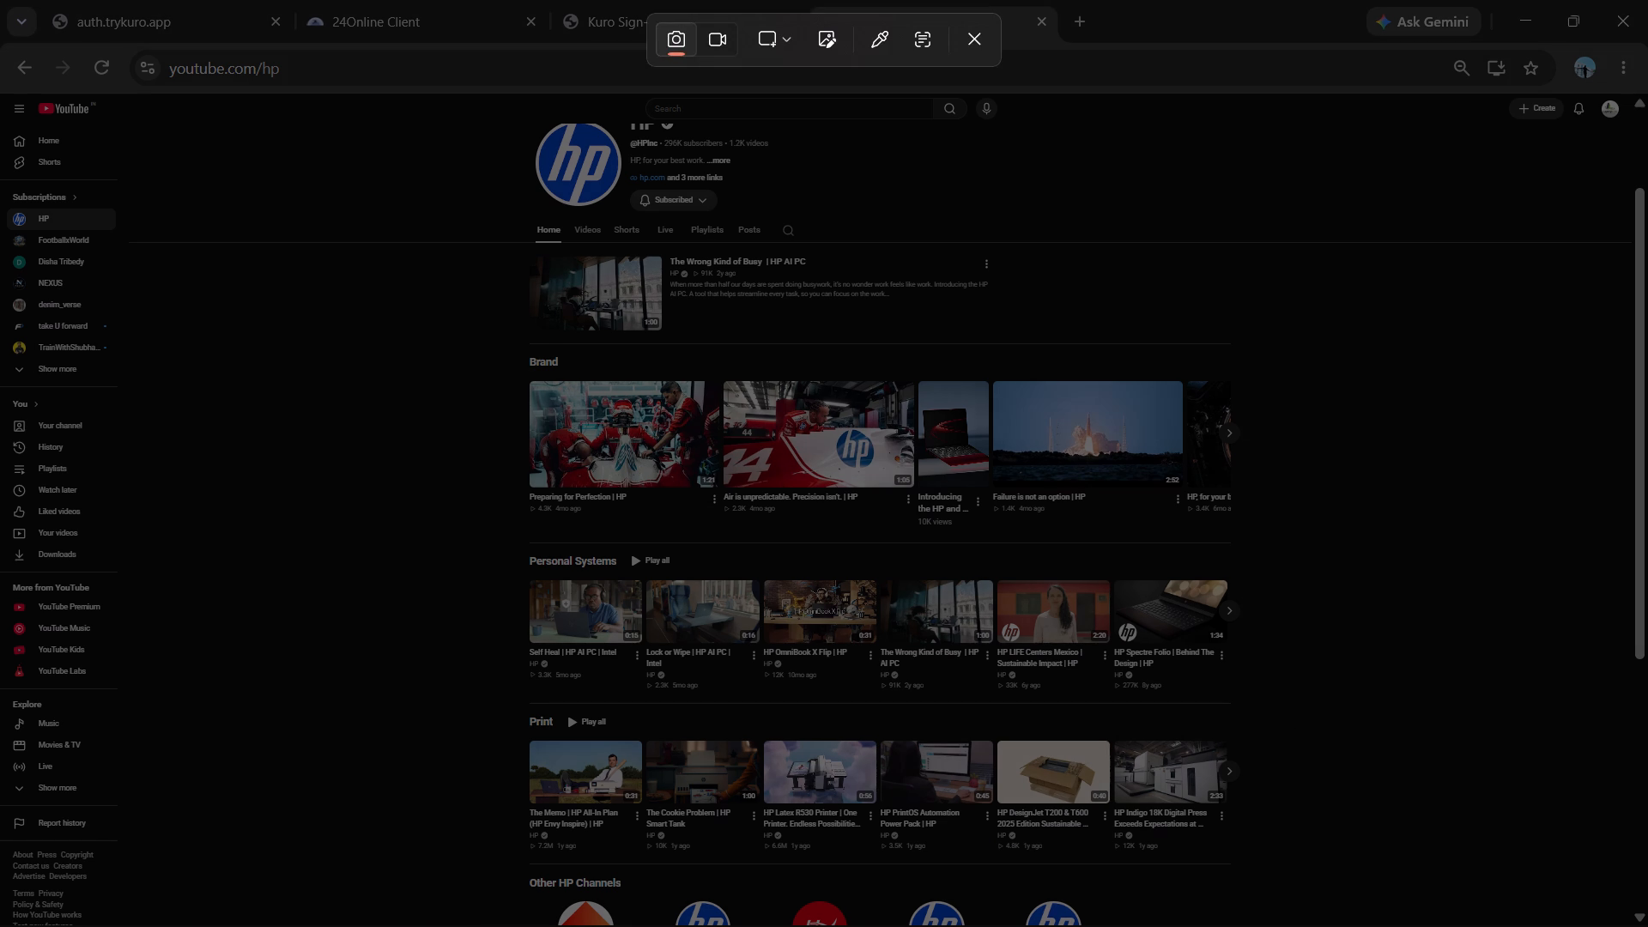
Capture the HP channel area from the channel header down through the Print video row as a screenshot.
{"action": "left_click_drag", "start_coordinate": [481, 119], "coordinate": [1527, 862]}
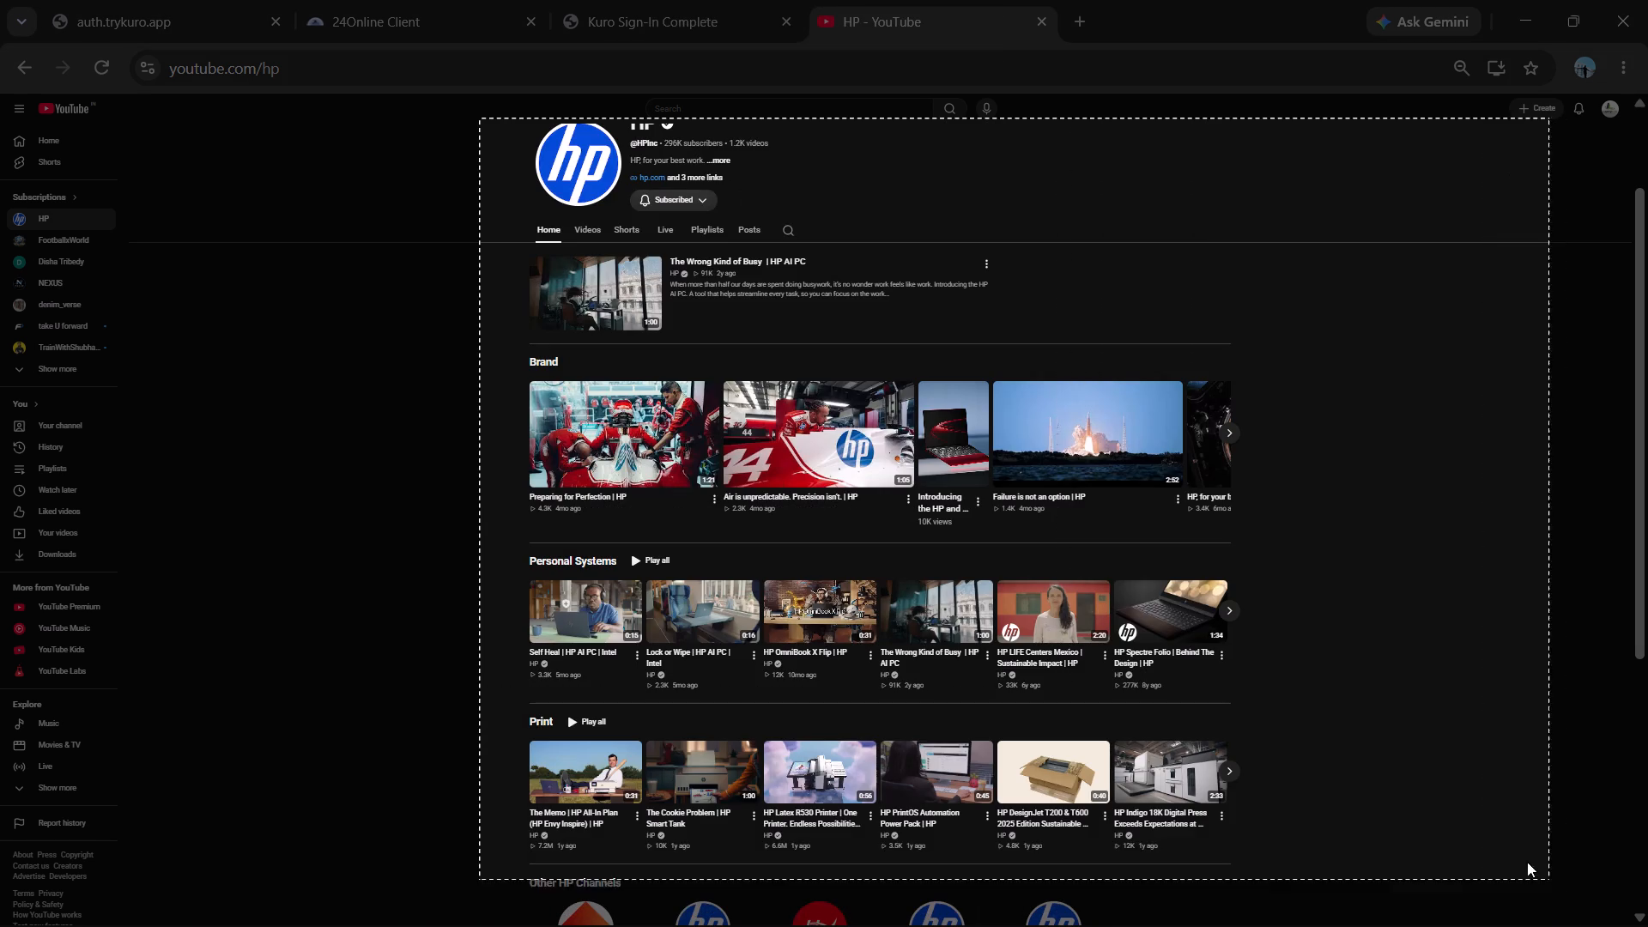
{"action": "left_click_drag", "start_coordinate": [1527, 862], "coordinate": [1293, 850]}
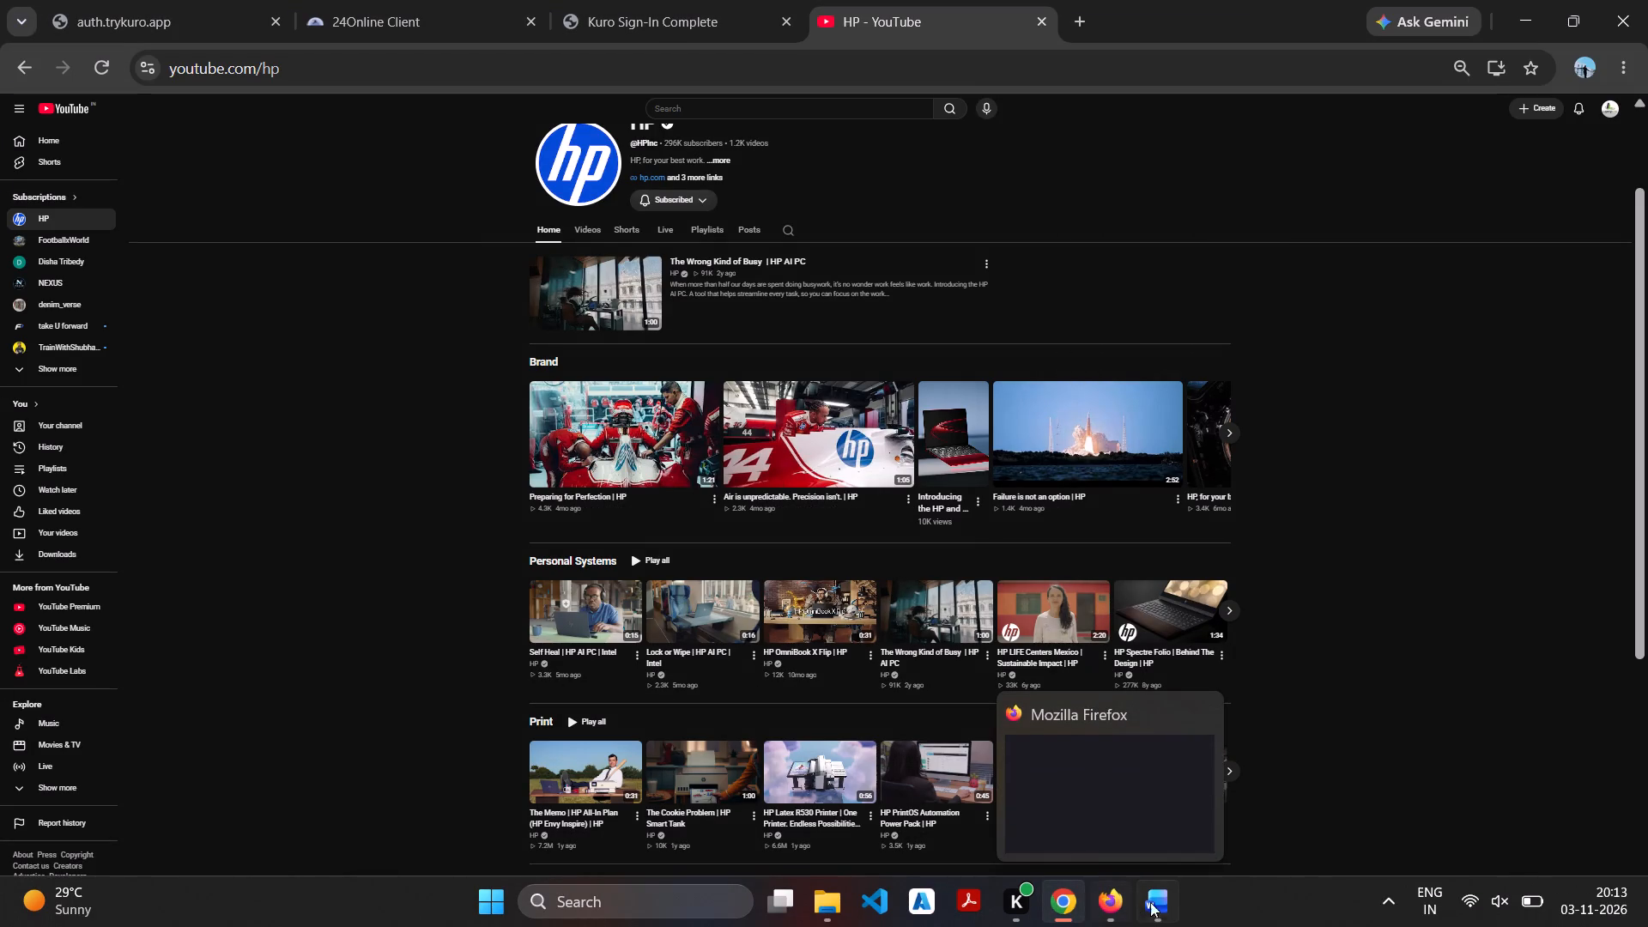
{"action": "left_click", "coordinate": [1166, 808]}
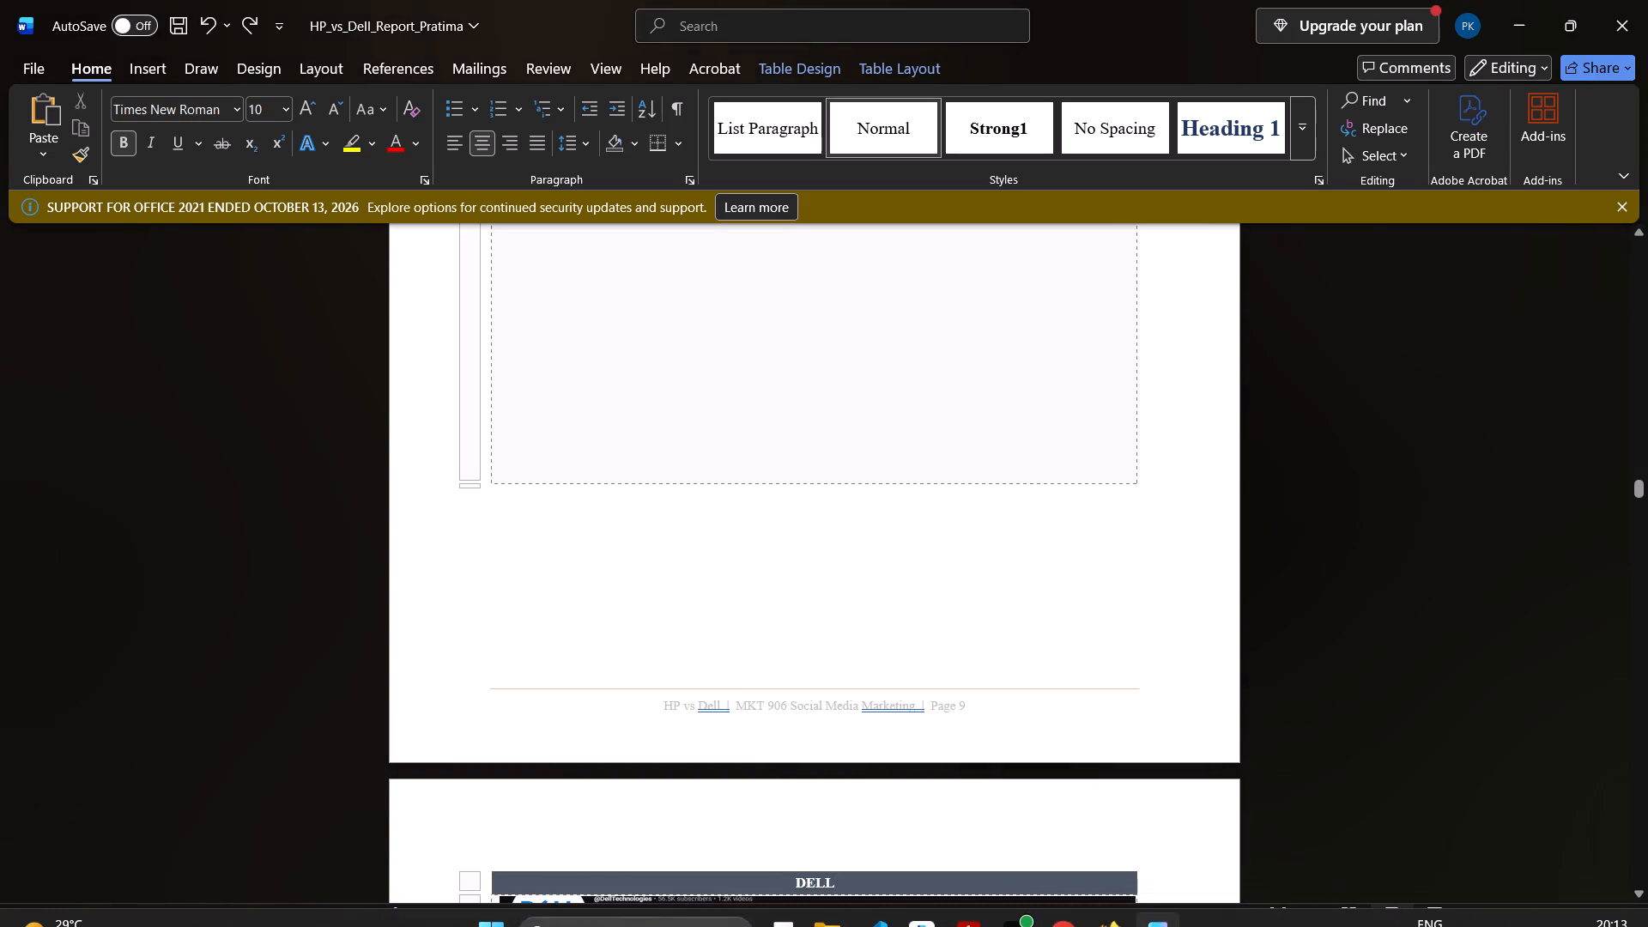
{"action": "scroll", "coordinate": [913, 439], "scroll_direction": "up", "scroll_amount": 2}
{"action": "left_click", "coordinate": [715, 585]}
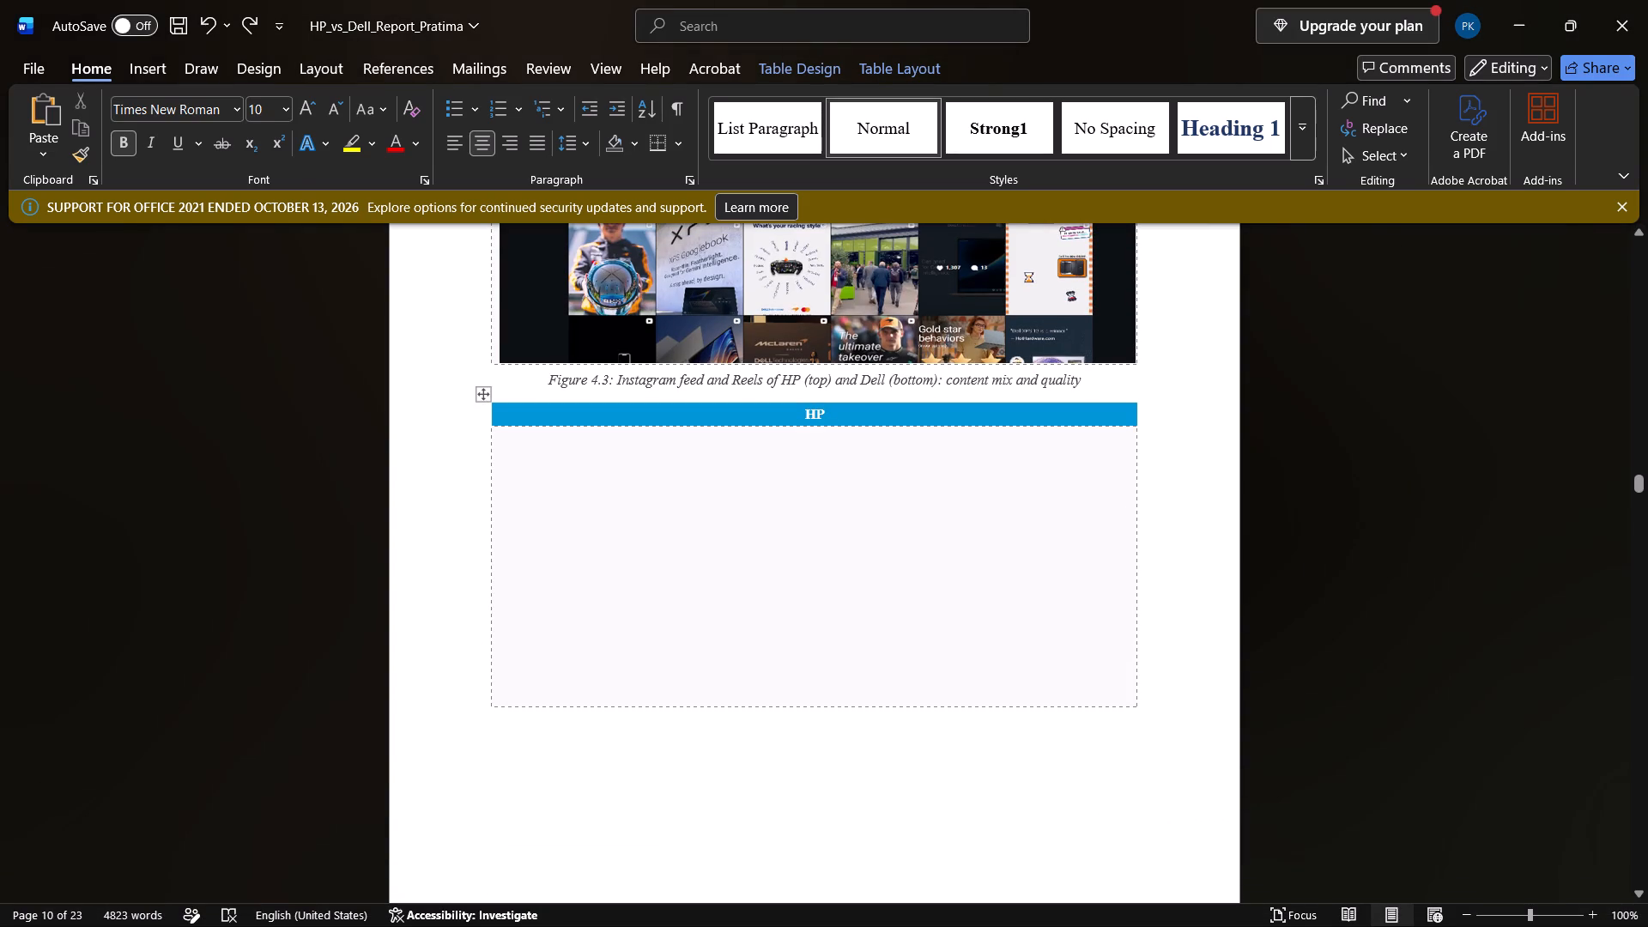
{"action": "left_click", "coordinate": [135, 58]}
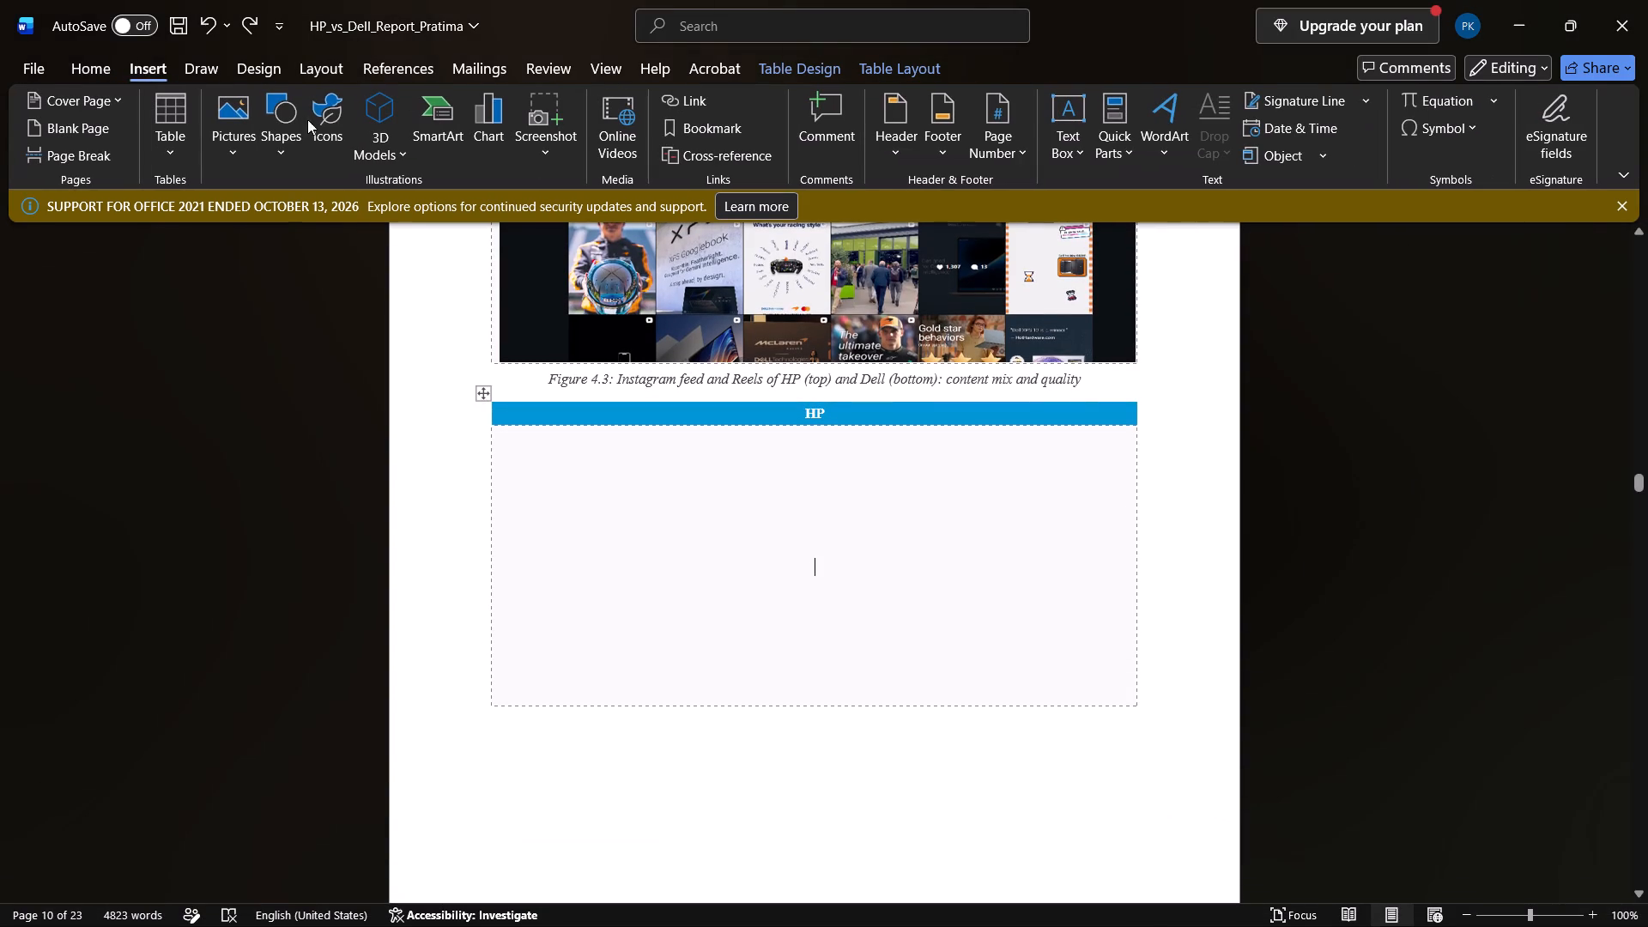
{"action": "left_click", "coordinate": [224, 113]}
{"action": "left_click", "coordinate": [287, 222]}
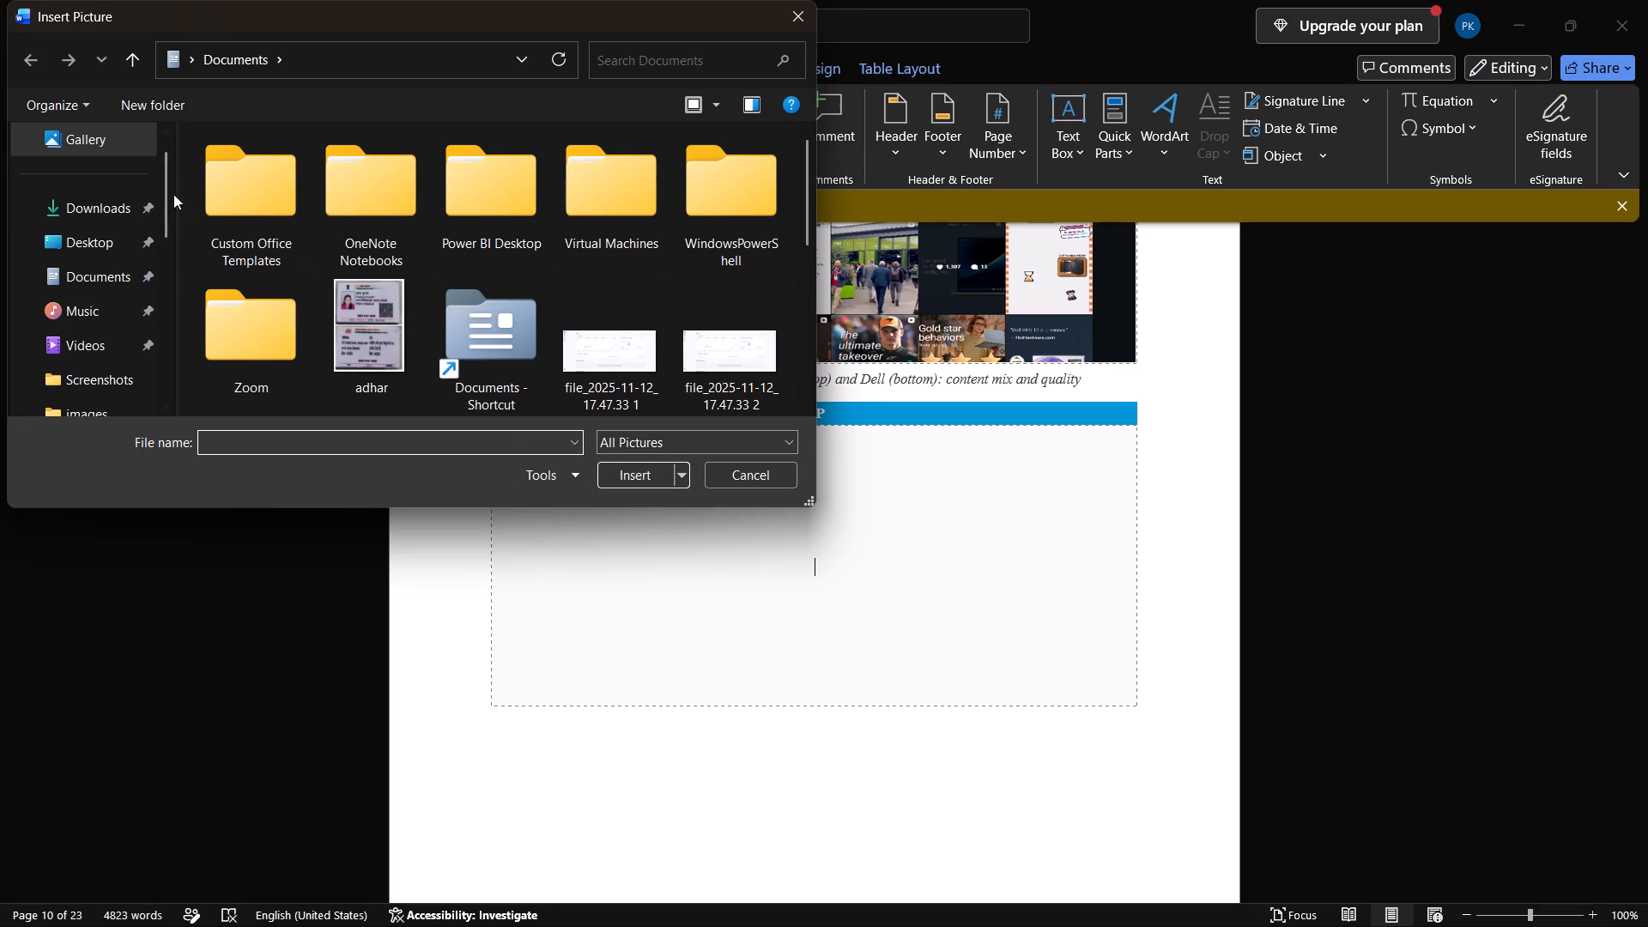
{"action": "left_click", "coordinate": [119, 141]}
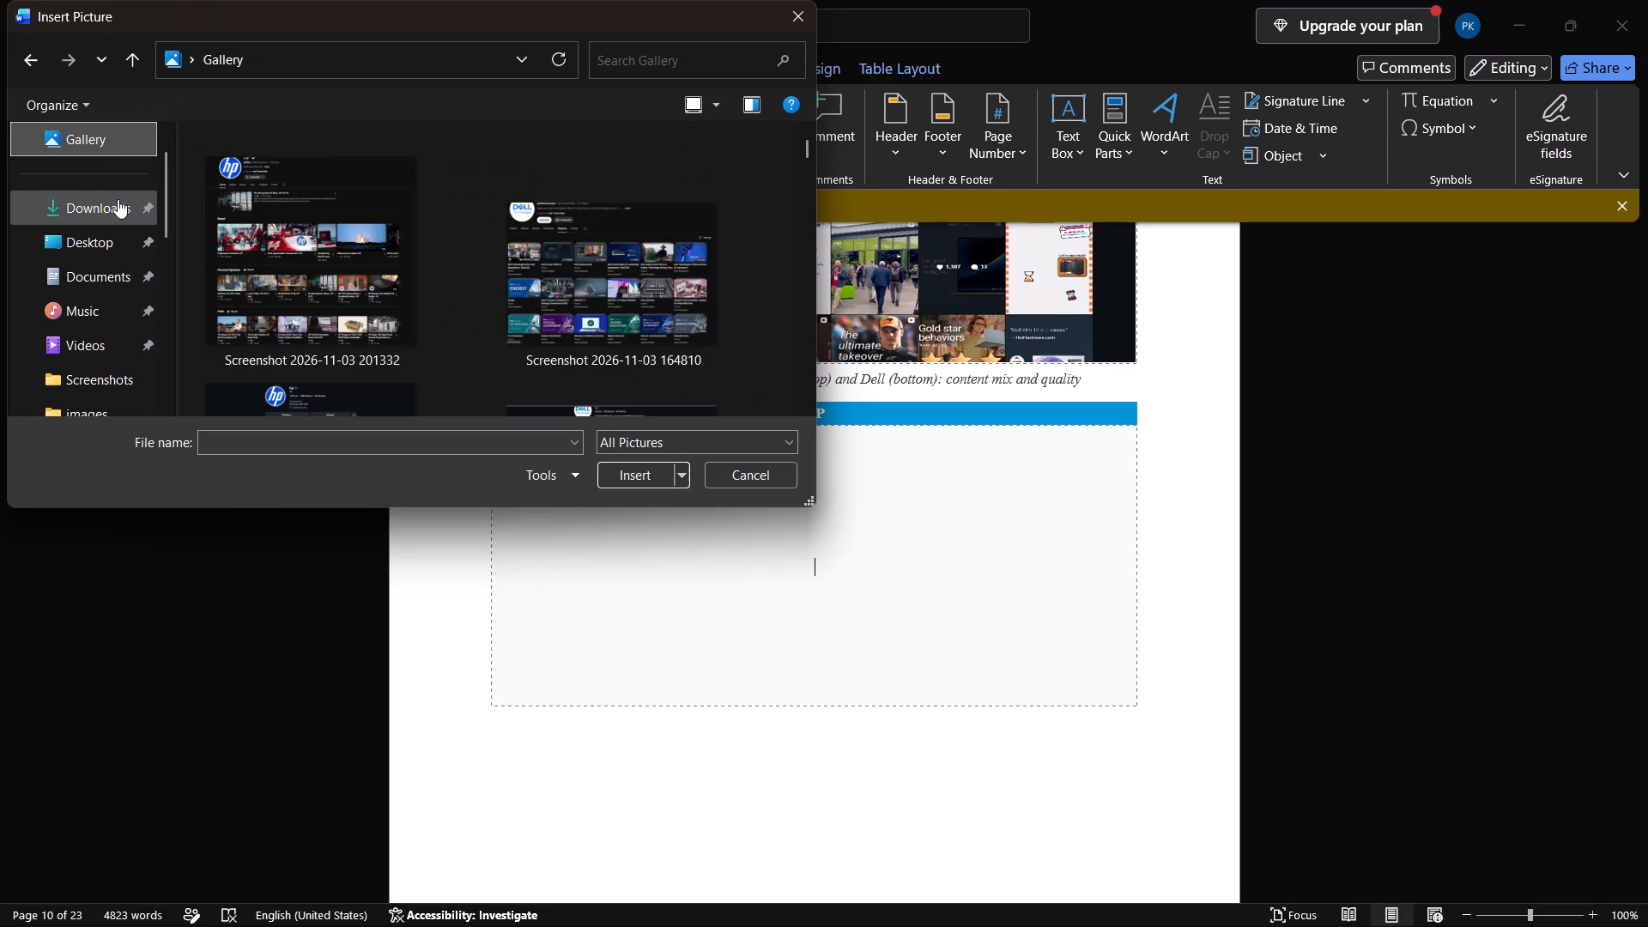
{"action": "left_click", "coordinate": [304, 273]}
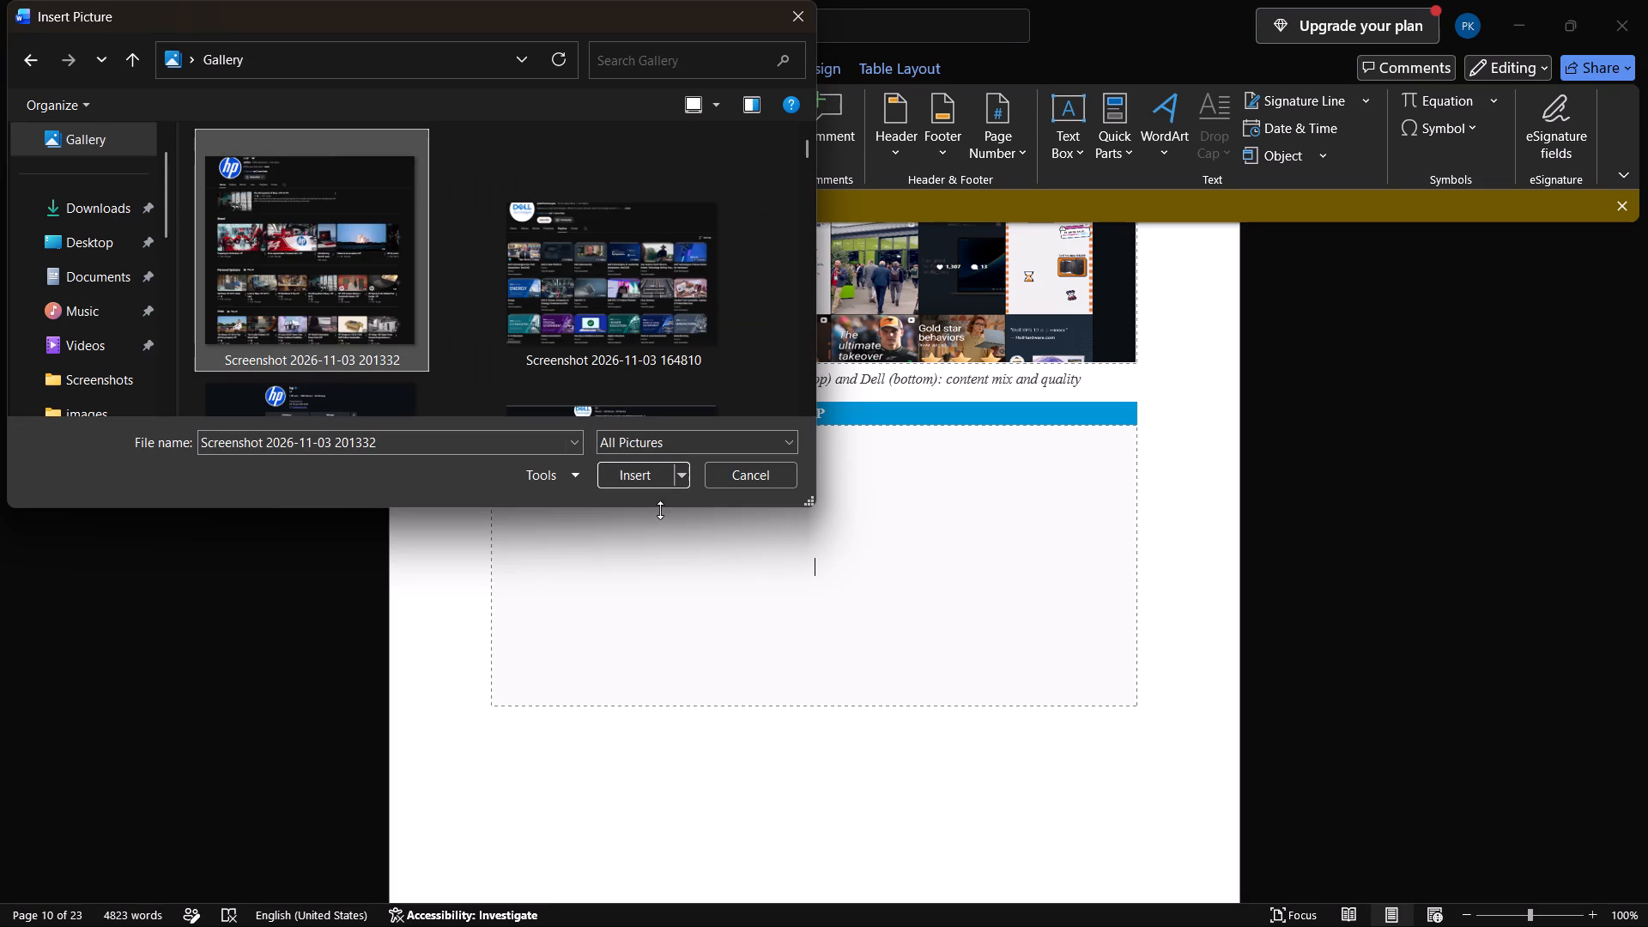
{"action": "left_click", "coordinate": [655, 480]}
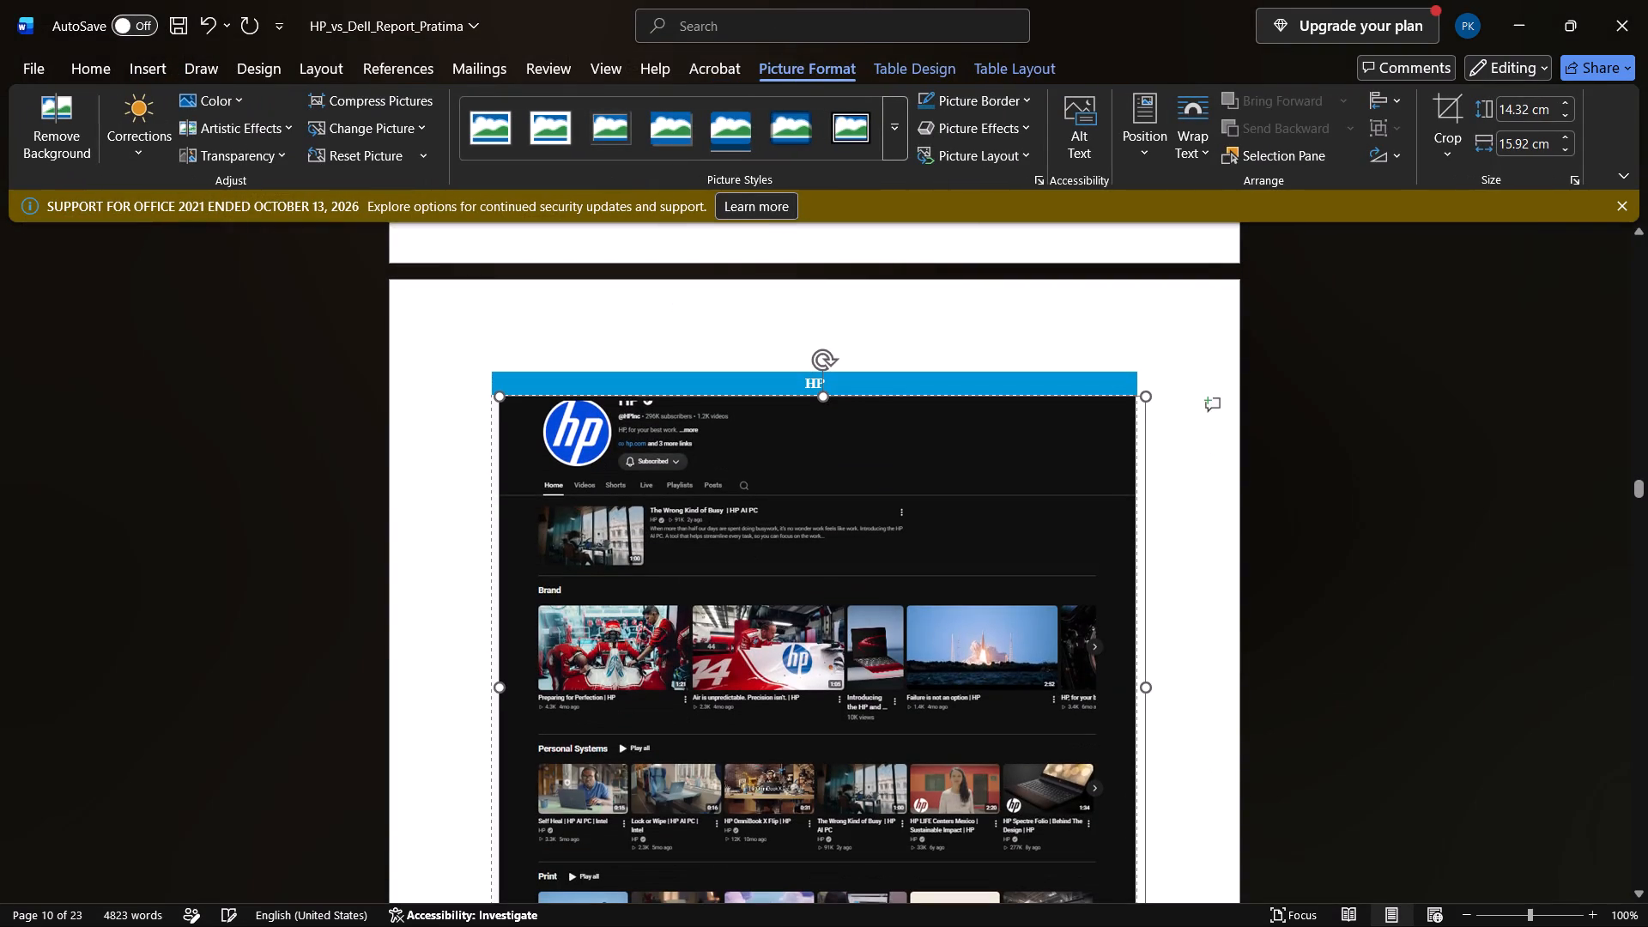
In the Word report, shrink the height of the HP YouTube screenshot above the Dell one so it fits on page 9.
{"action": "scroll", "coordinate": [934, 639], "scroll_direction": "down", "scroll_amount": 11}
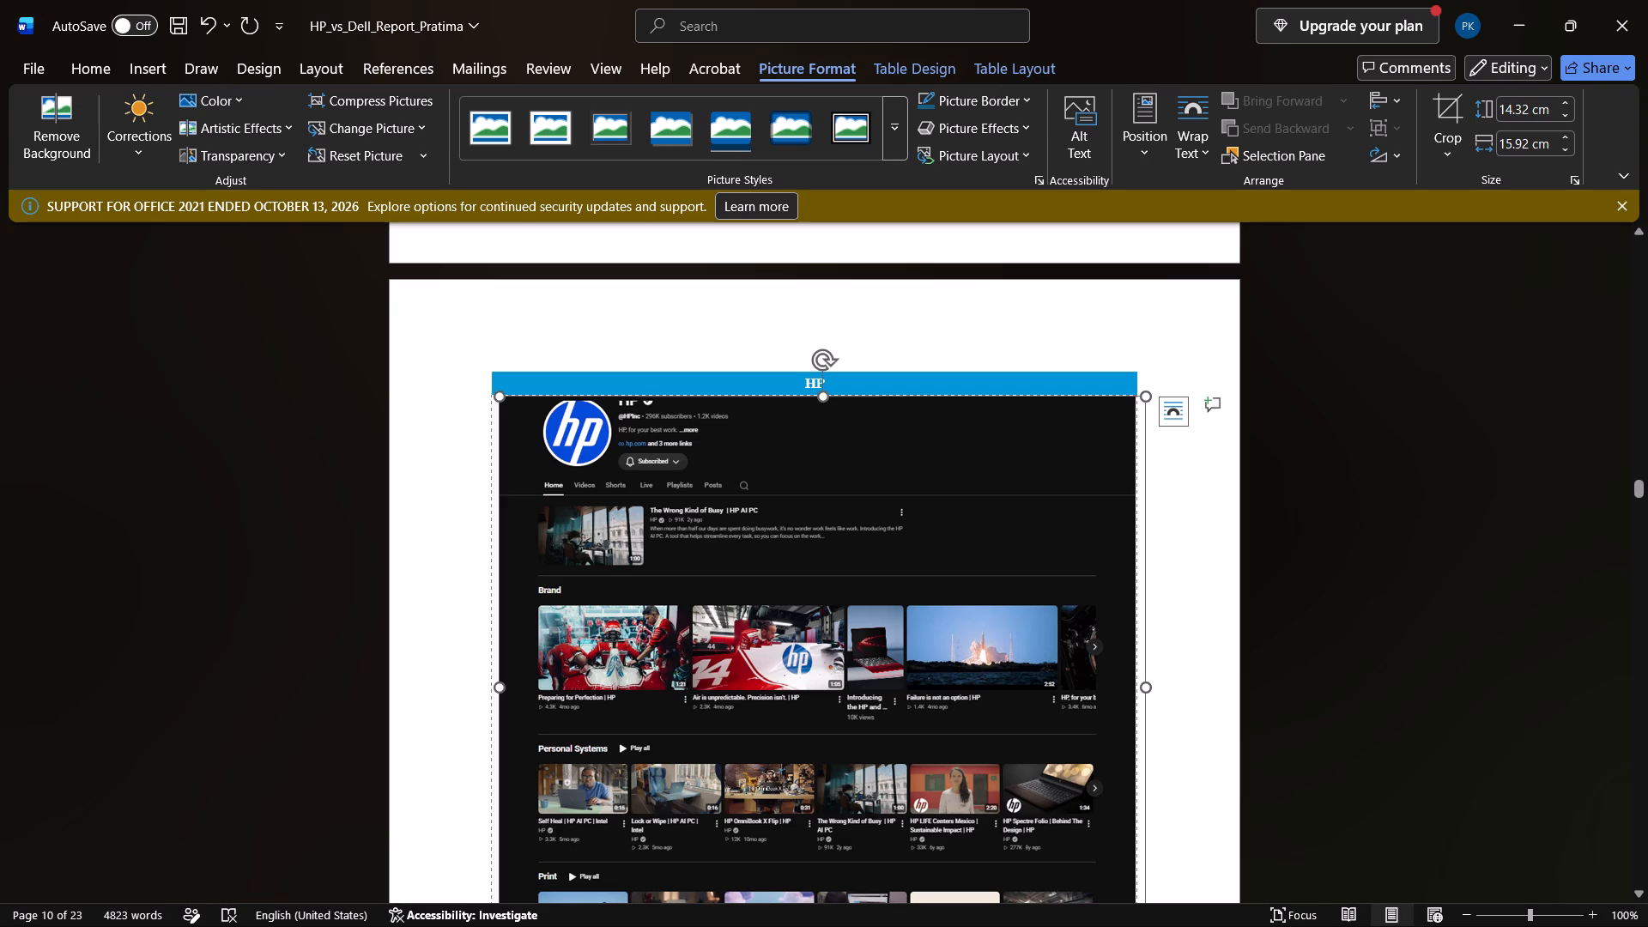
{"action": "left_click", "coordinate": [1234, 766]}
{"action": "scroll", "coordinate": [903, 707], "scroll_direction": "down", "scroll_amount": 5}
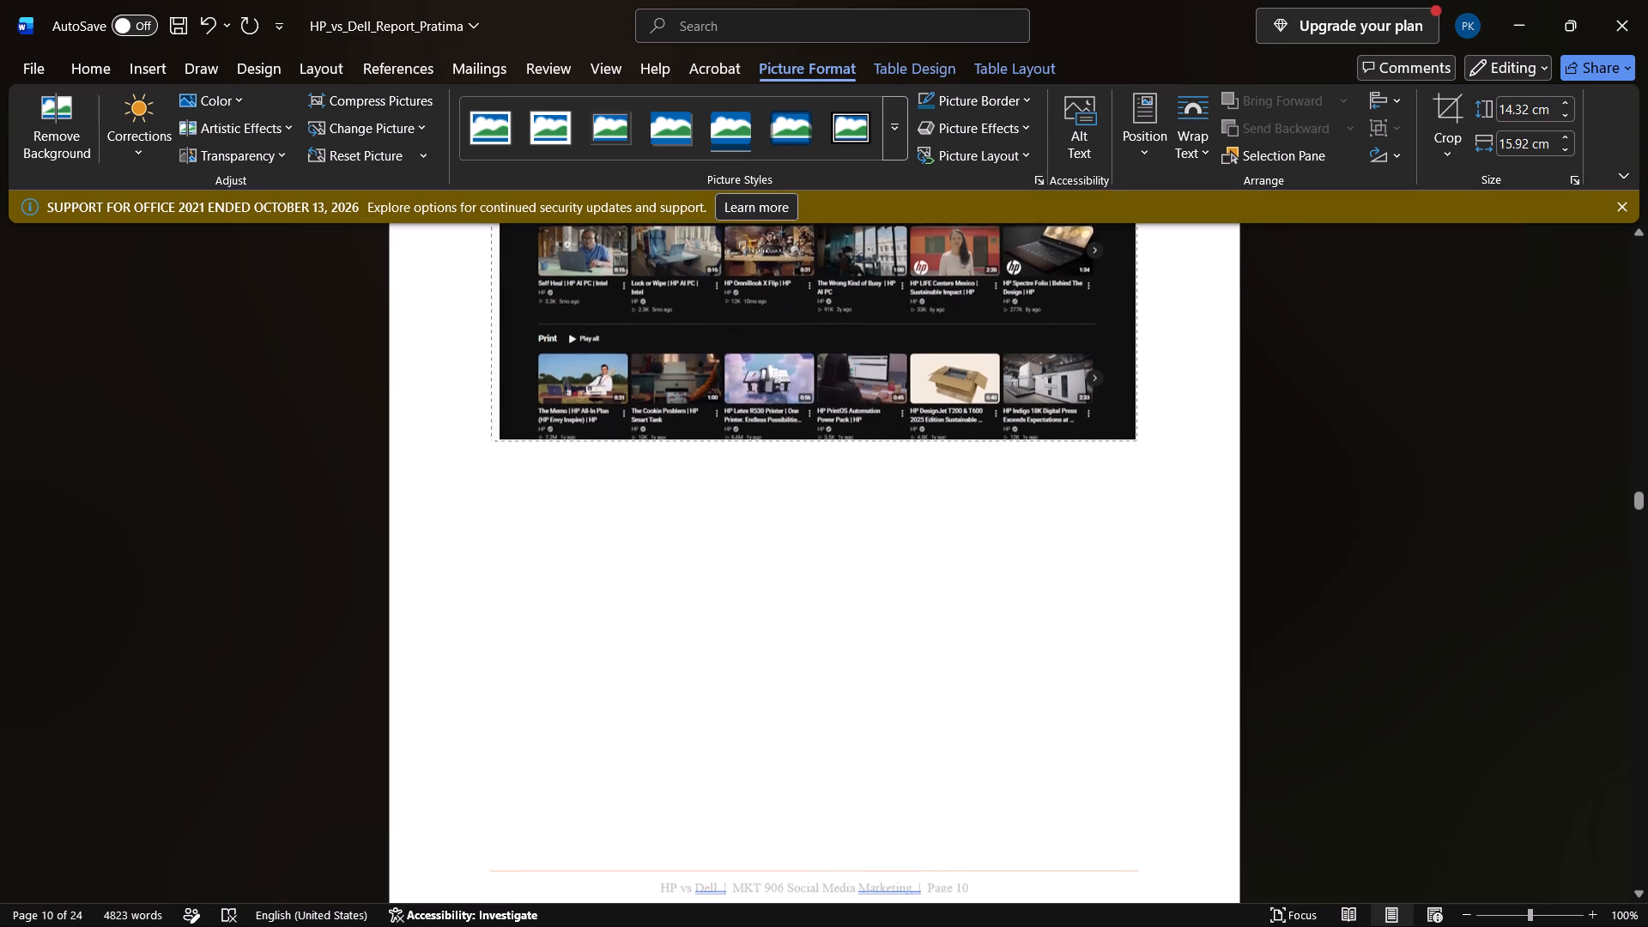
{"action": "scroll", "coordinate": [903, 707], "scroll_direction": "up", "scroll_amount": 2}
{"action": "scroll", "coordinate": [903, 707], "scroll_direction": "down", "scroll_amount": 1}
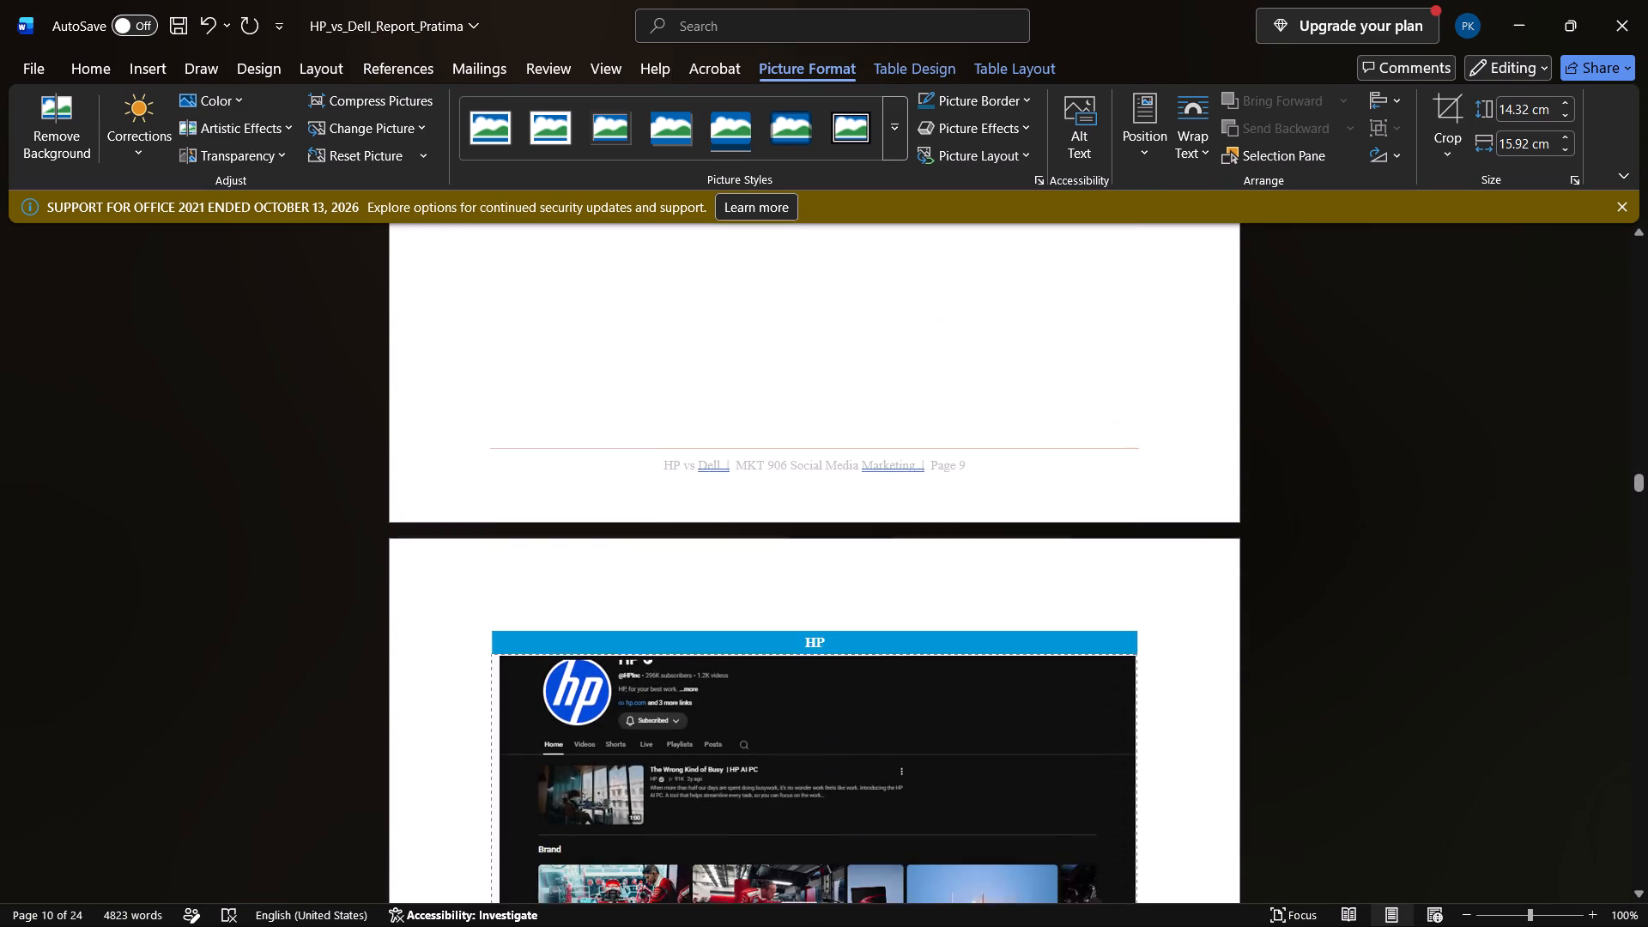
{"action": "scroll", "coordinate": [903, 707], "scroll_direction": "down", "scroll_amount": 2}
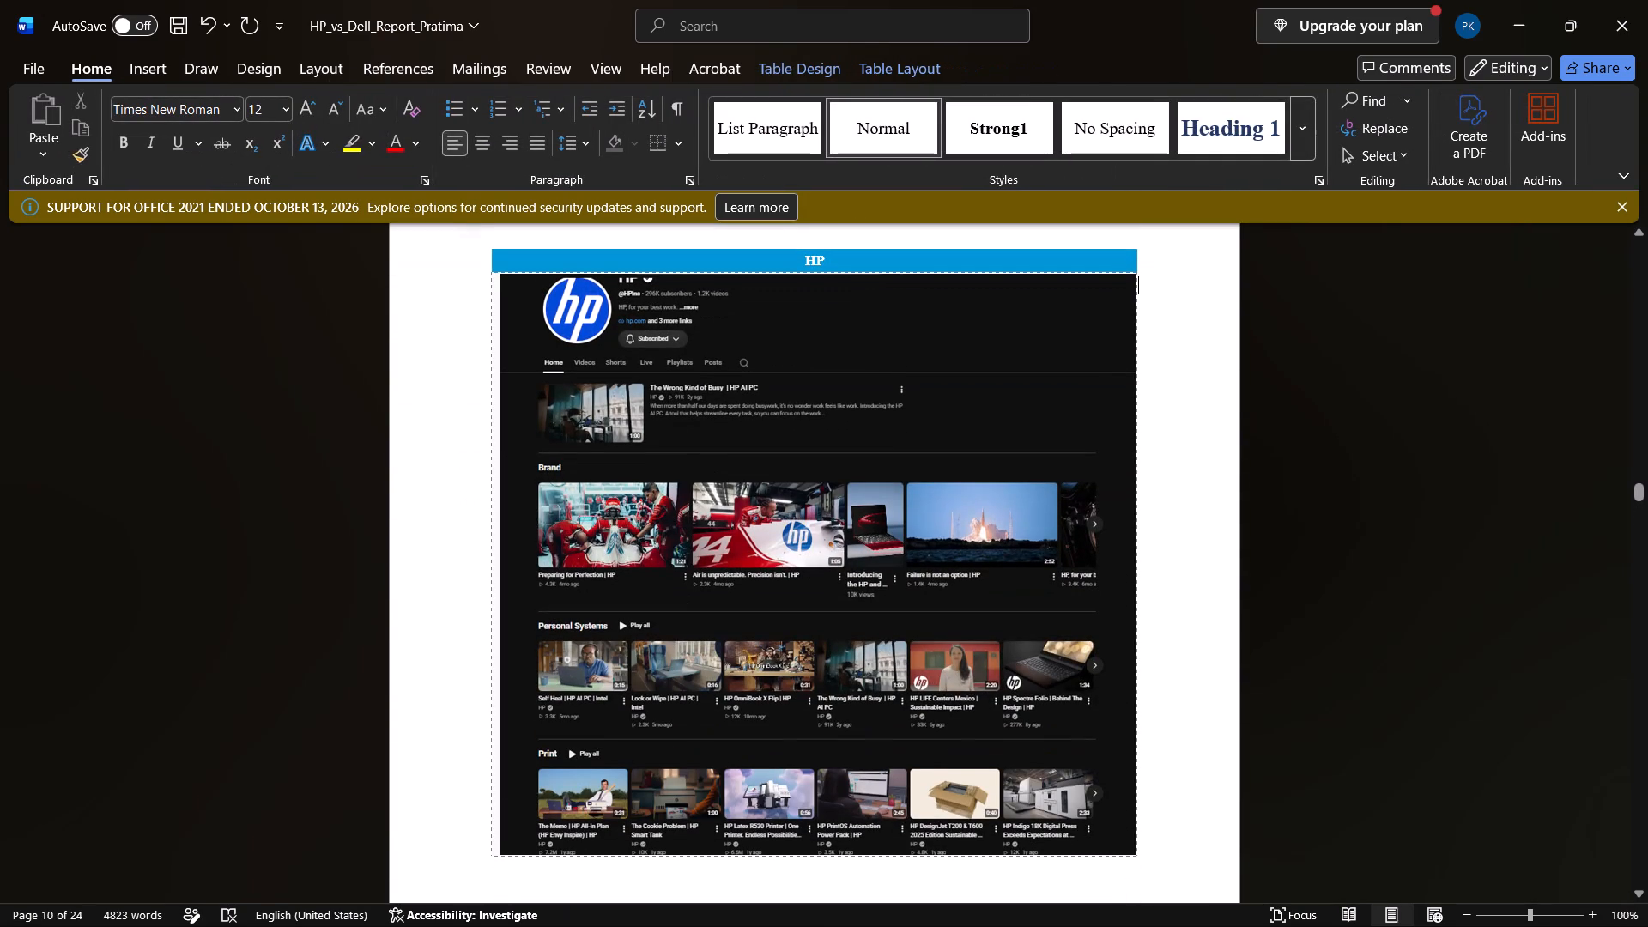
{"action": "left_click", "coordinate": [825, 852]}
{"action": "left_click_drag", "start_coordinate": [822, 854], "coordinate": [834, 730]}
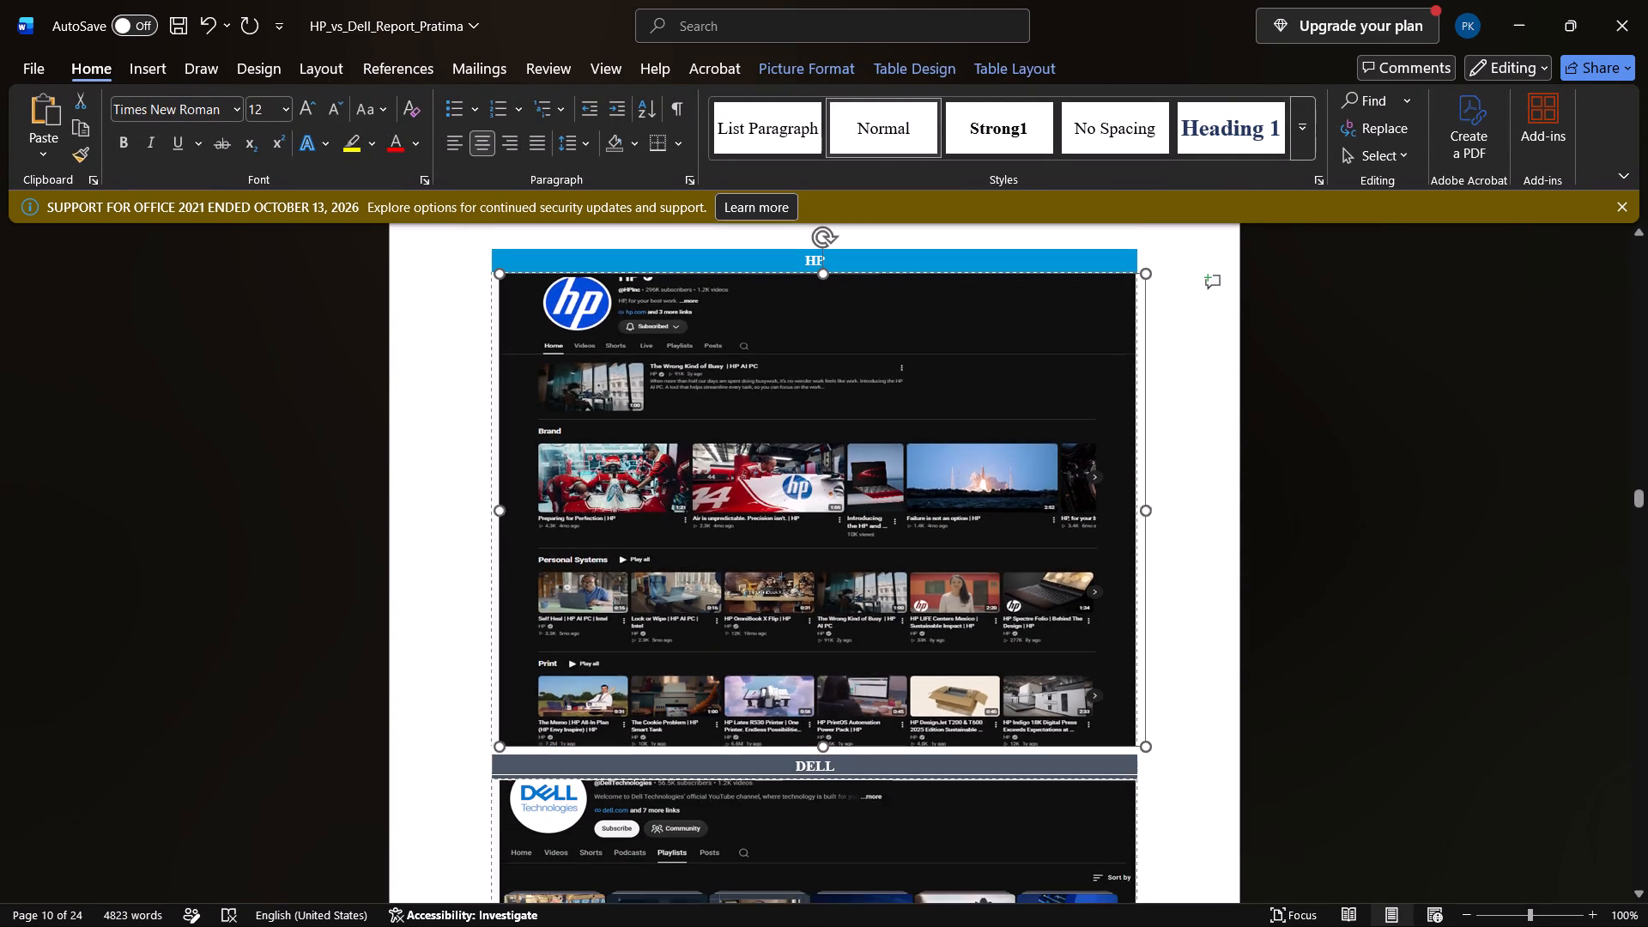
{"action": "left_click_drag", "start_coordinate": [834, 730], "coordinate": [877, 589]}
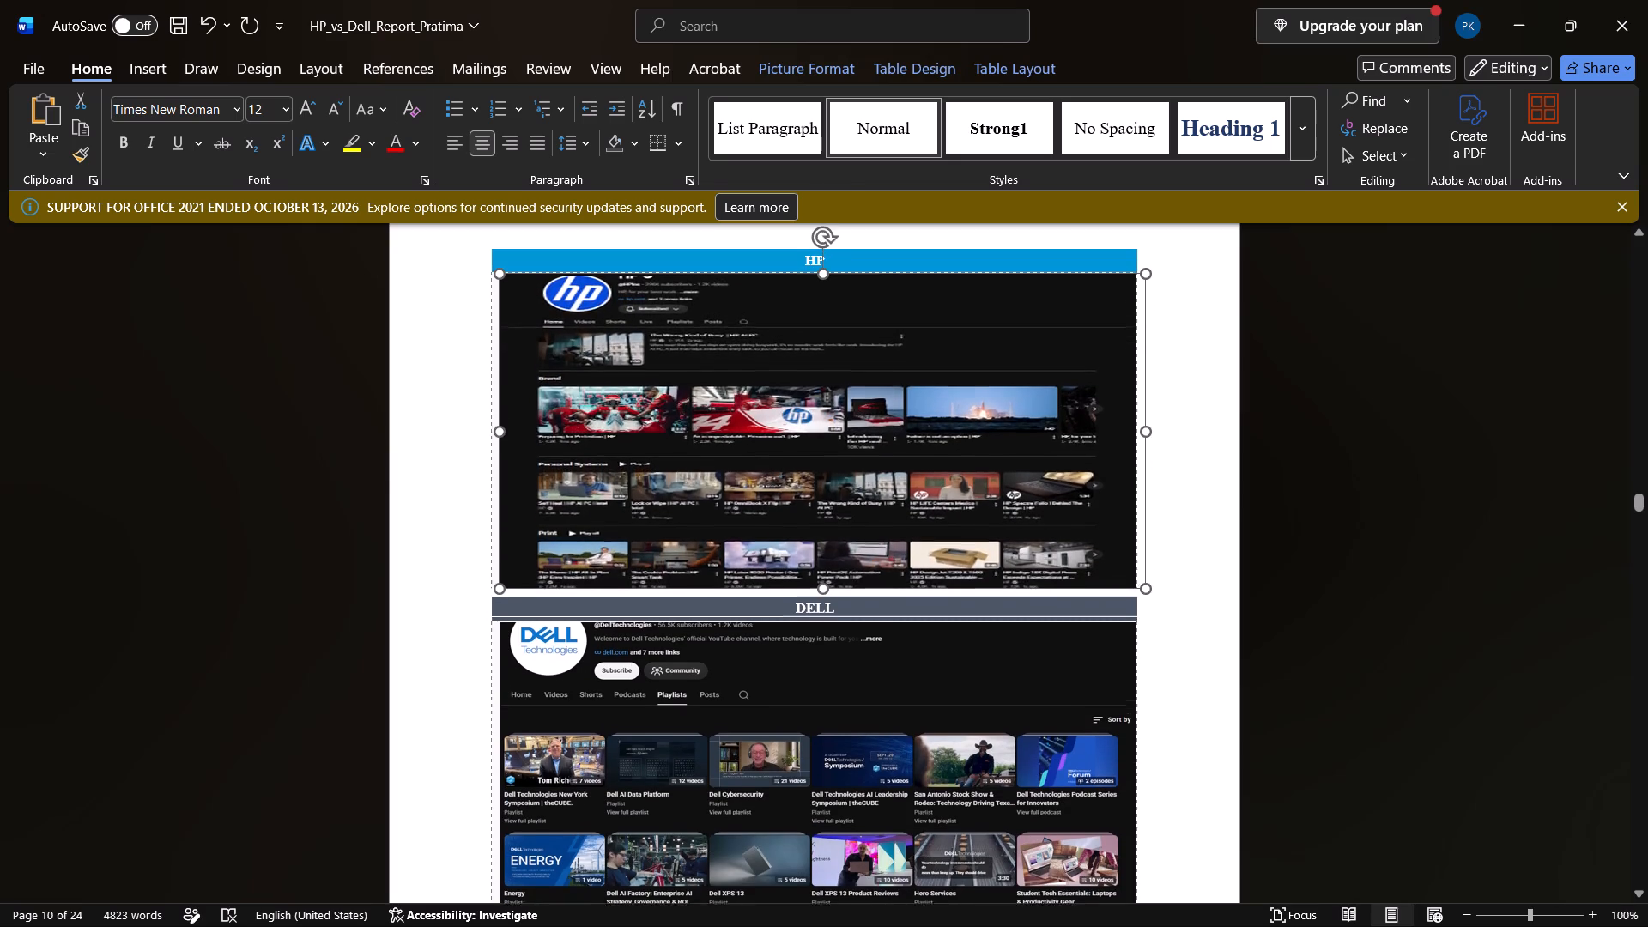
{"action": "left_click_drag", "start_coordinate": [877, 589], "coordinate": [877, 592]}
{"action": "left_click", "coordinate": [967, 638]}
{"action": "scroll", "coordinate": [967, 638], "scroll_direction": "up", "scroll_amount": 1}
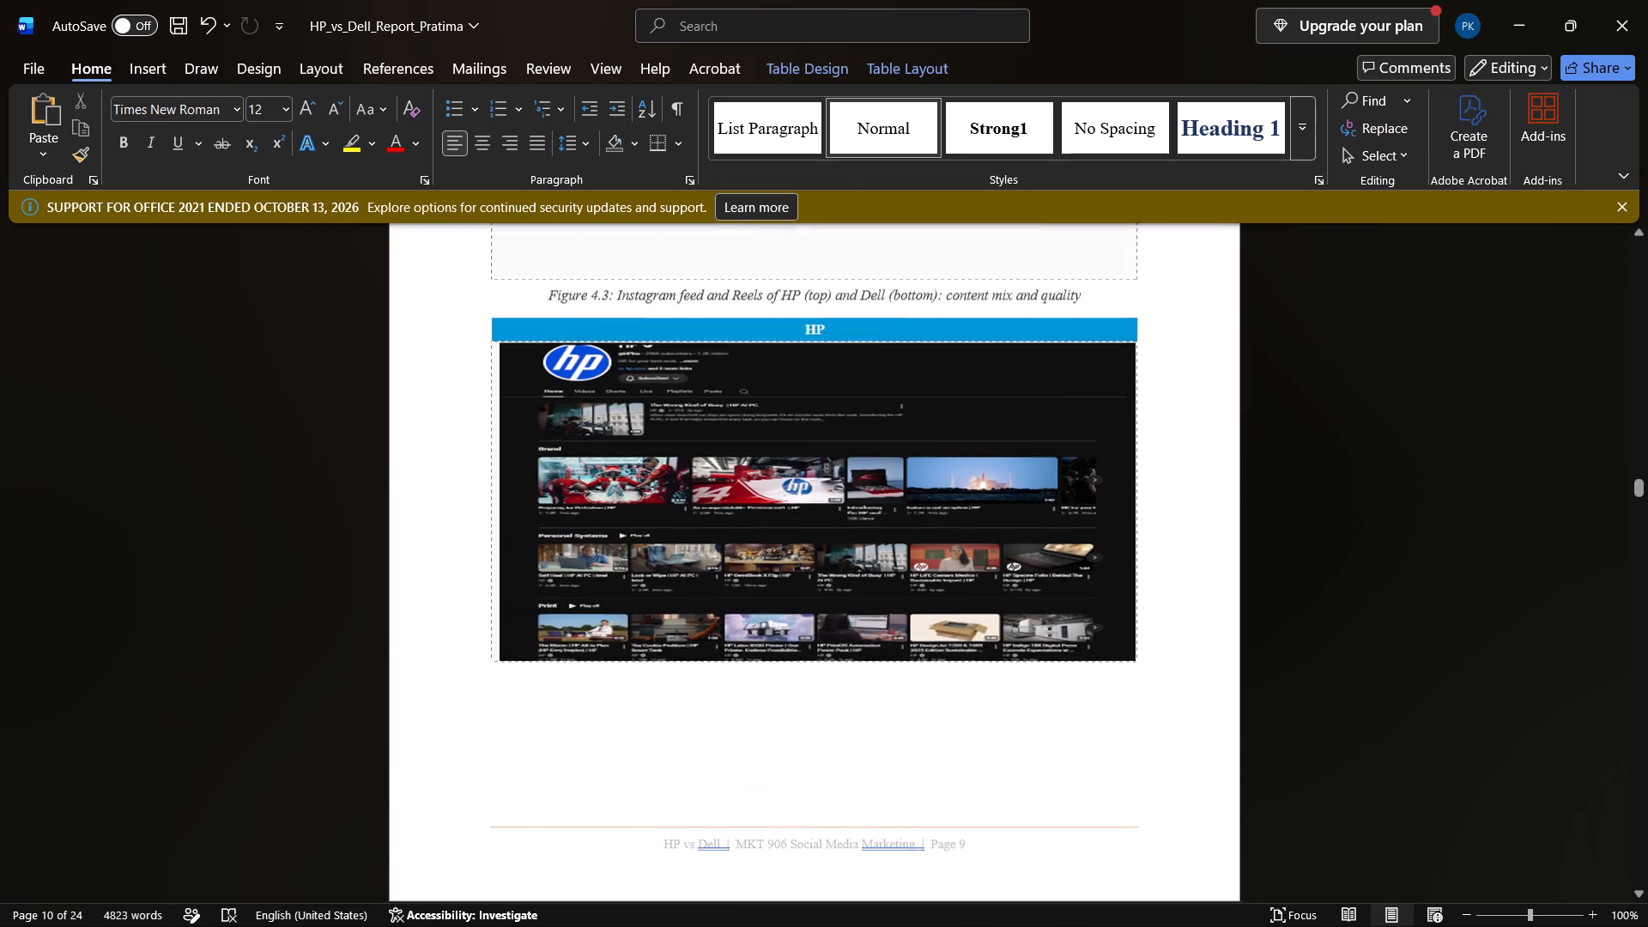
Increase the height of the HP YouTube screenshot on page 9 to fill the space above the footer.
{"action": "scroll", "coordinate": [967, 638], "scroll_direction": "up", "scroll_amount": 1}
{"action": "left_click", "coordinate": [851, 606]}
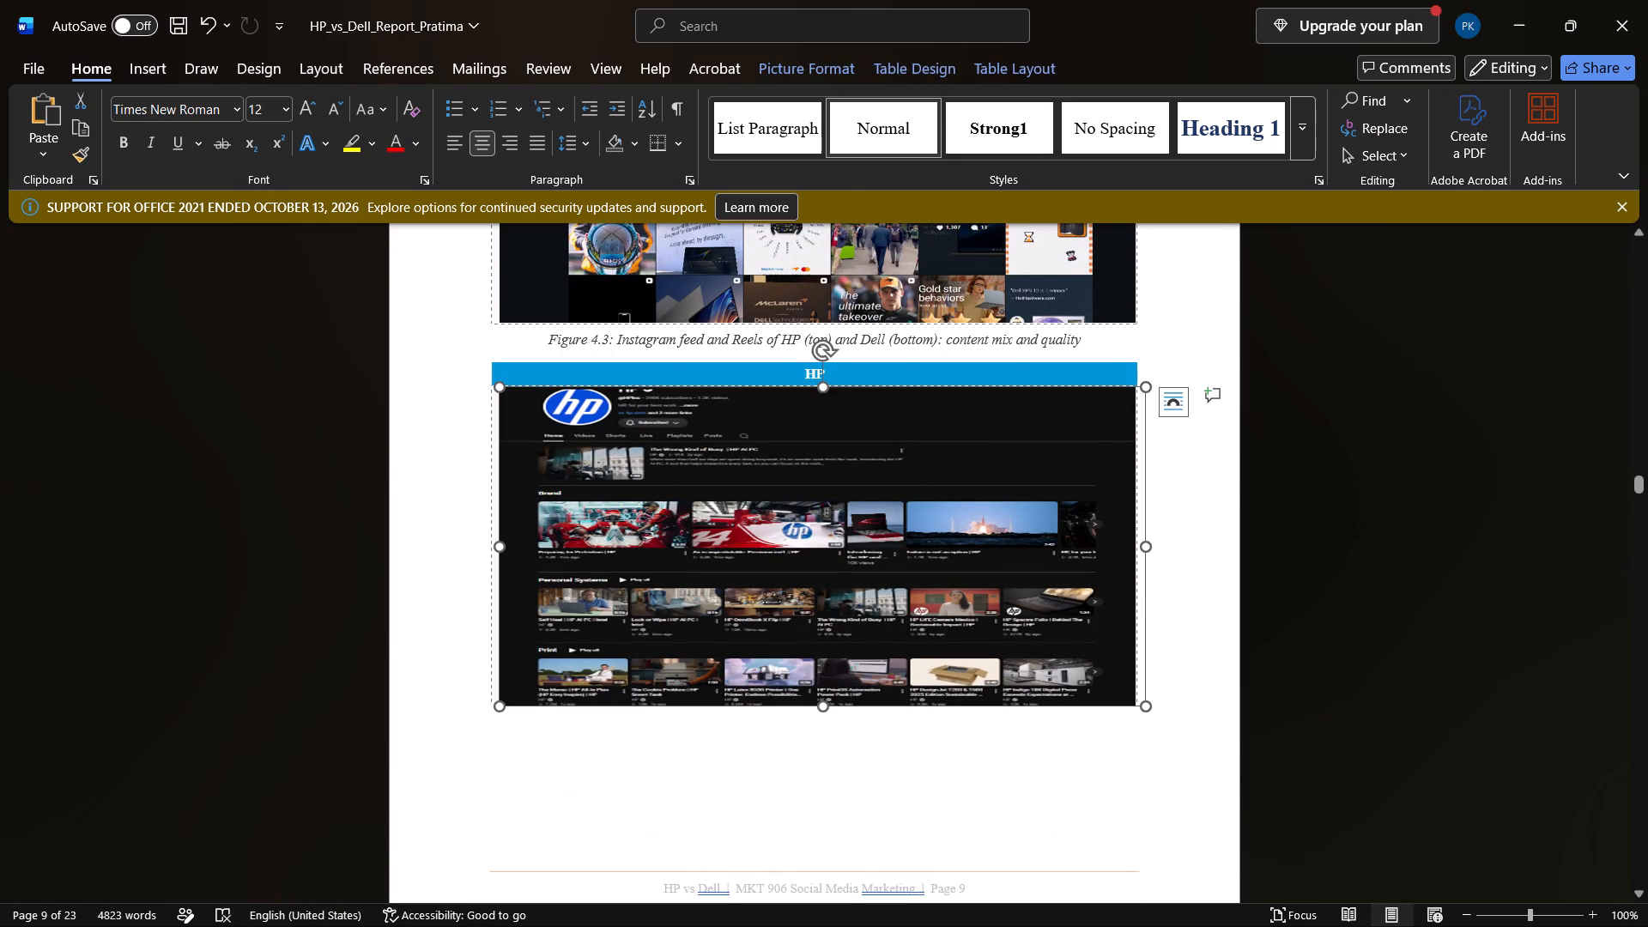
{"action": "left_click_drag", "start_coordinate": [823, 703], "coordinate": [827, 747]}
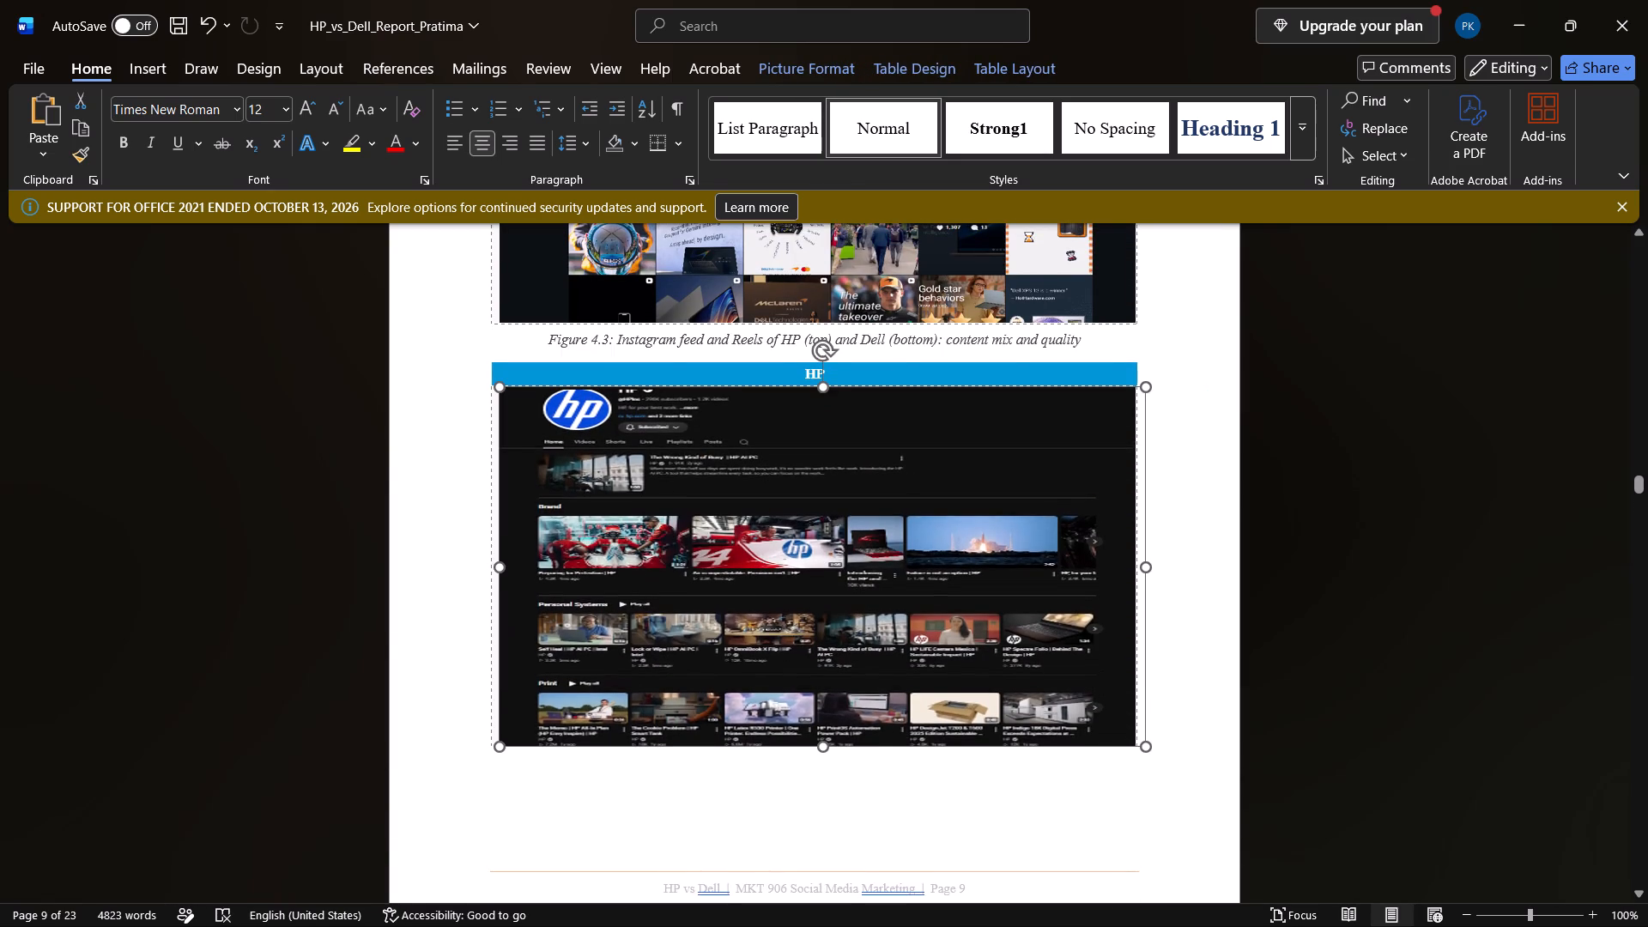
{"action": "left_click_drag", "start_coordinate": [827, 747], "coordinate": [844, 804]}
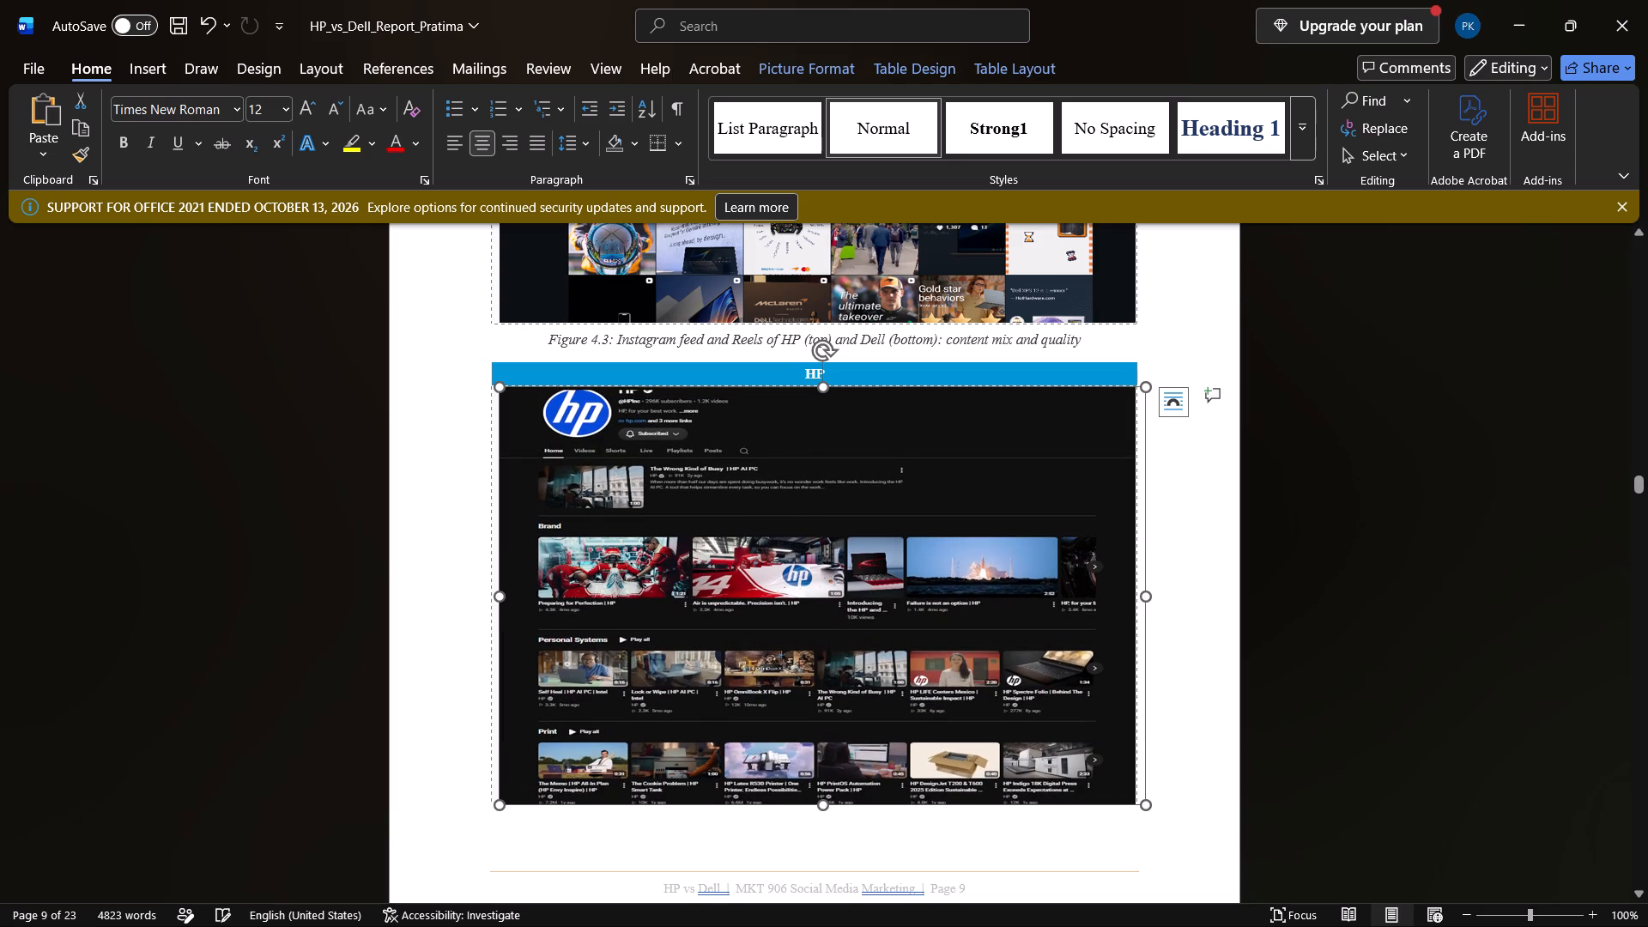
Look past Figure 4.4 in the report for the next unfilled screenshot placeholder and check which HP content it asks for.
{"action": "left_click", "coordinate": [1209, 727]}
{"action": "scroll", "coordinate": [1209, 727], "scroll_direction": "down", "scroll_amount": 6}
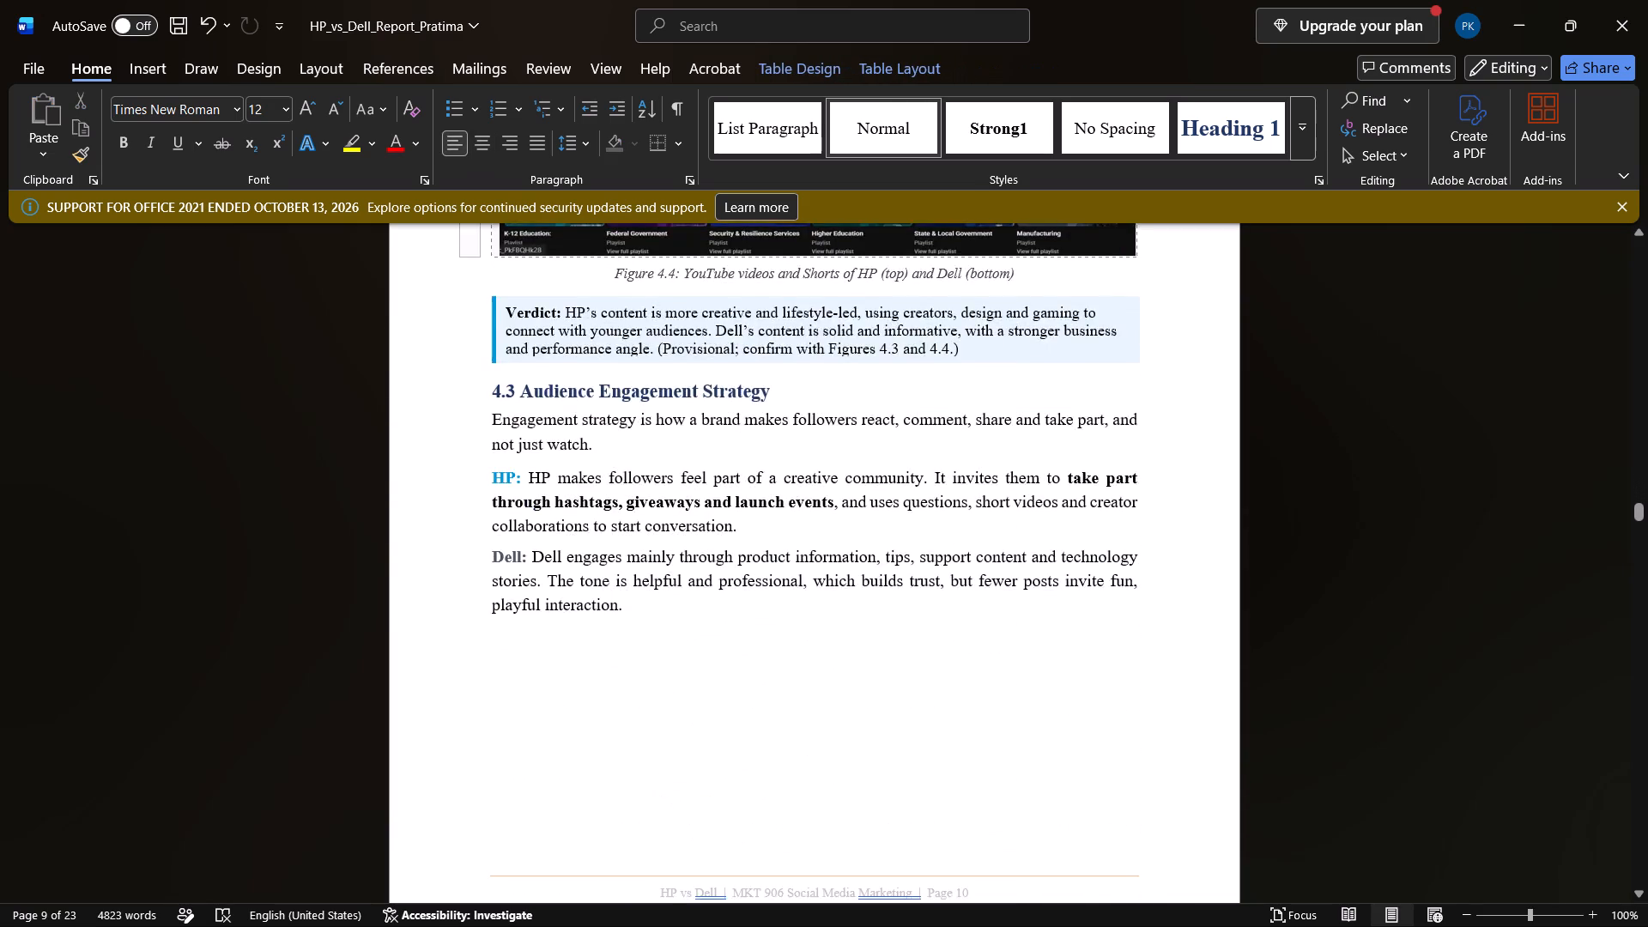
{"action": "scroll", "coordinate": [1209, 727], "scroll_direction": "down", "scroll_amount": 5}
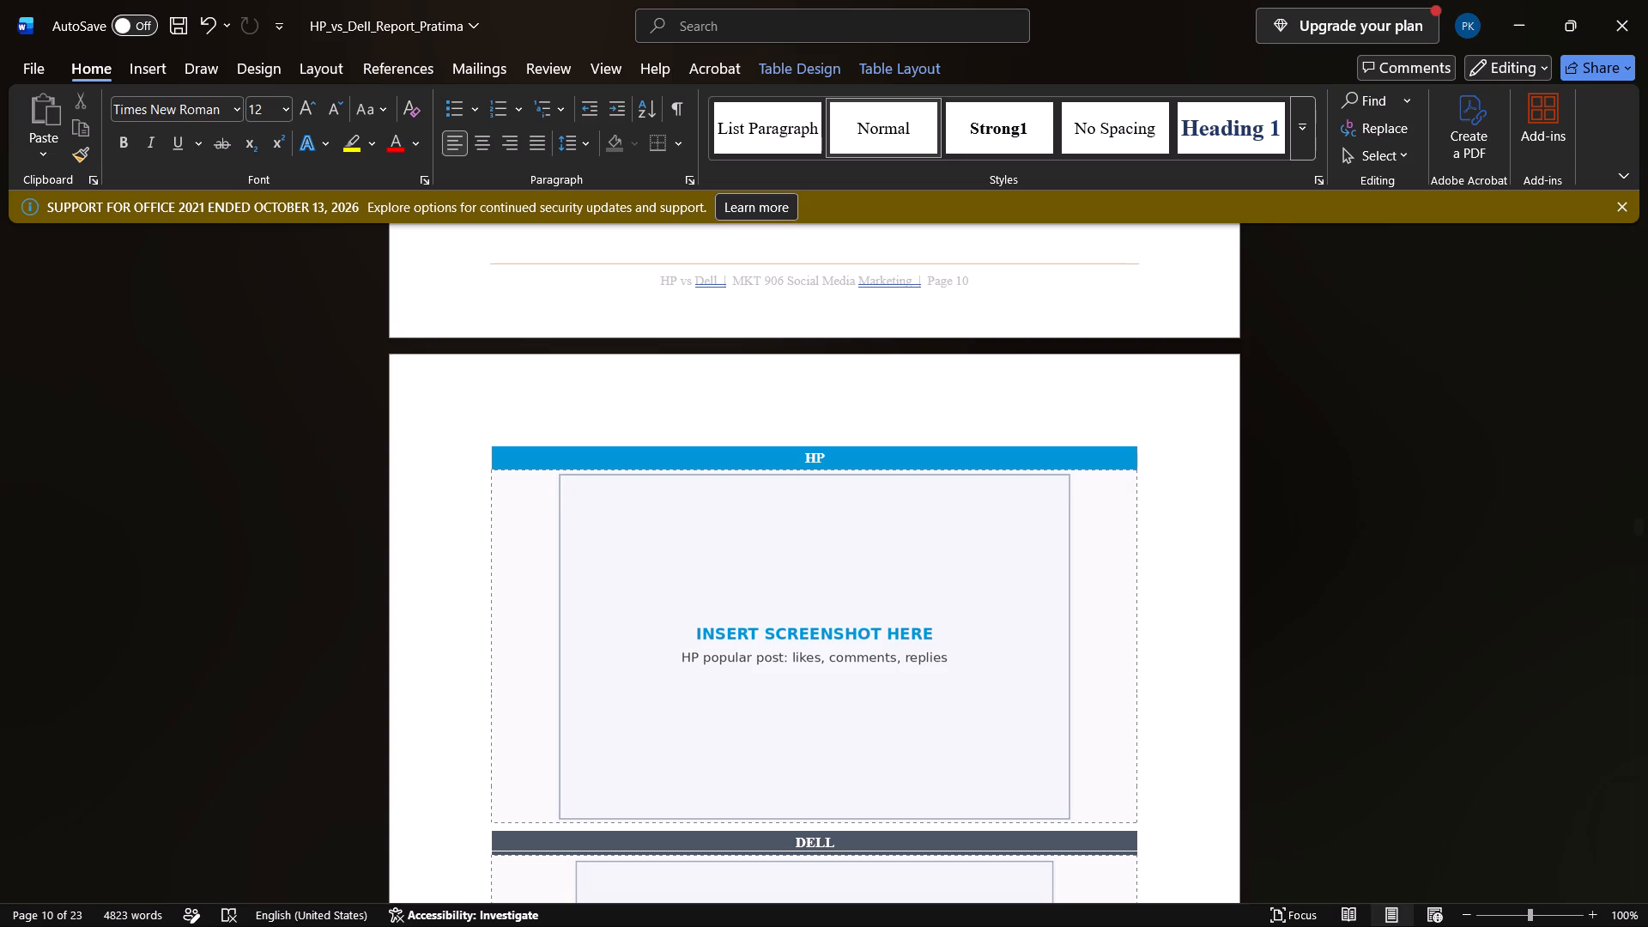
{"action": "left_click", "coordinate": [881, 564]}
{"action": "scroll", "coordinate": [881, 564], "scroll_direction": "down", "scroll_amount": 3}
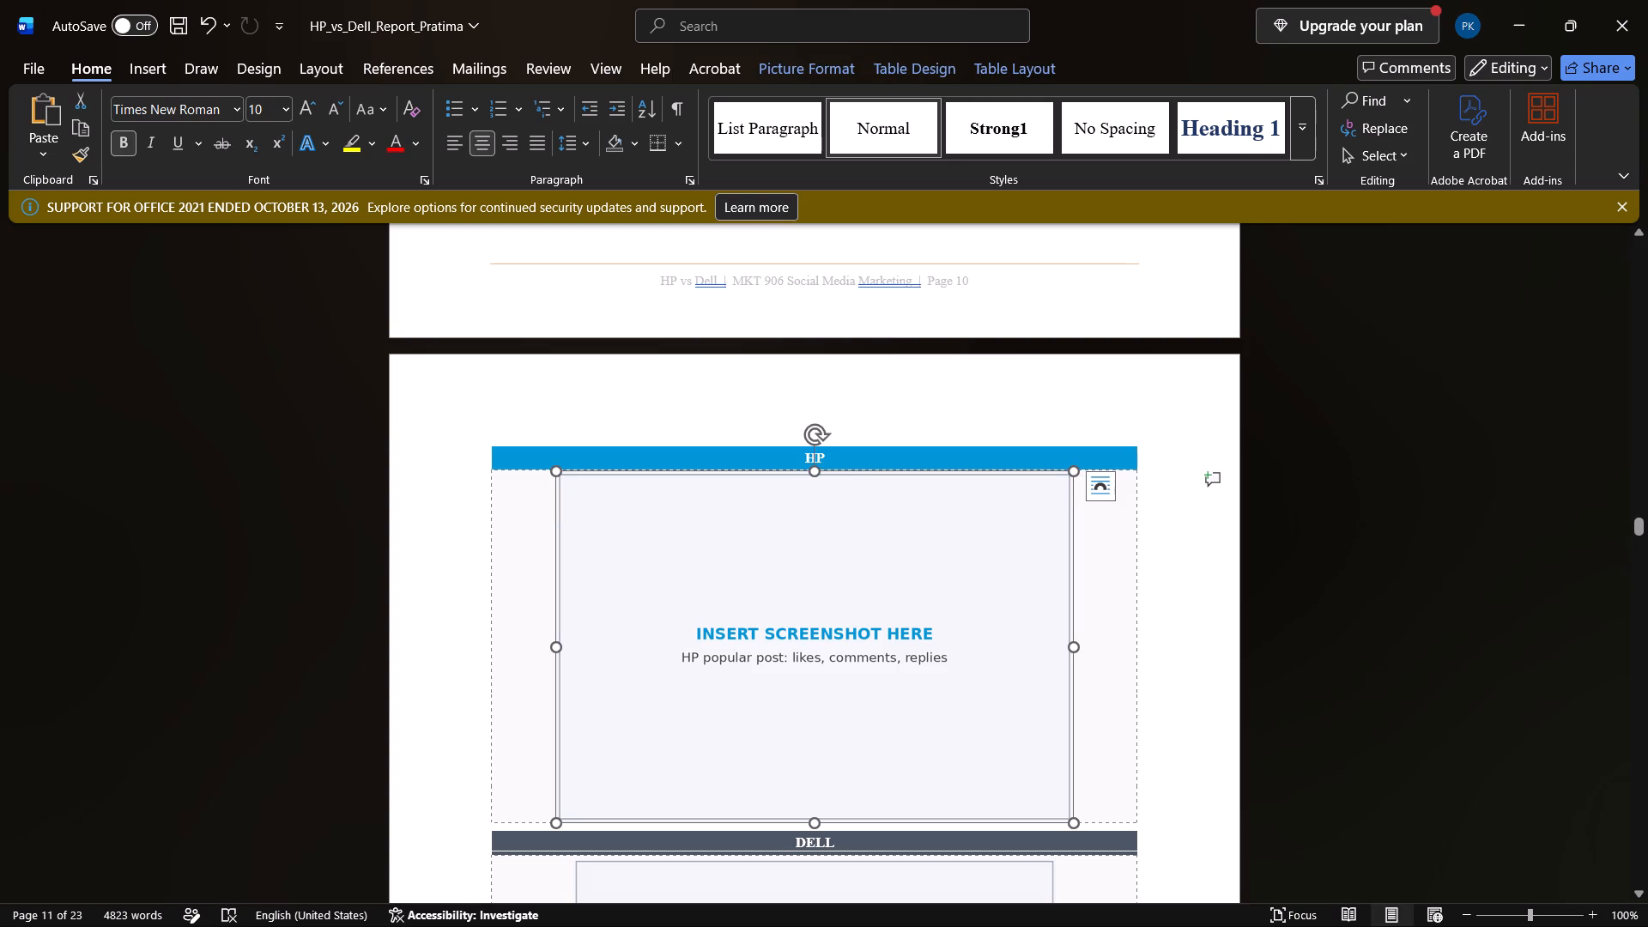
{"action": "left_click", "coordinate": [1214, 635]}
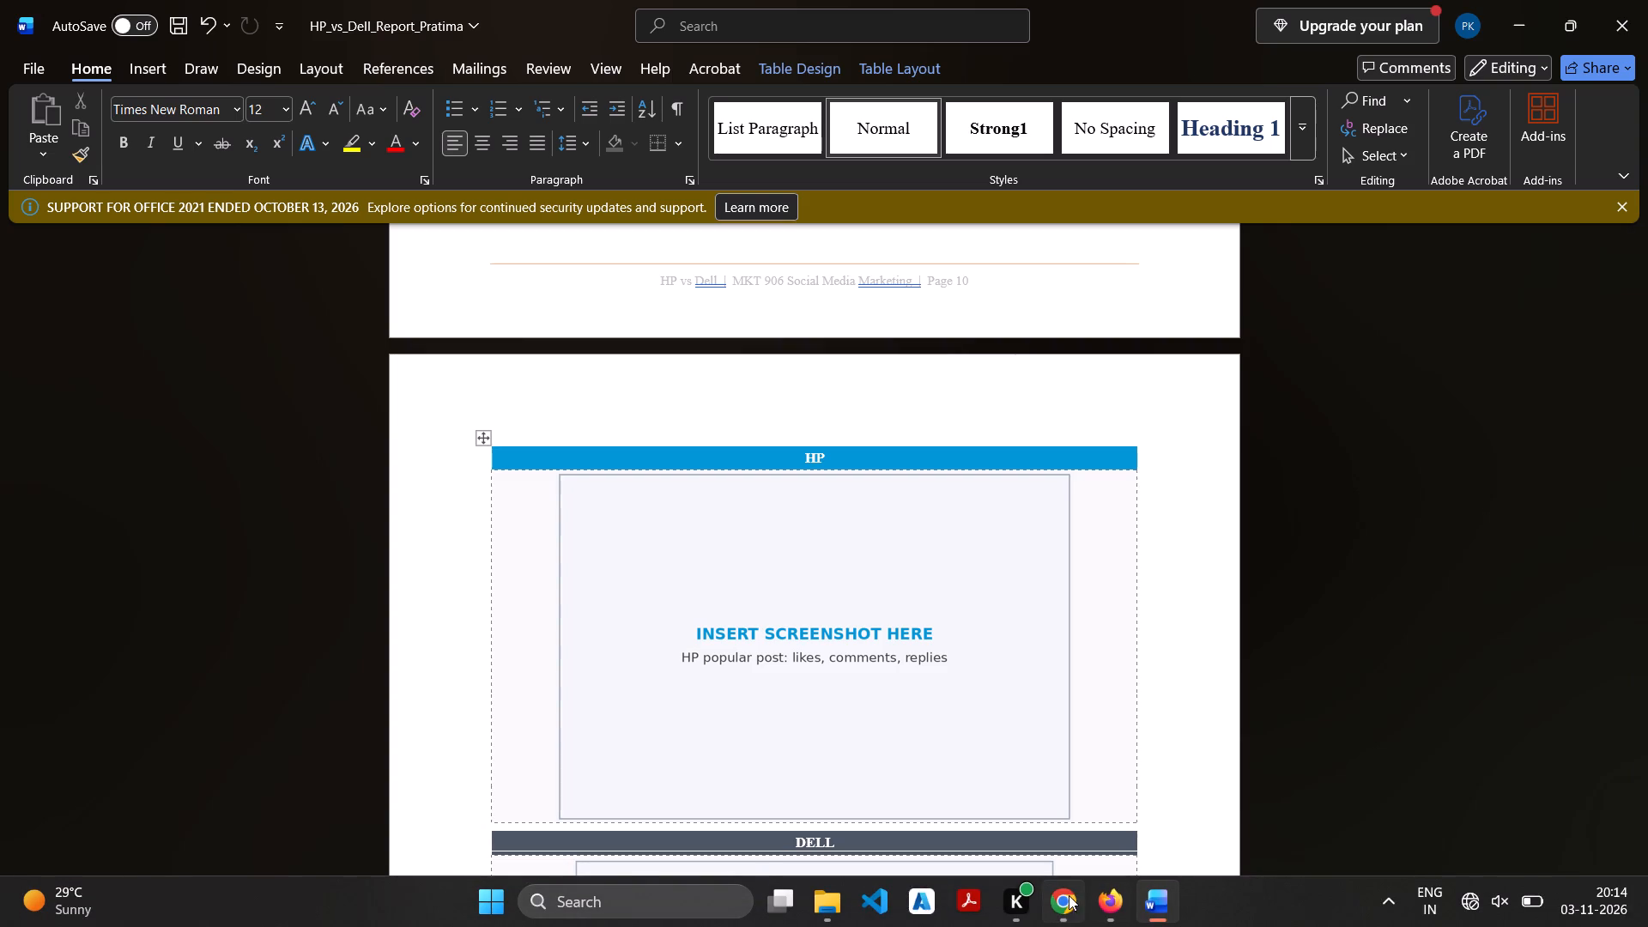
Switch to Chrome and open instagram.com in a new tab.
{"action": "left_click", "coordinate": [1059, 775]}
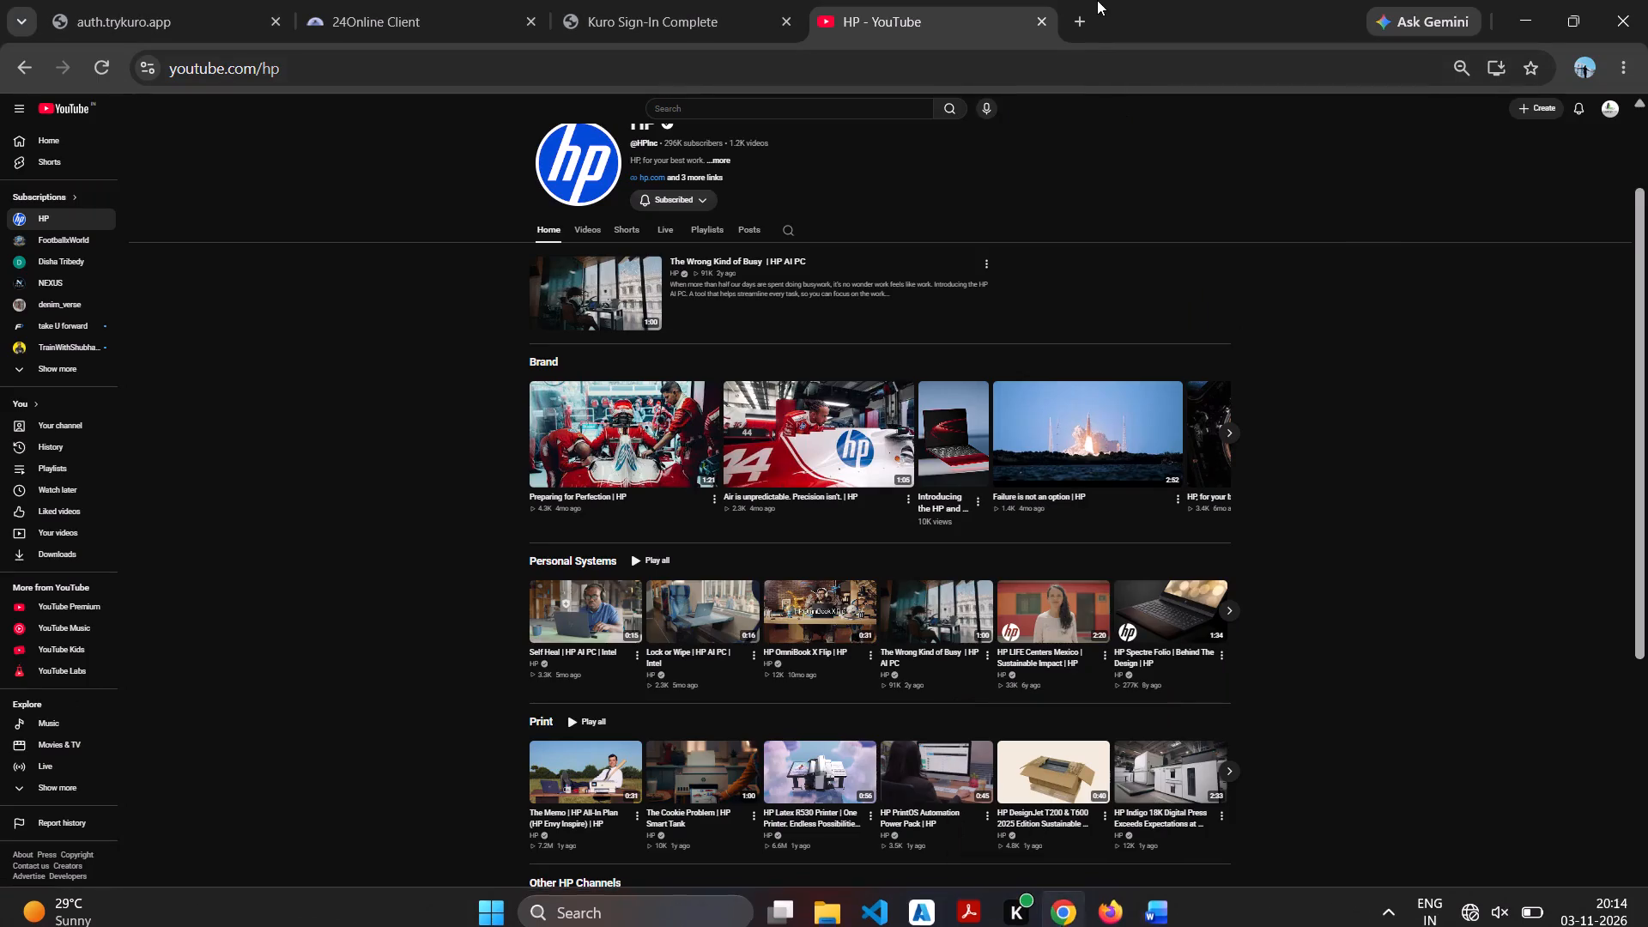
{"action": "left_click", "coordinate": [1072, 22]}
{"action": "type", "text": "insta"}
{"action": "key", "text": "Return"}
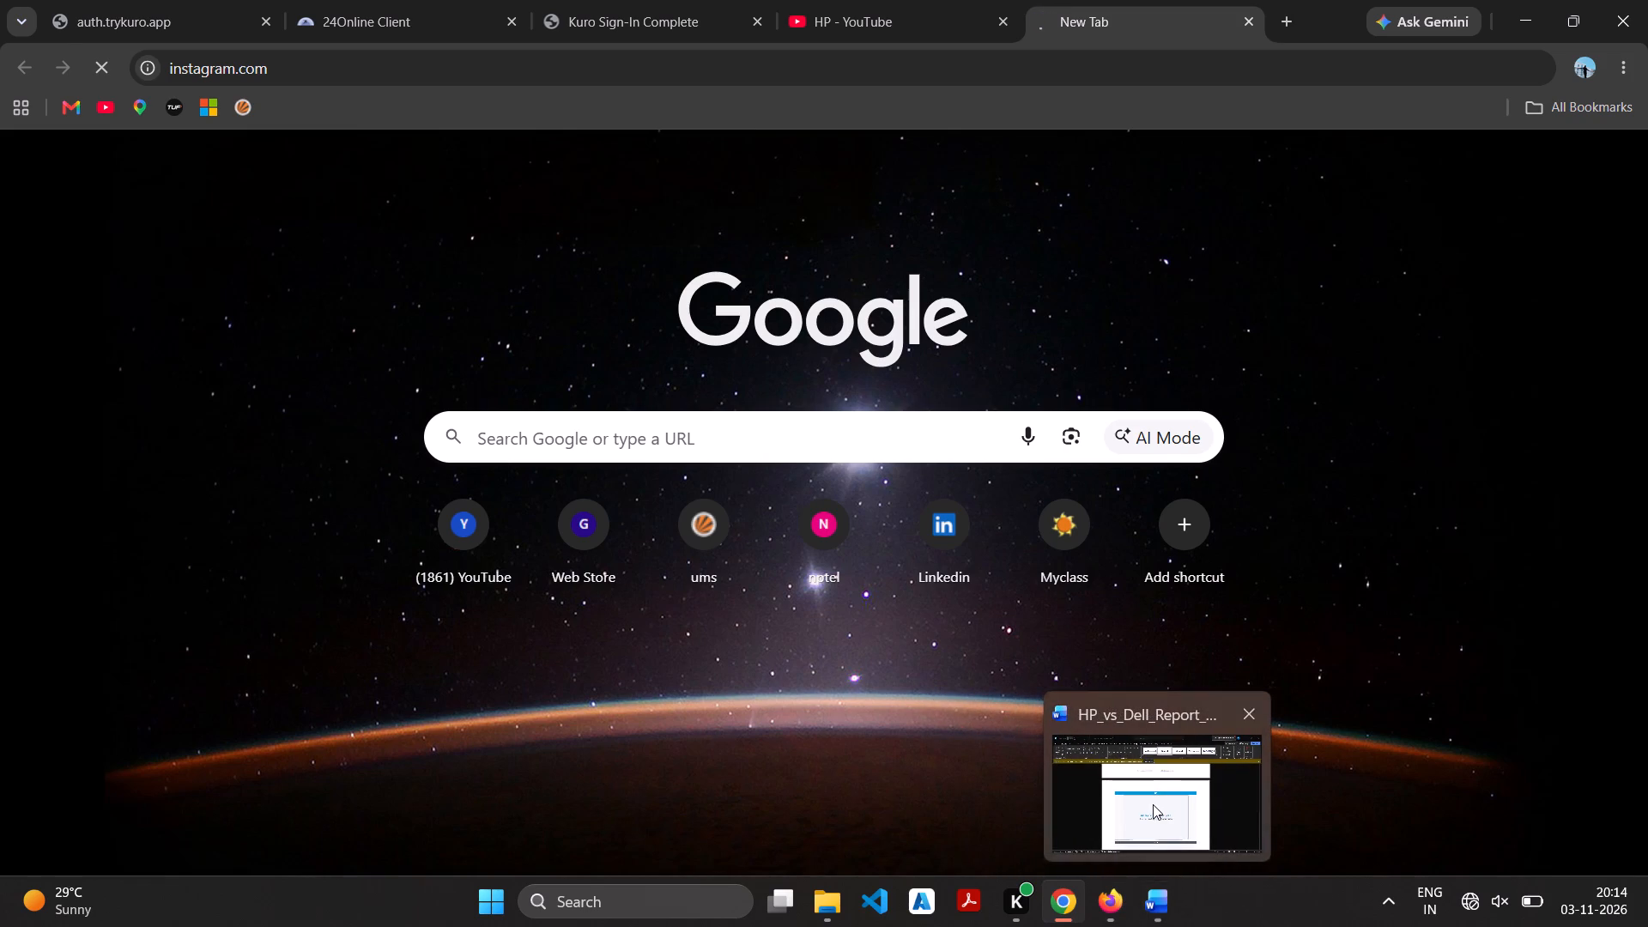
Return to the Word report and examine the HP and Dell screenshot placeholders and captions of Figures 4.5 and 4.6.
{"action": "left_click", "coordinate": [1153, 802]}
{"action": "scroll", "coordinate": [928, 669], "scroll_direction": "down", "scroll_amount": 5}
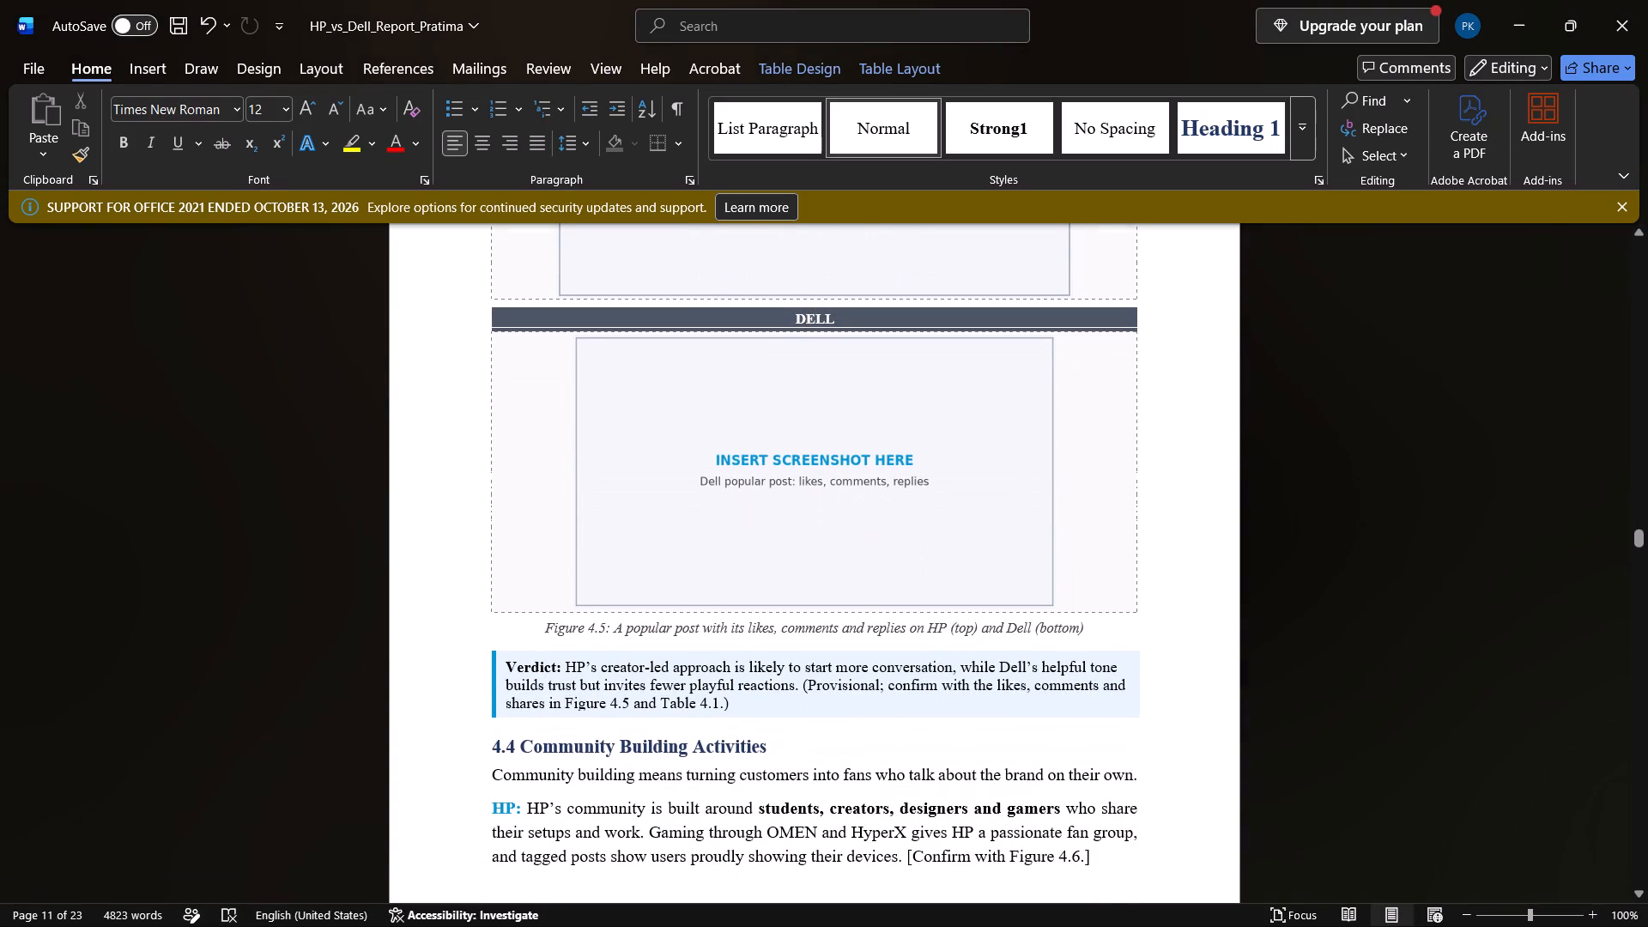
{"action": "scroll", "coordinate": [928, 669], "scroll_direction": "down", "scroll_amount": 2}
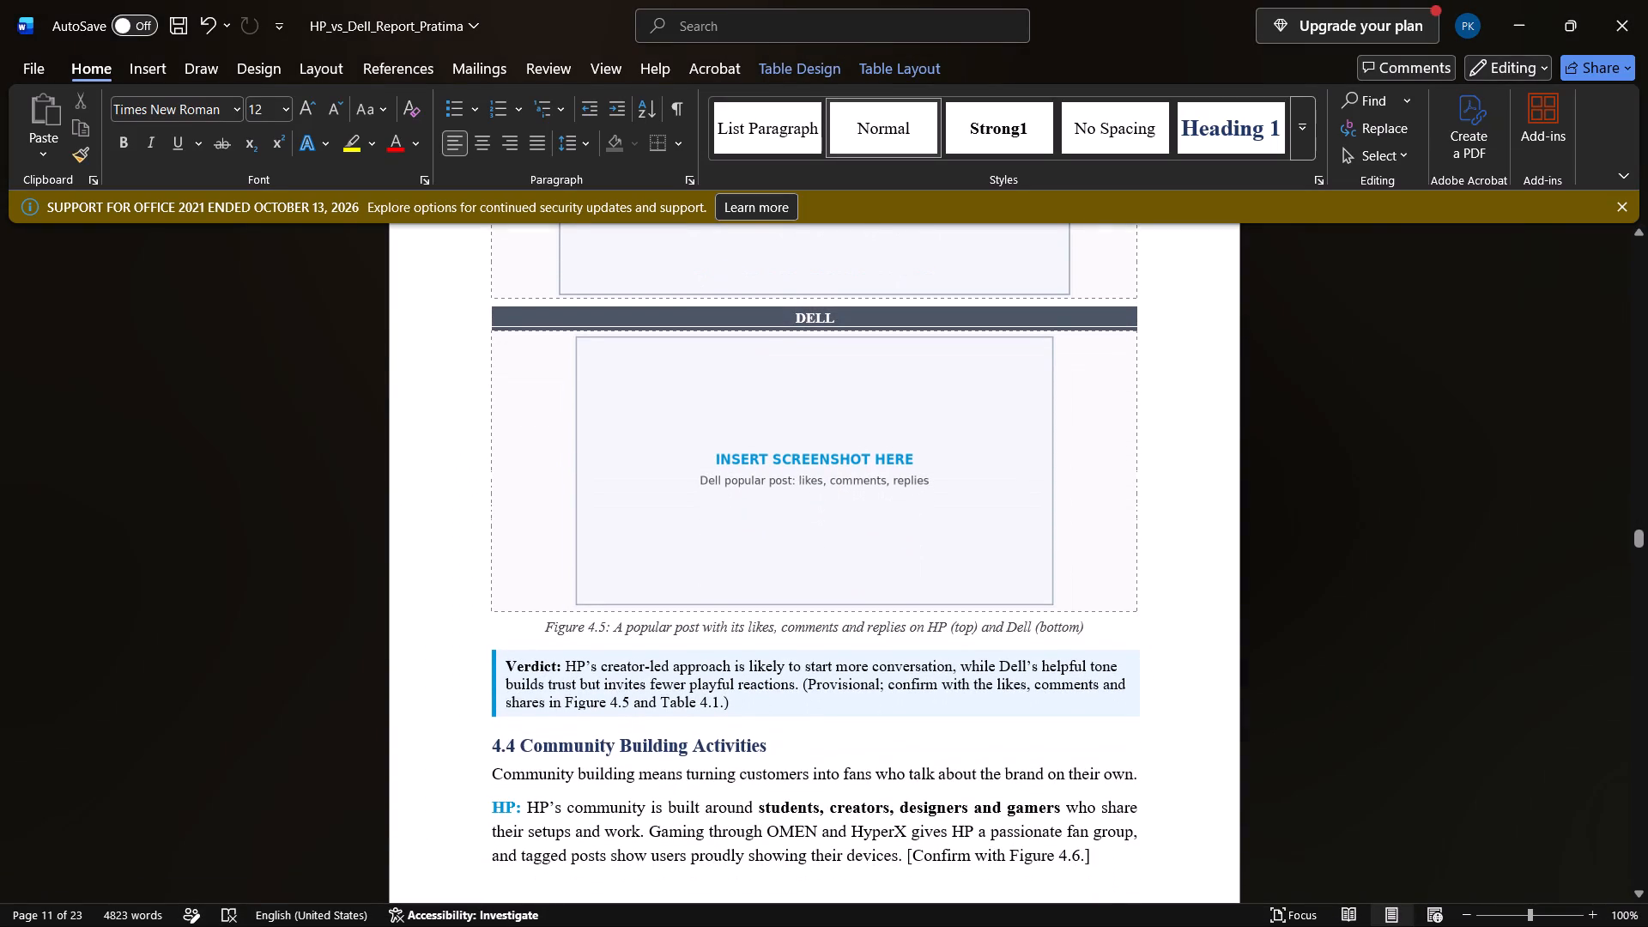
{"action": "scroll", "coordinate": [928, 669], "scroll_direction": "down", "scroll_amount": 3}
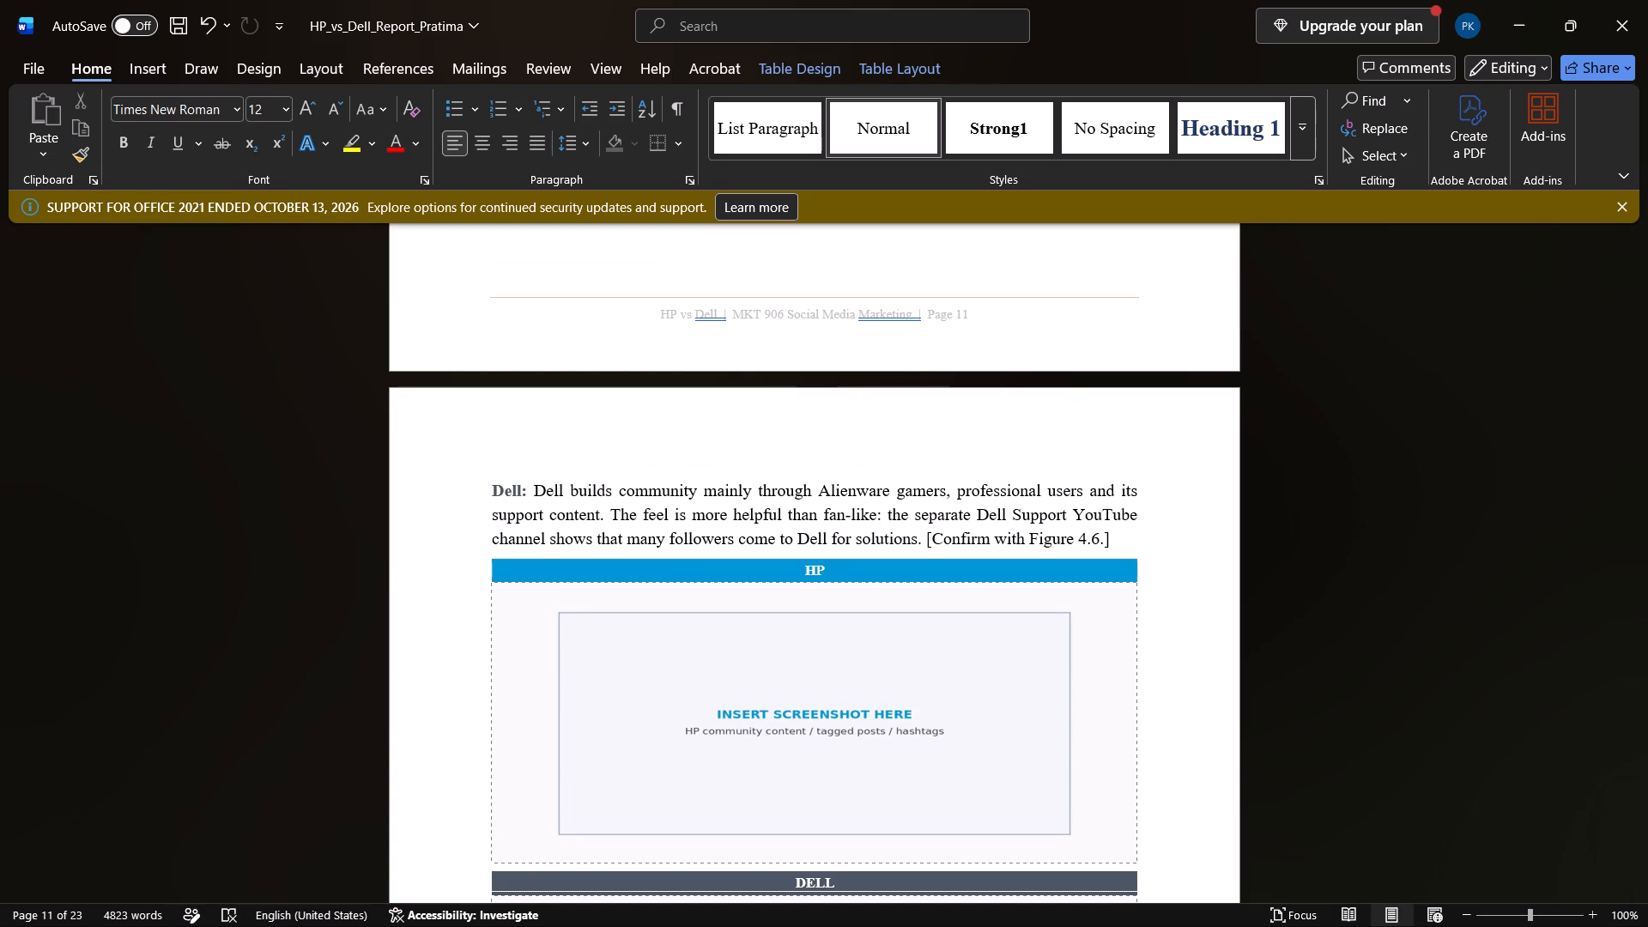
{"action": "scroll", "coordinate": [928, 669], "scroll_direction": "down", "scroll_amount": 1}
{"action": "scroll", "coordinate": [928, 669], "scroll_direction": "up", "scroll_amount": 4}
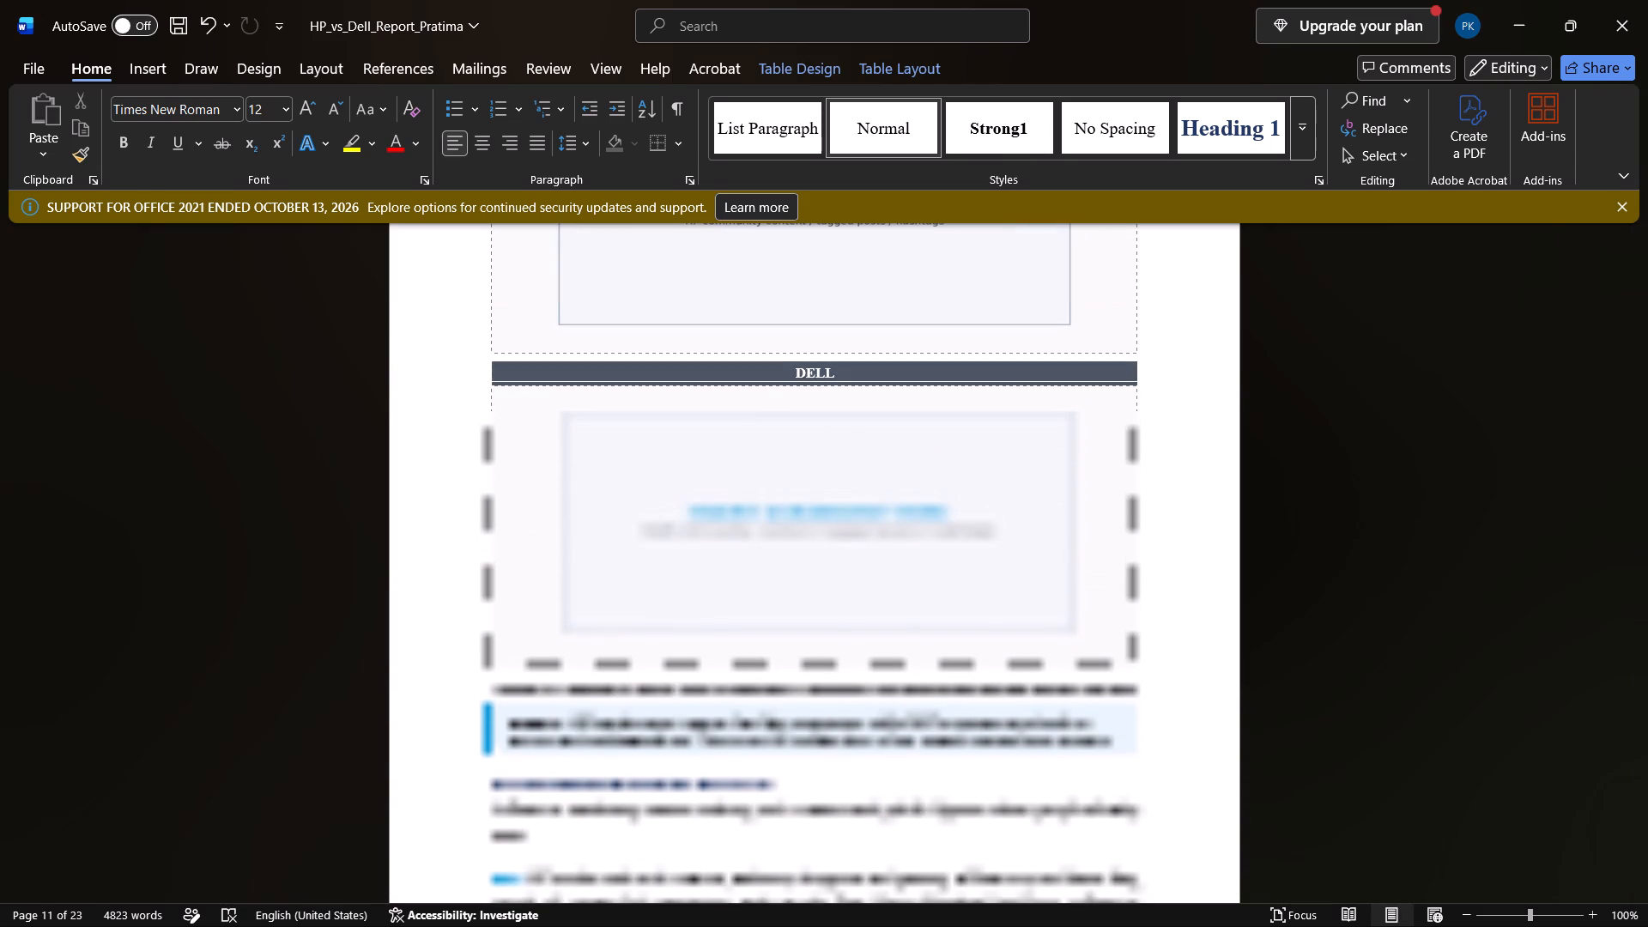
{"action": "left_click", "coordinate": [1184, 711]}
Cut the "Dell influencer / creator collaboration" placeholder picture from the Dell frame of Figure 4.7.
{"action": "scroll", "coordinate": [945, 700], "scroll_direction": "down", "scroll_amount": 3}
{"action": "scroll", "coordinate": [945, 700], "scroll_direction": "up", "scroll_amount": 2}
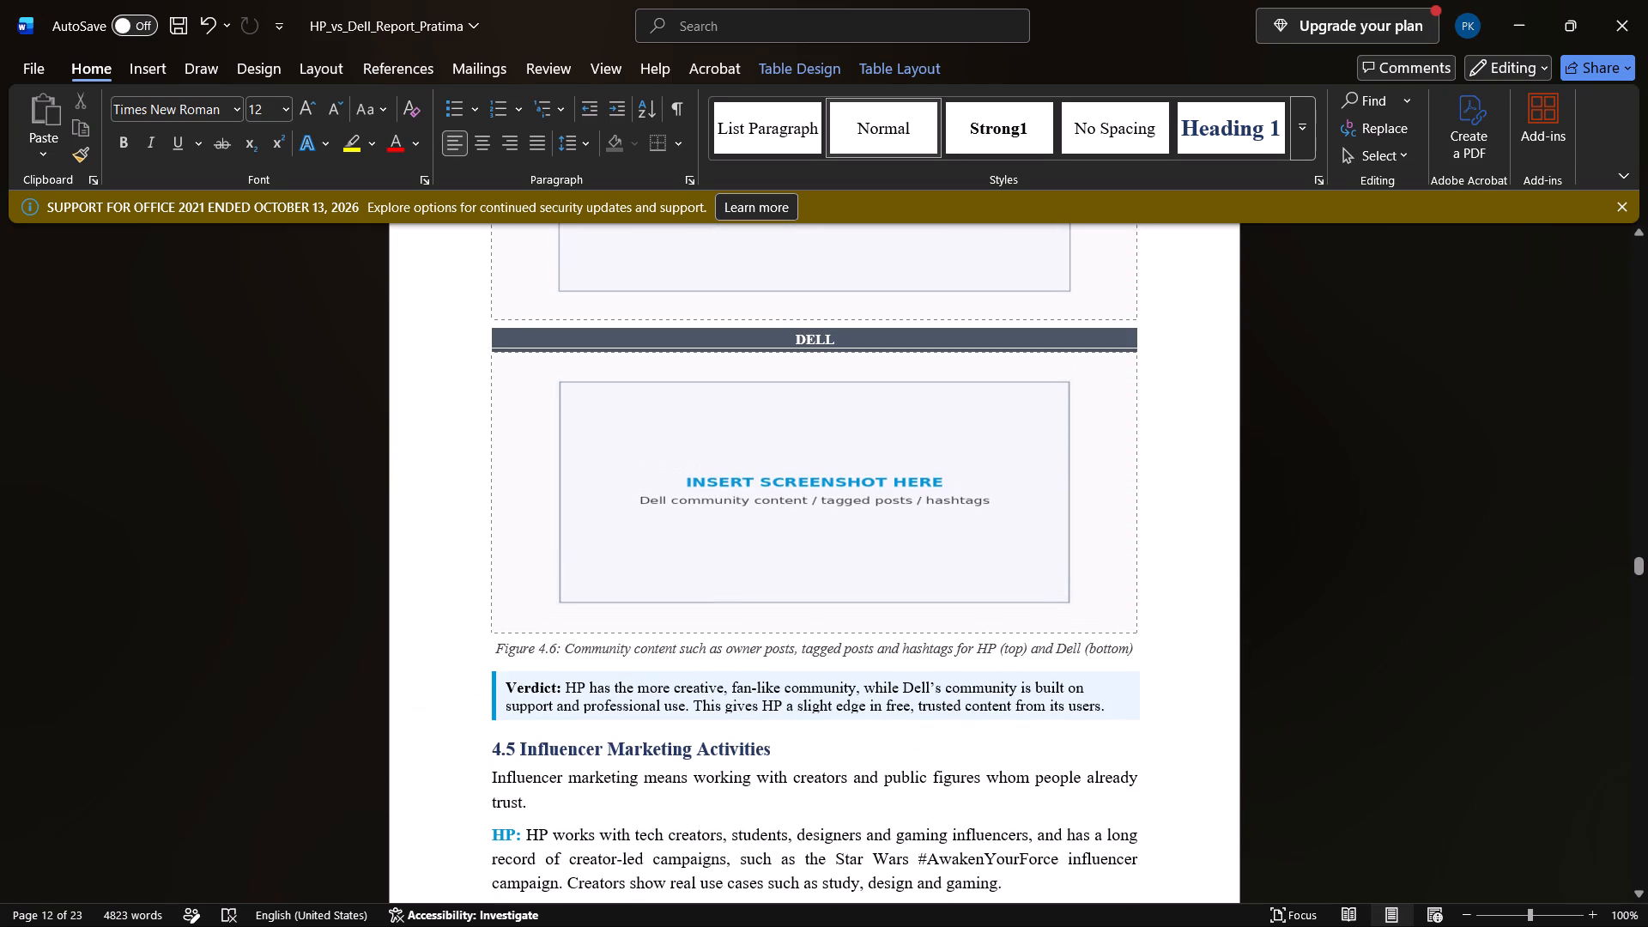
{"action": "scroll", "coordinate": [991, 673], "scroll_direction": "down", "scroll_amount": 6}
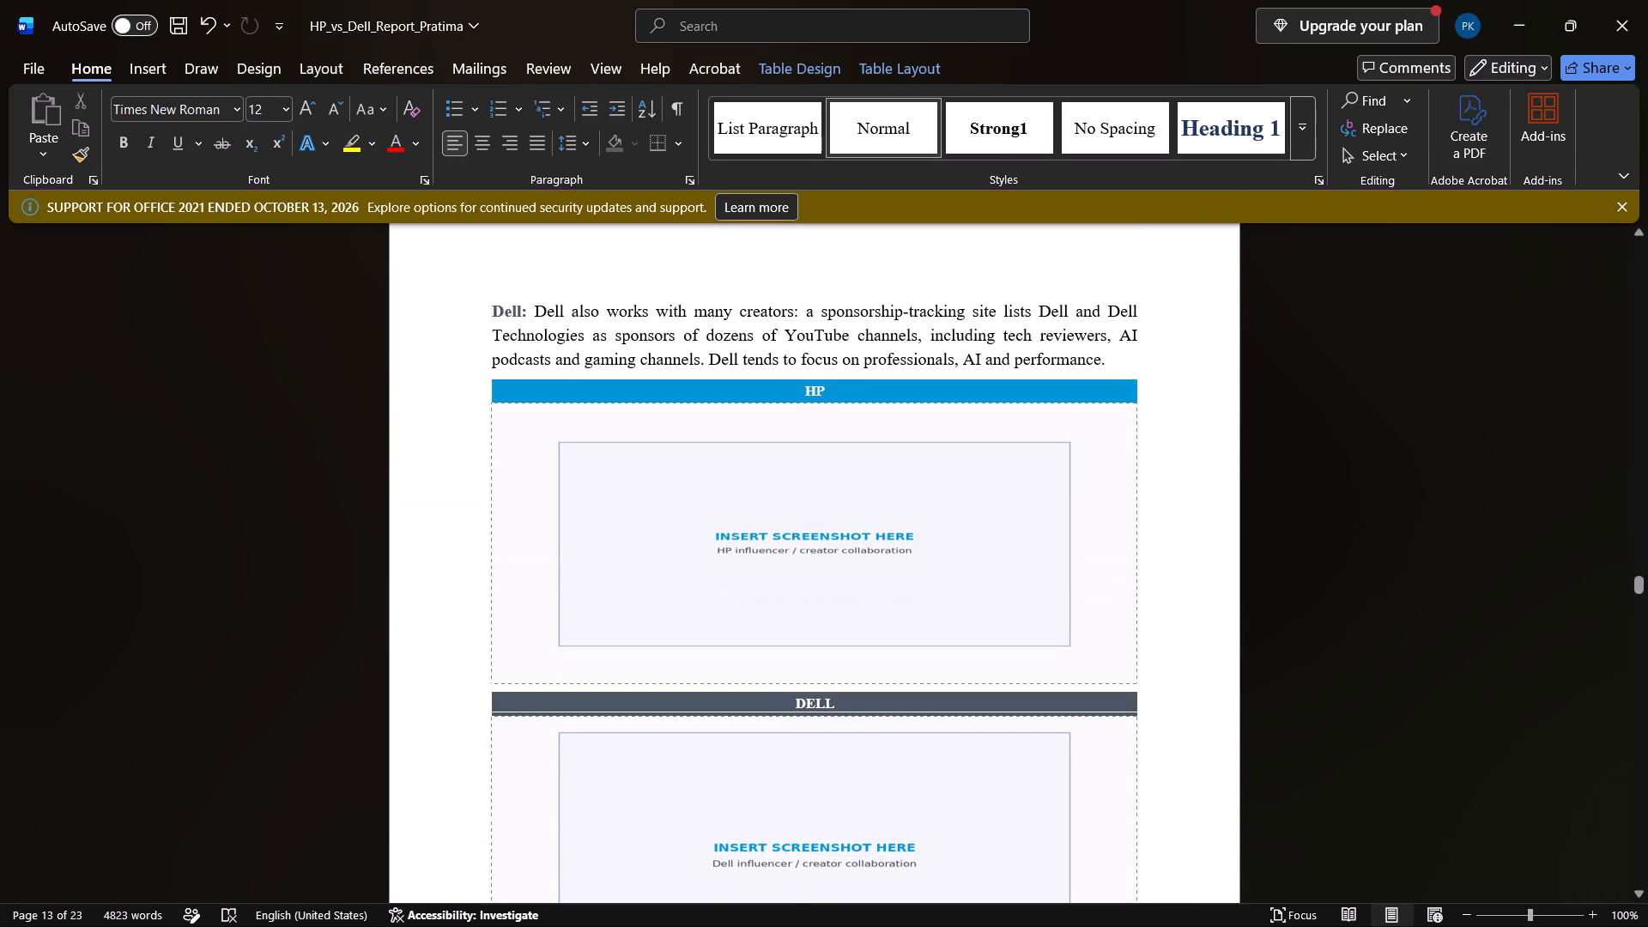
{"action": "scroll", "coordinate": [963, 669], "scroll_direction": "down", "scroll_amount": 2}
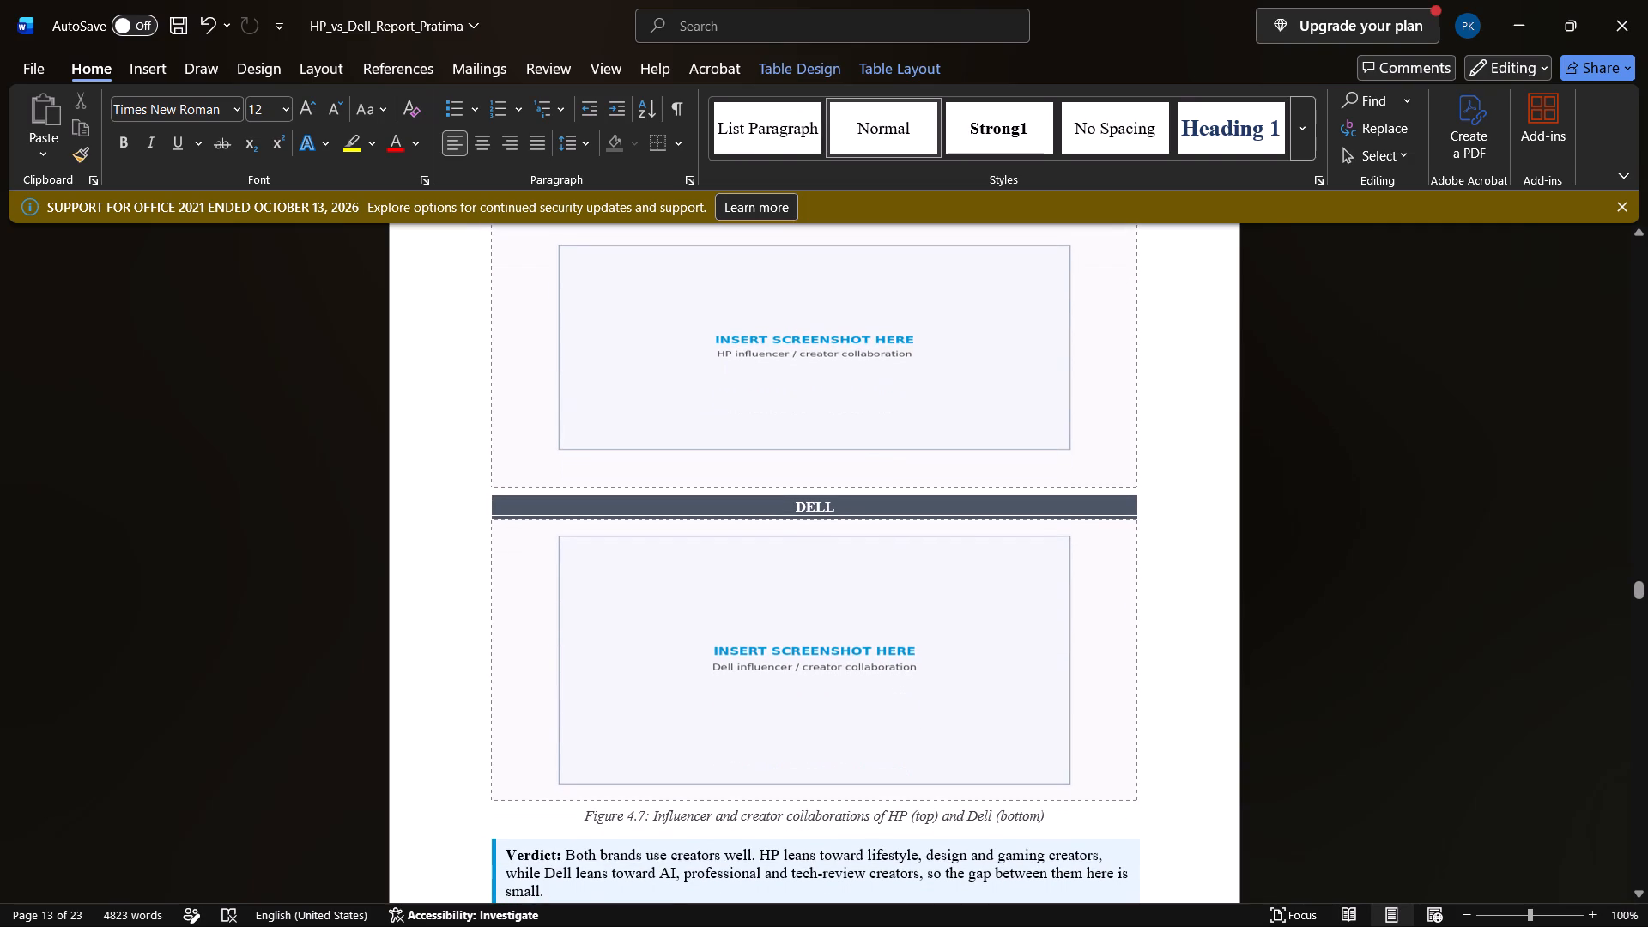
{"action": "scroll", "coordinate": [963, 669], "scroll_direction": "down", "scroll_amount": 17}
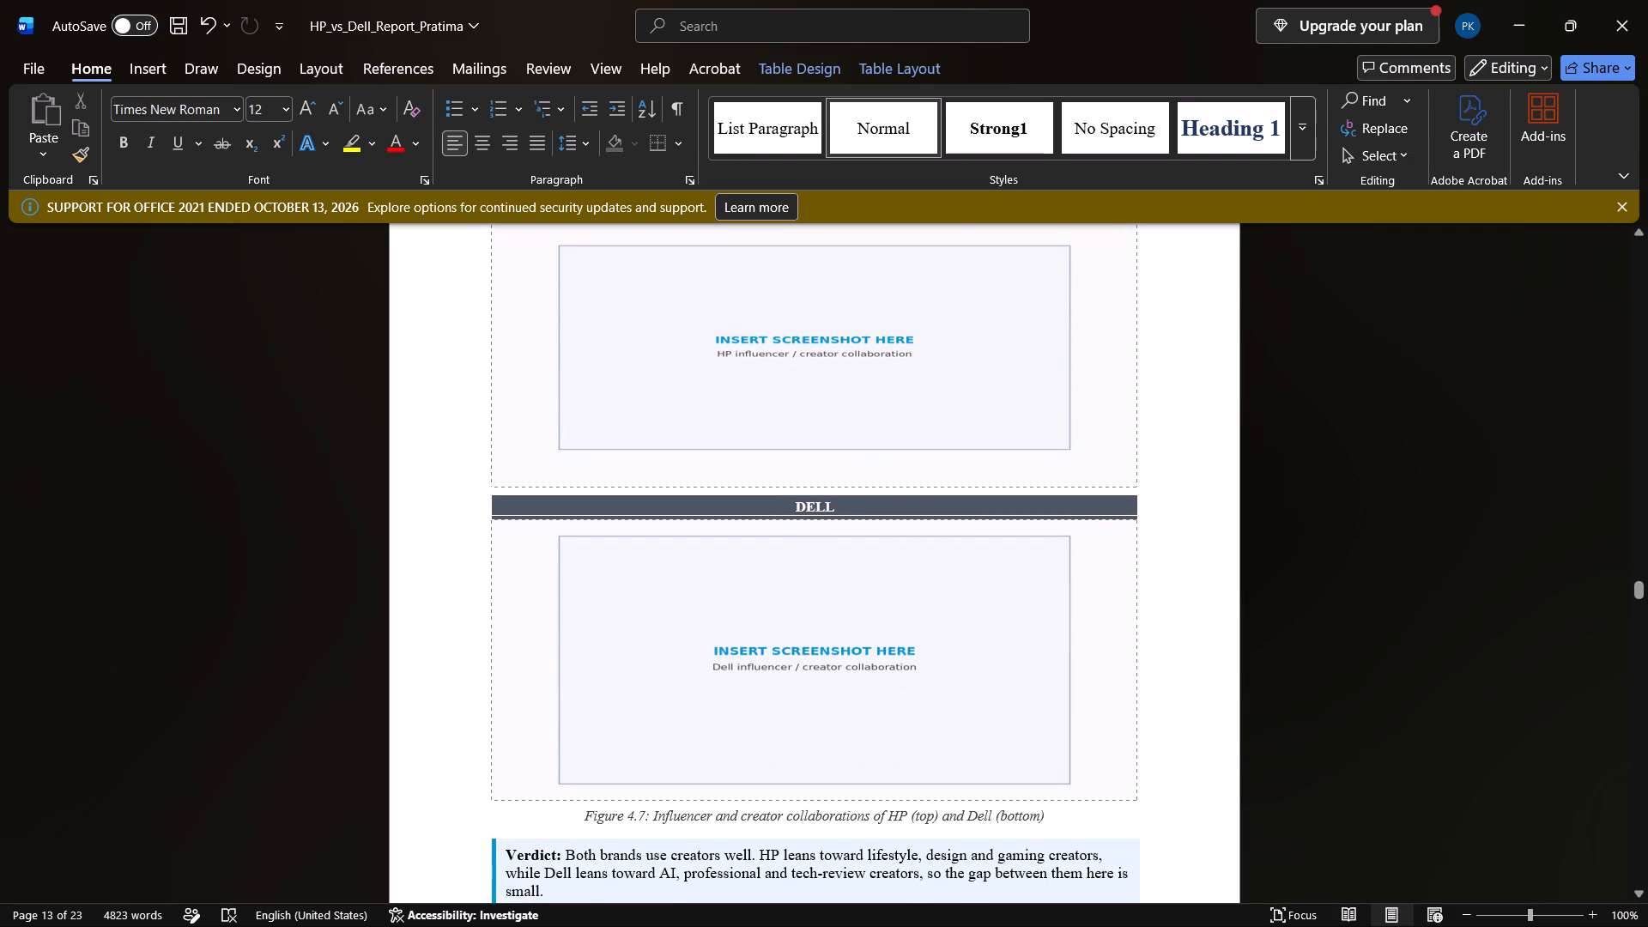
{"action": "right_click", "coordinate": [880, 602]}
{"action": "left_click", "coordinate": [956, 342]}
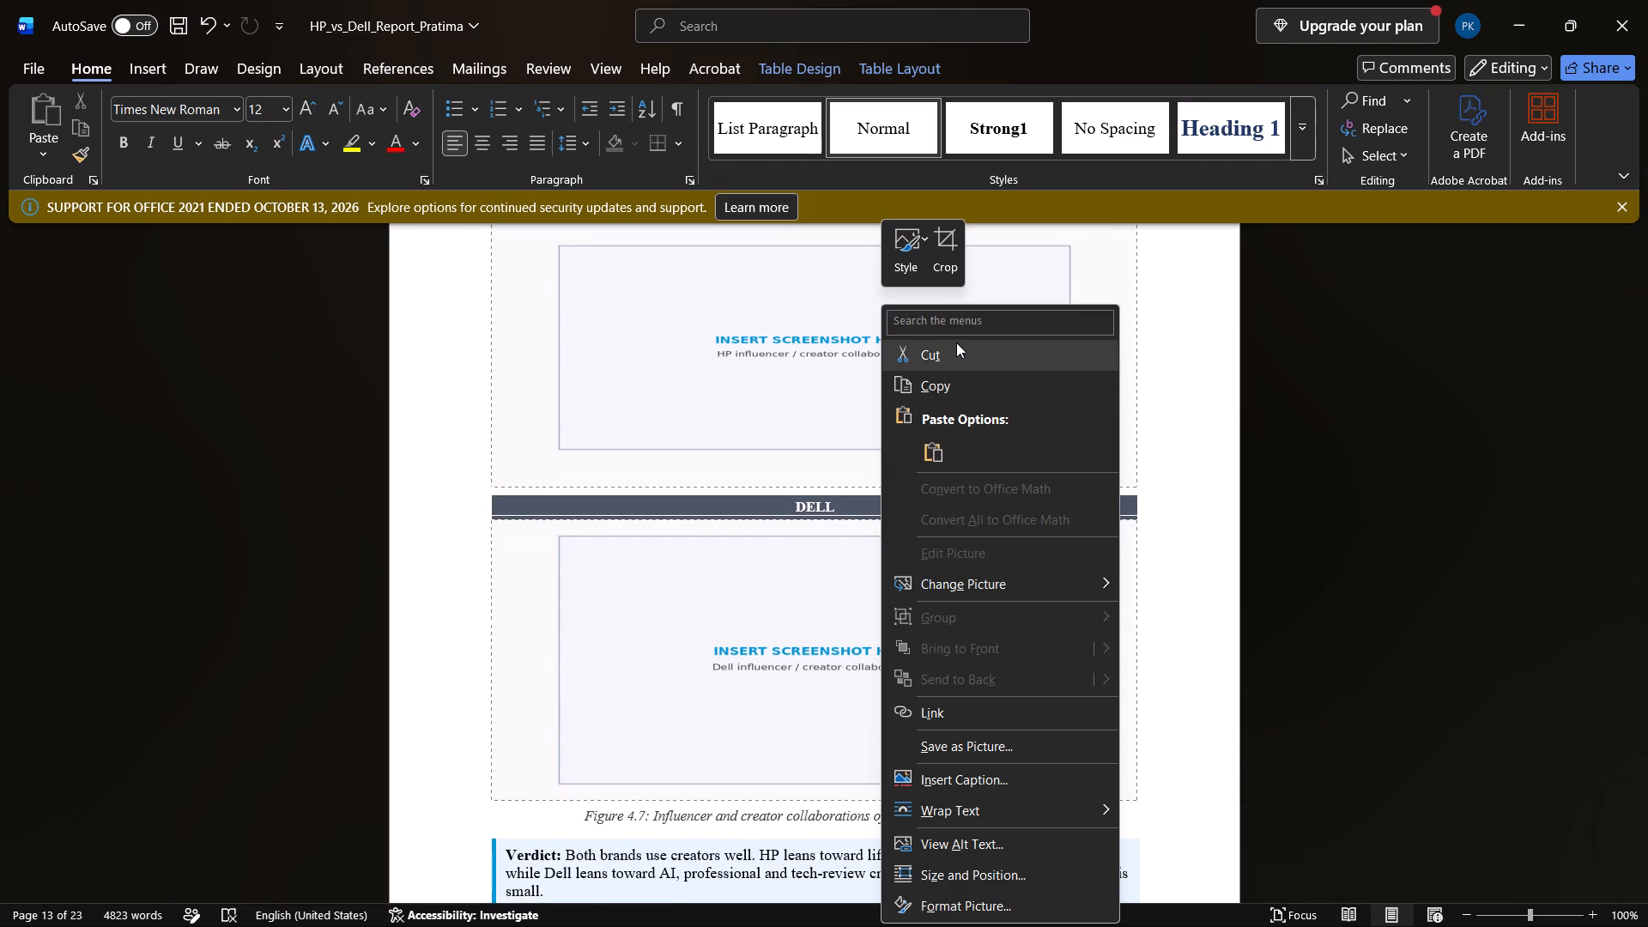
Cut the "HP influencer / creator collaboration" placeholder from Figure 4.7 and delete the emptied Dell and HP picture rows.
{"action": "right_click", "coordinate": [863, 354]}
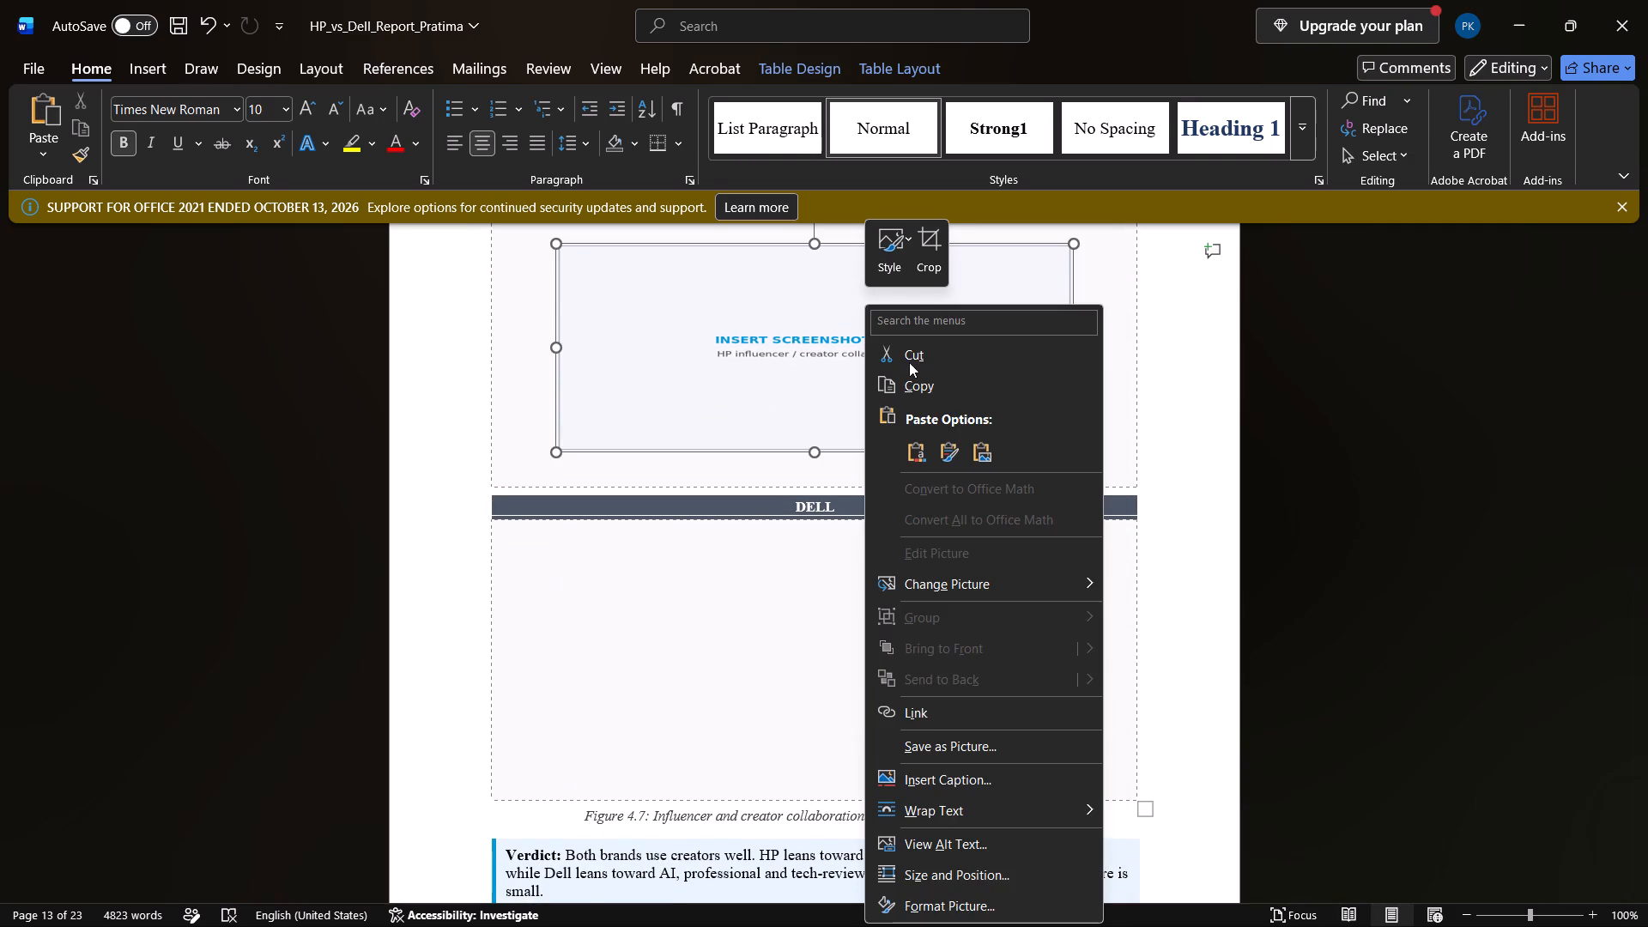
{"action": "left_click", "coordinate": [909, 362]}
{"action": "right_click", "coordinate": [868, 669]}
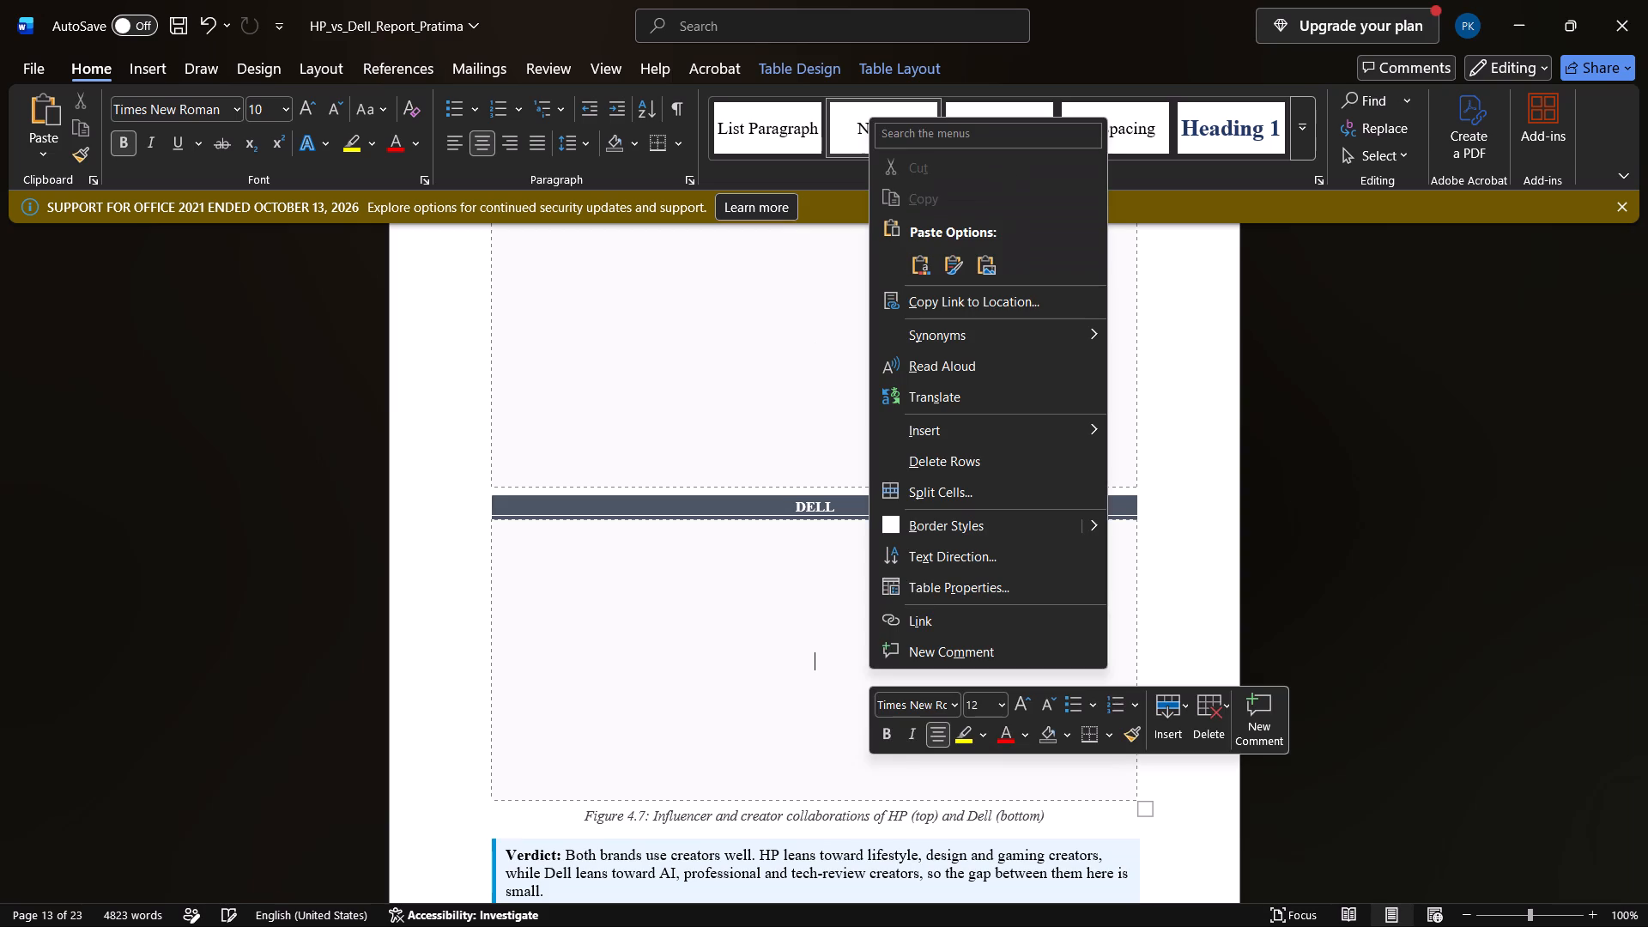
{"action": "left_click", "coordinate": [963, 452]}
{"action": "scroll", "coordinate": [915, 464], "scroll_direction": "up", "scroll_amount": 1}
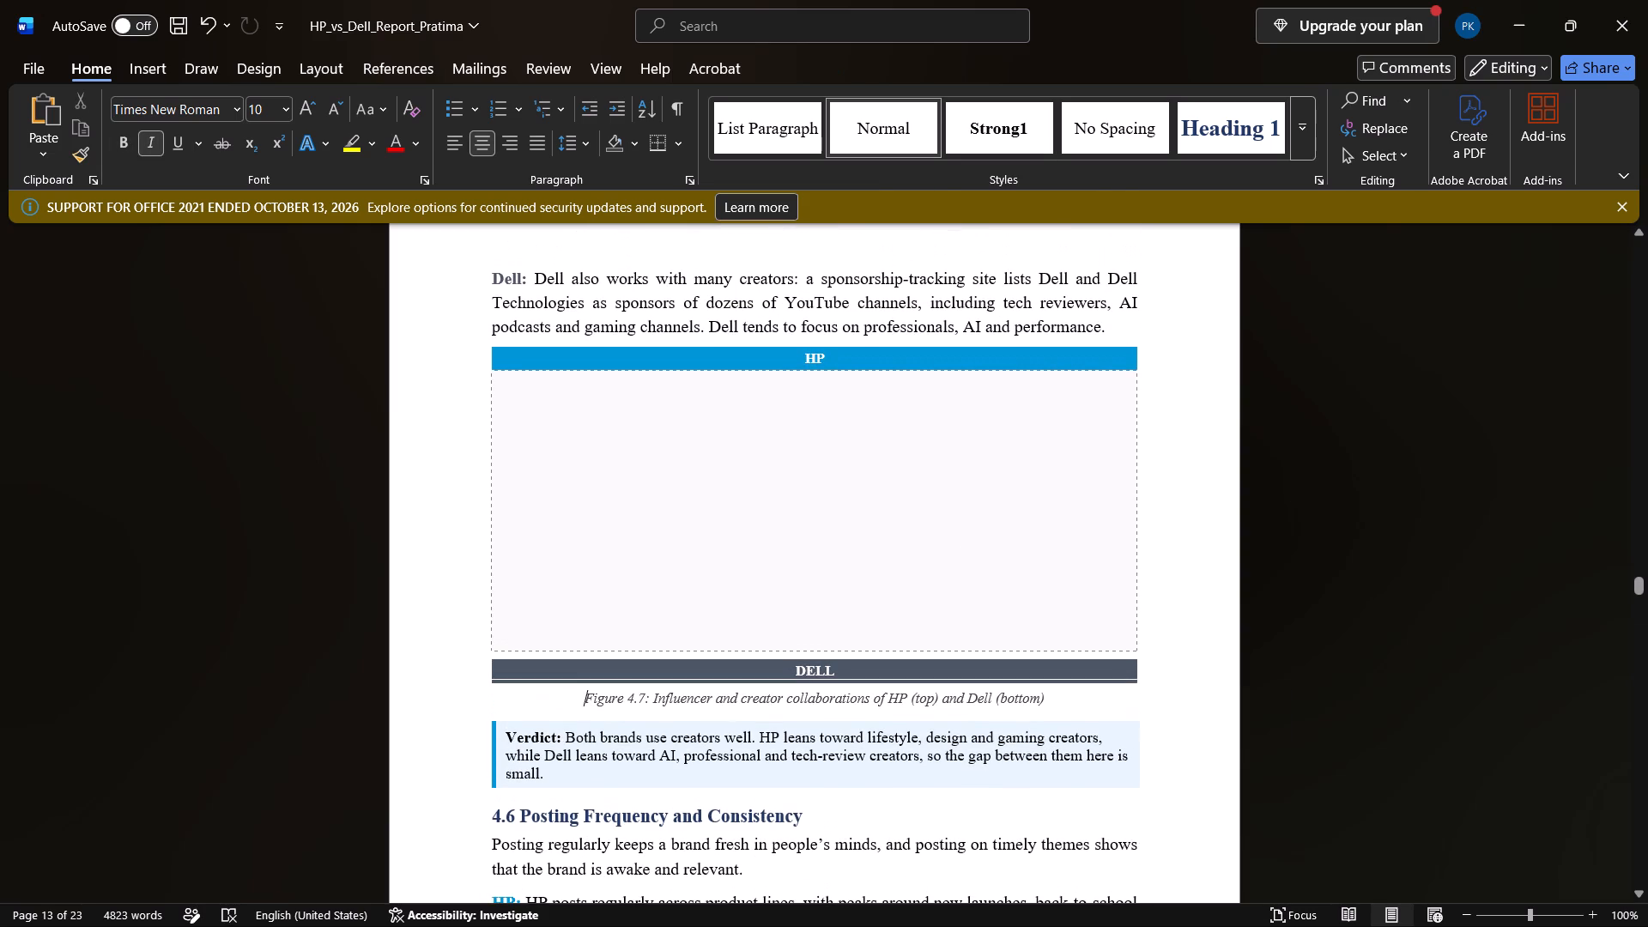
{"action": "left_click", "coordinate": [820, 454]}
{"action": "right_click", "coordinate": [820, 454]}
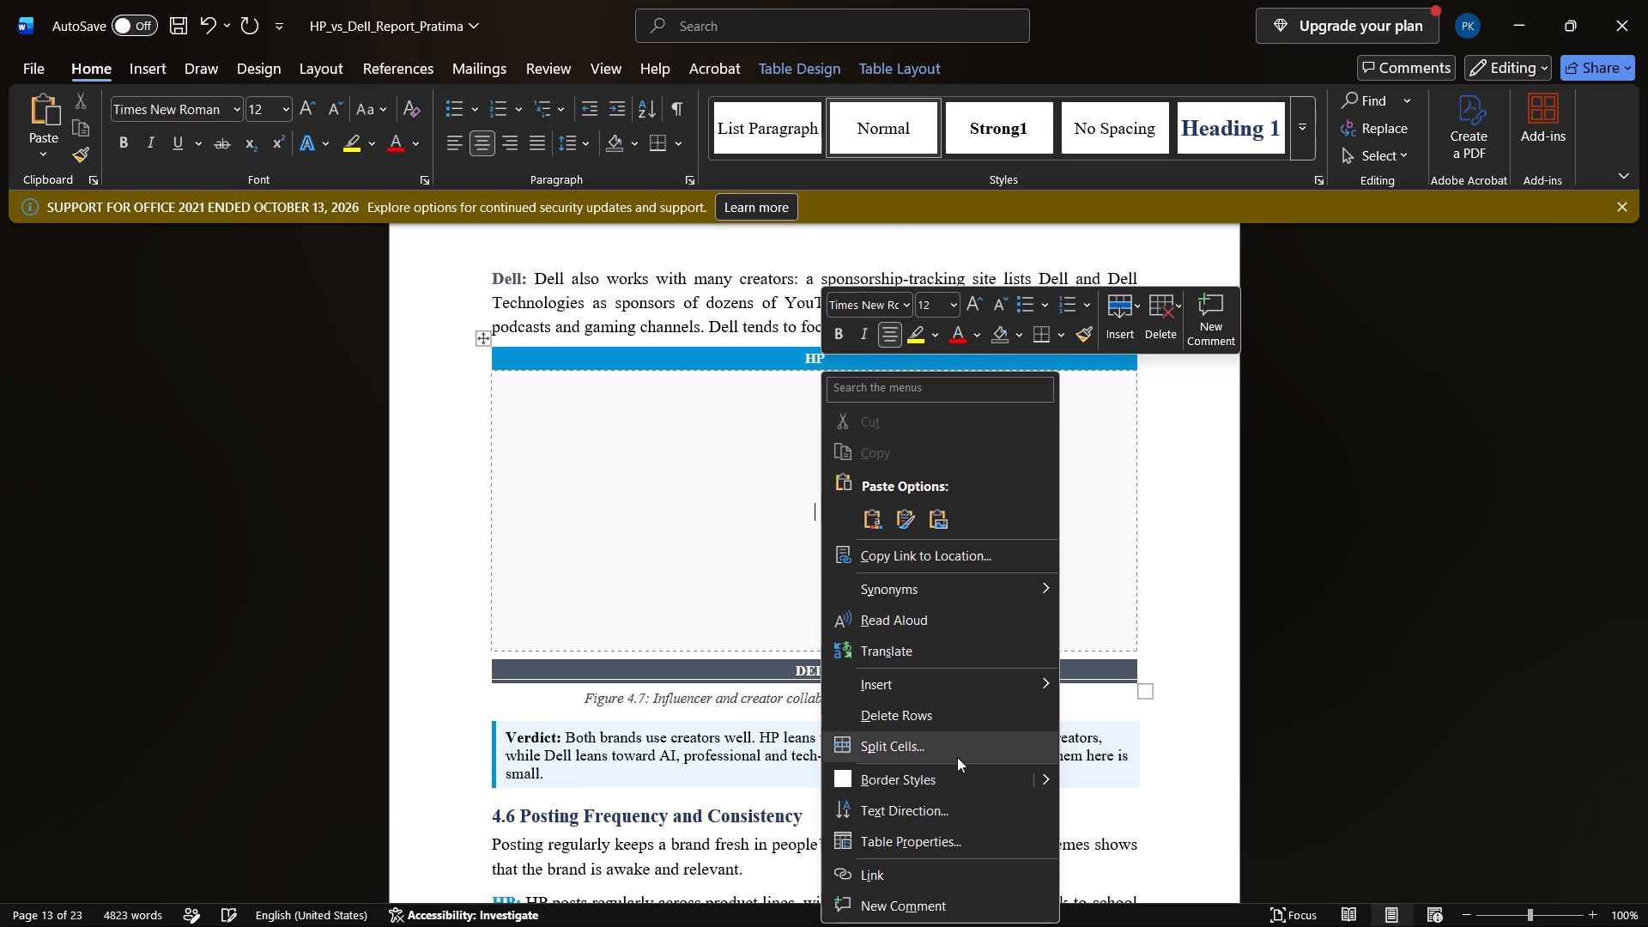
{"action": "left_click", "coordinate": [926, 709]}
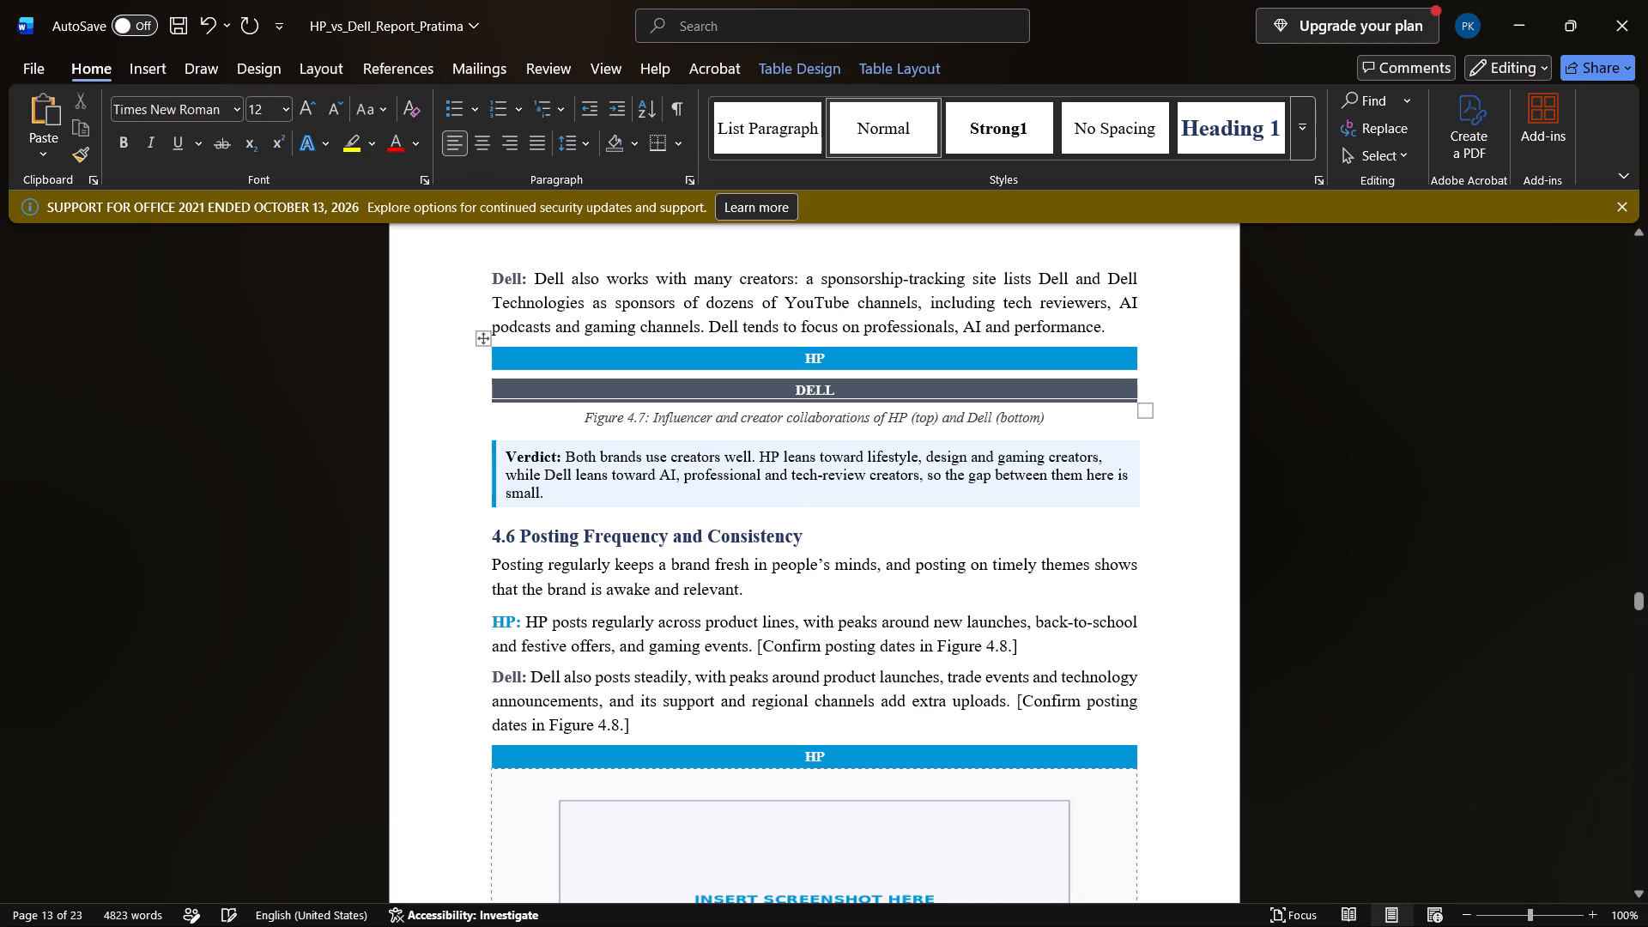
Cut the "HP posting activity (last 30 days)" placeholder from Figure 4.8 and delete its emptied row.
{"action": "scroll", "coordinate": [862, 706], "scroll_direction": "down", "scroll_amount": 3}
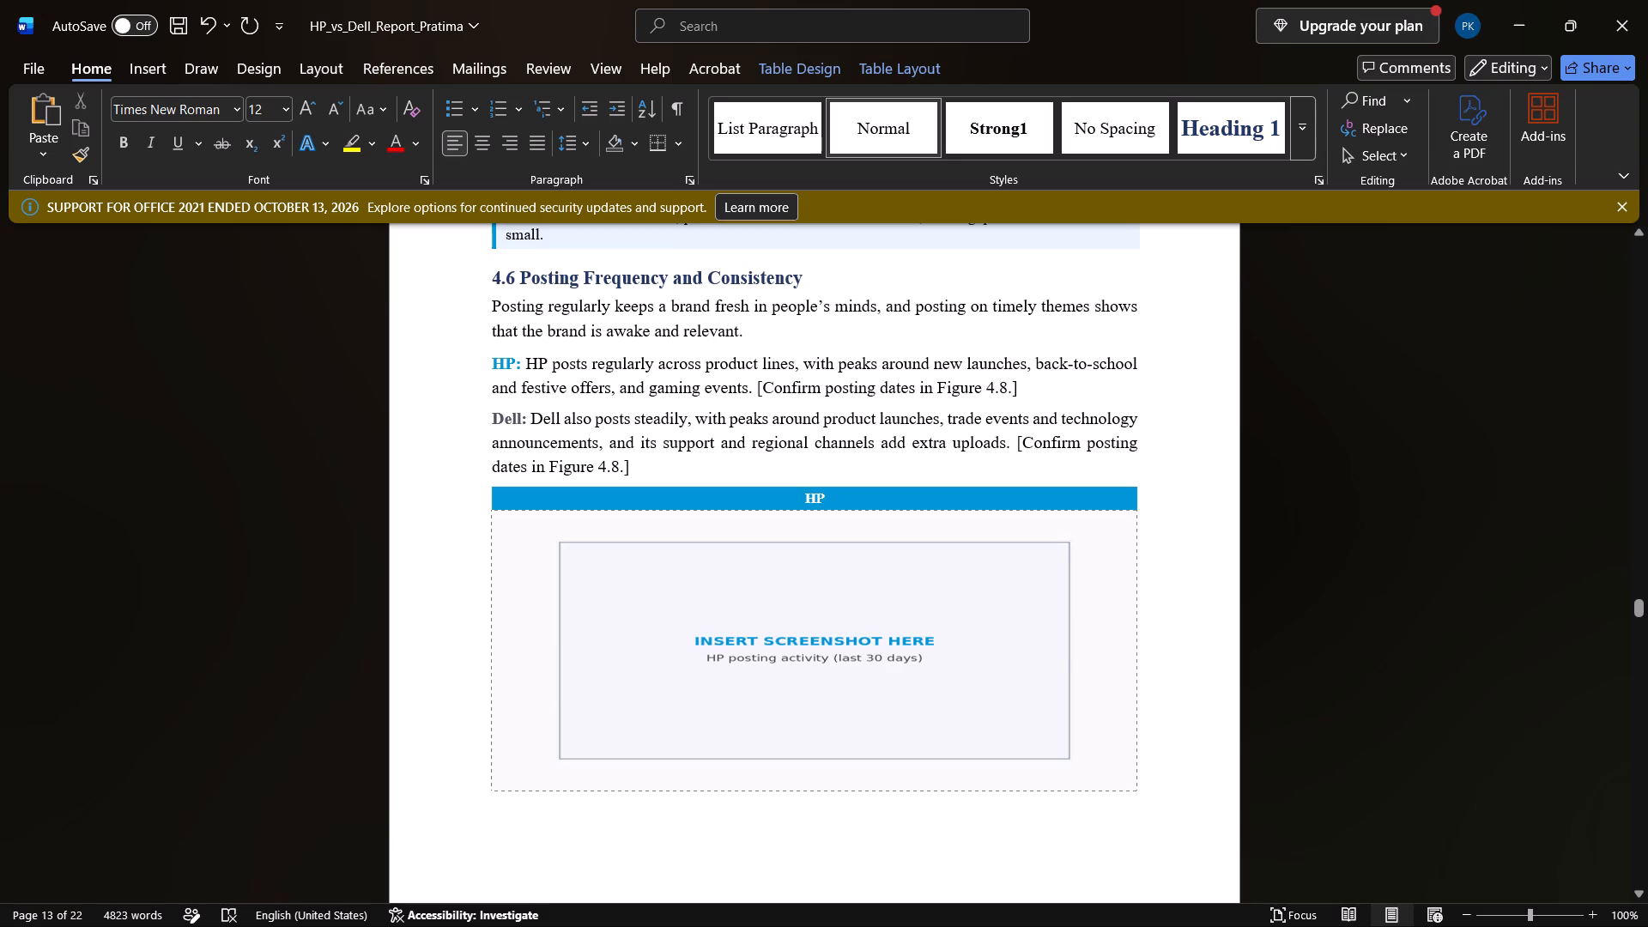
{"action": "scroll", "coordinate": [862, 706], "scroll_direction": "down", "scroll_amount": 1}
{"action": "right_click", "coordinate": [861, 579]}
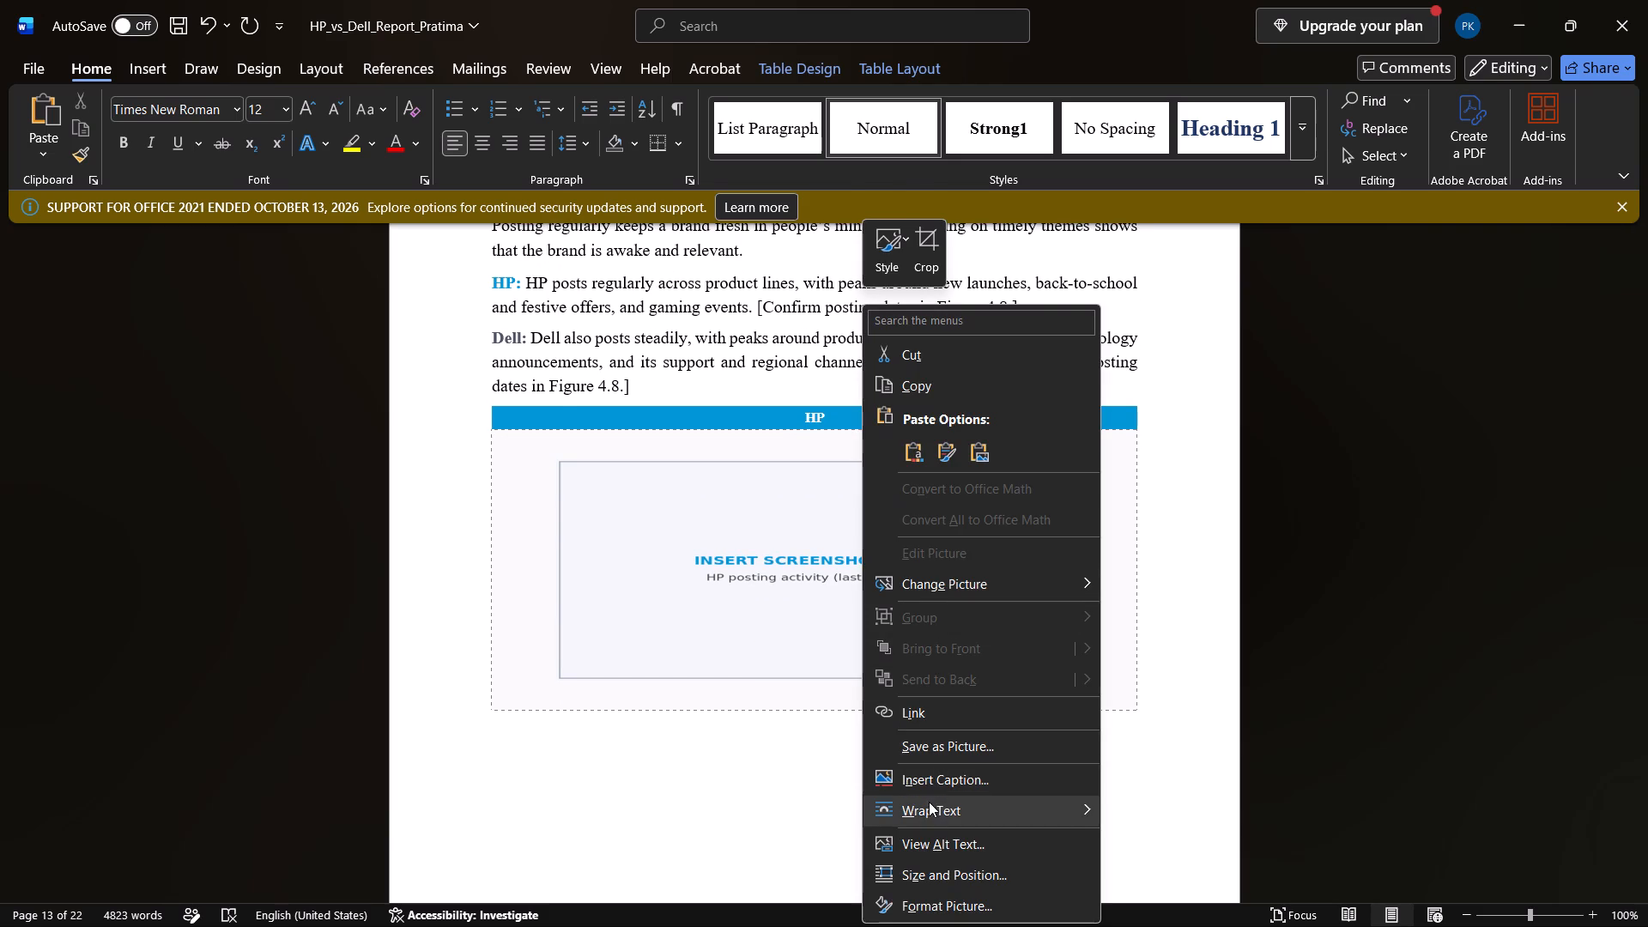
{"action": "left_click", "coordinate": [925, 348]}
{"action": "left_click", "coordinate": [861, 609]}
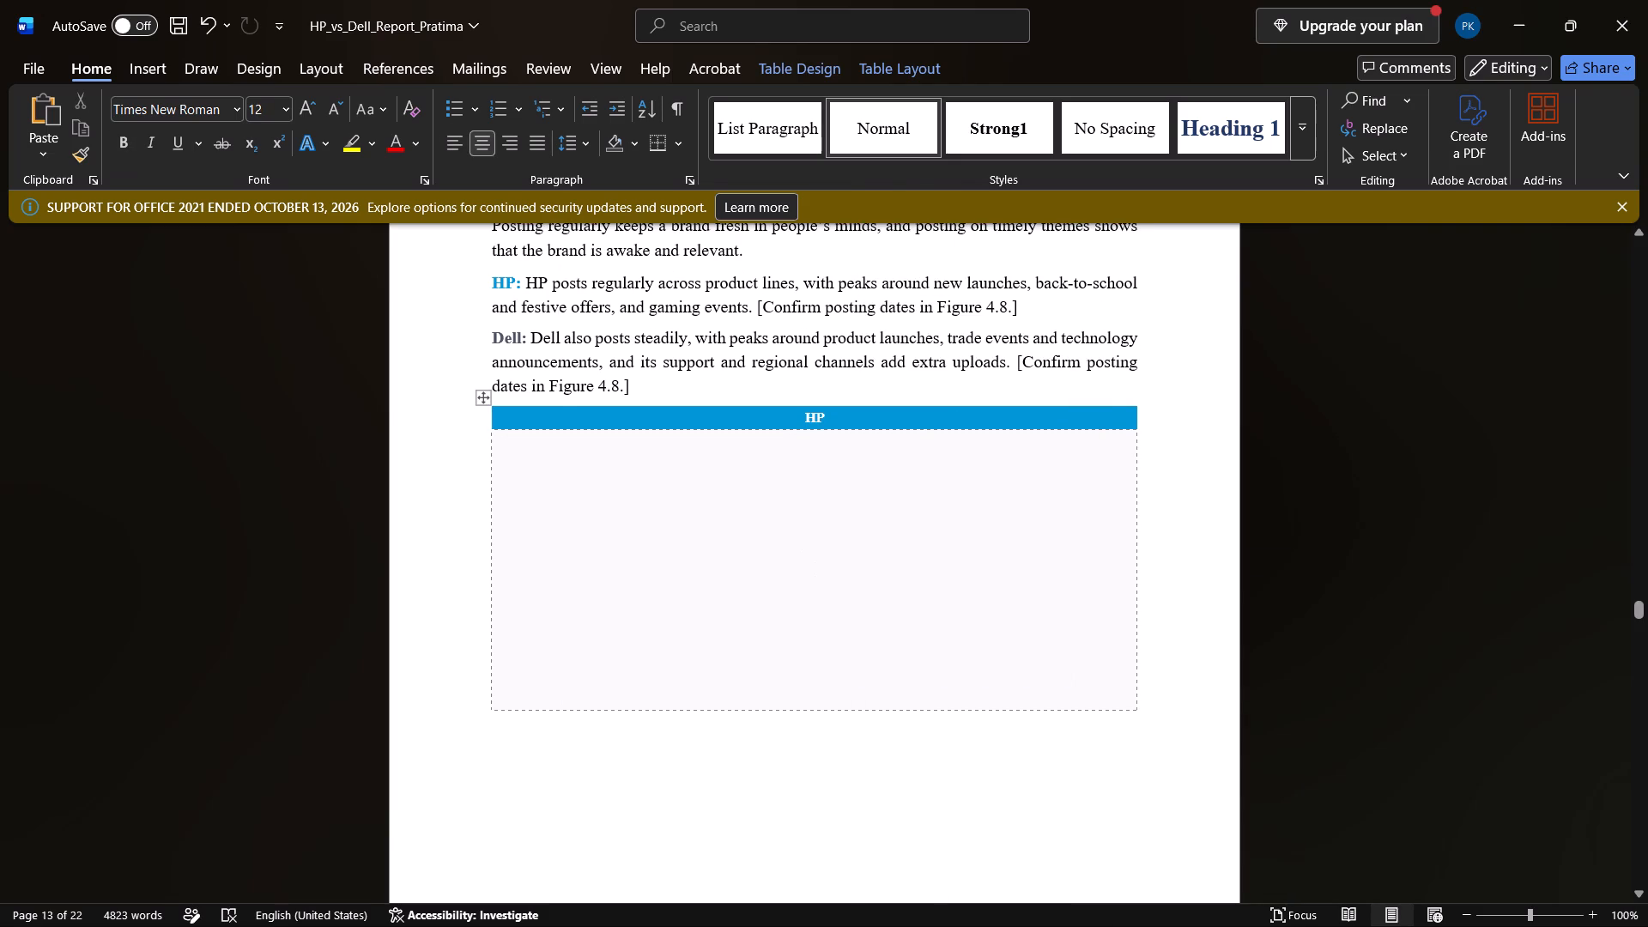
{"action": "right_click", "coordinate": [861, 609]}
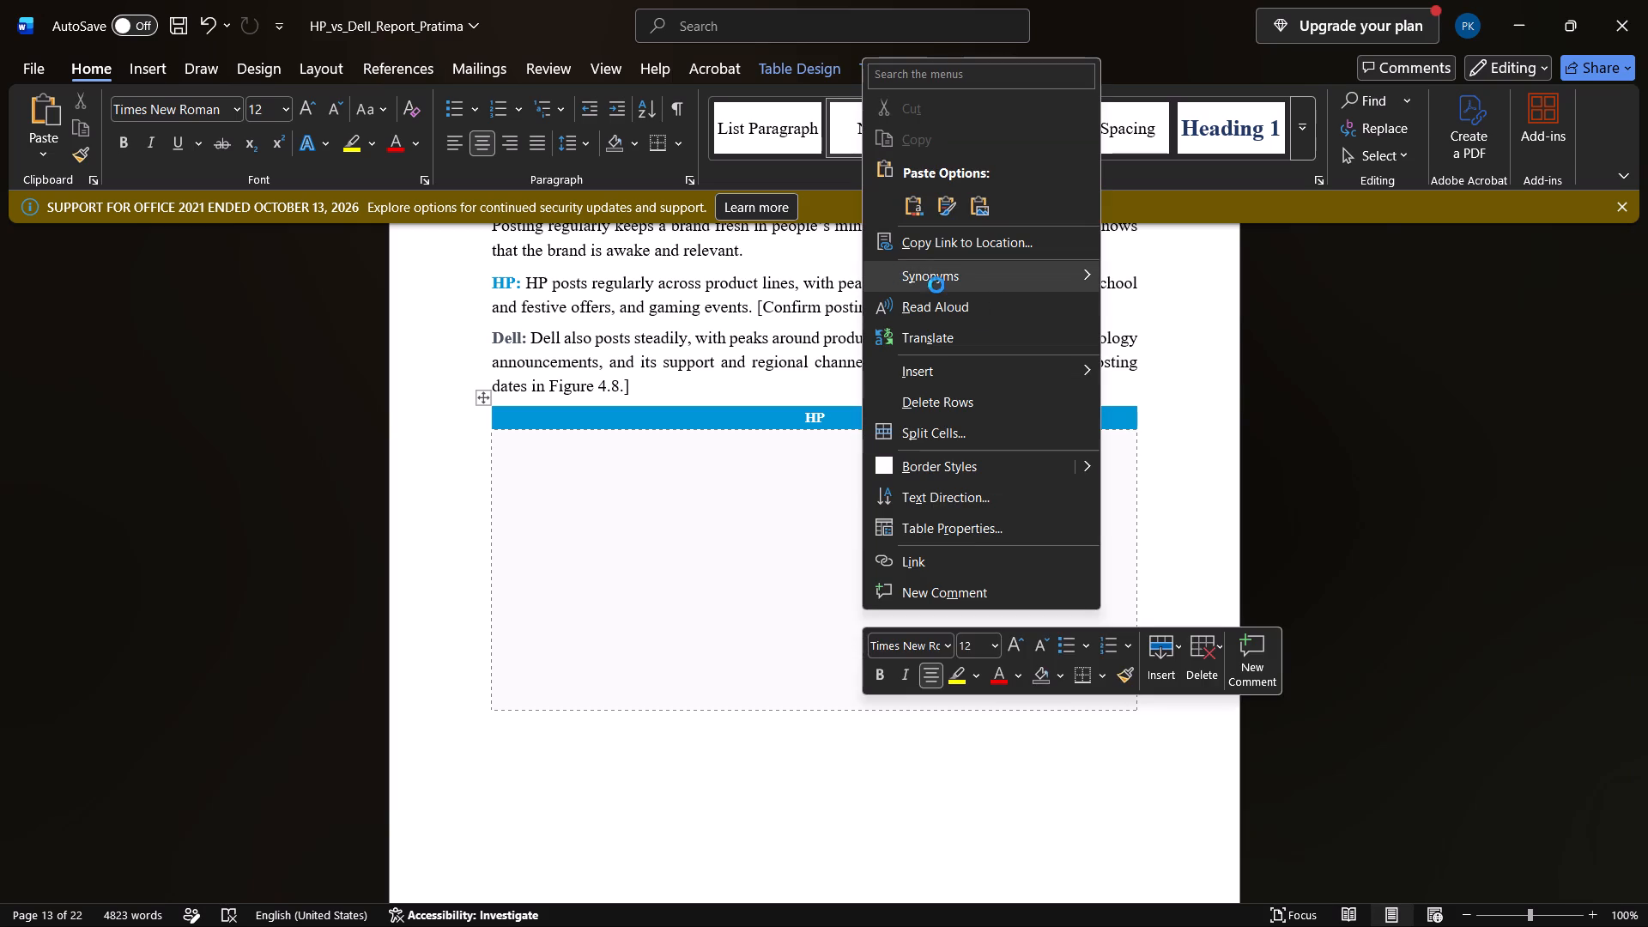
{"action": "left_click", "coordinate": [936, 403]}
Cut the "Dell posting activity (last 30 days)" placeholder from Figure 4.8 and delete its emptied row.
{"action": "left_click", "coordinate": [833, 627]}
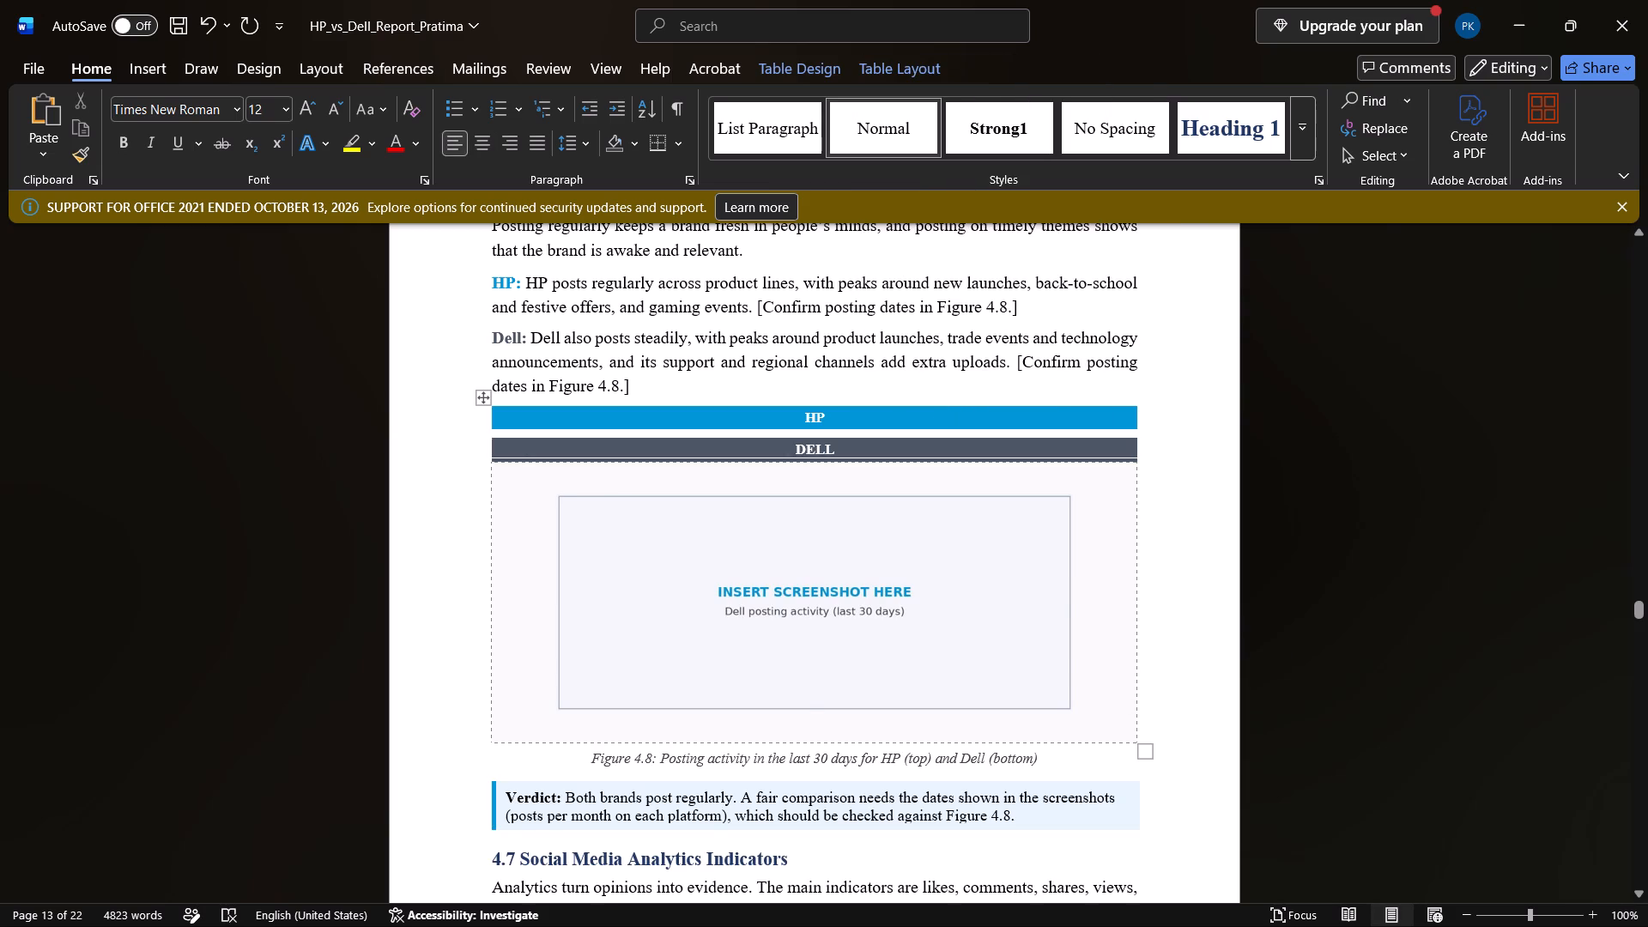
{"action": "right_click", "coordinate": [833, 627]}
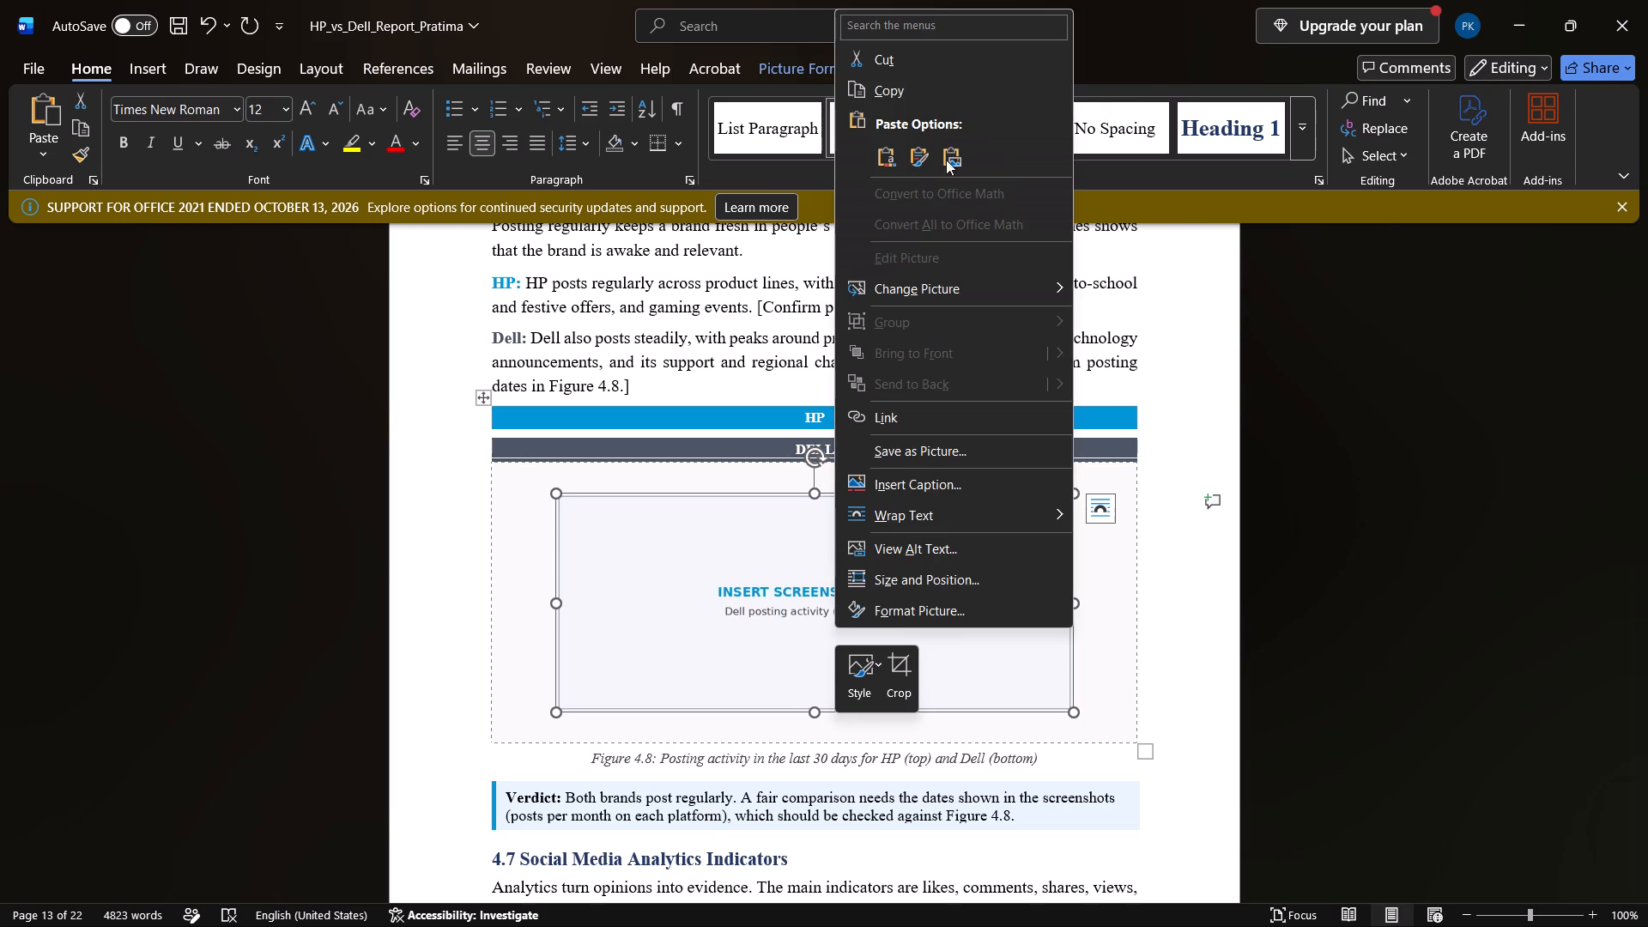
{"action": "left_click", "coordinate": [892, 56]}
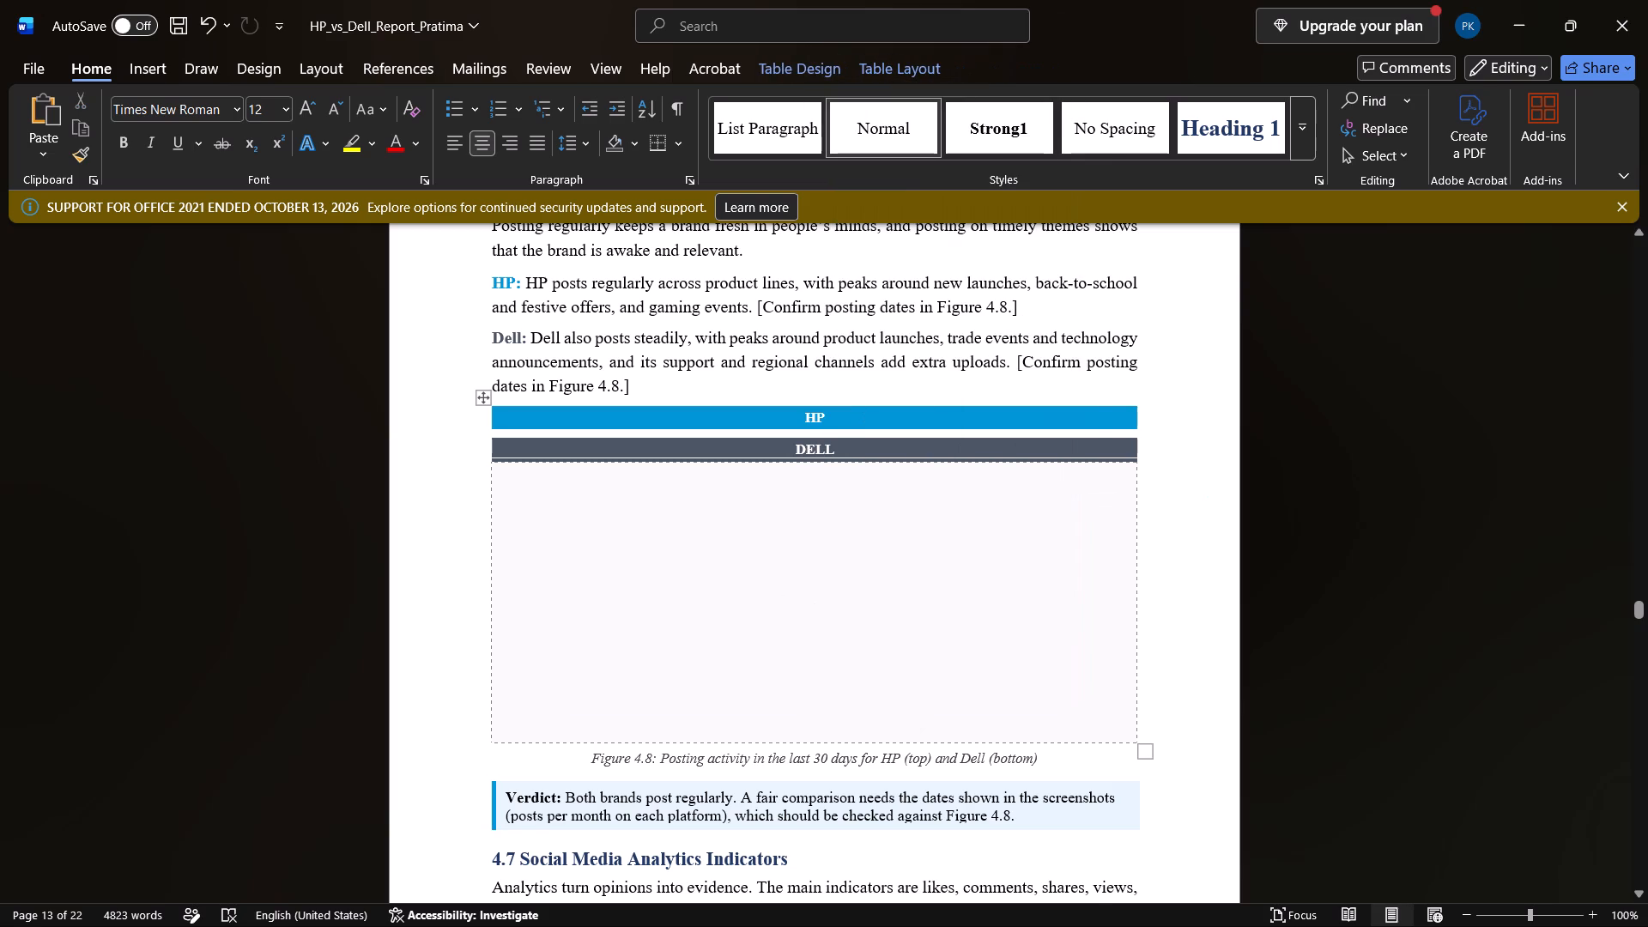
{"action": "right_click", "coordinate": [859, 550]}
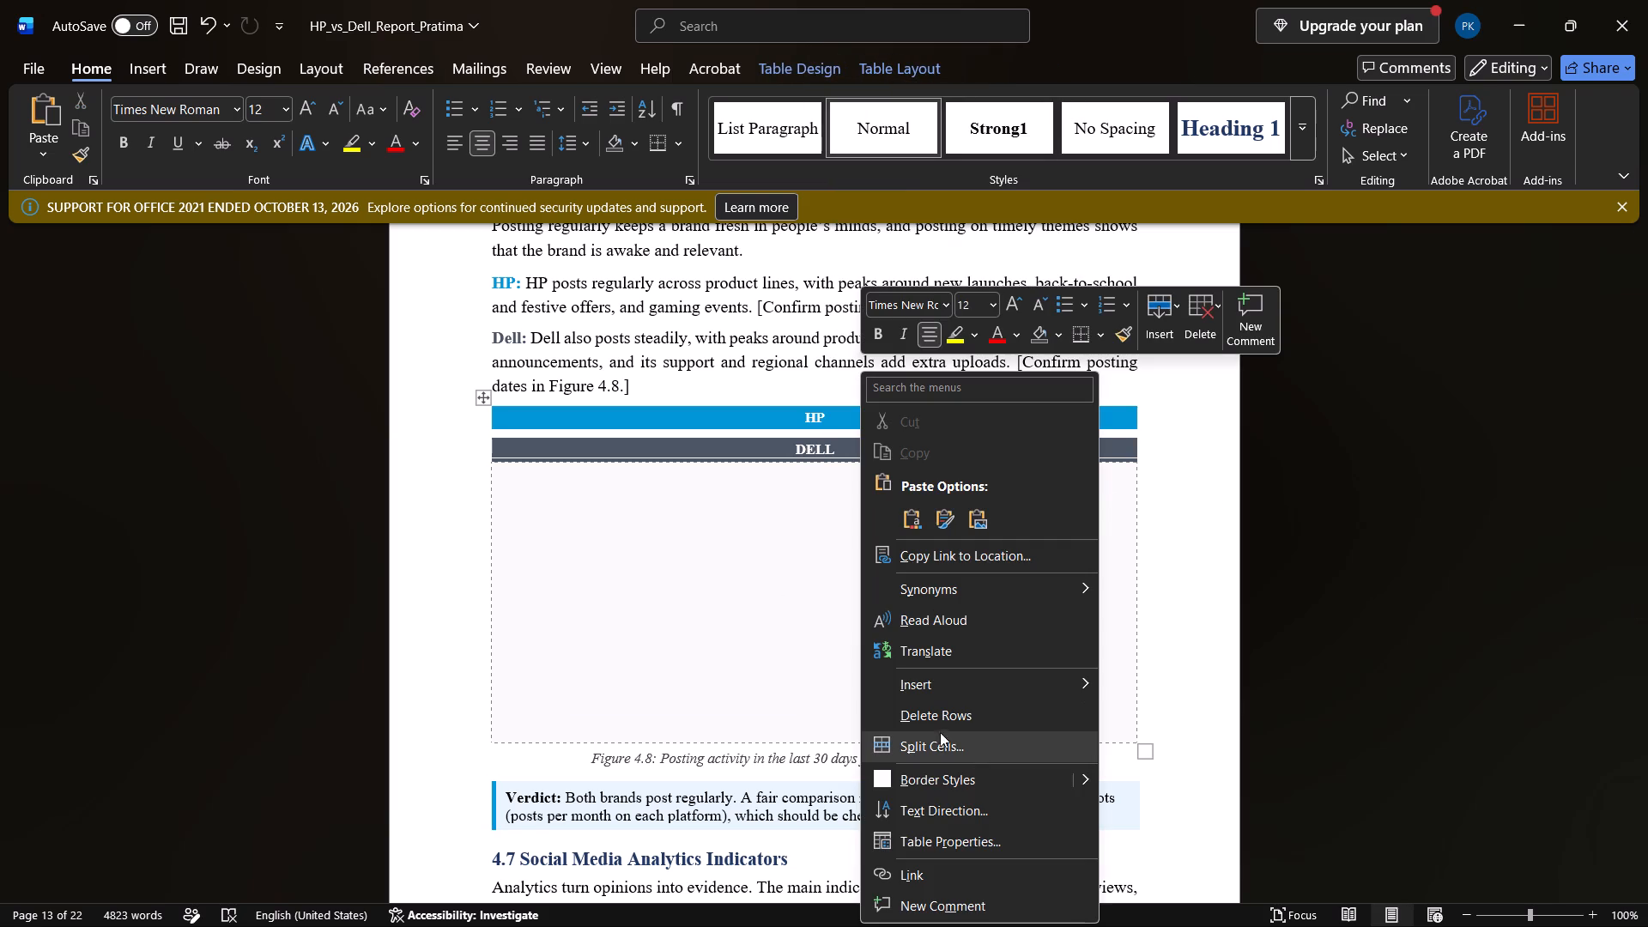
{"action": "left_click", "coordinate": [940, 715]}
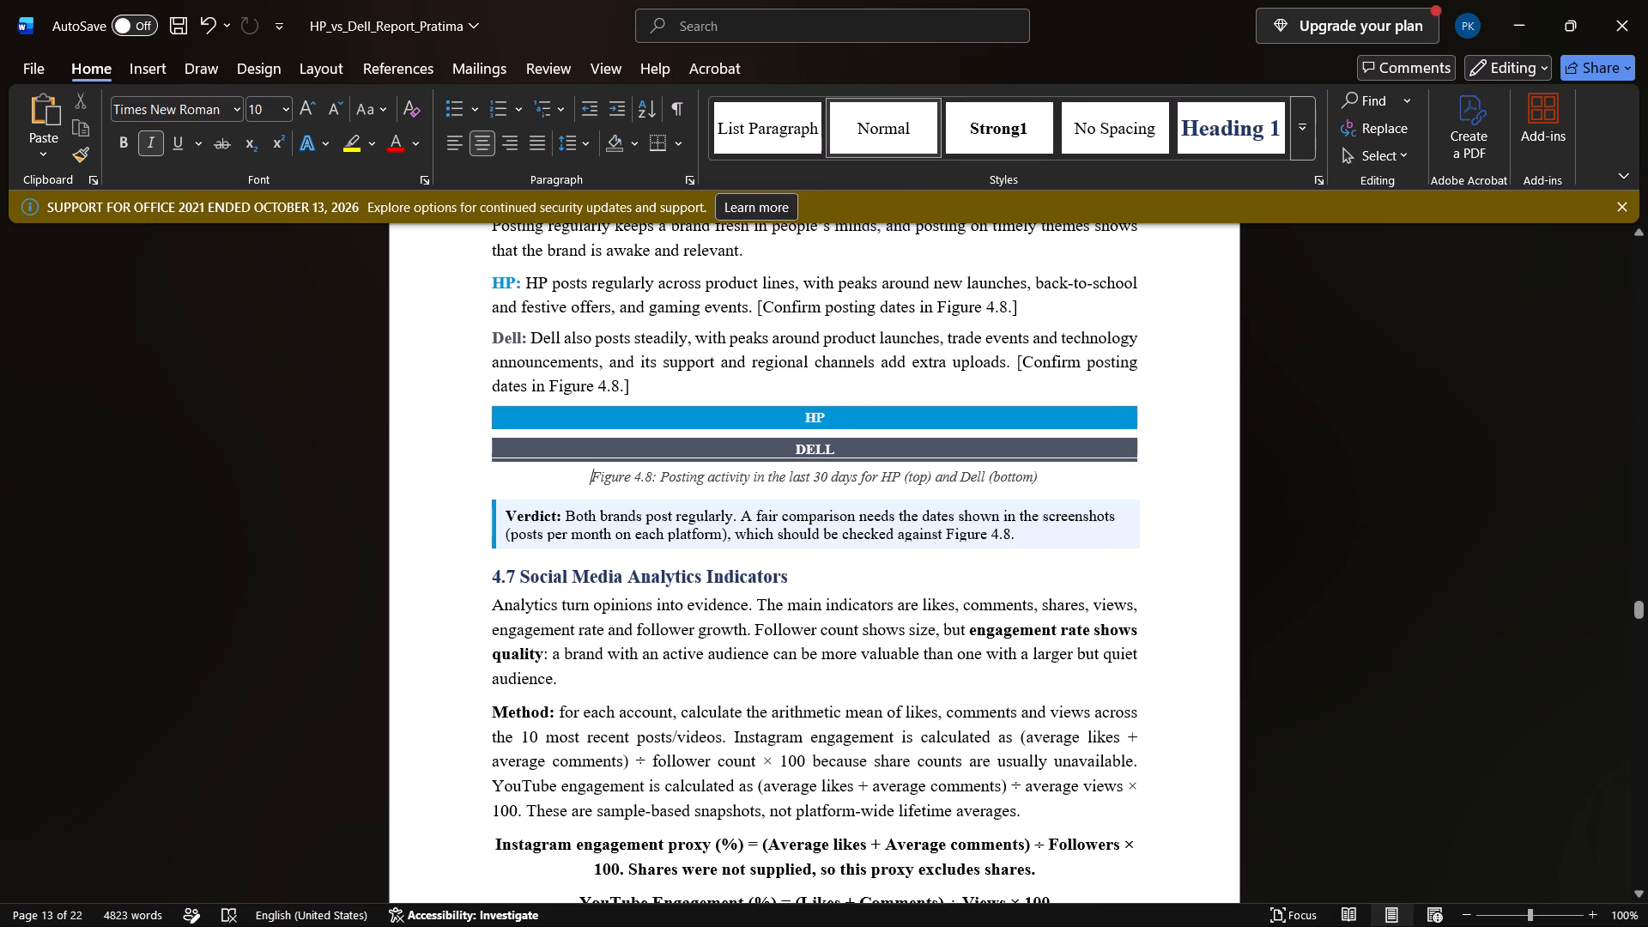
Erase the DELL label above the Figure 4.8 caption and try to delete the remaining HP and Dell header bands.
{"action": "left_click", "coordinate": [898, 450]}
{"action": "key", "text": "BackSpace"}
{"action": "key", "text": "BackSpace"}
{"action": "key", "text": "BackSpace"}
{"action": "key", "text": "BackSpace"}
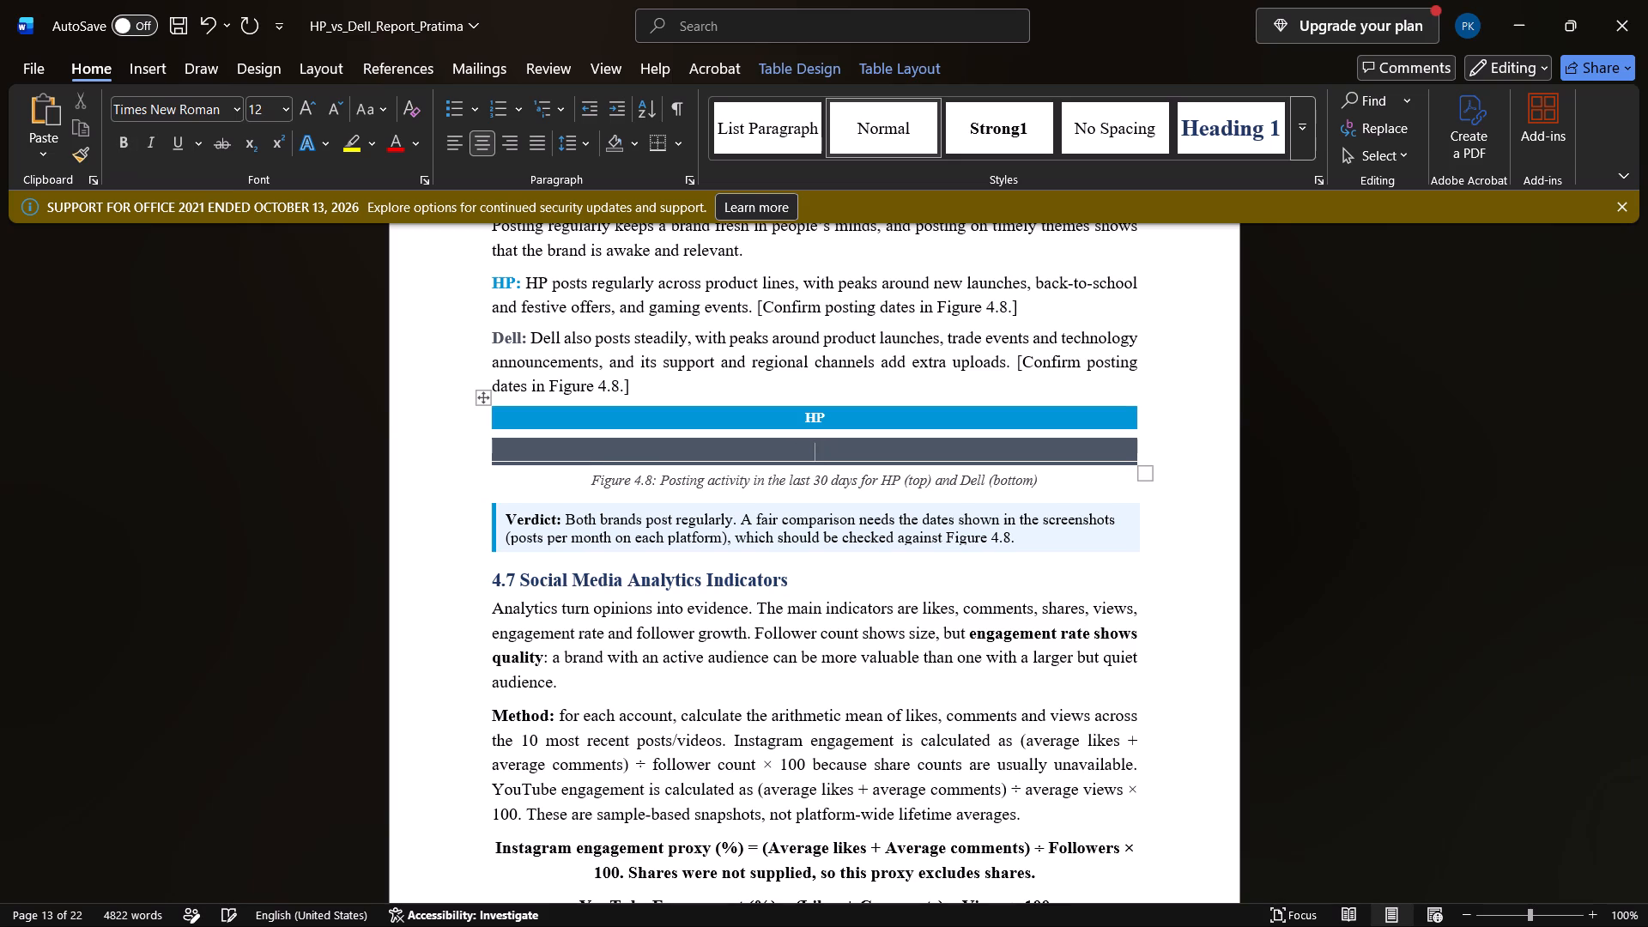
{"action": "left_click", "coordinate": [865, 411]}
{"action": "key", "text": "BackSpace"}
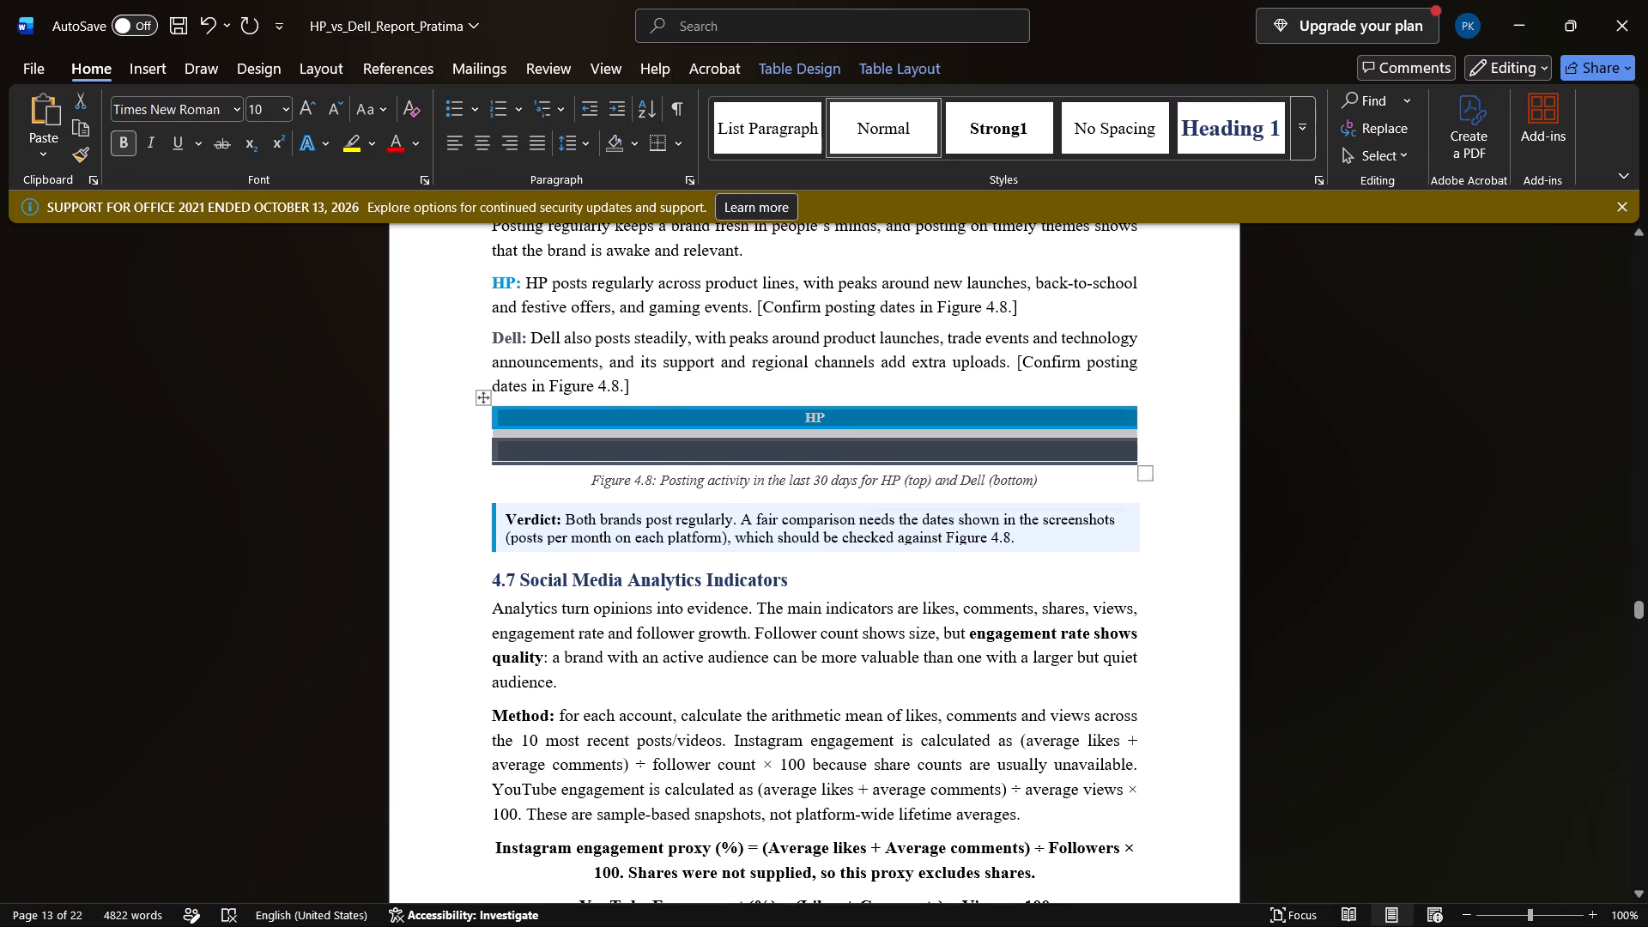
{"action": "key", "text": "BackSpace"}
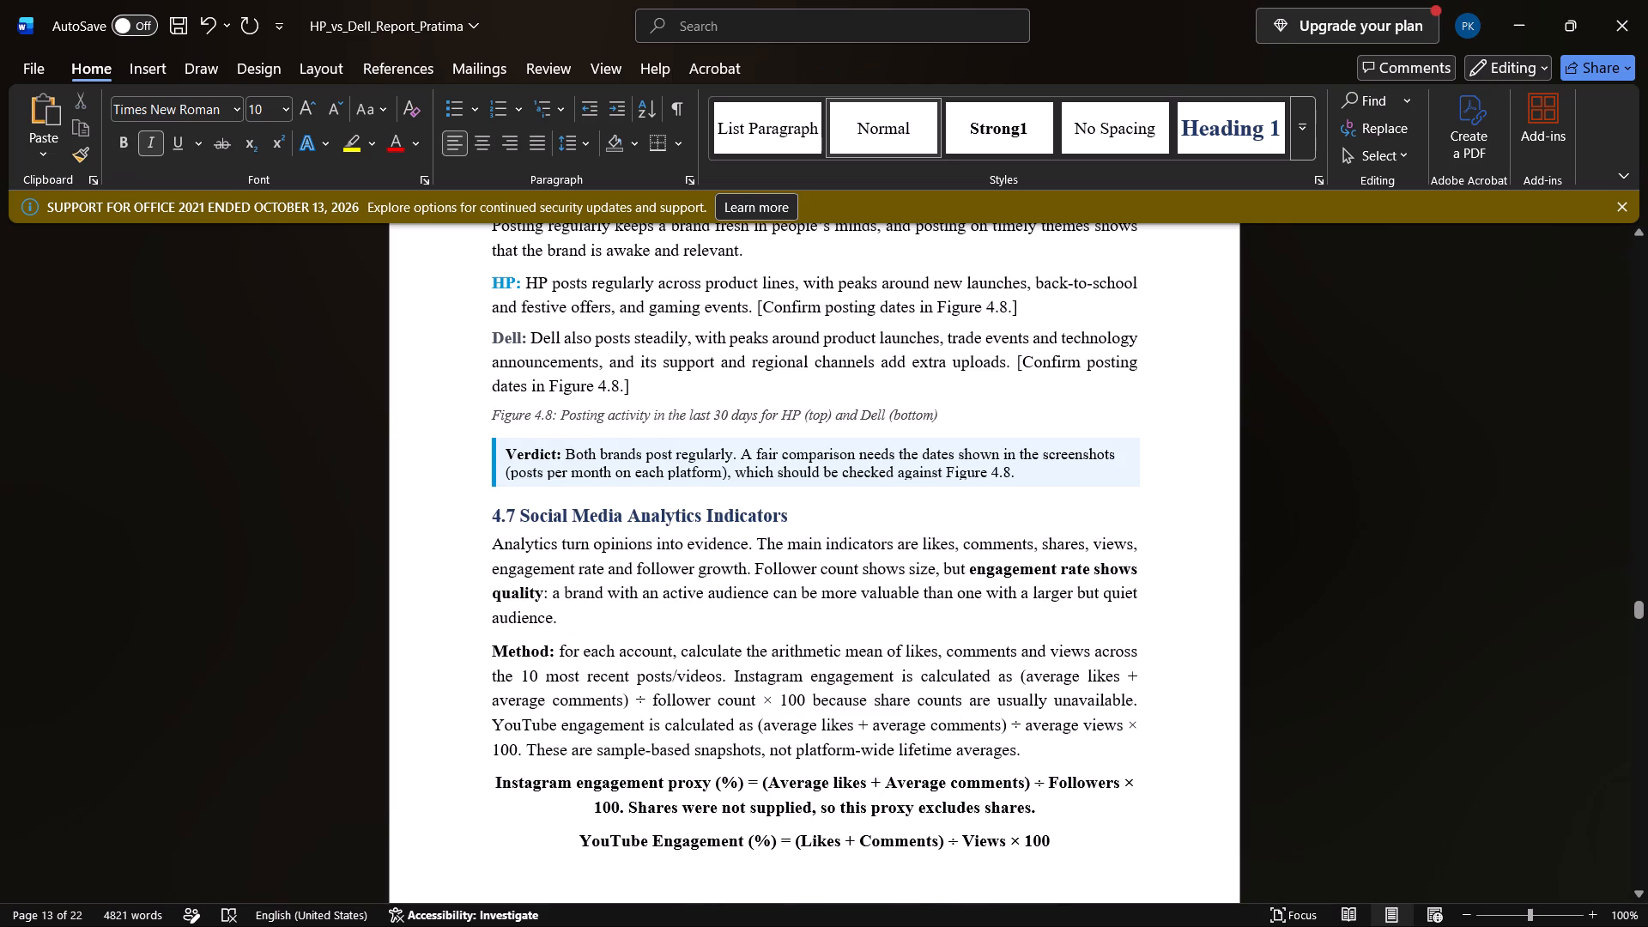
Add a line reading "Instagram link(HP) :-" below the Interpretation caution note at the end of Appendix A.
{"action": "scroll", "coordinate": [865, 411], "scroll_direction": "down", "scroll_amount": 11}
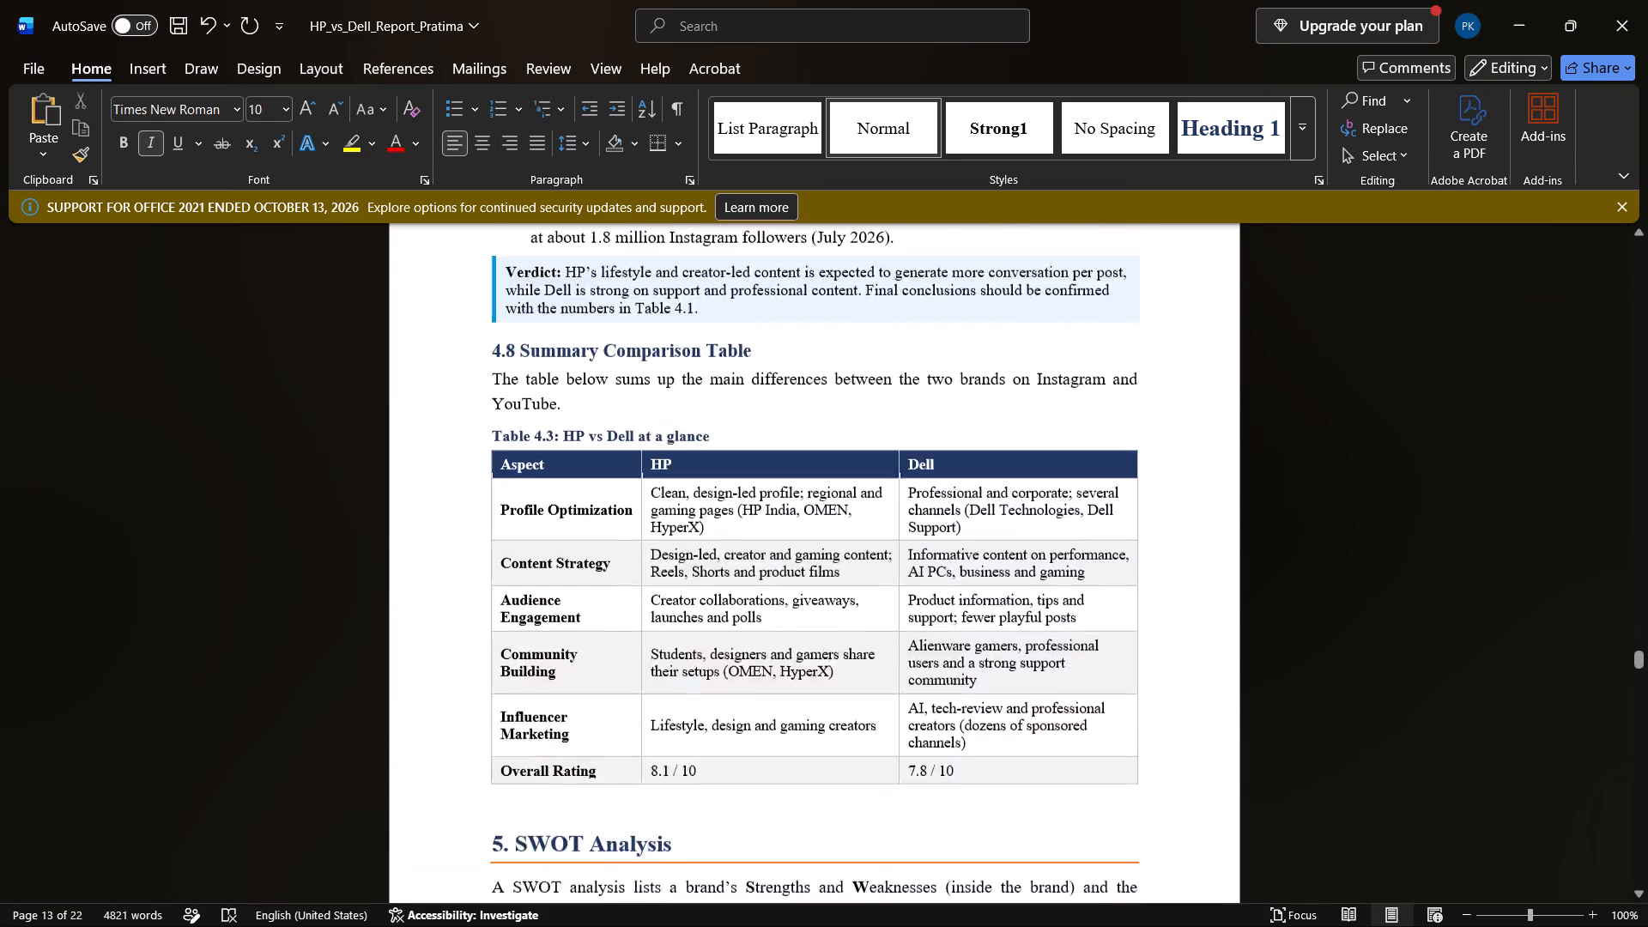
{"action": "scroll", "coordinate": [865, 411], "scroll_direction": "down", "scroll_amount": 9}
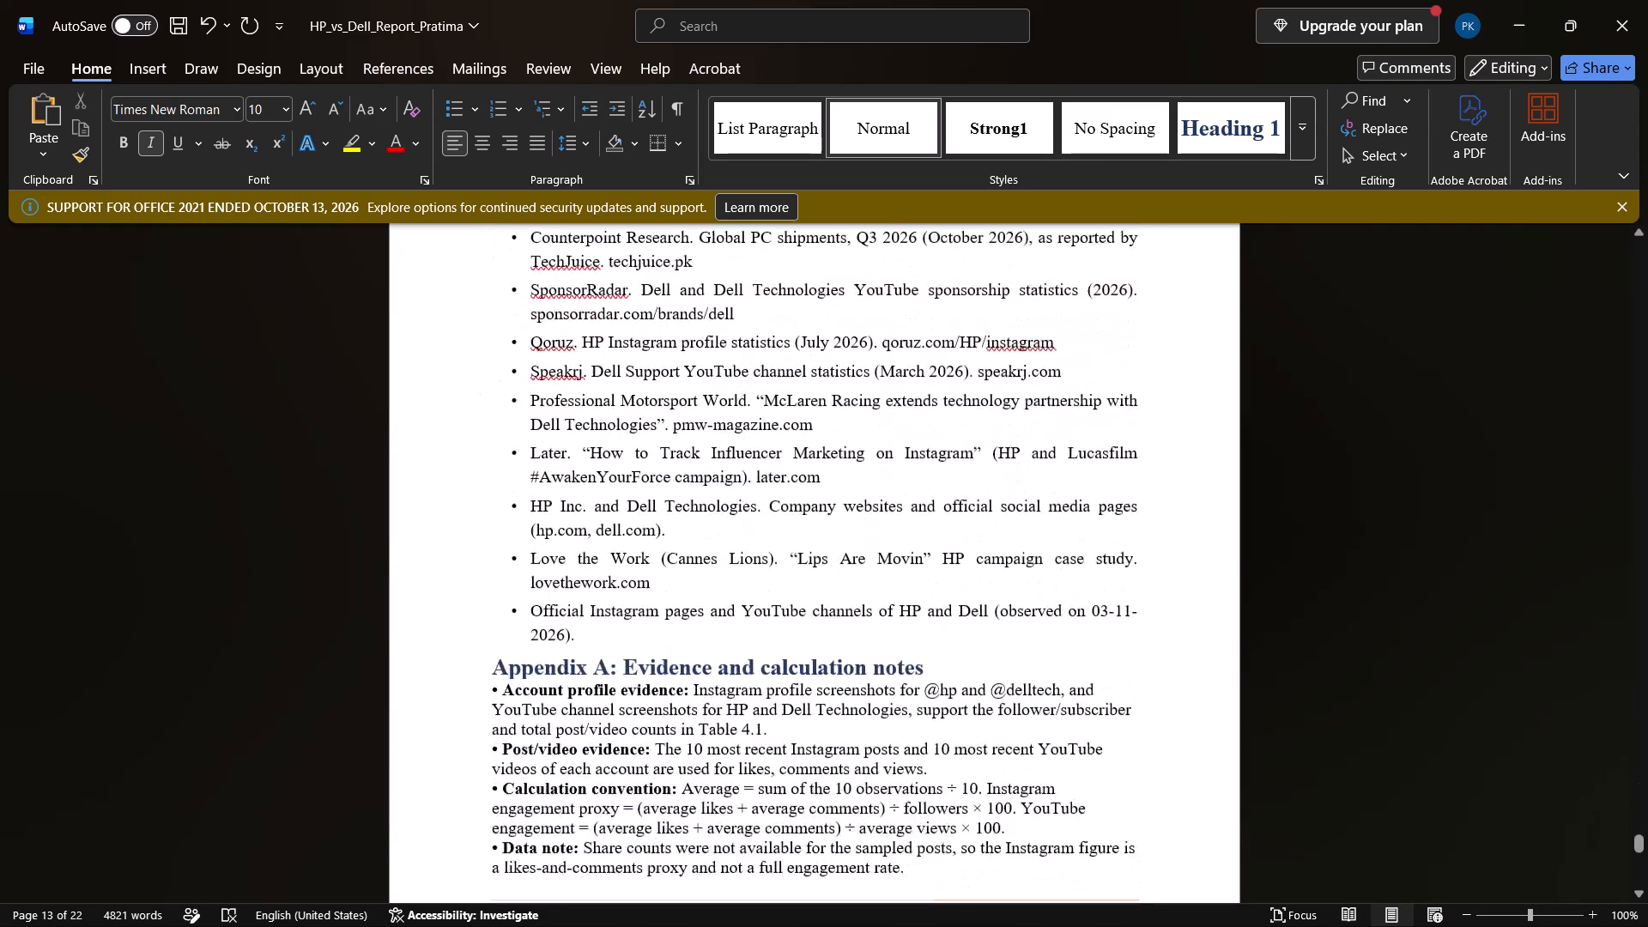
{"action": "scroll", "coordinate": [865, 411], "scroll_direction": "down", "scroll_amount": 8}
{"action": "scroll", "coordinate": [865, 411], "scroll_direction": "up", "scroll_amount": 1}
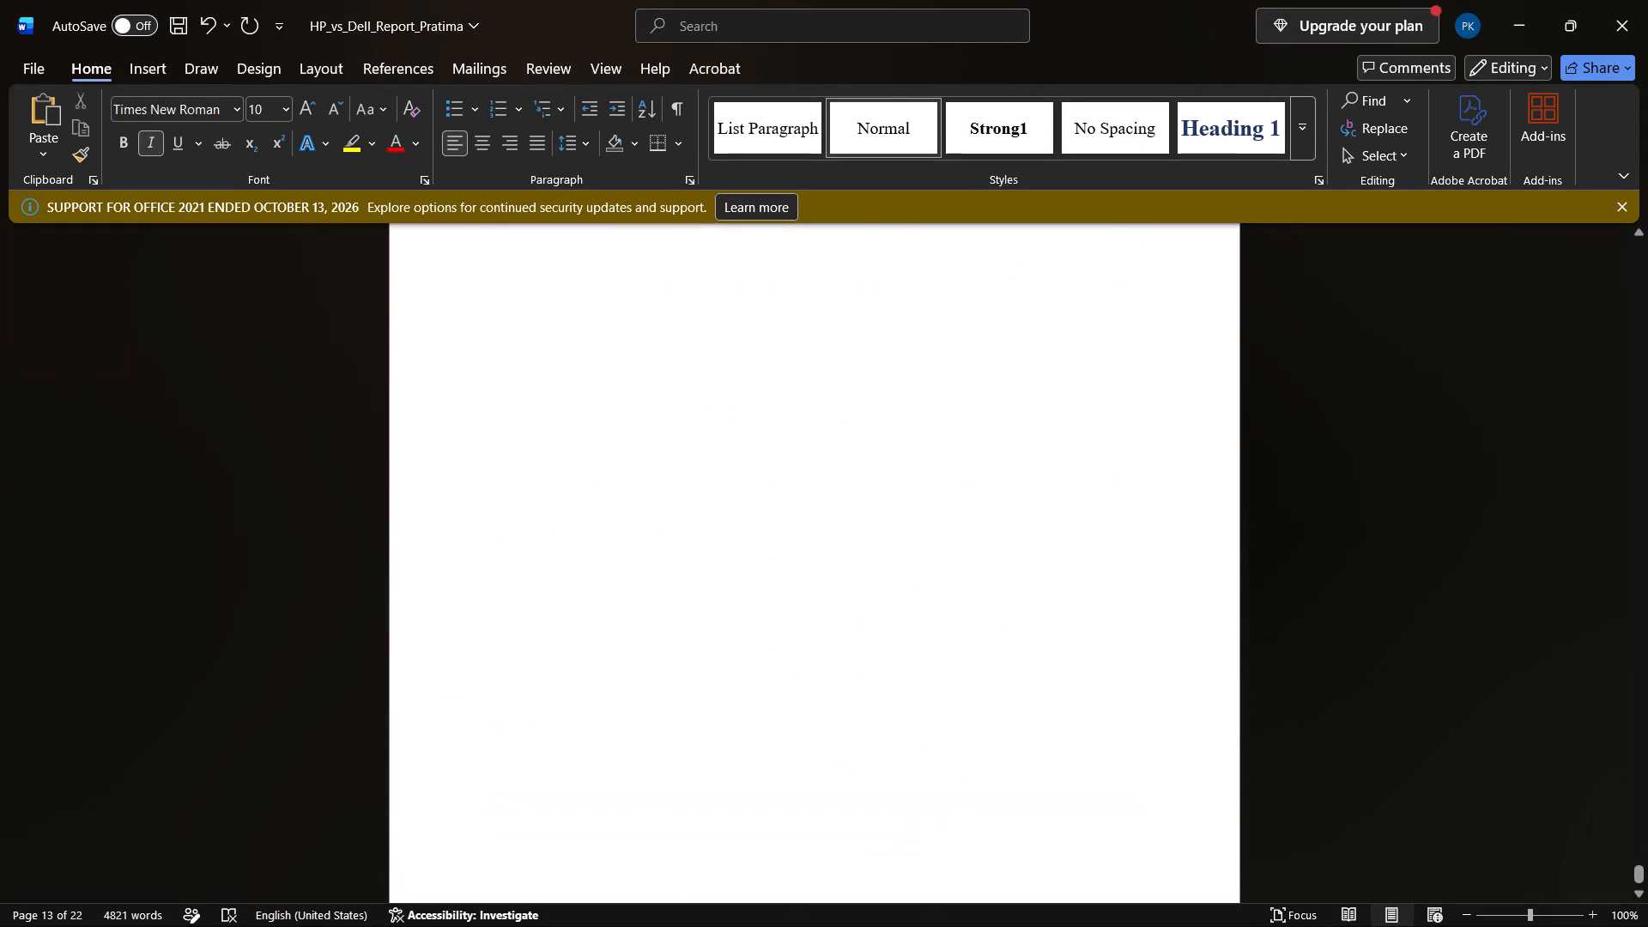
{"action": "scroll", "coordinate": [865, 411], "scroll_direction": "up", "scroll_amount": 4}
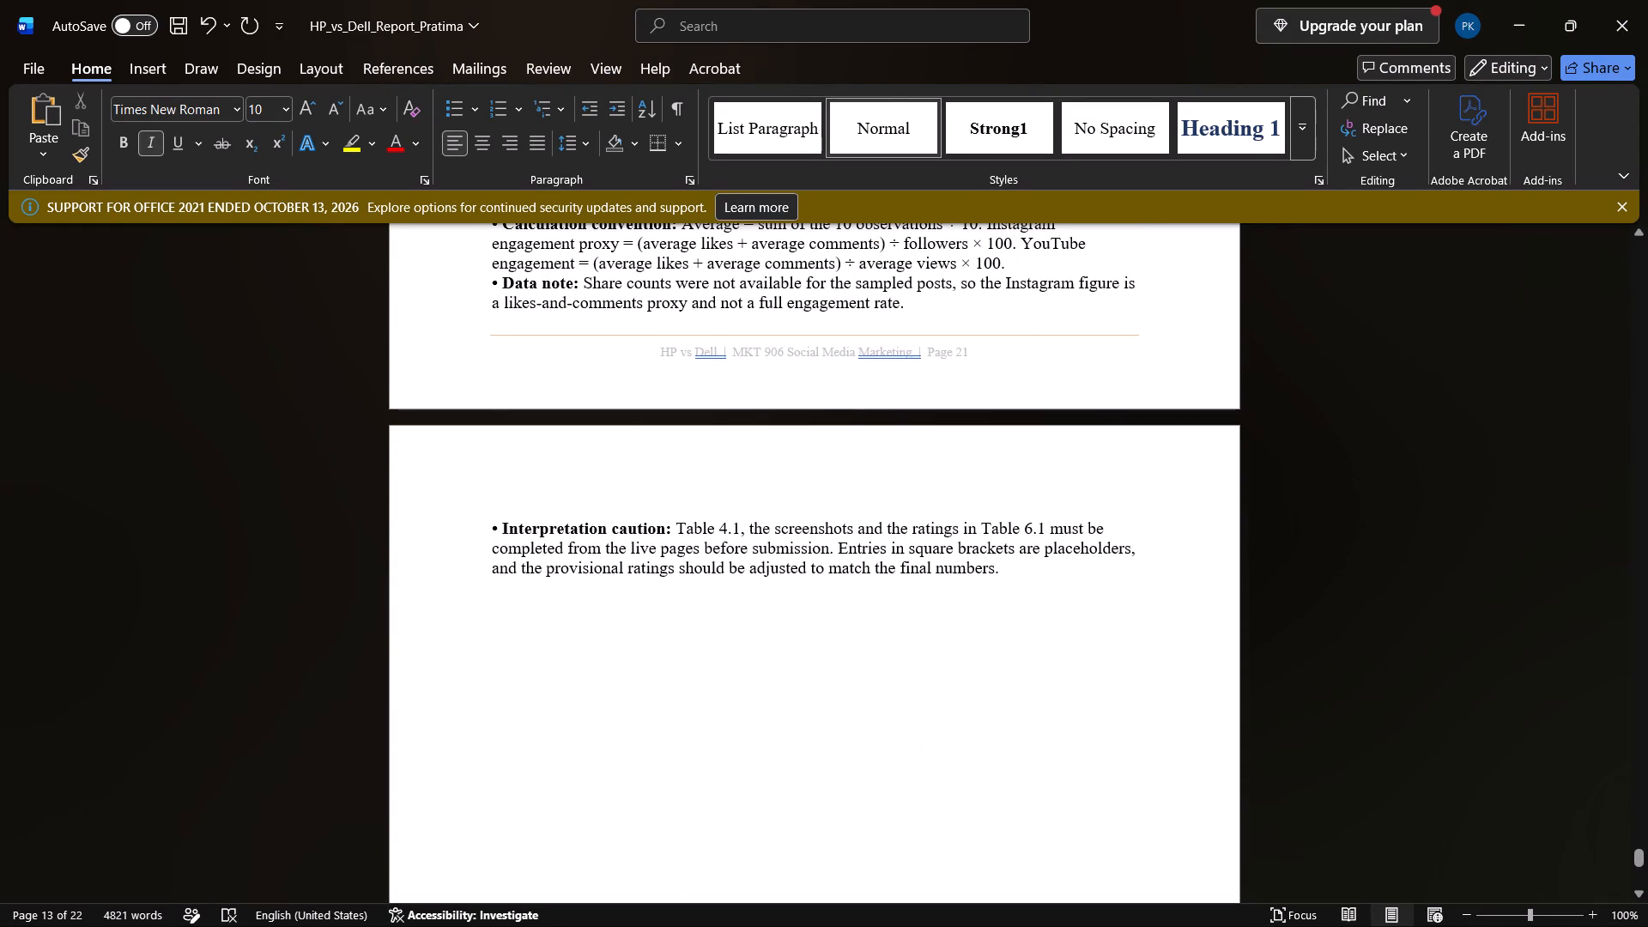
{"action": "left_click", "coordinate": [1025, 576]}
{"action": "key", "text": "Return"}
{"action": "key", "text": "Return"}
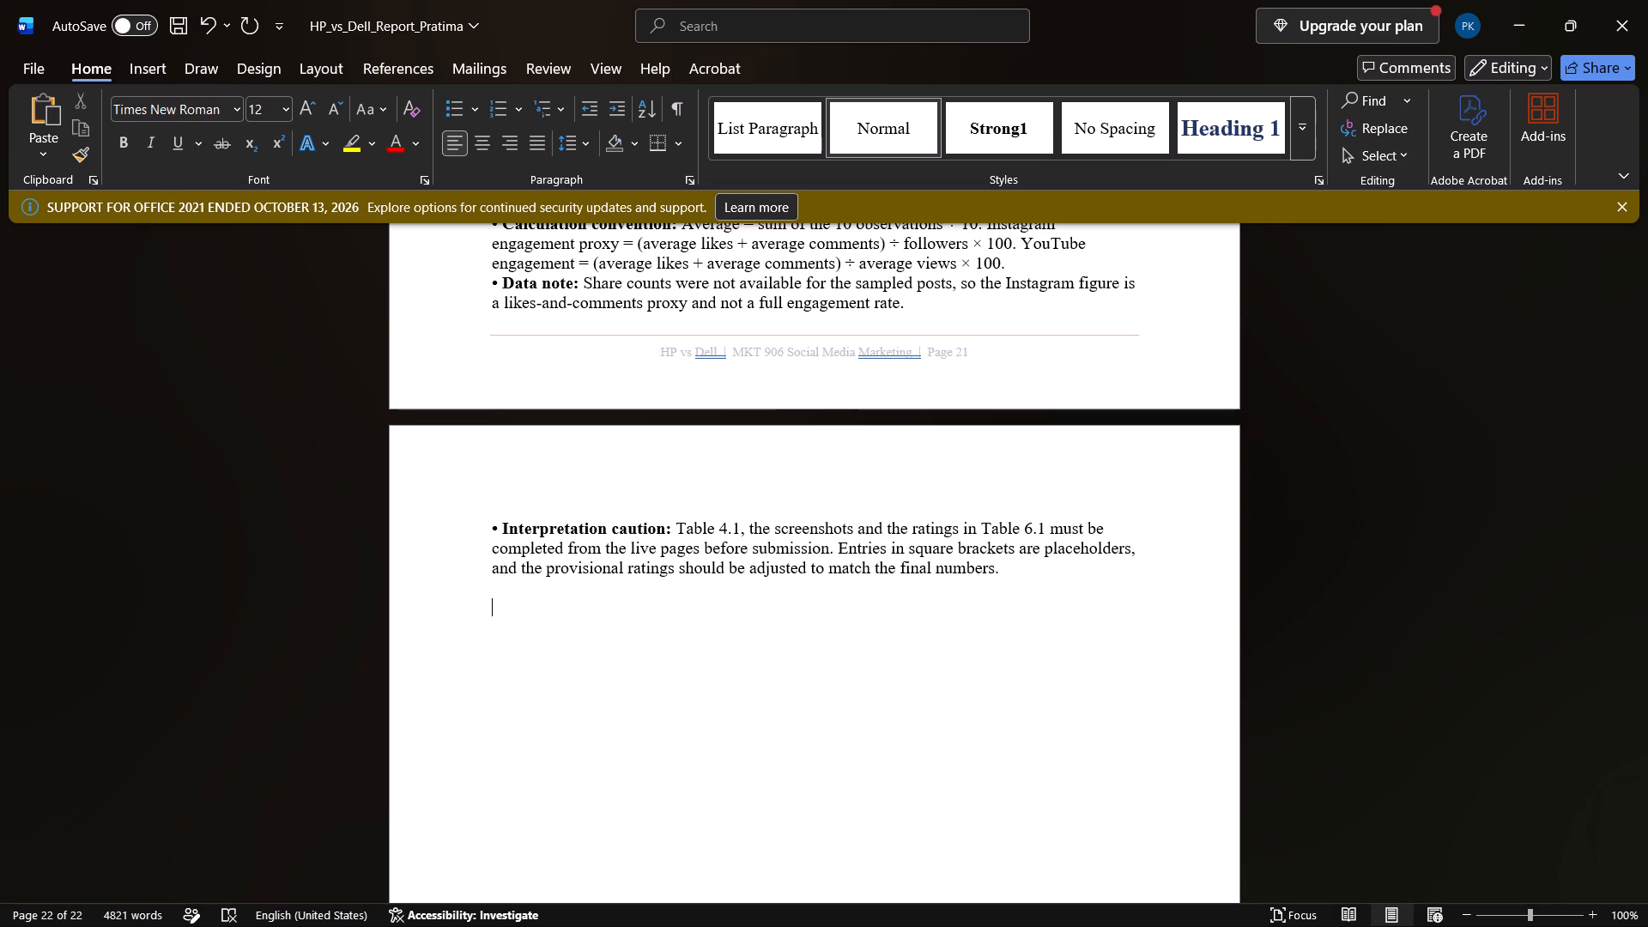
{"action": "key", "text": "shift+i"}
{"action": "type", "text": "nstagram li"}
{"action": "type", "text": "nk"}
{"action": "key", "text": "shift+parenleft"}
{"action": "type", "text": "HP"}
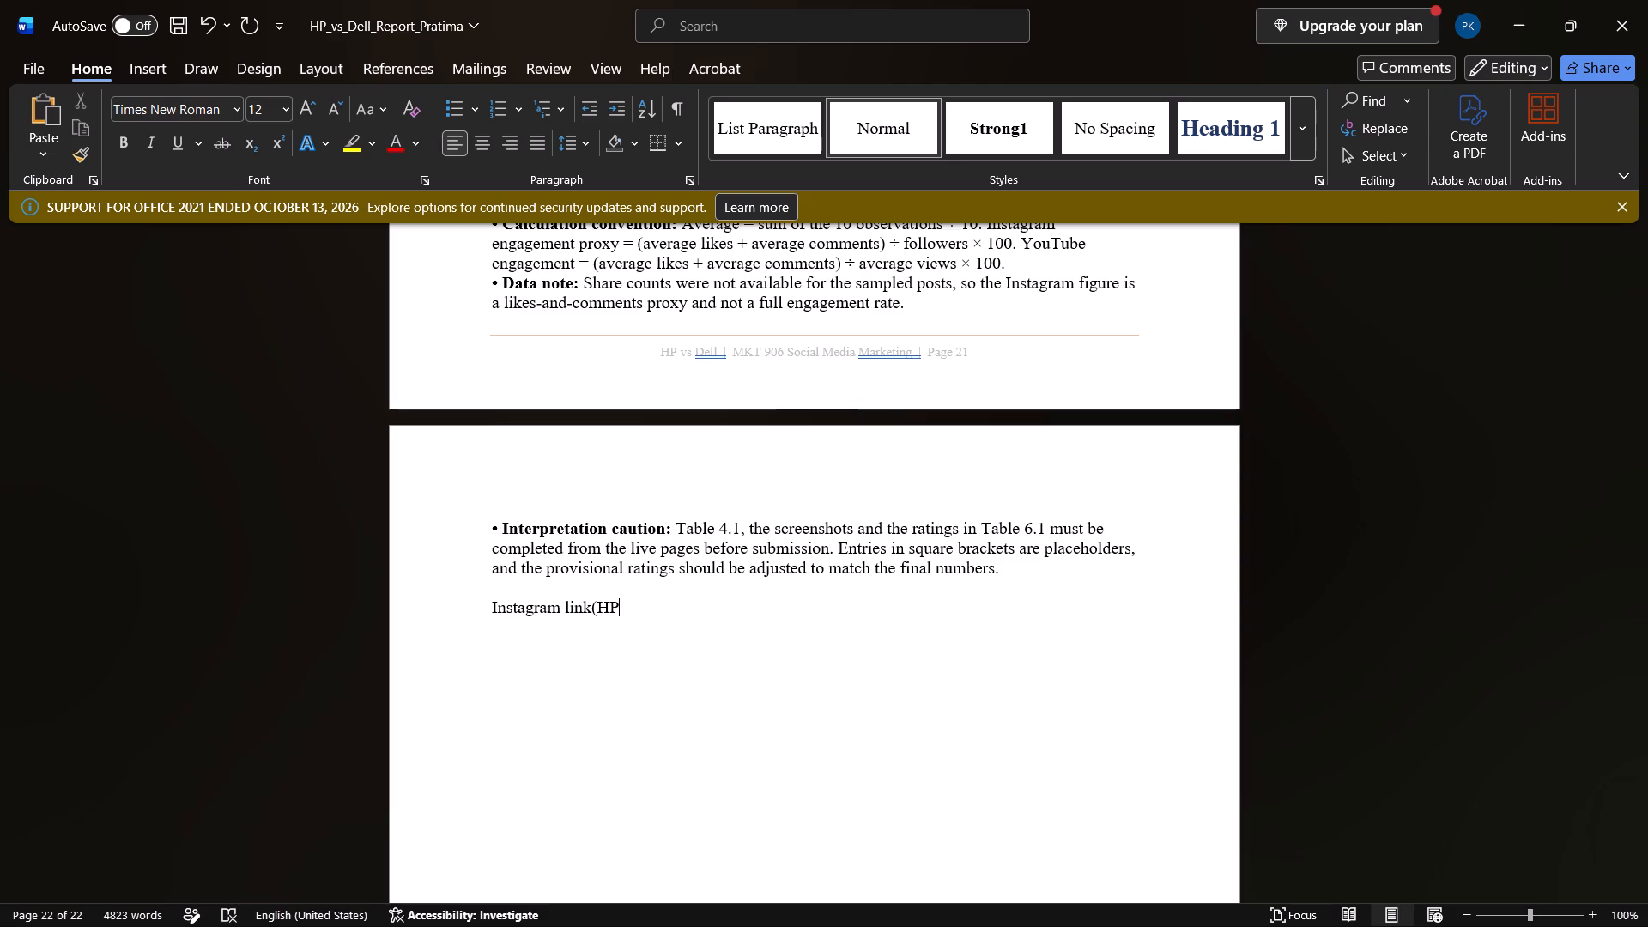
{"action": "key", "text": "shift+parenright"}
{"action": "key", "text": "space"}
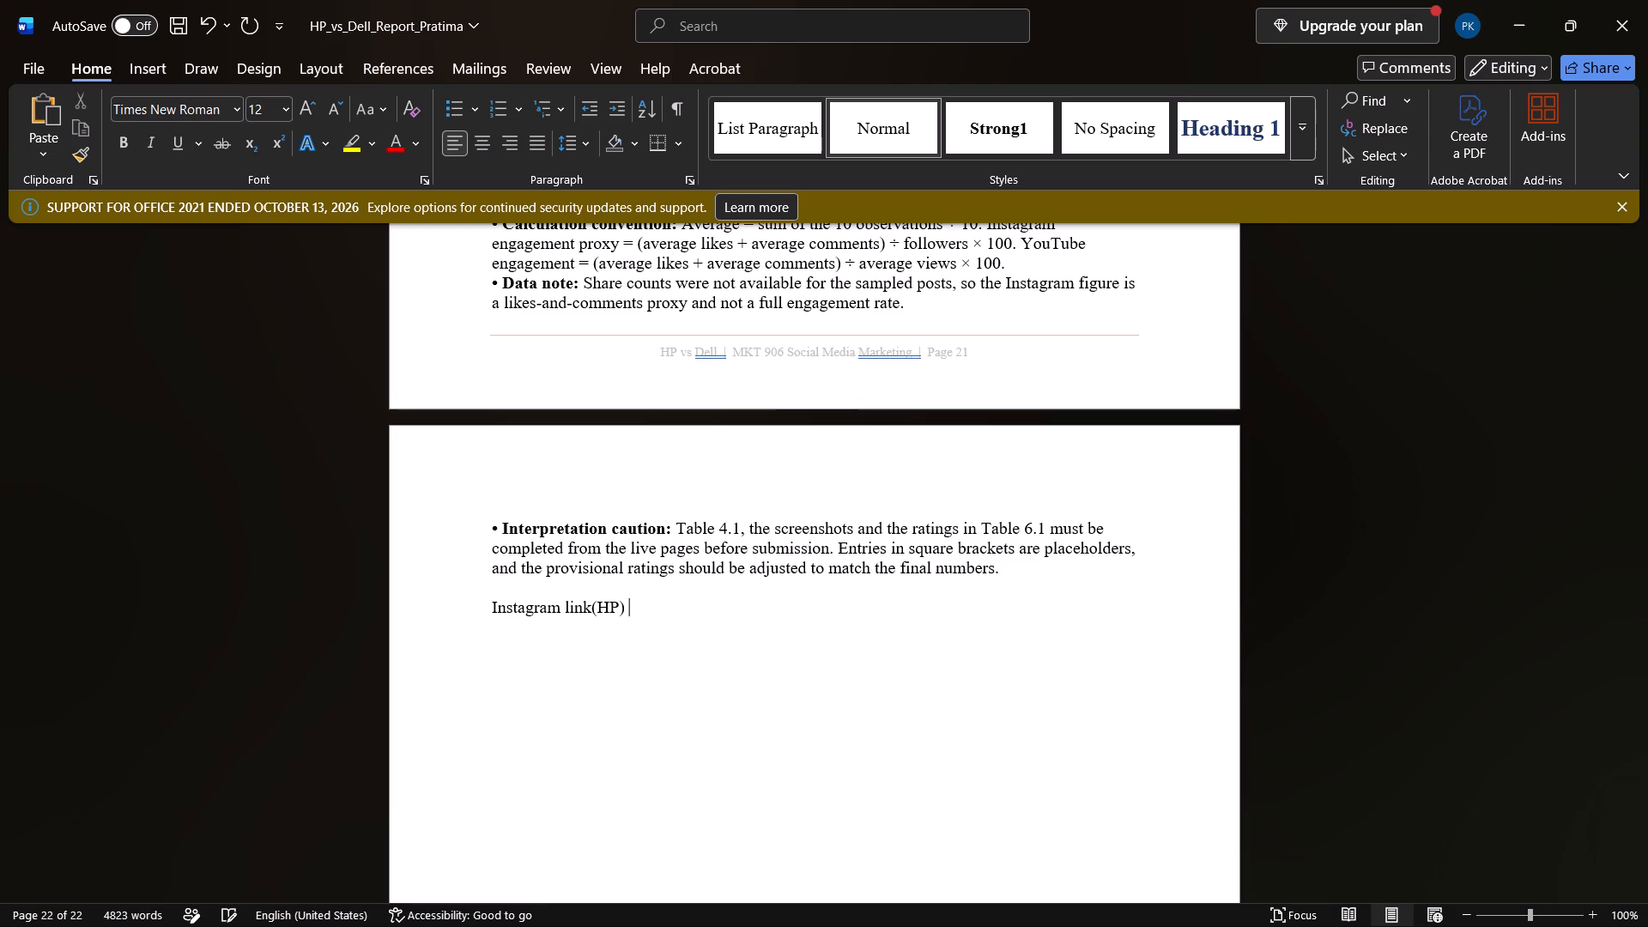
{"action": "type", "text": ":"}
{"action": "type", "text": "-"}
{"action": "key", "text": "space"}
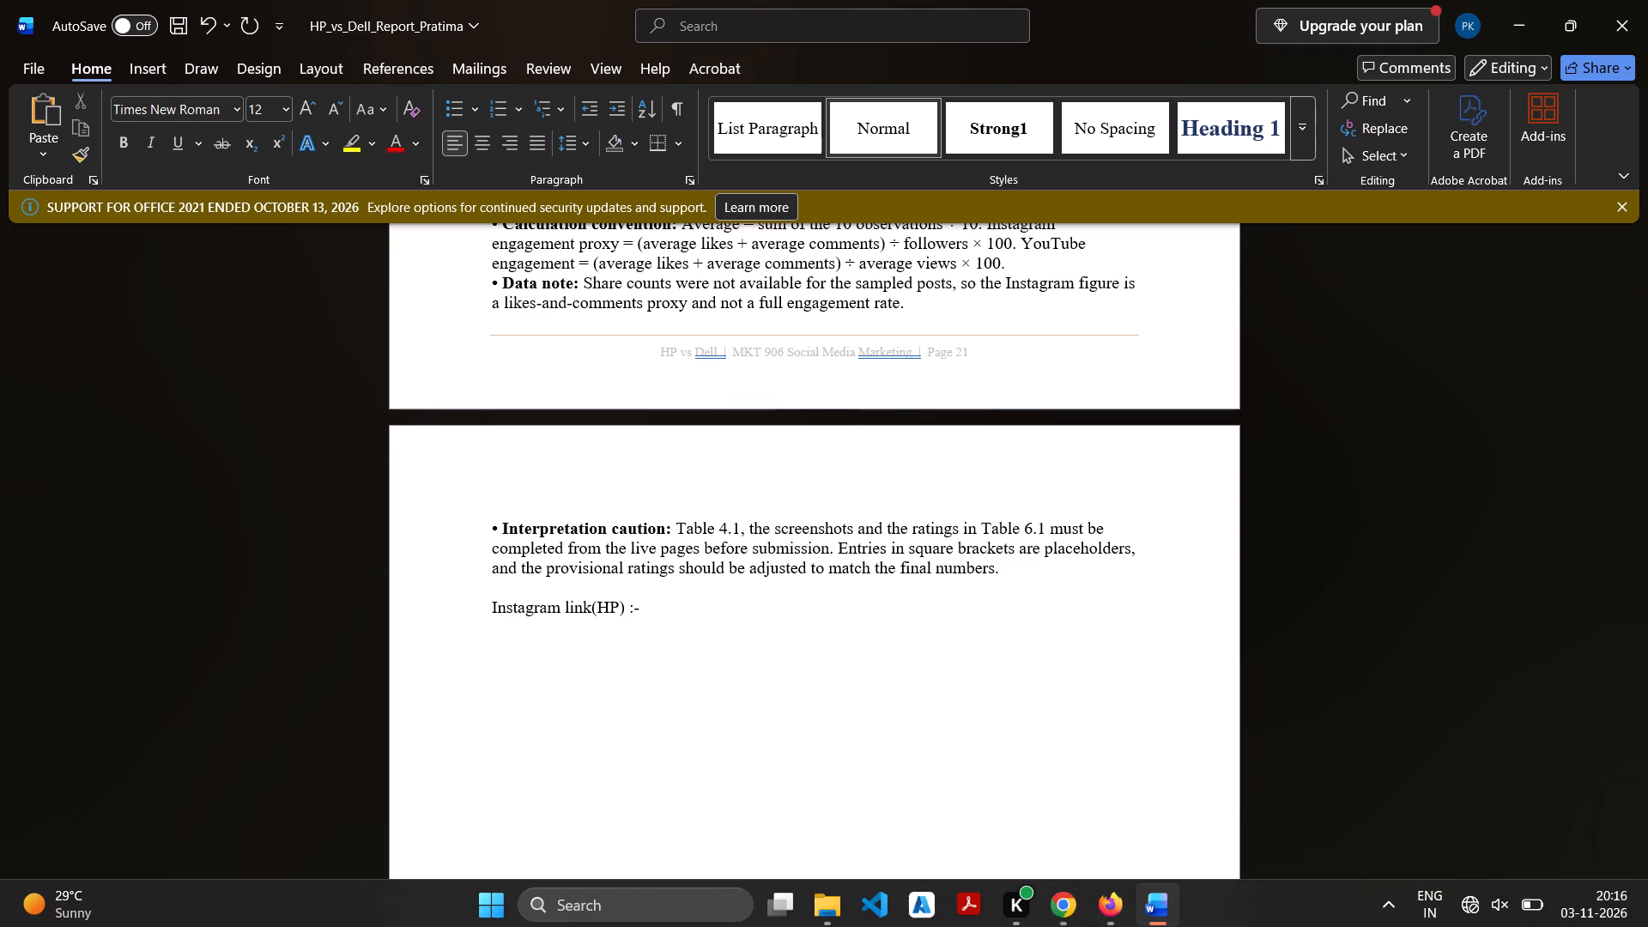
Switch to Chrome, close the Instagram and last 24Online Client tabs, and open instagram.com in a new tab.
{"action": "left_click", "coordinate": [1039, 779]}
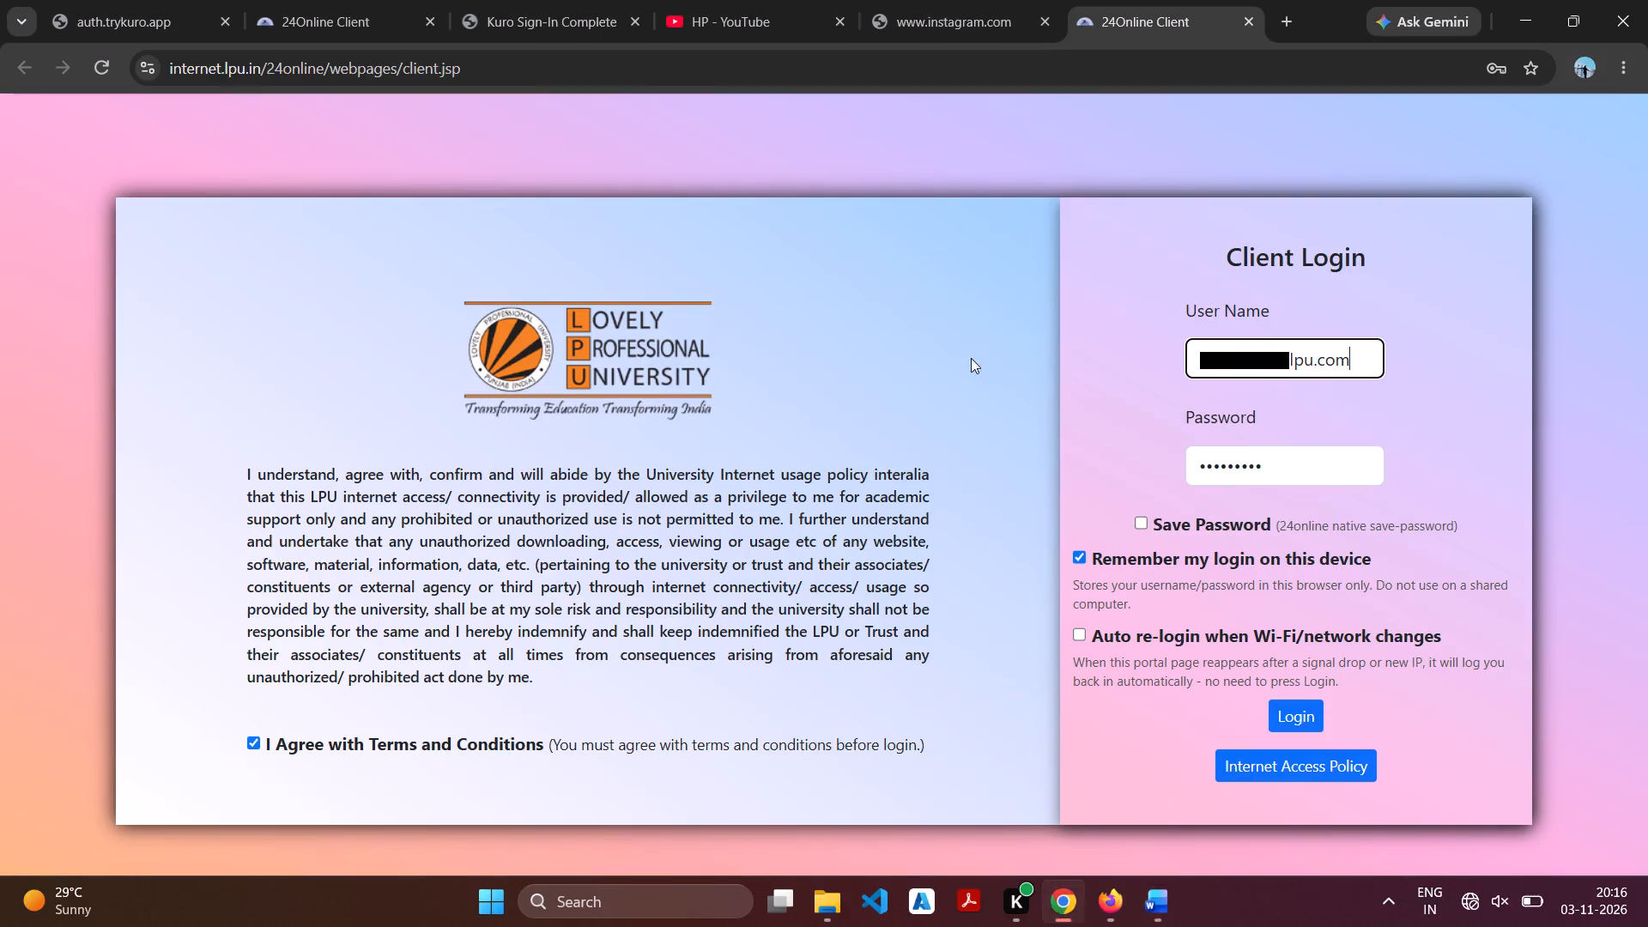
{"action": "left_click", "coordinate": [907, 0]}
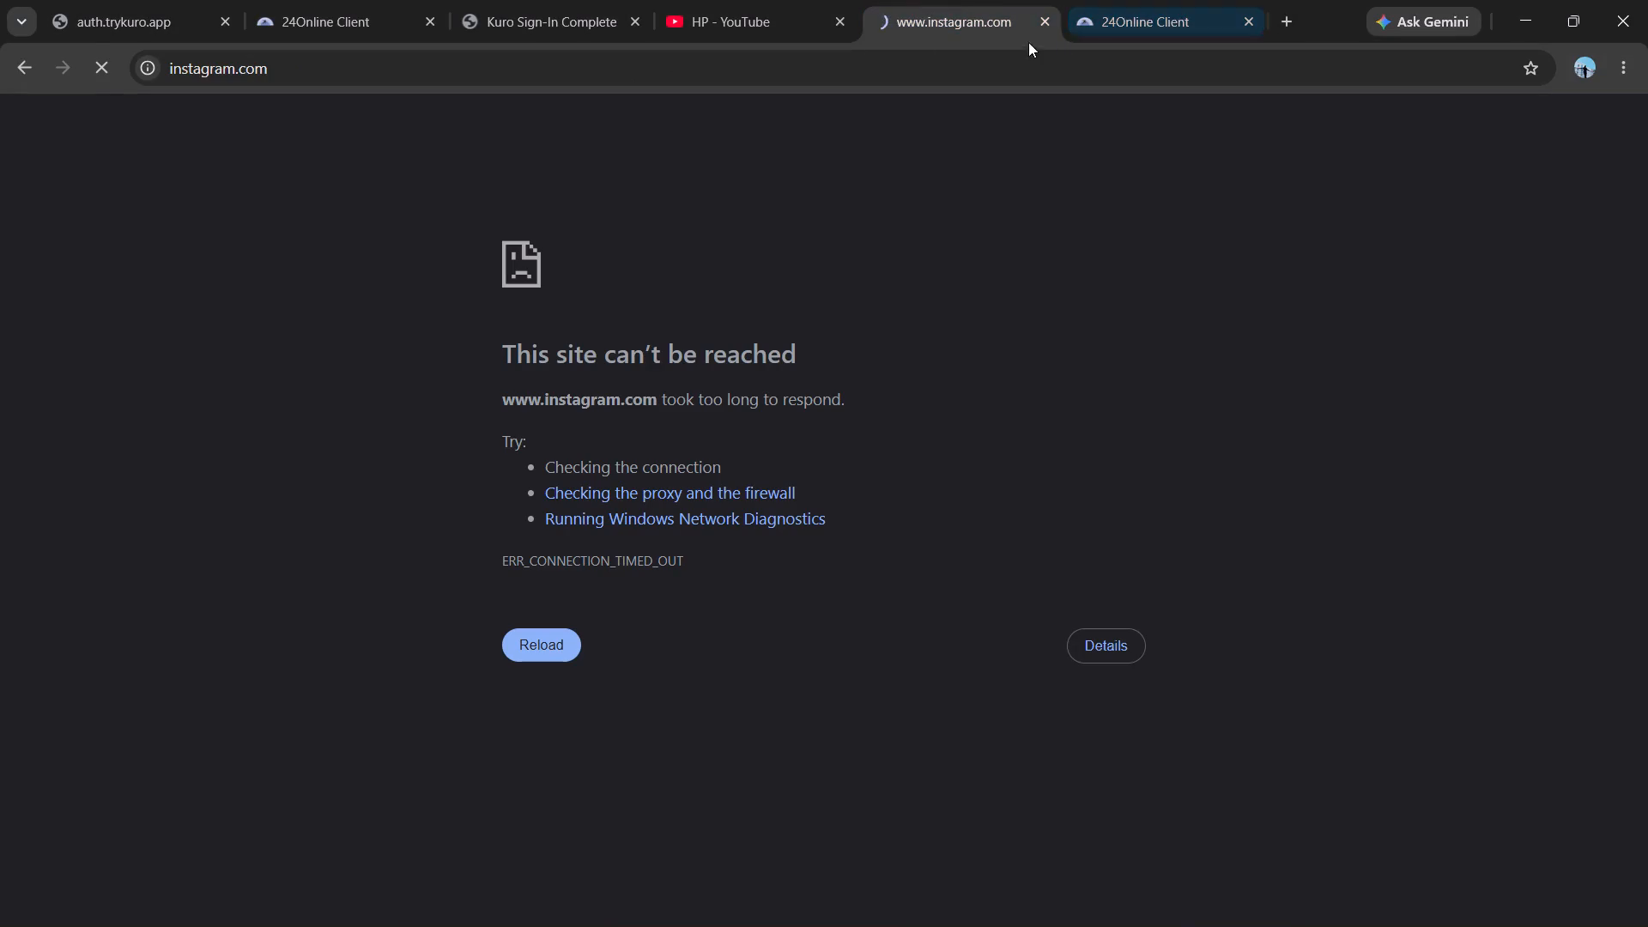
{"action": "left_click", "coordinate": [1047, 15]}
{"action": "left_click", "coordinate": [1047, 15]}
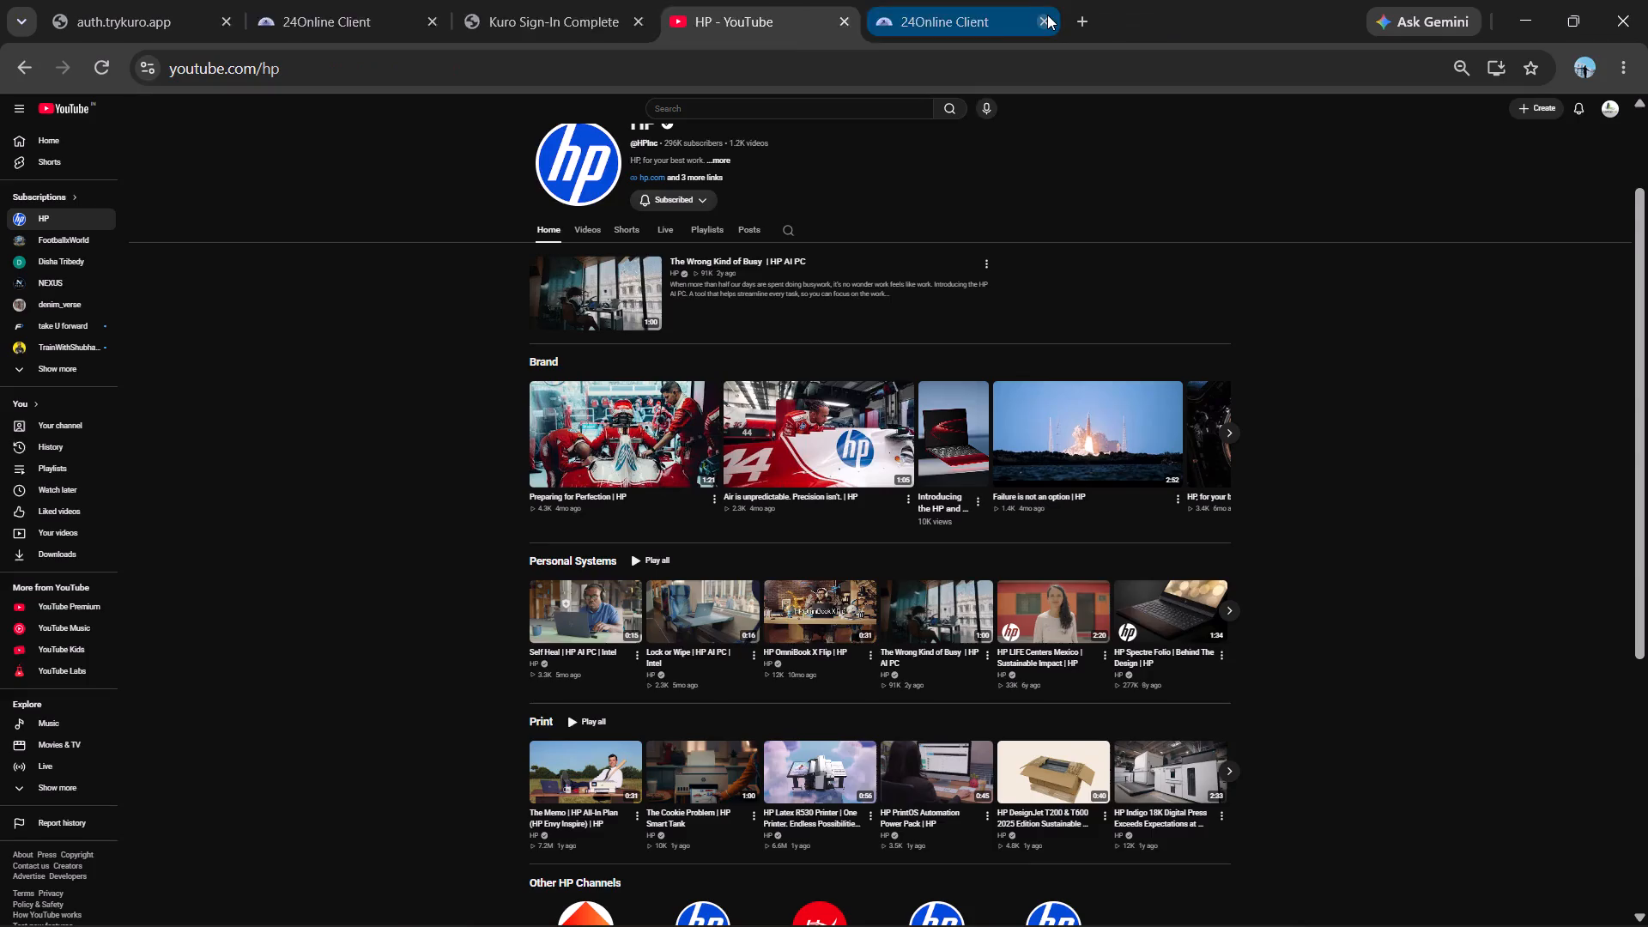
{"action": "left_click", "coordinate": [1073, 17]}
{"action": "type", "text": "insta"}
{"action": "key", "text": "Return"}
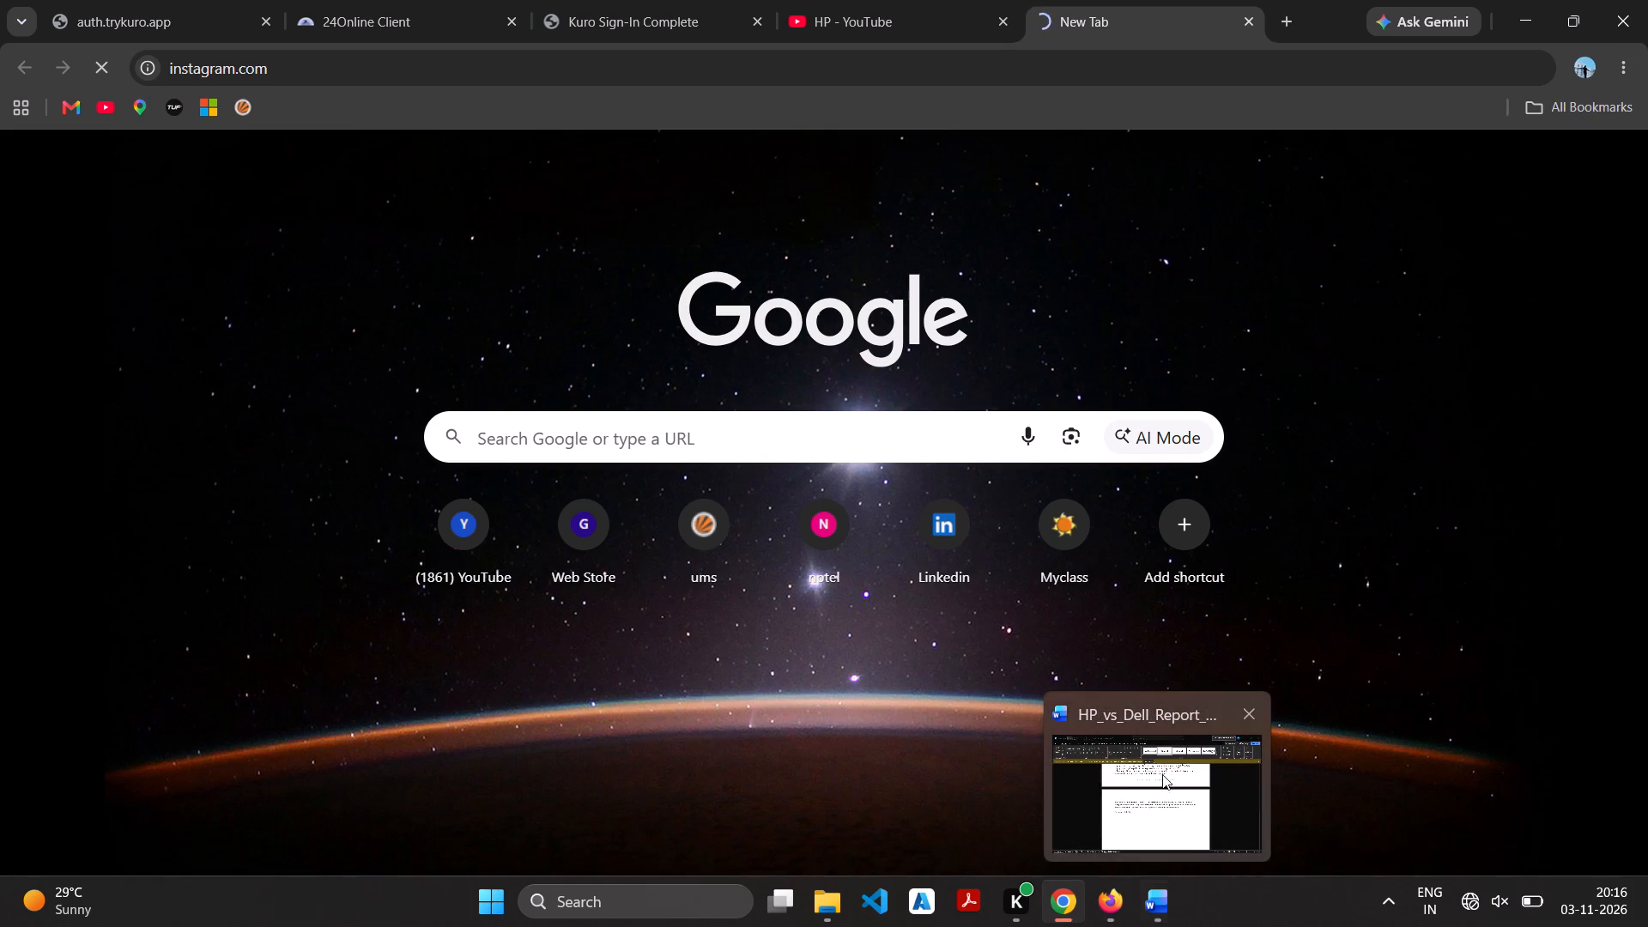
Switch back to Word and undo the Instagram link line and the Figure 4.8 deletions, back through cutting the Dell posting activity placeholder.
{"action": "left_click", "coordinate": [1162, 766]}
{"action": "key", "text": "ctrl+z"}
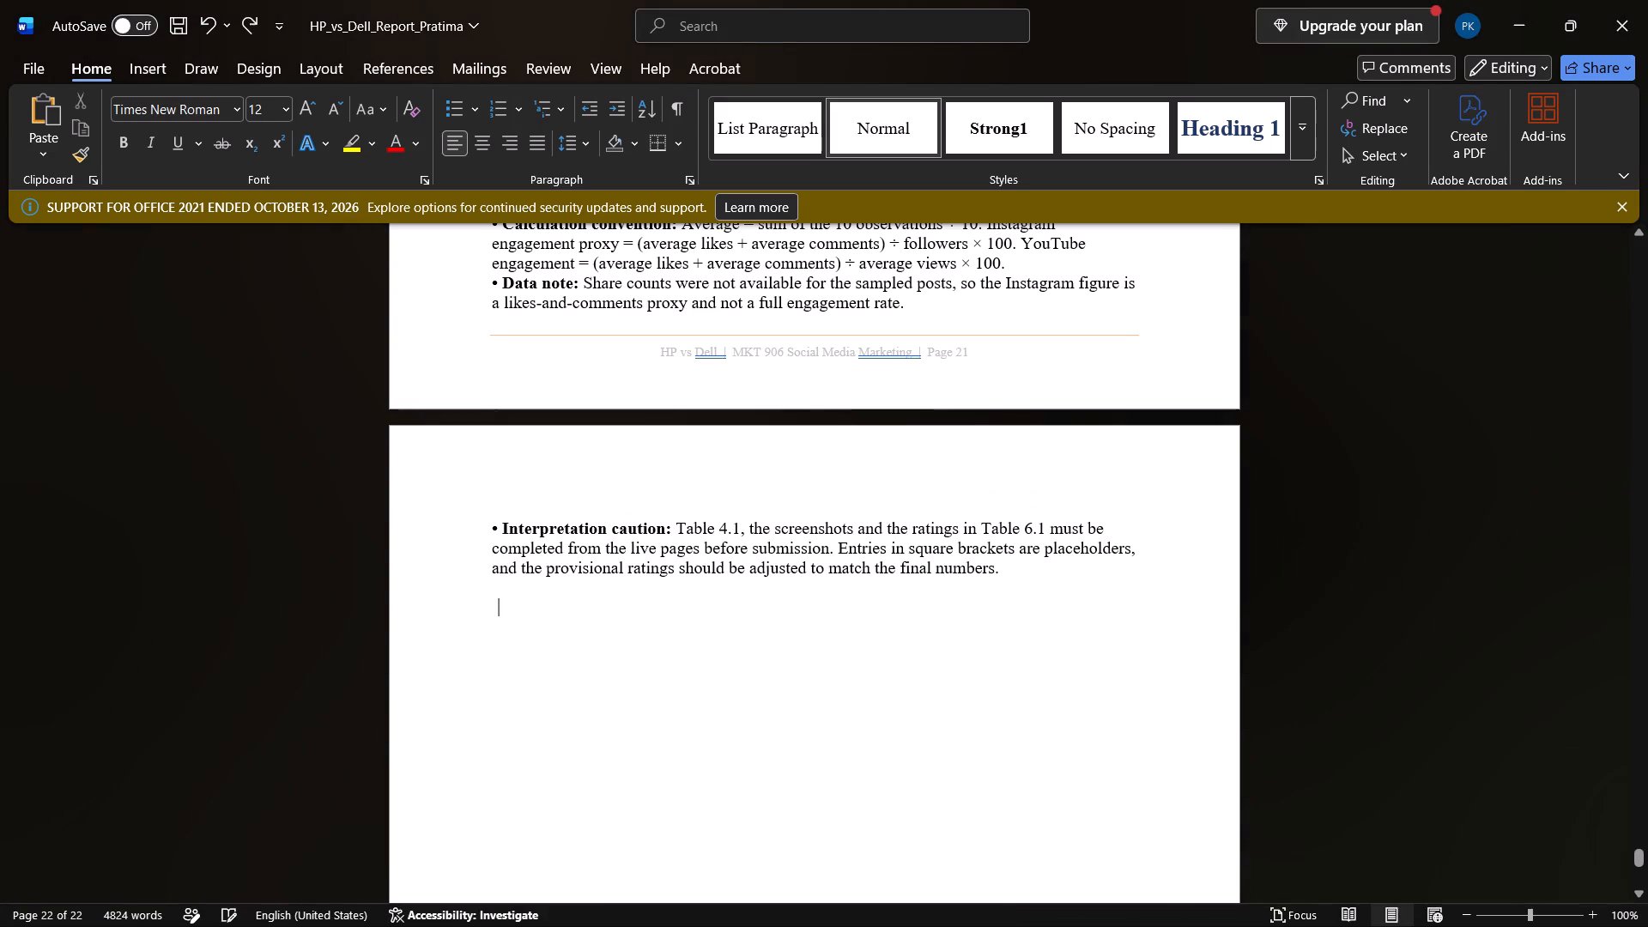
{"action": "key", "text": "ctrl+z"}
{"action": "key", "text": "ctrl+z"}
{"action": "key", "text": "ctrl+z"}
{"action": "key", "text": "ctrl+z"}
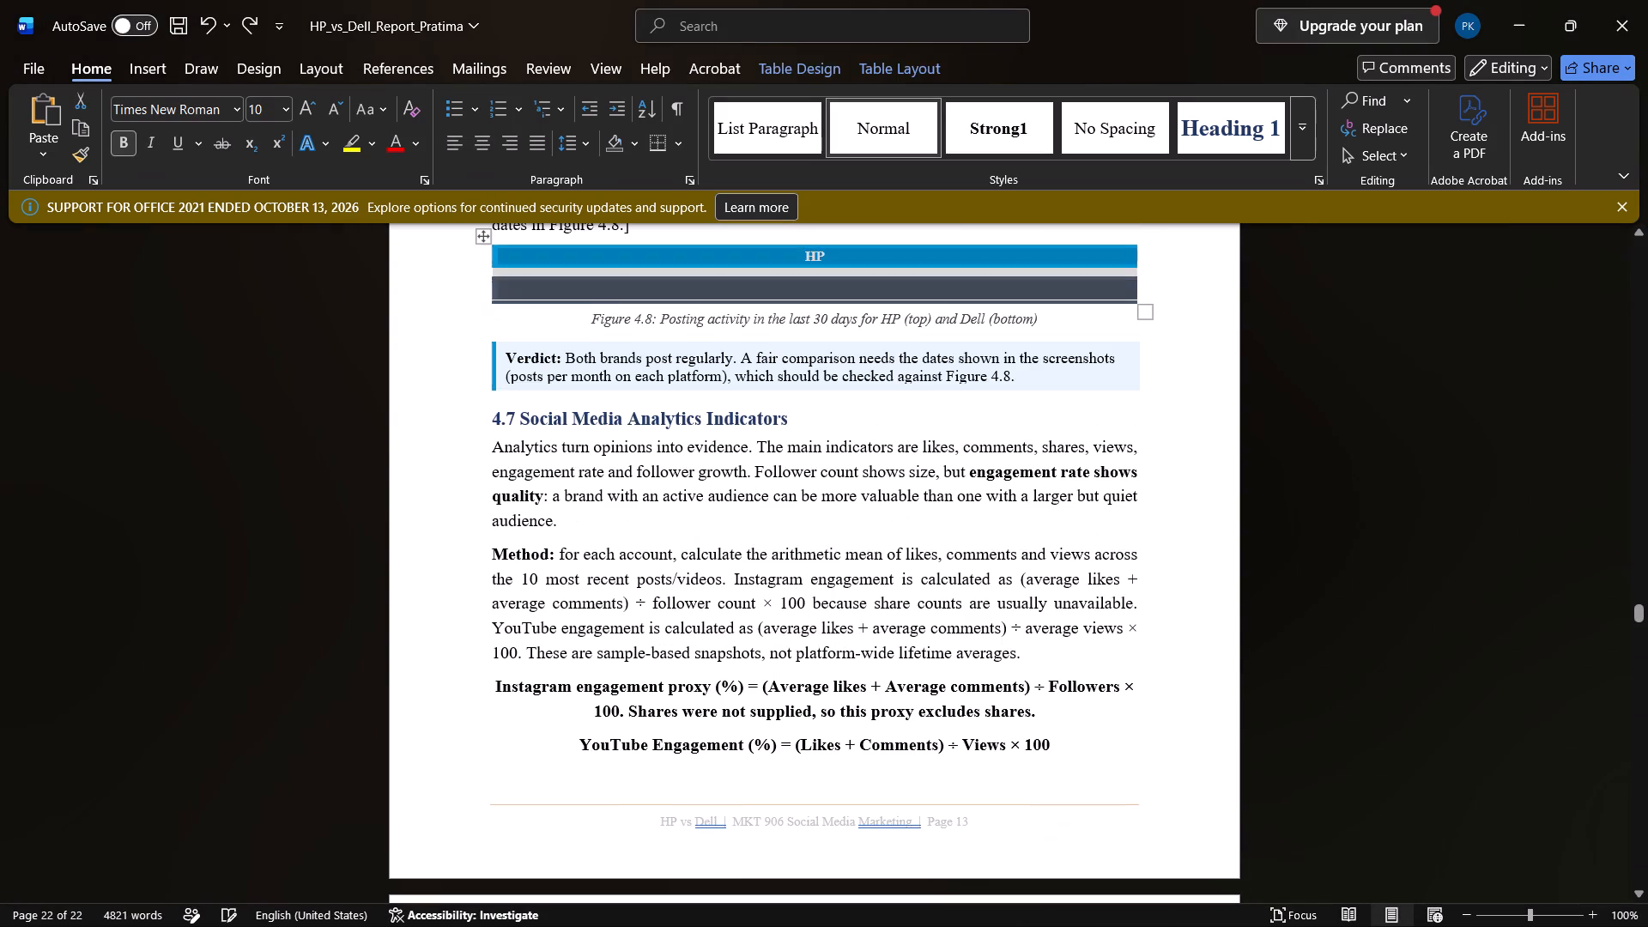
{"action": "key", "text": "ctrl+z"}
{"action": "key", "text": "ctrl+z"}
{"action": "key", "text": "ctrl+z"}
{"action": "key", "text": "ctrl+z"}
{"action": "key", "text": "ctrl+z"}
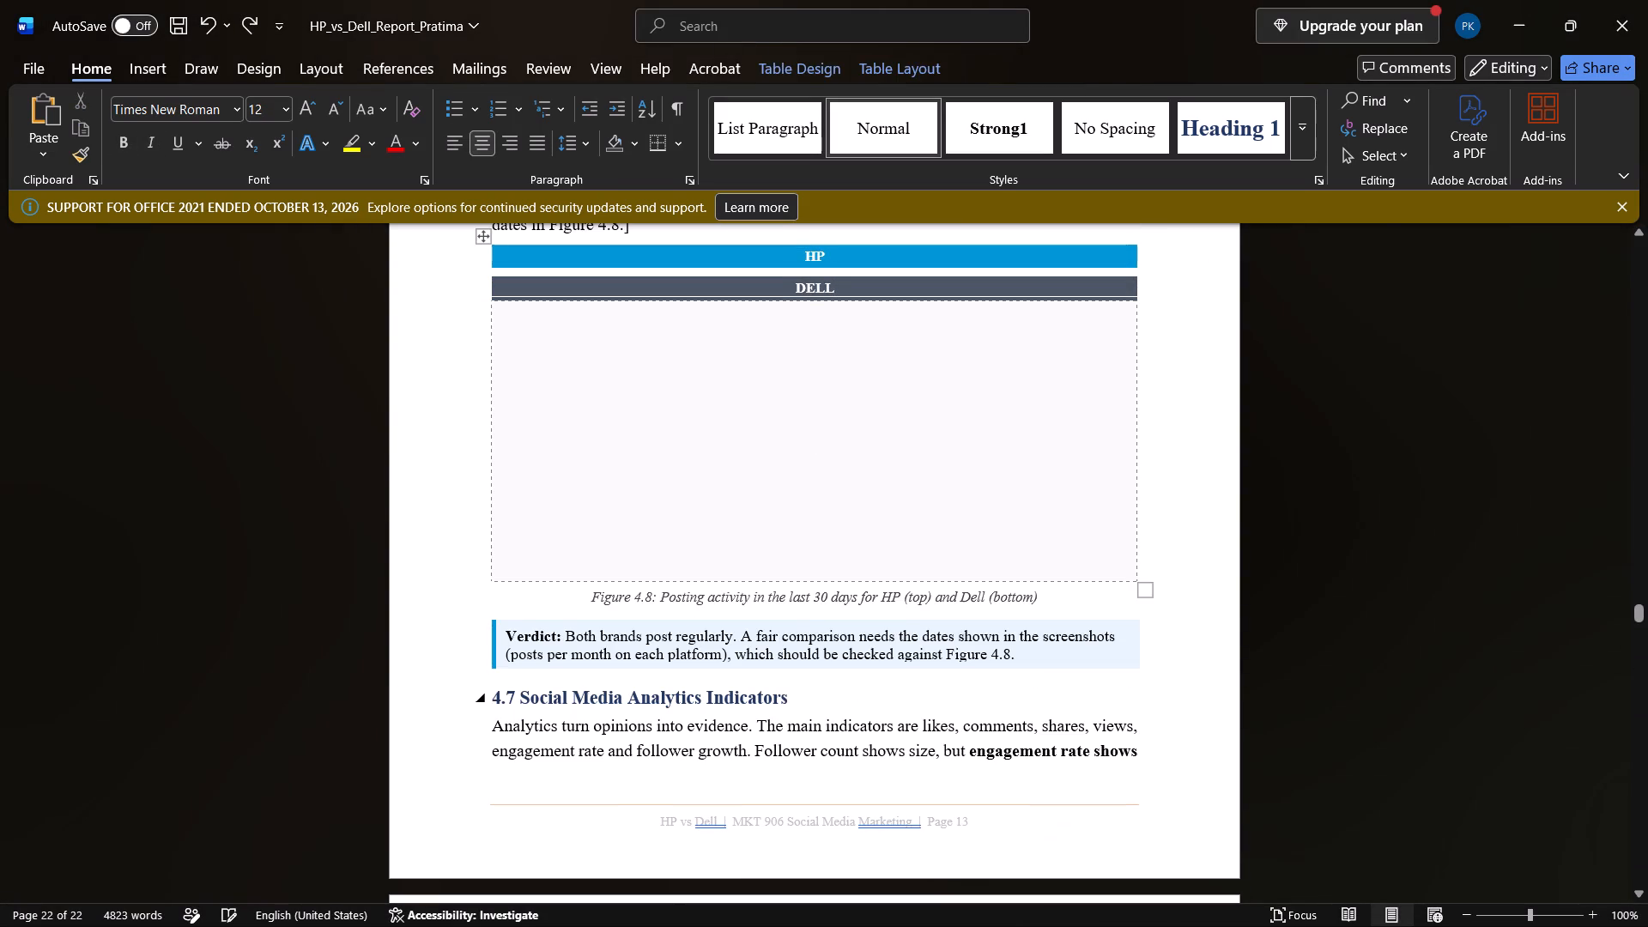
{"action": "key", "text": "ctrl+z"}
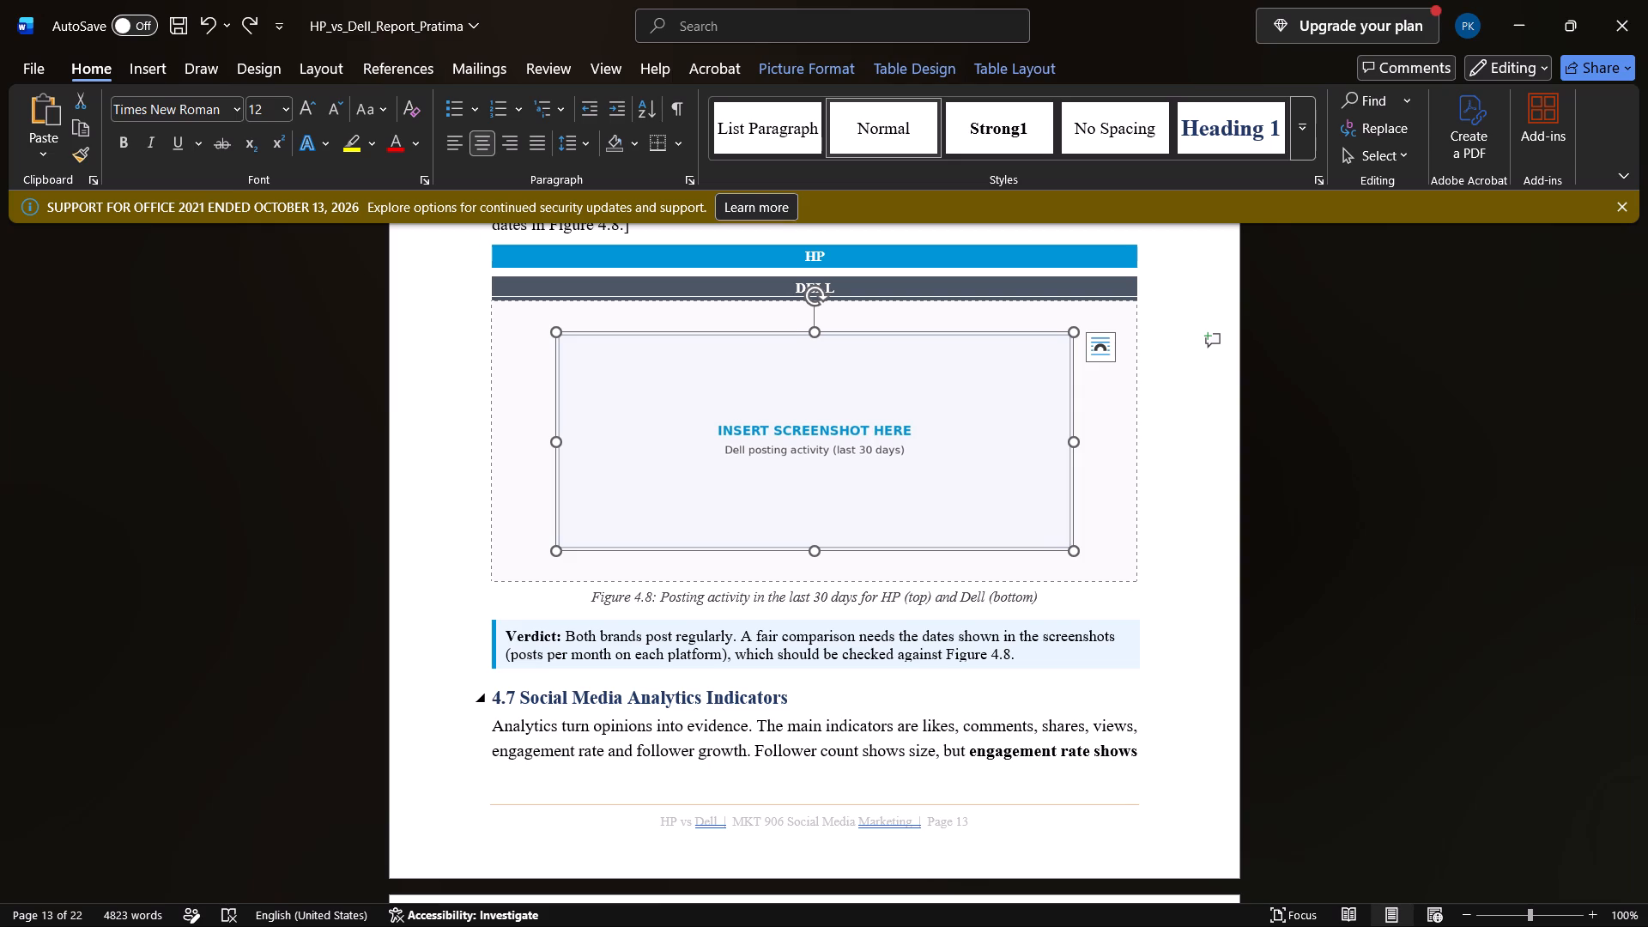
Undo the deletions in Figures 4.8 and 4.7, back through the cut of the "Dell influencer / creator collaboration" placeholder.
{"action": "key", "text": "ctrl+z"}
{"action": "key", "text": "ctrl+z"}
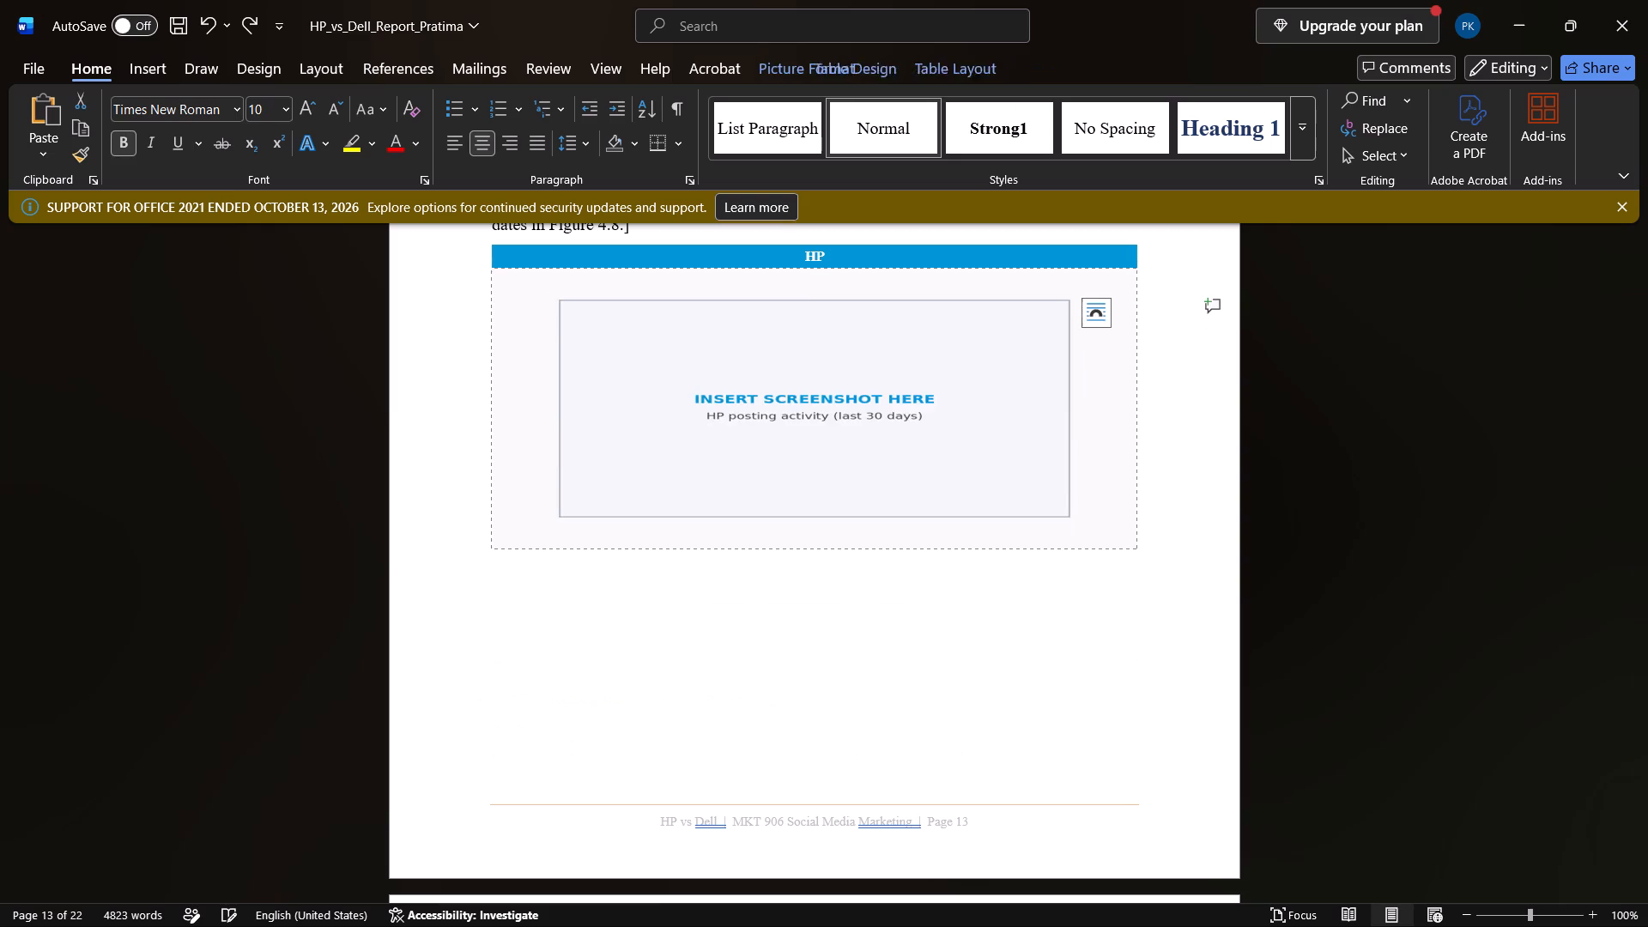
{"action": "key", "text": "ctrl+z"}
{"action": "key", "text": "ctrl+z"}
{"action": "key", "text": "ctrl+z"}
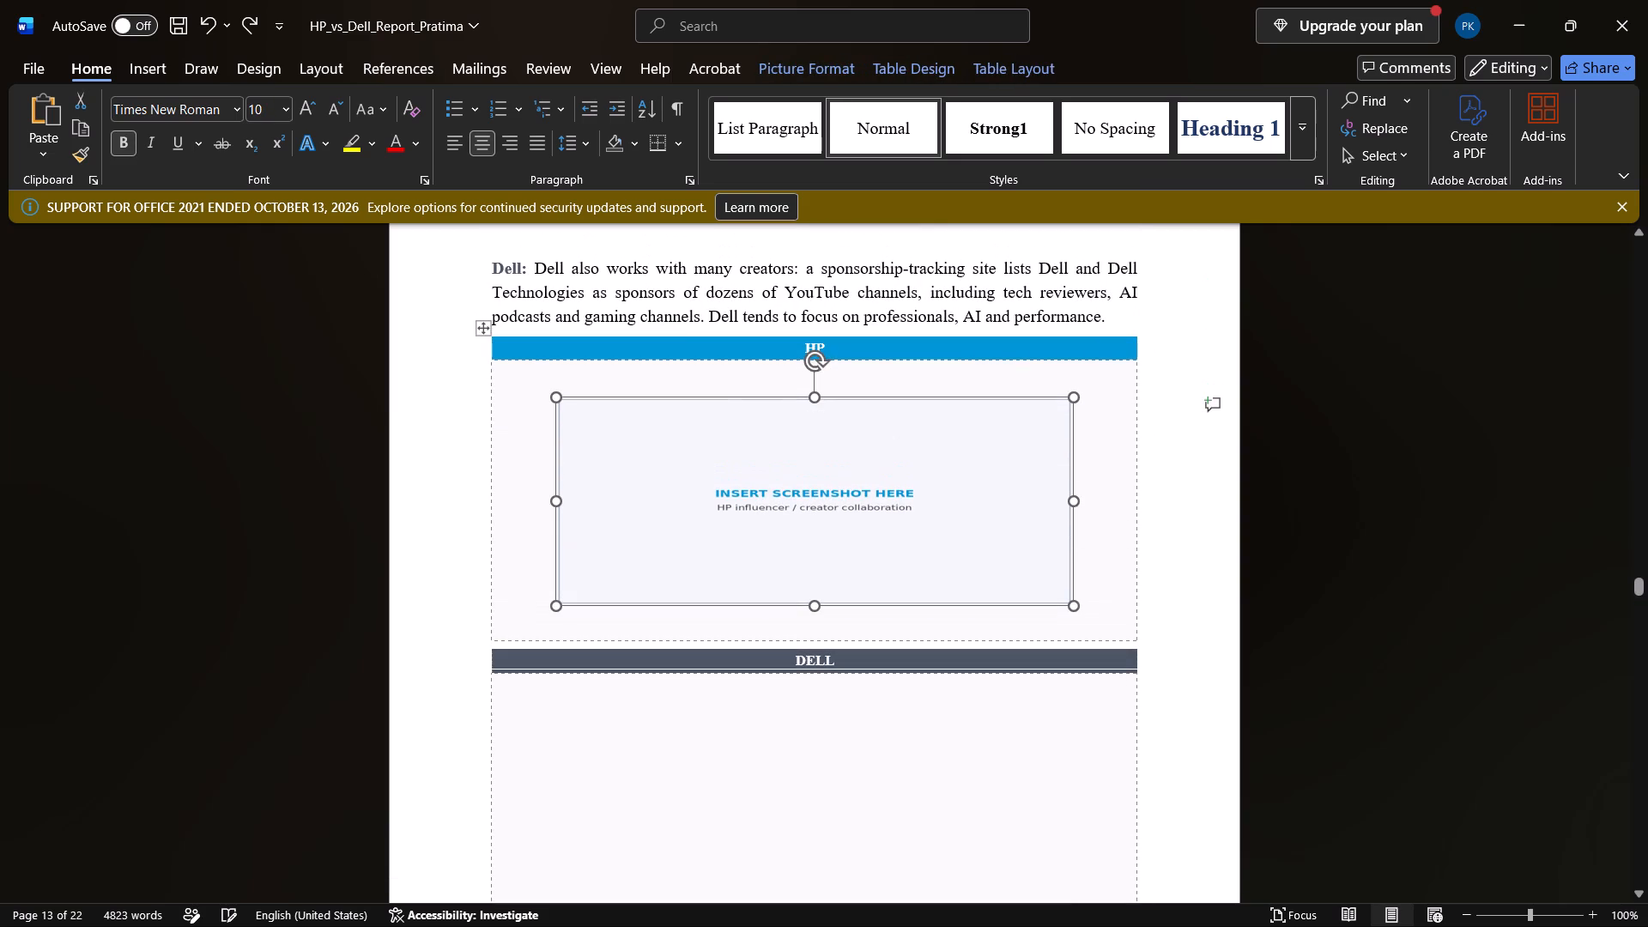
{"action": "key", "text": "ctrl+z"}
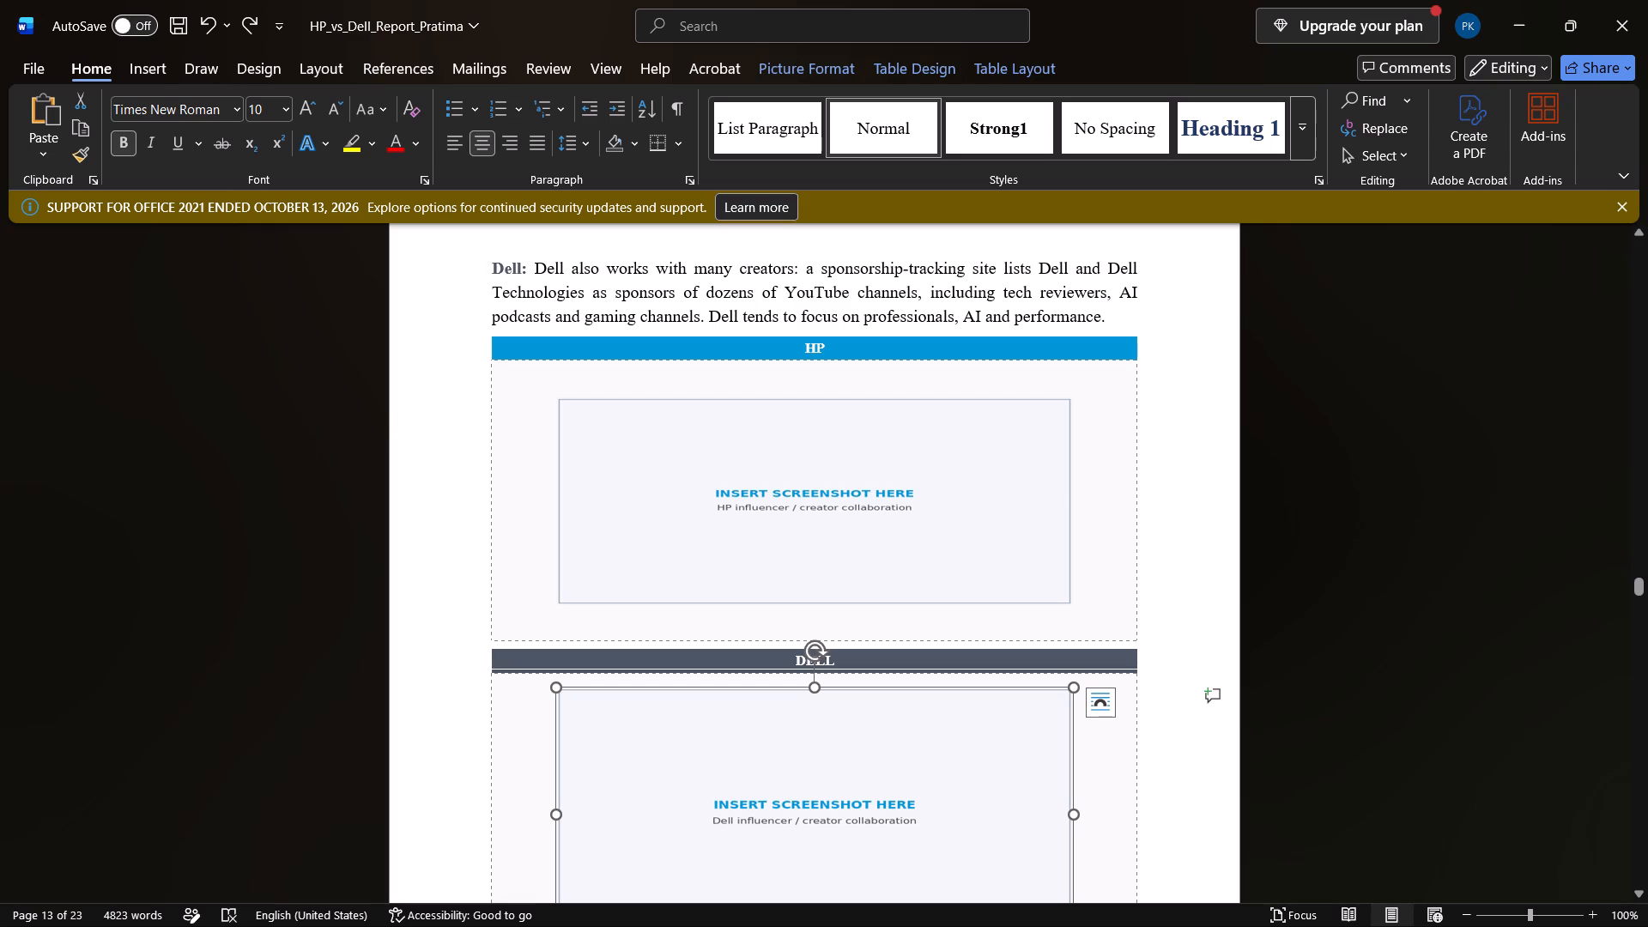
Cut the "HP posting activity (last 30 days)" placeholder from Figure 4.8 on page 14 and delete its emptied row.
{"action": "scroll", "coordinate": [1093, 570], "scroll_direction": "up", "scroll_amount": 2}
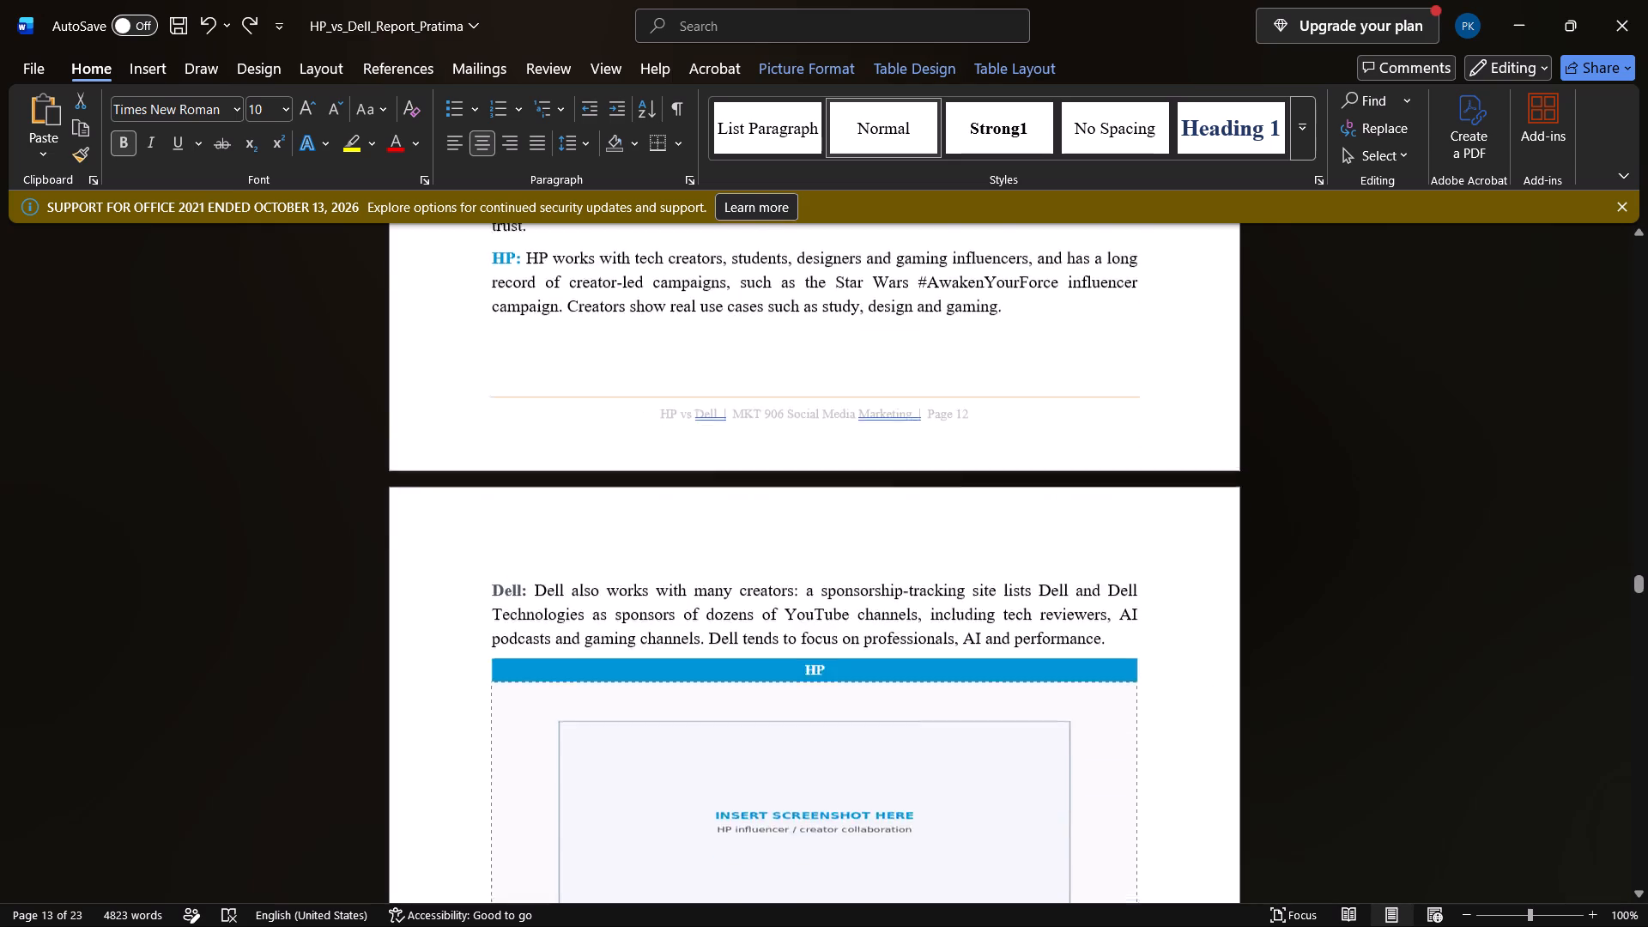
{"action": "scroll", "coordinate": [1093, 570], "scroll_direction": "up", "scroll_amount": 5}
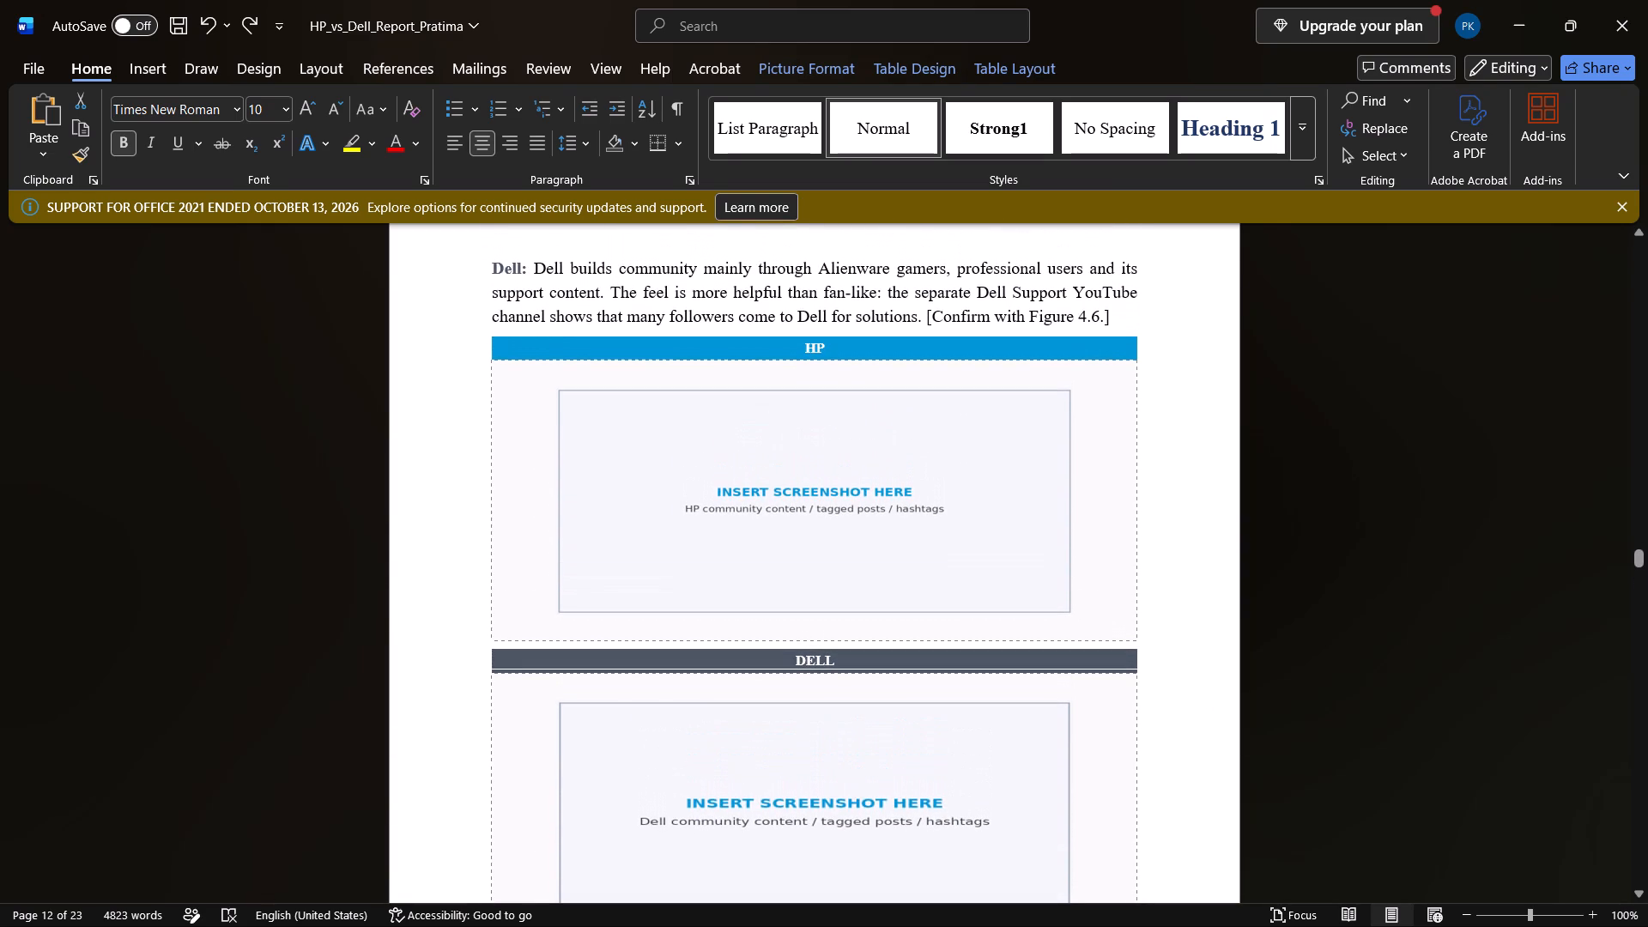
{"action": "scroll", "coordinate": [1093, 570], "scroll_direction": "down", "scroll_amount": 9}
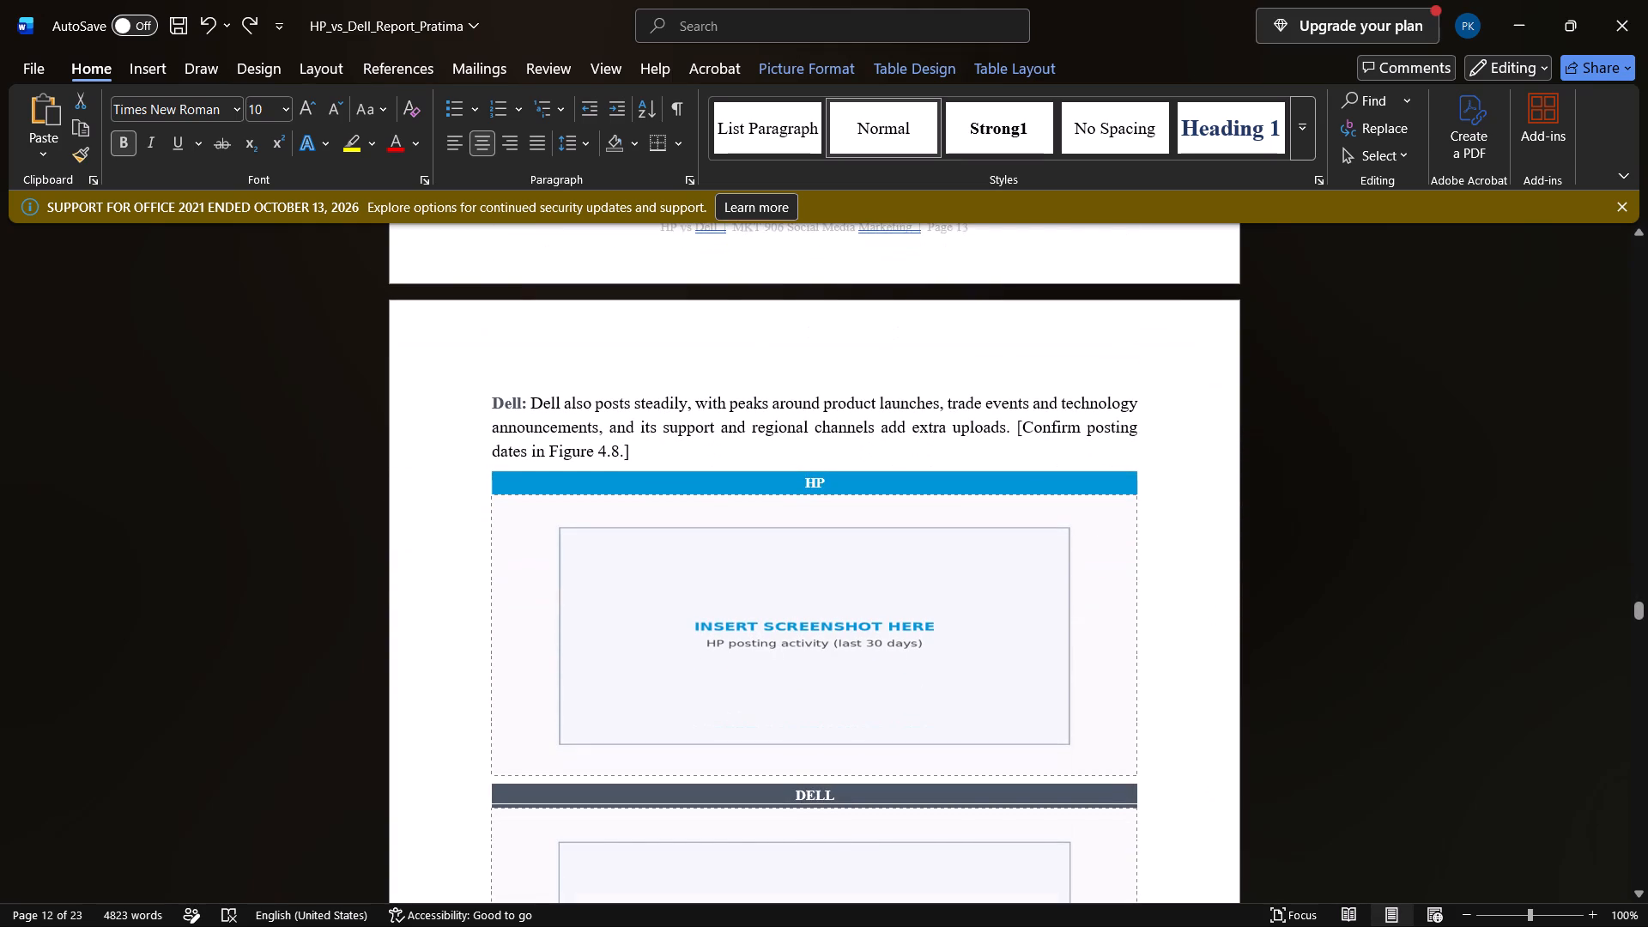
{"action": "right_click", "coordinate": [816, 580]}
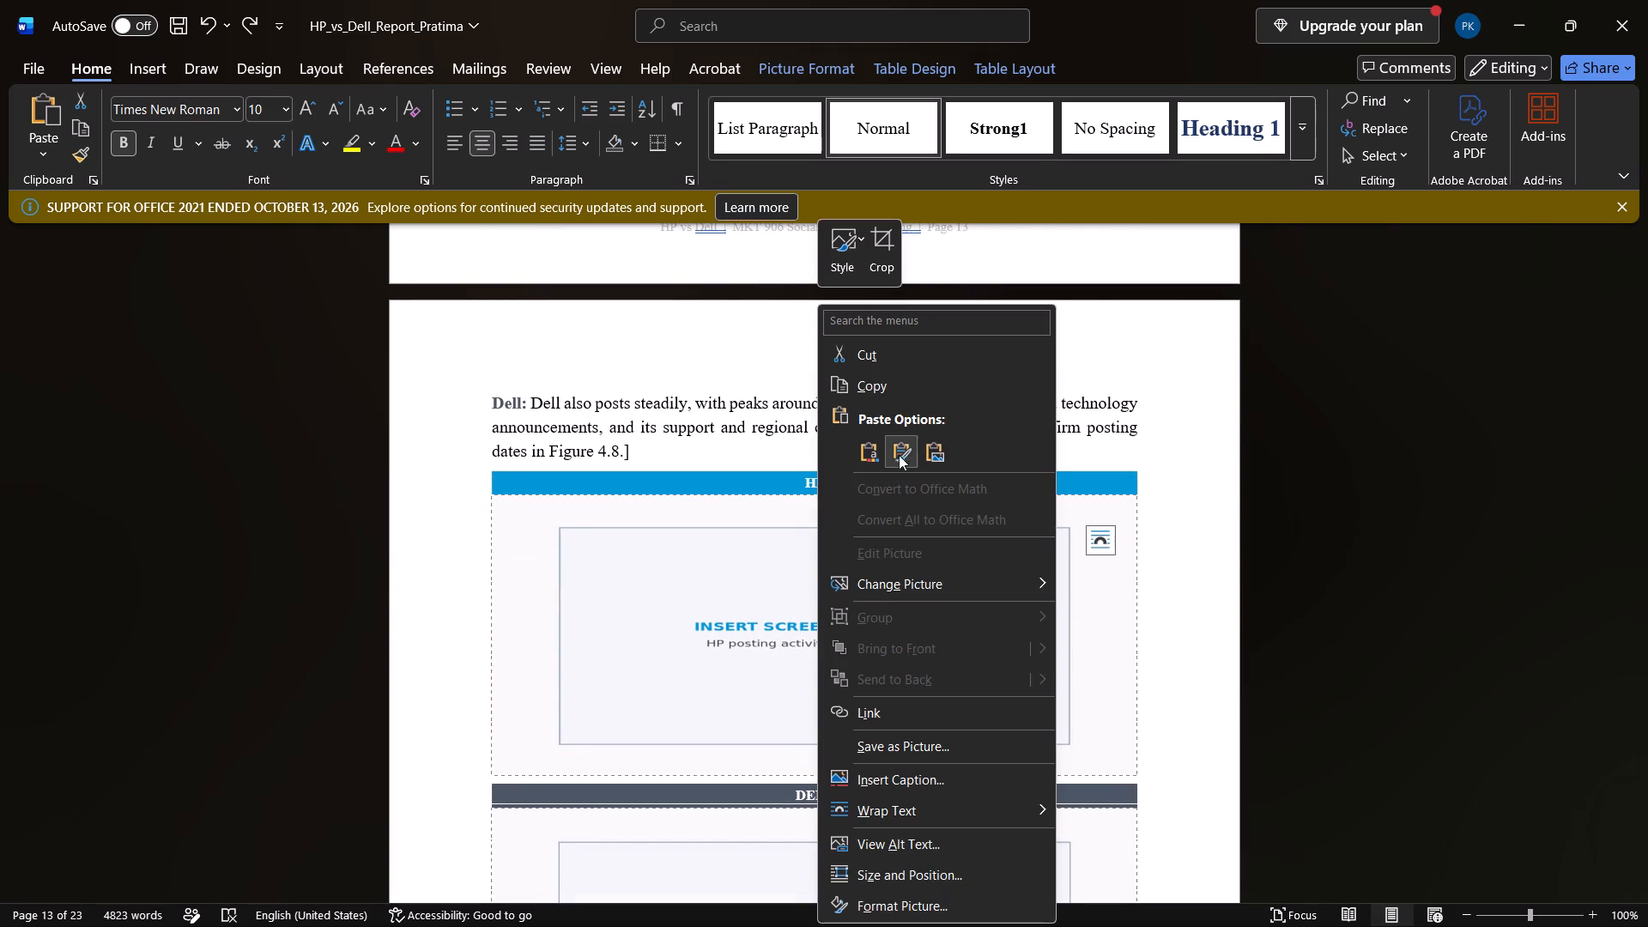
{"action": "left_click", "coordinate": [867, 354]}
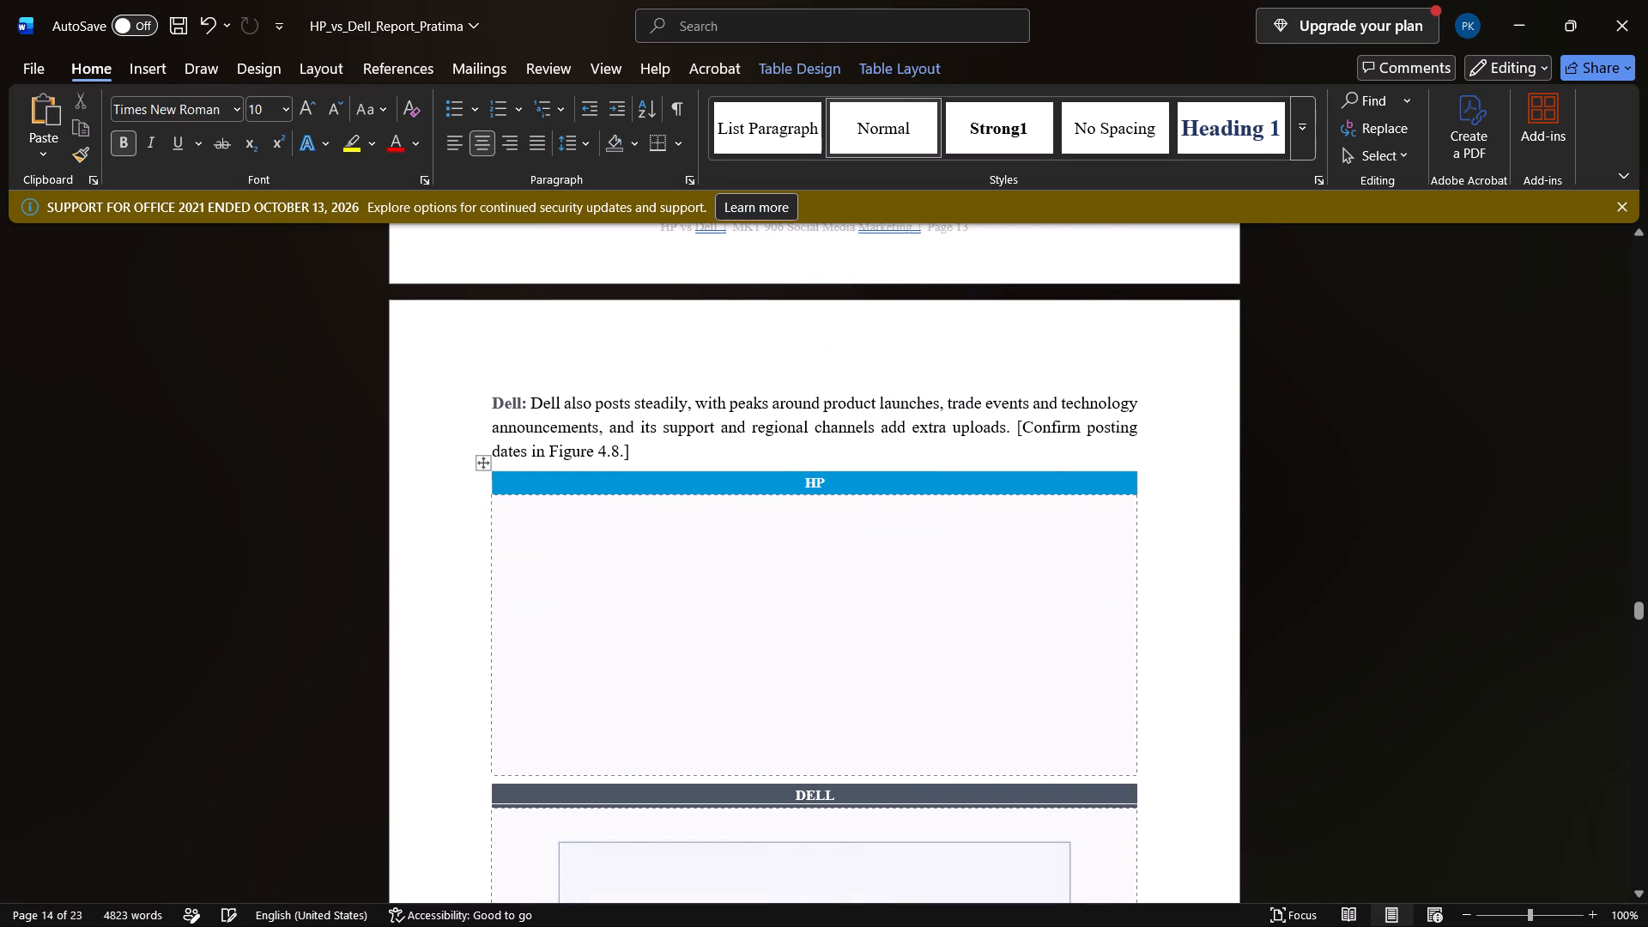
{"action": "right_click", "coordinate": [877, 642]}
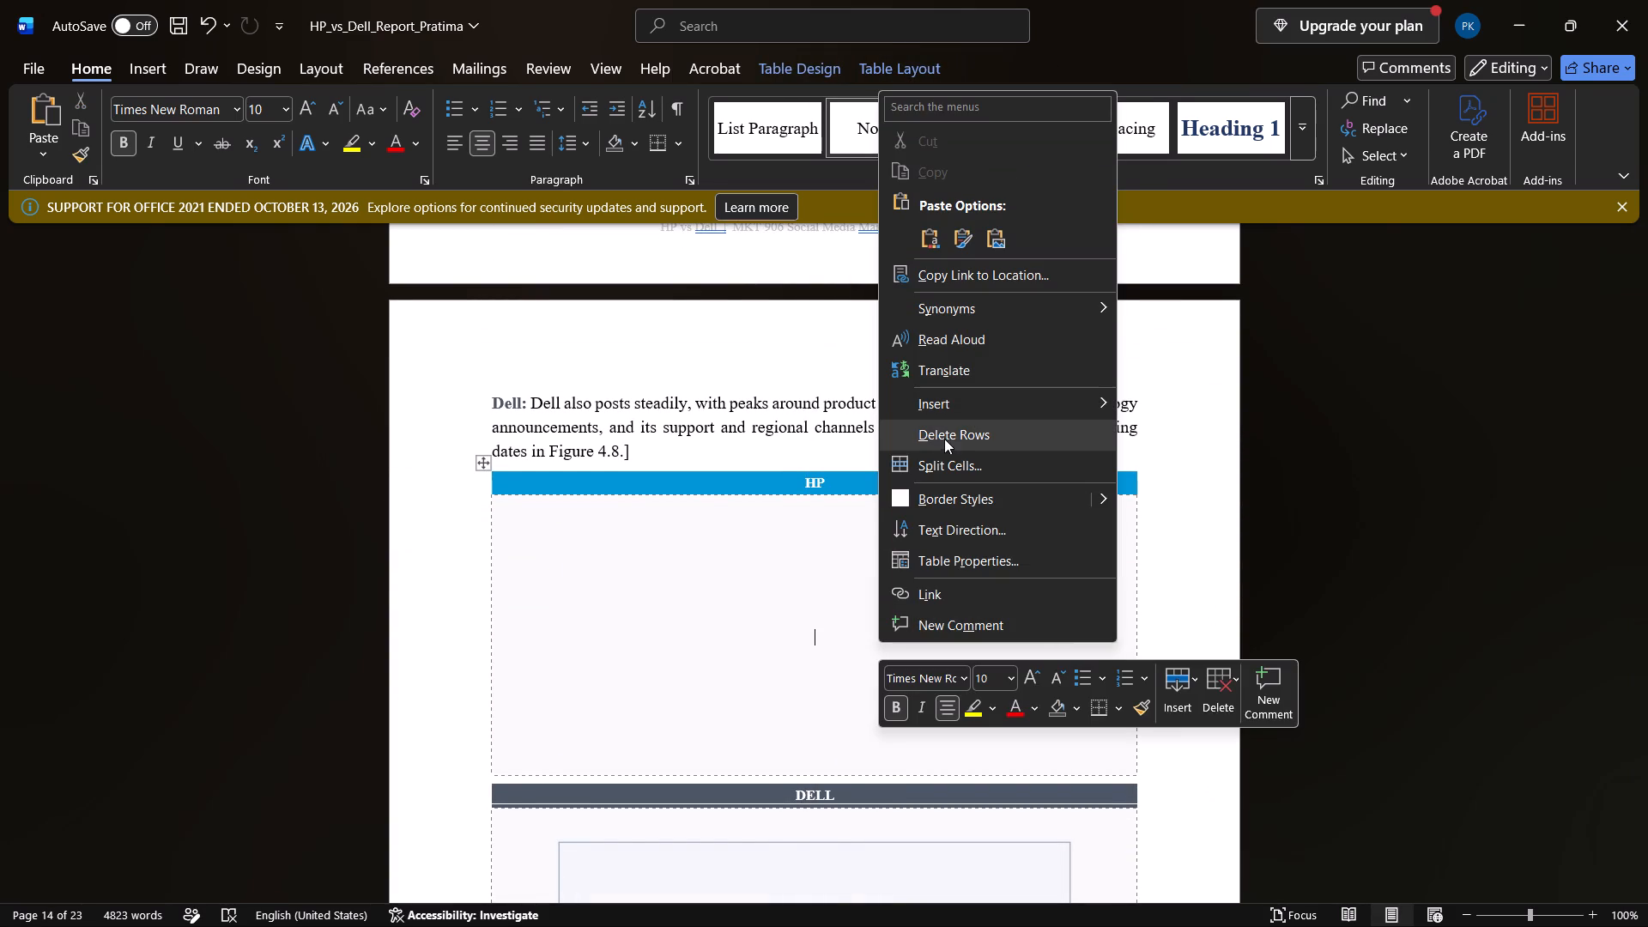
{"action": "left_click", "coordinate": [944, 440]}
Cut the "Dell posting activity (last 30 days)" placeholder from Figure 4.8 and delete its emptied row.
{"action": "left_click", "coordinate": [880, 676]}
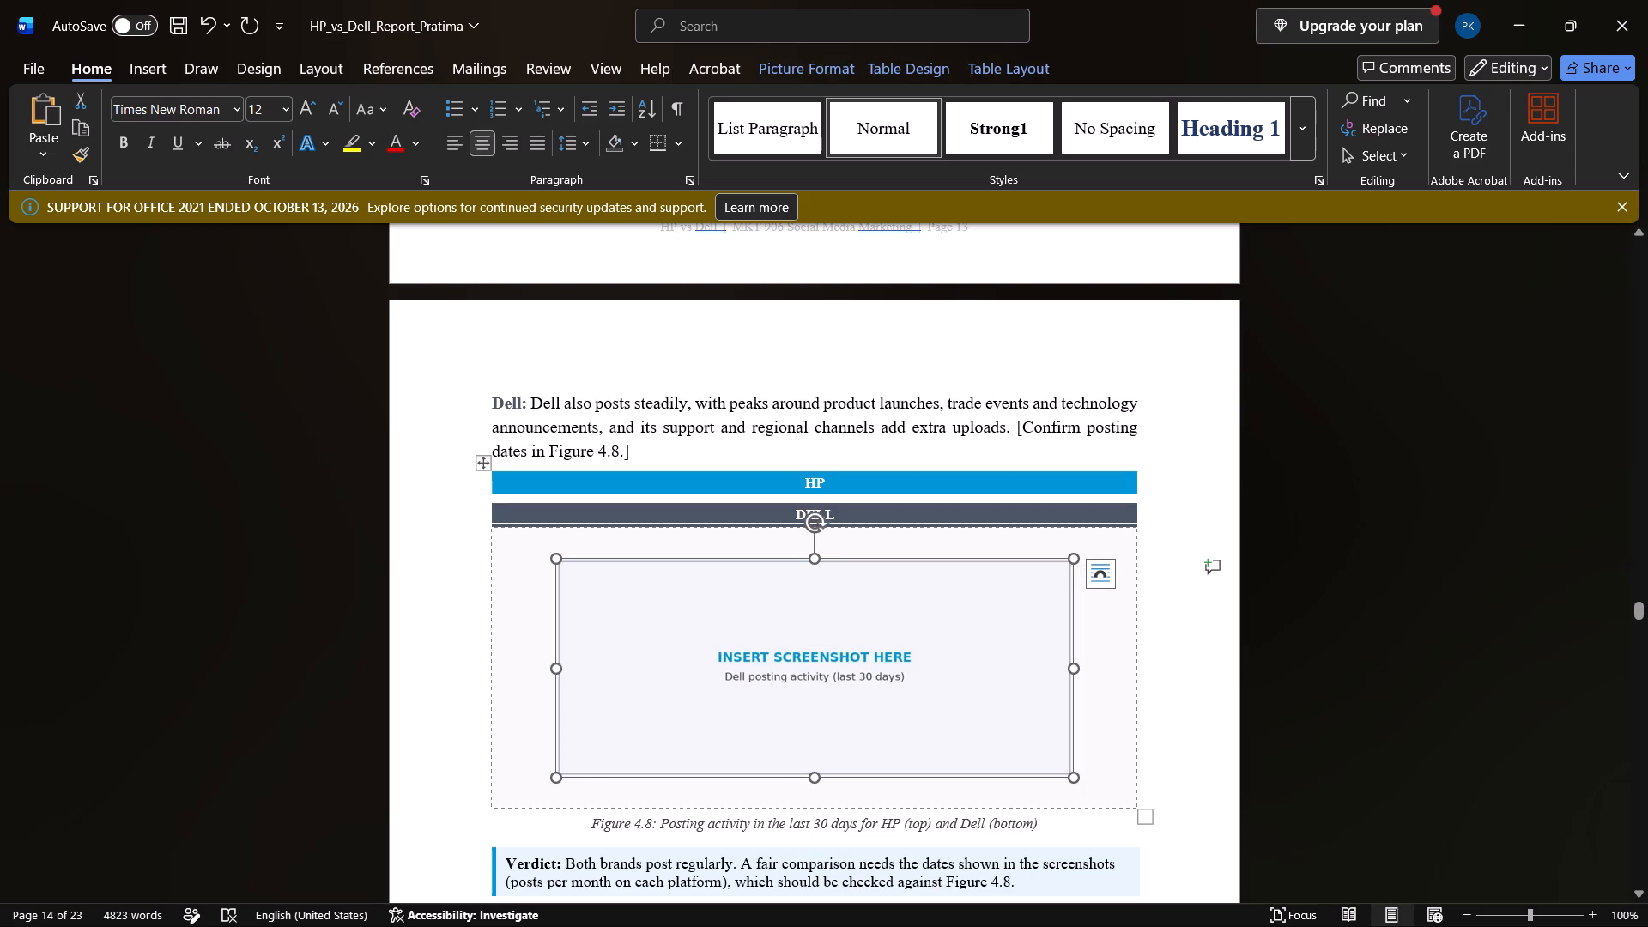
{"action": "right_click", "coordinate": [880, 676]}
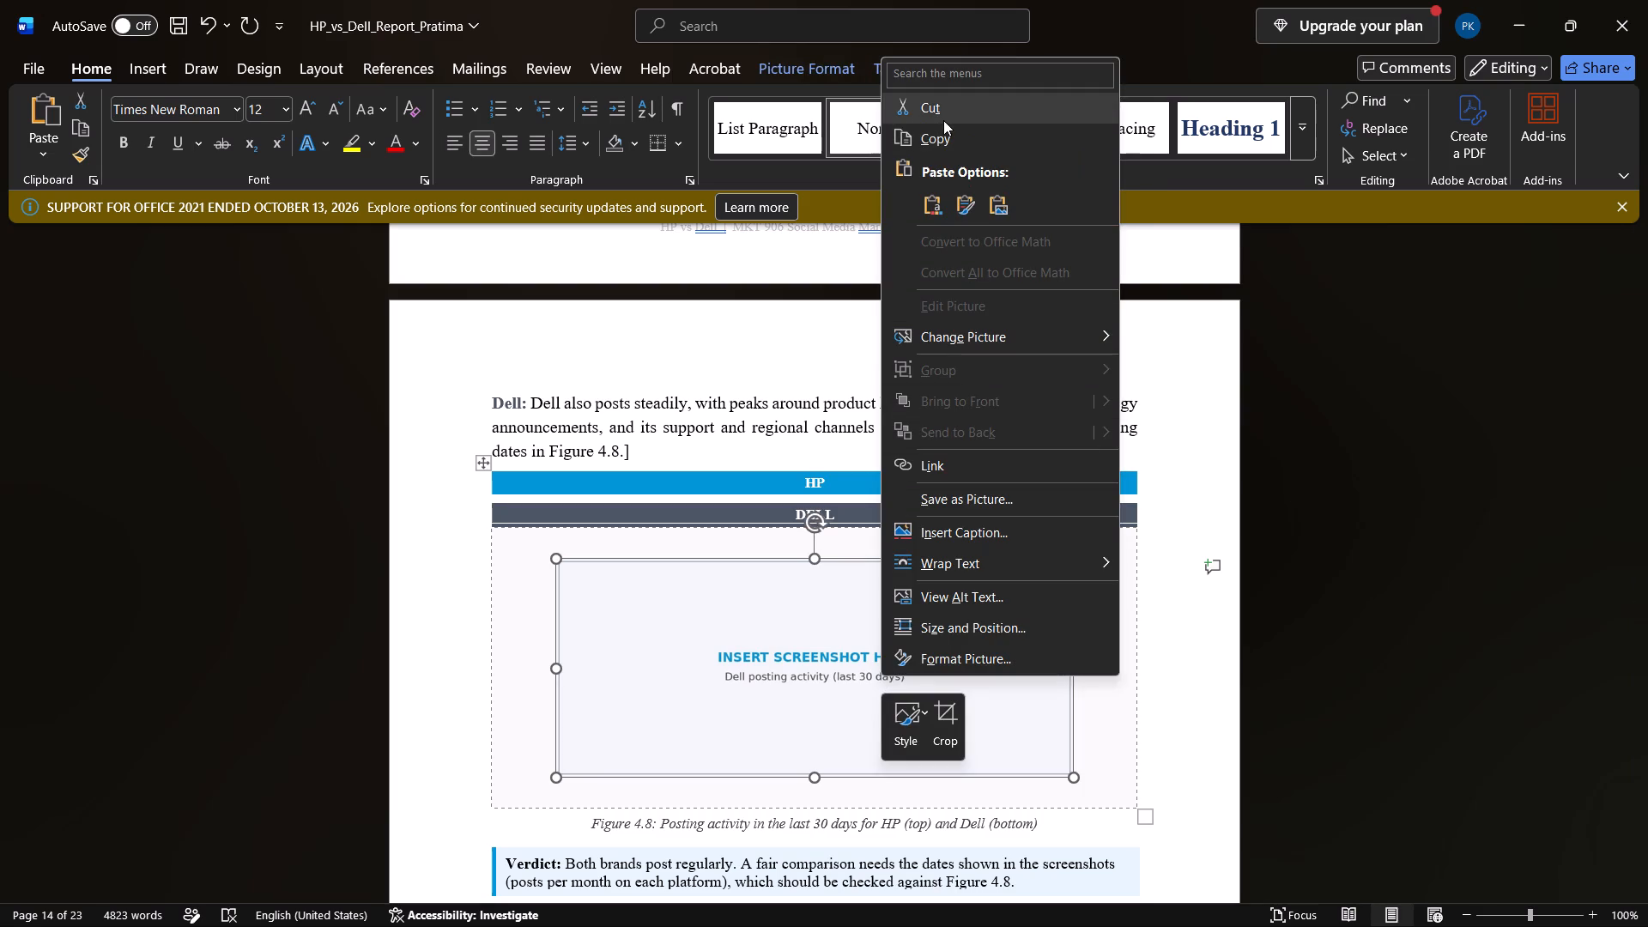
{"action": "left_click", "coordinate": [943, 120]}
{"action": "right_click", "coordinate": [895, 687]}
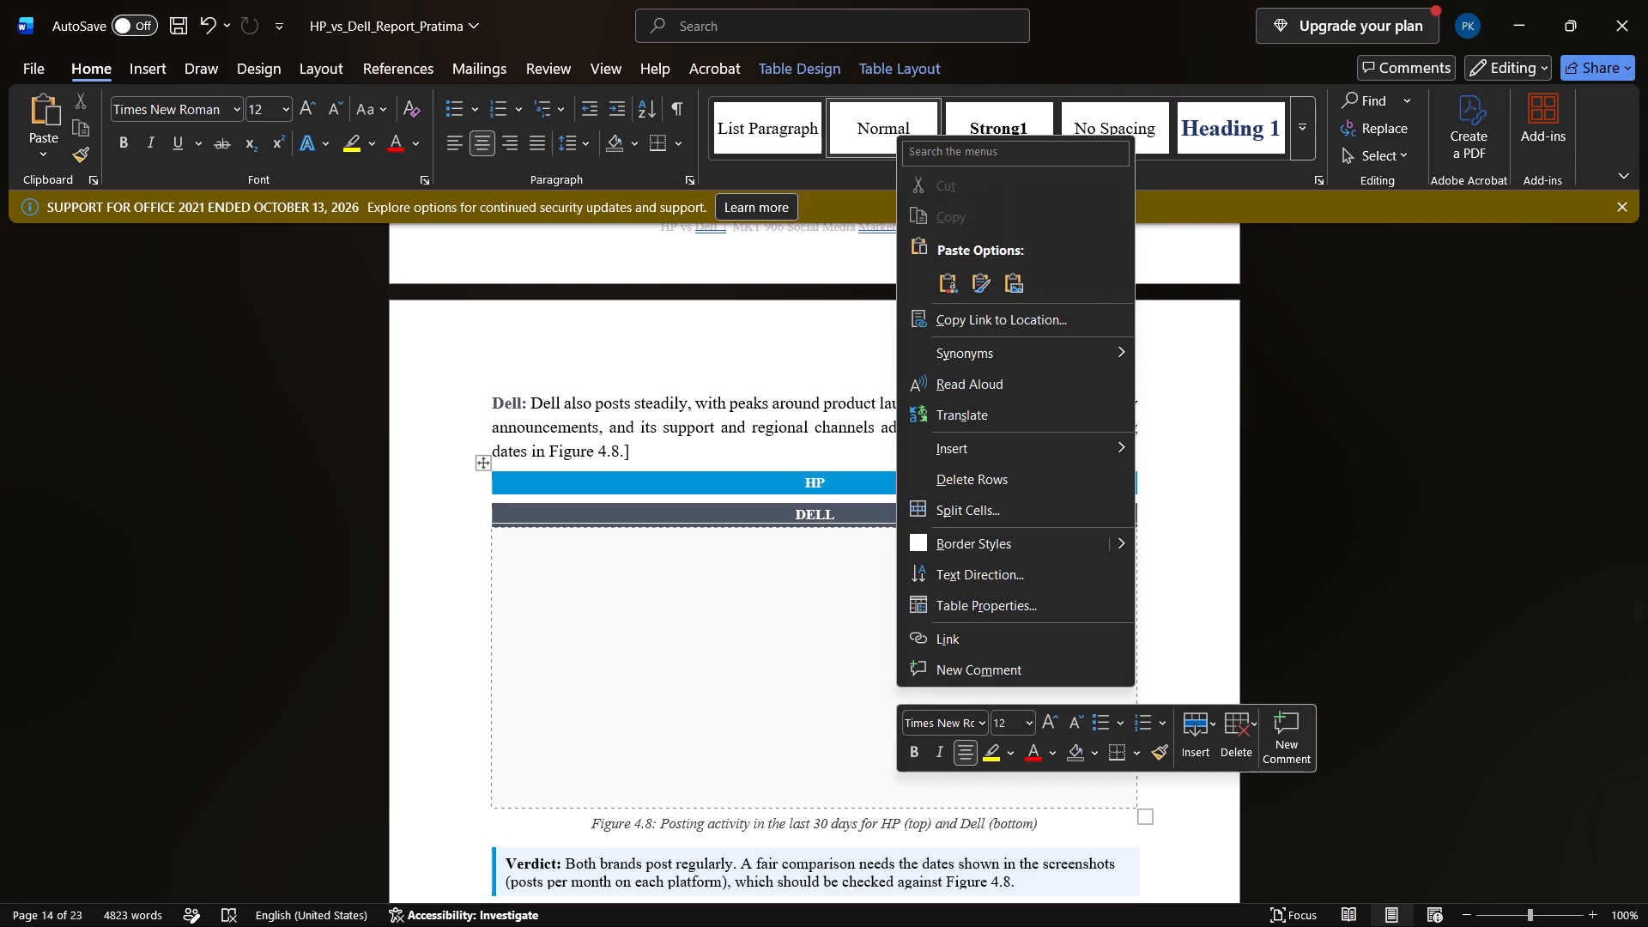
{"action": "left_click", "coordinate": [980, 488]}
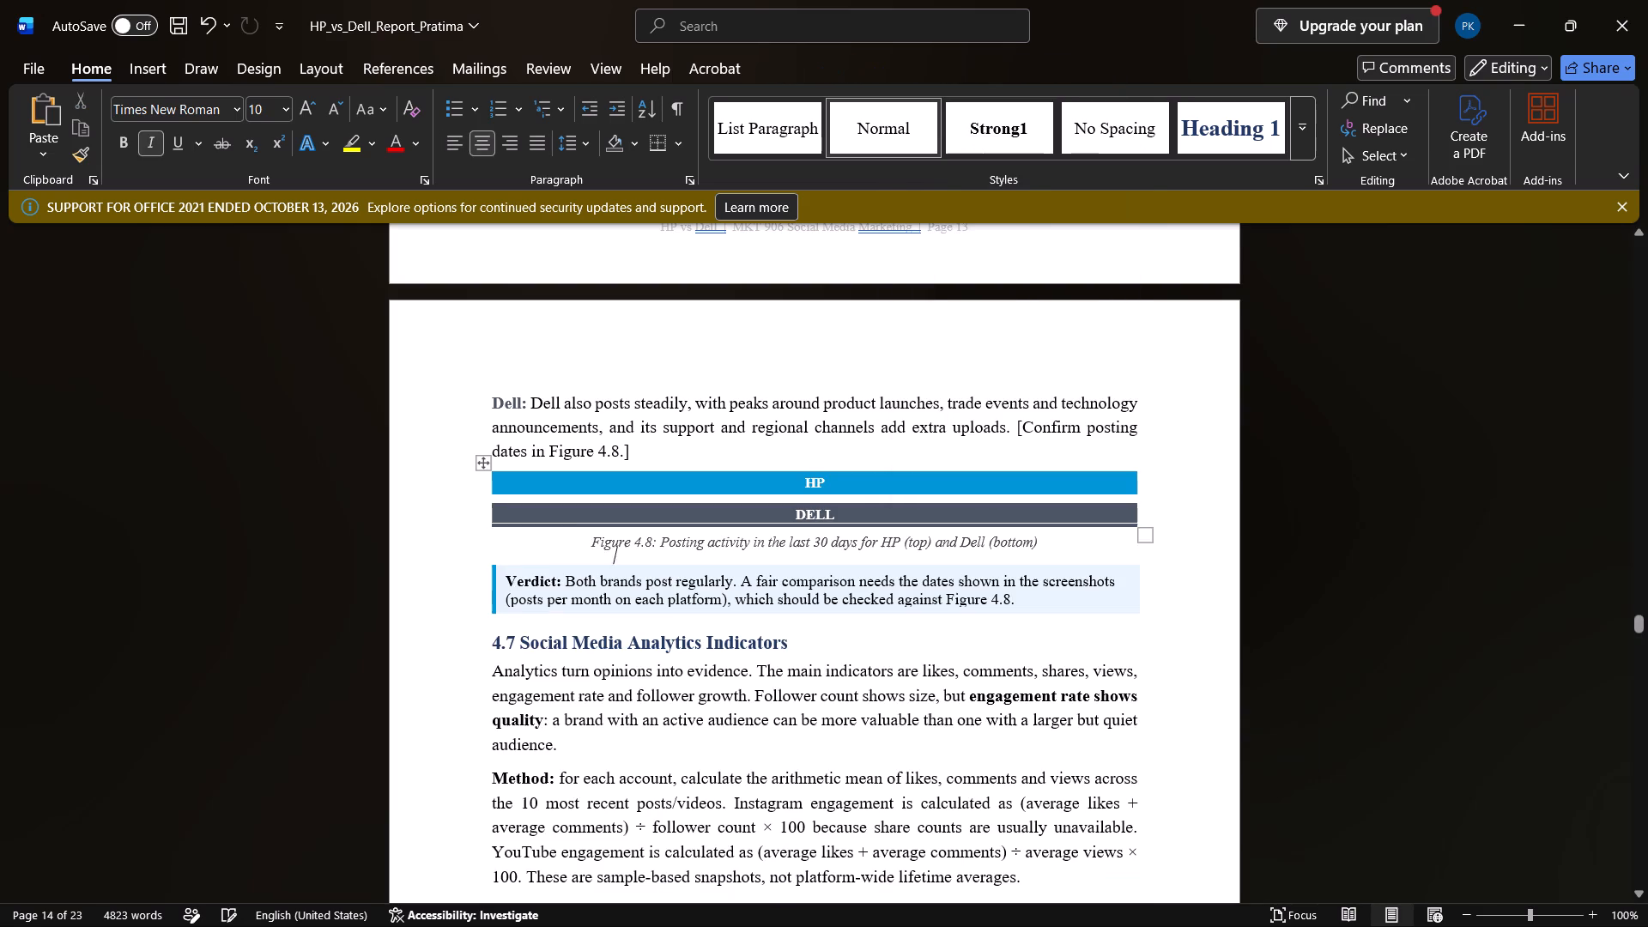
Erase the DELL and HP label text from the two header bands above the Figure 4.8 caption.
{"action": "left_click", "coordinate": [859, 510]}
{"action": "key", "text": "BackSpace"}
{"action": "key", "text": "BackSpace"}
{"action": "key", "text": "BackSpace"}
{"action": "key", "text": "BackSpace"}
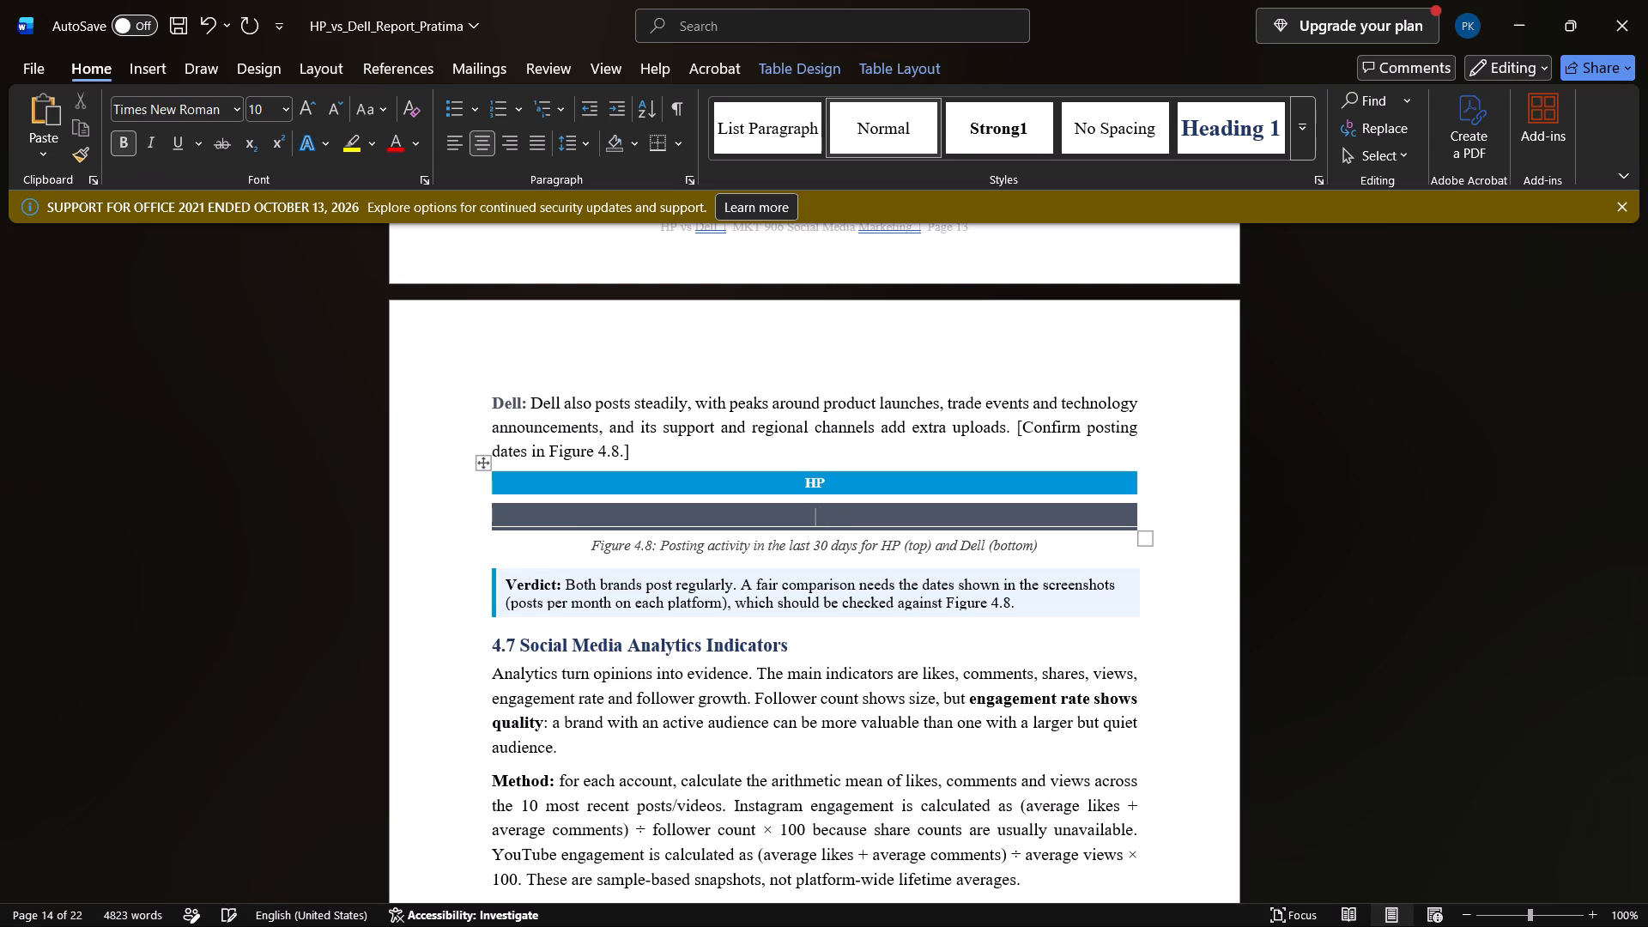
{"action": "key", "text": "BackSpace"}
{"action": "key", "text": "BackSpace"}
{"action": "key", "text": "BackSpace"}
{"action": "key", "text": "BackSpace"}
{"action": "left_click", "coordinate": [847, 480]}
{"action": "key", "text": "BackSpace"}
{"action": "key", "text": "BackSpace"}
{"action": "key", "text": "BackSpace"}
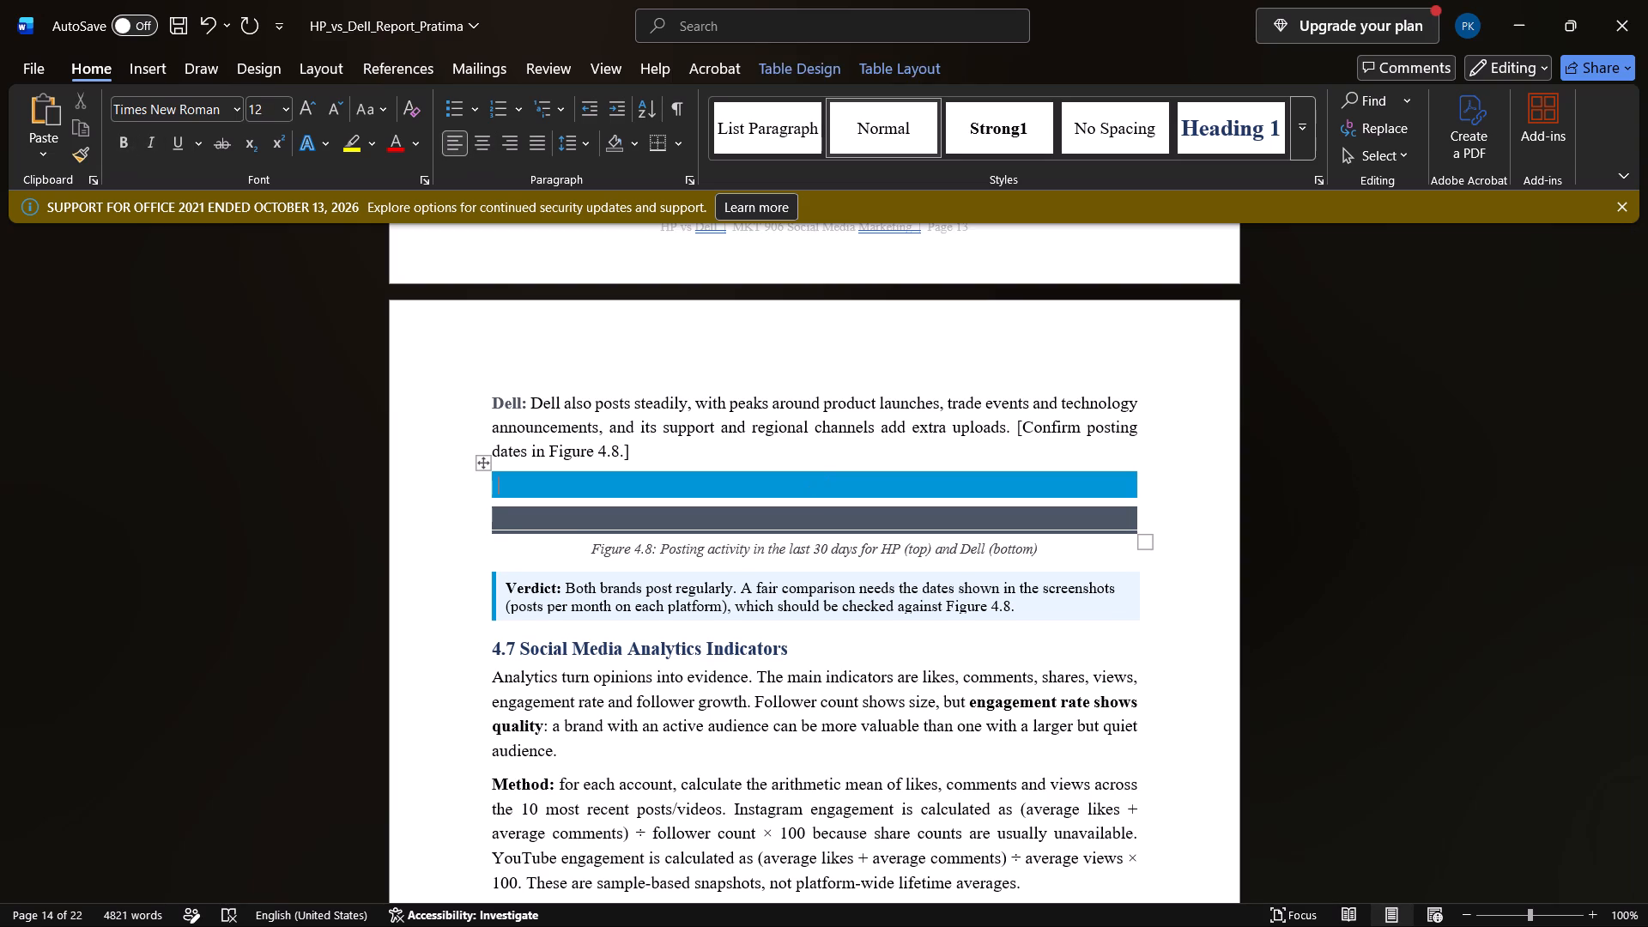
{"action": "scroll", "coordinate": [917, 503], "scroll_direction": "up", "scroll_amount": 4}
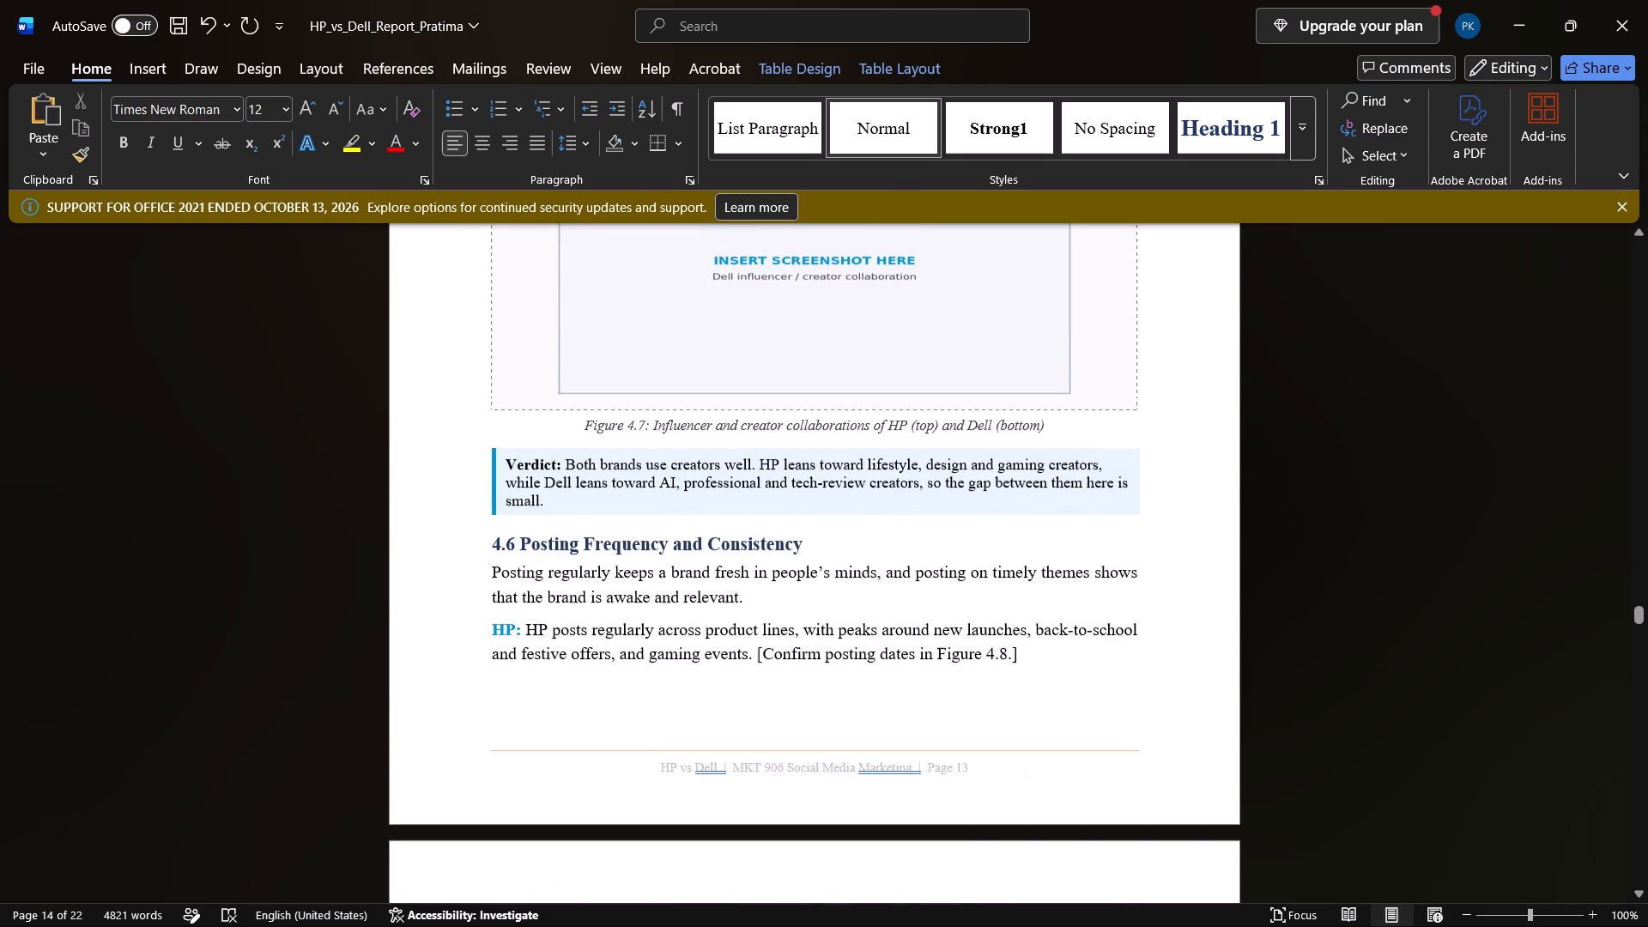
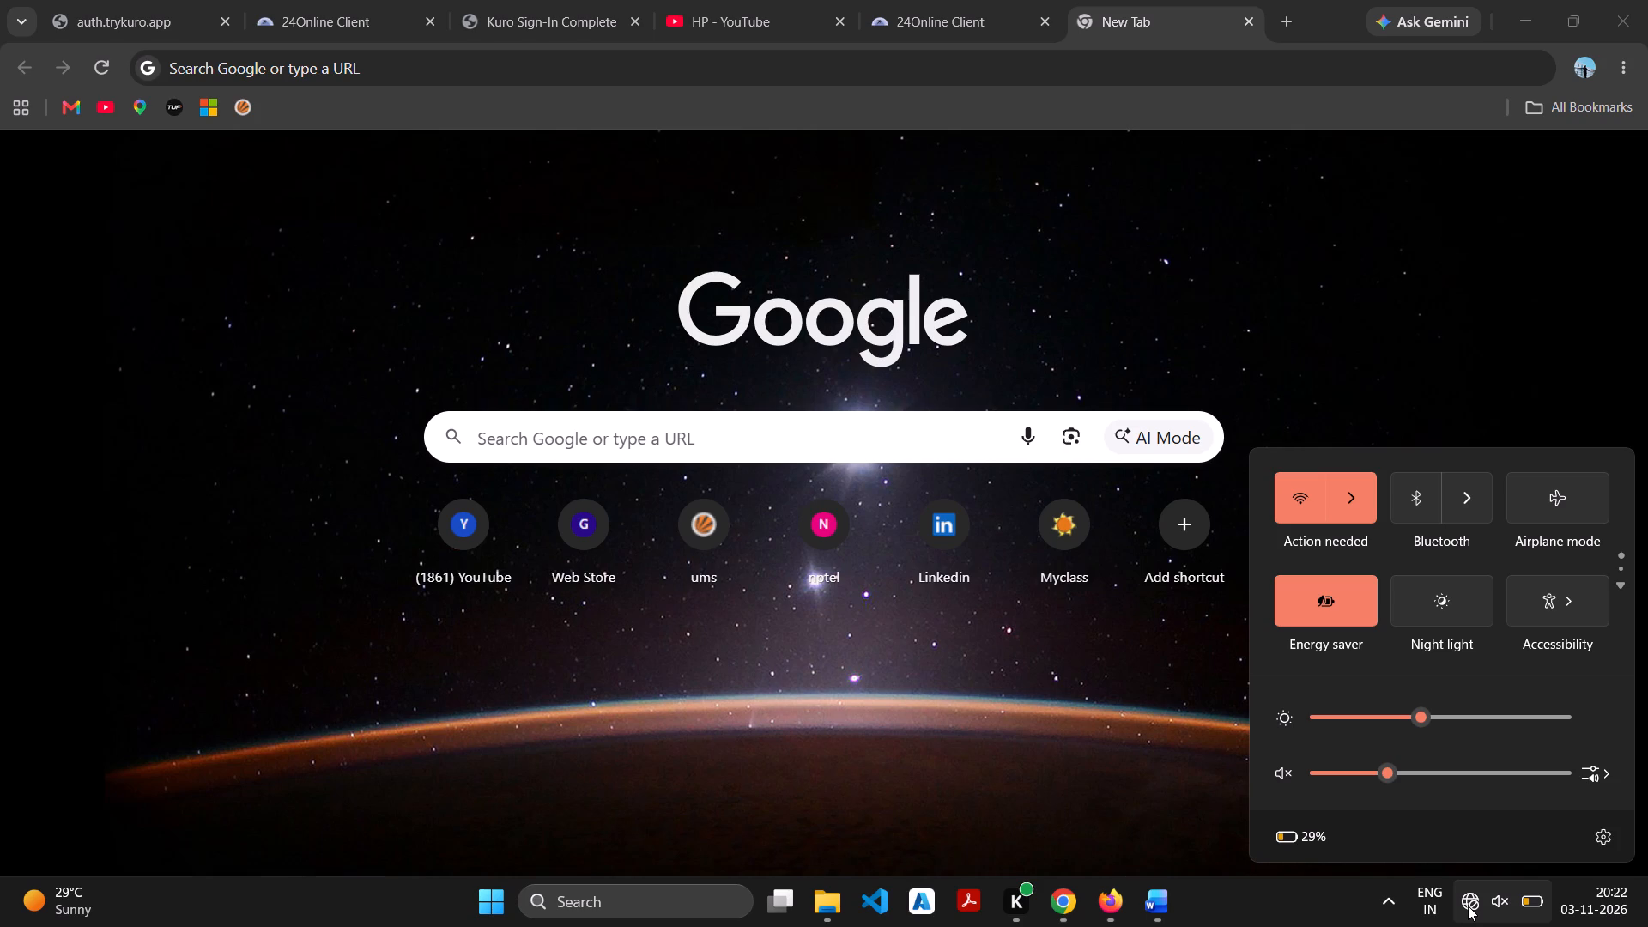
Connect the computer to the "Nothing Phone (3a)_9971" Wi-Fi network in place of LPU Hostels.
{"action": "left_click", "coordinate": [1334, 510]}
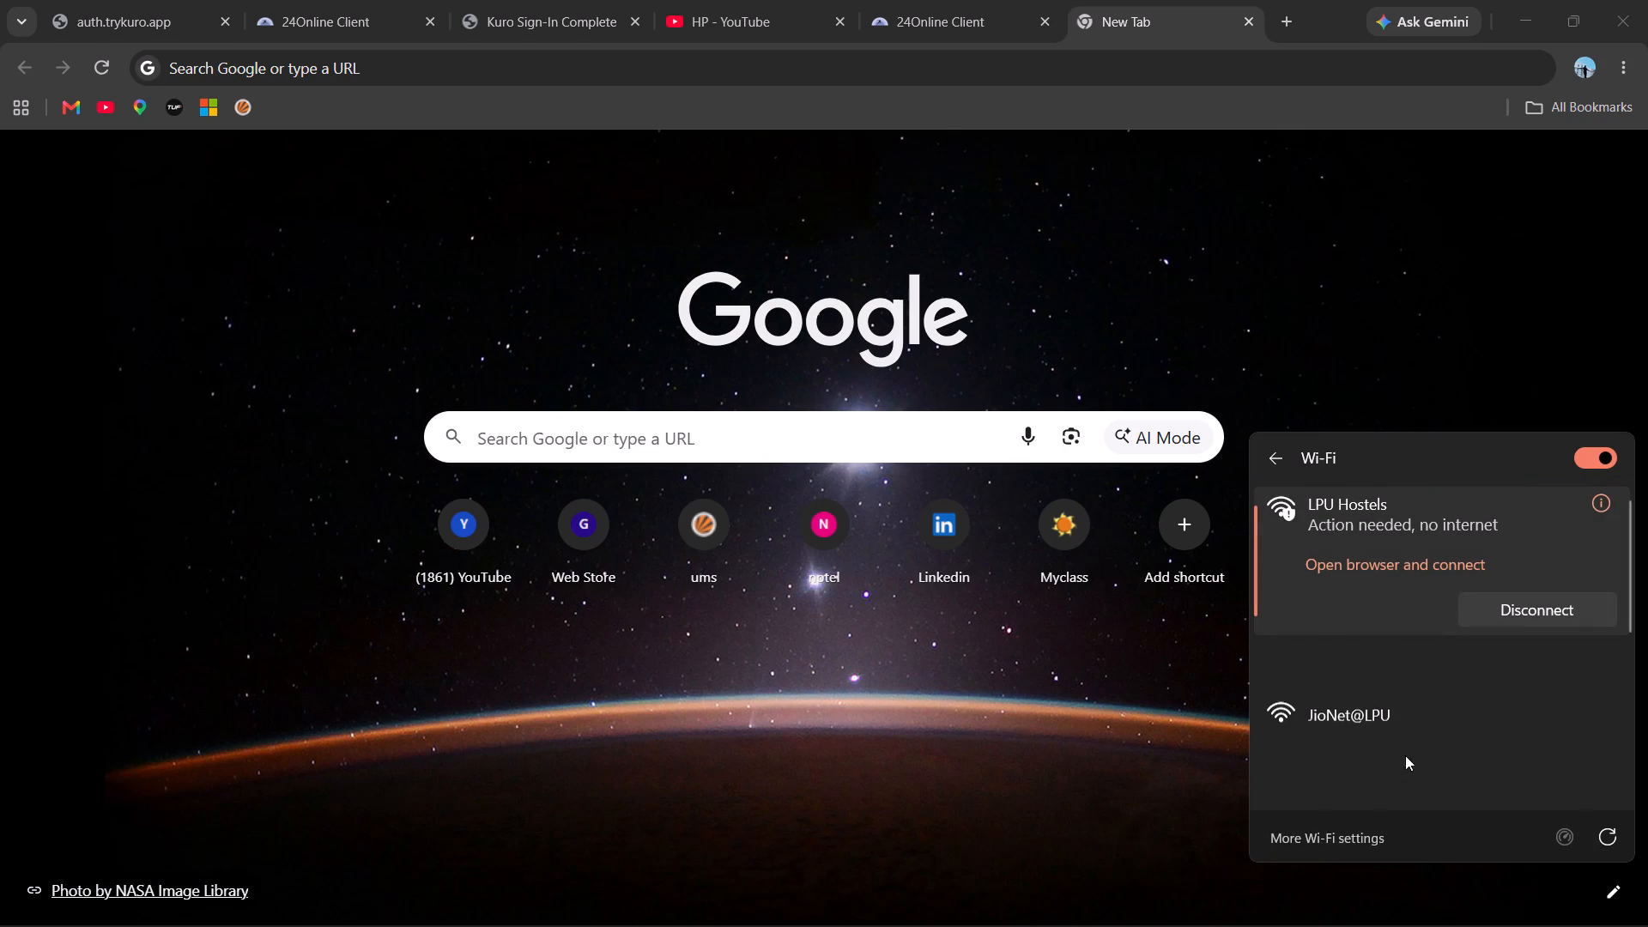
{"action": "left_click", "coordinate": [1450, 672]}
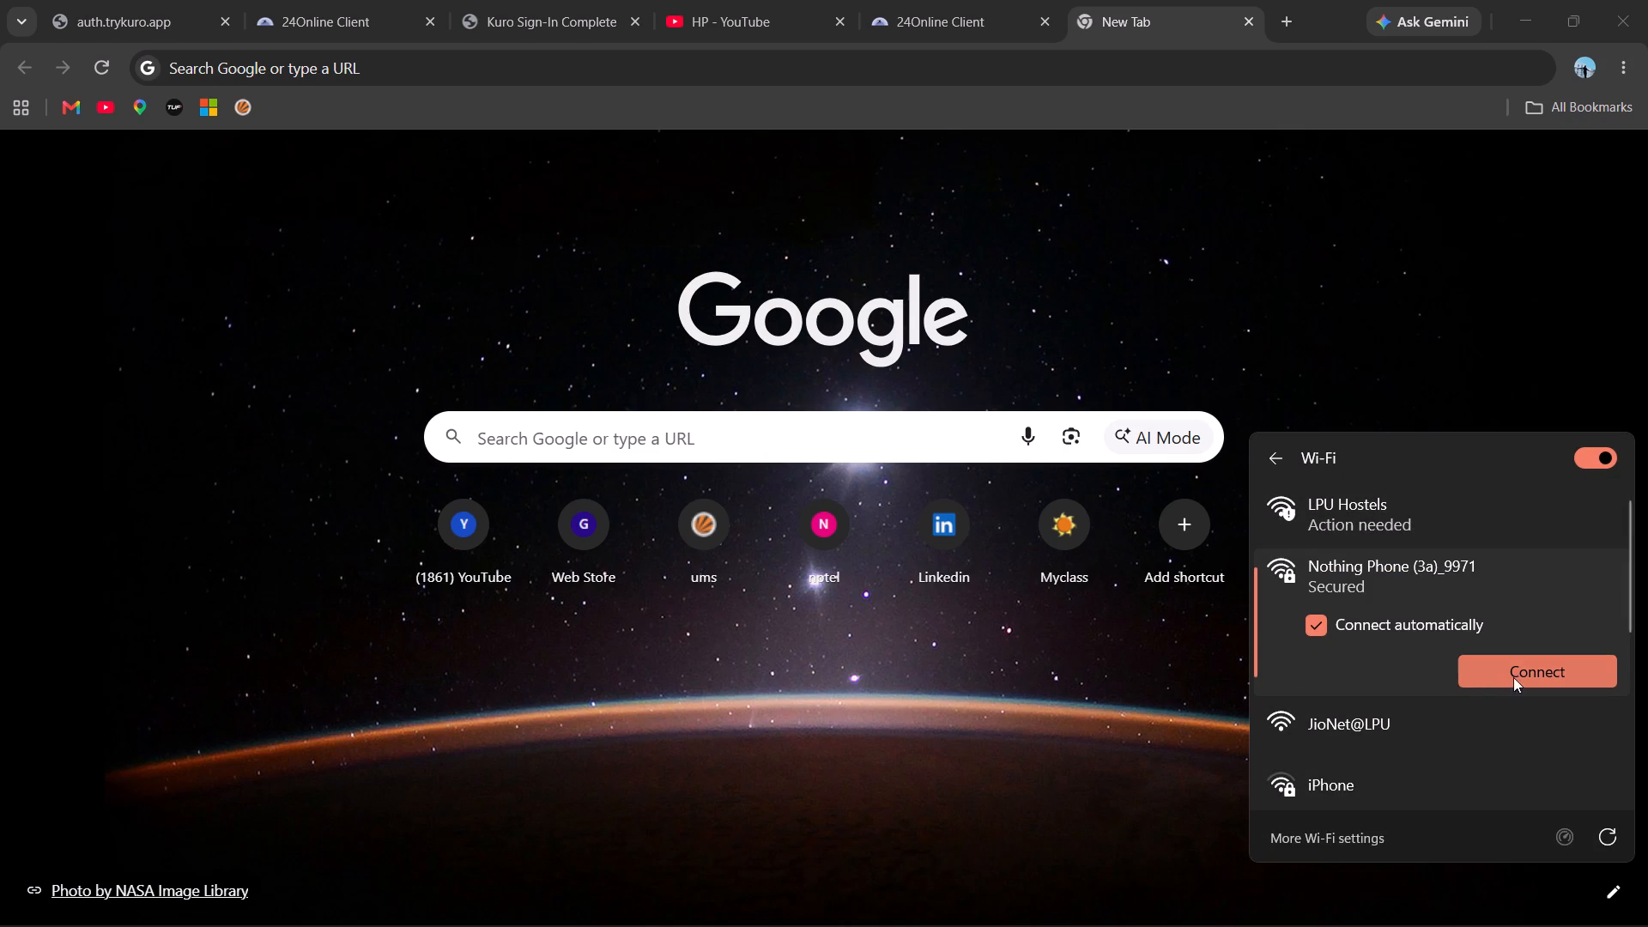
{"action": "left_click", "coordinate": [1518, 676]}
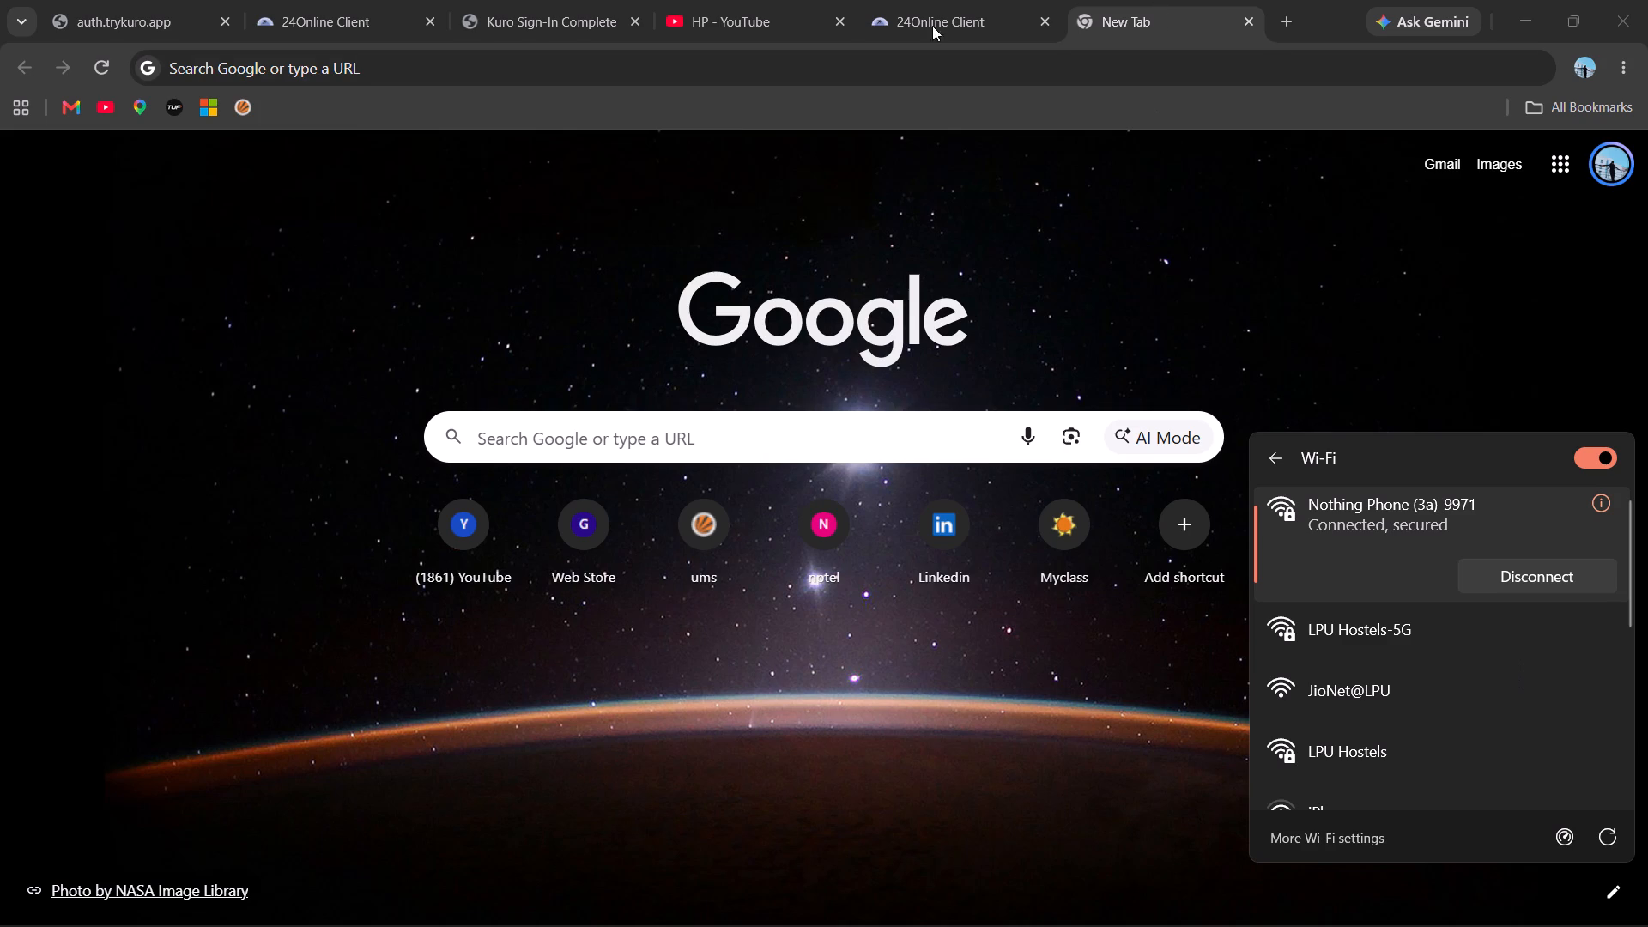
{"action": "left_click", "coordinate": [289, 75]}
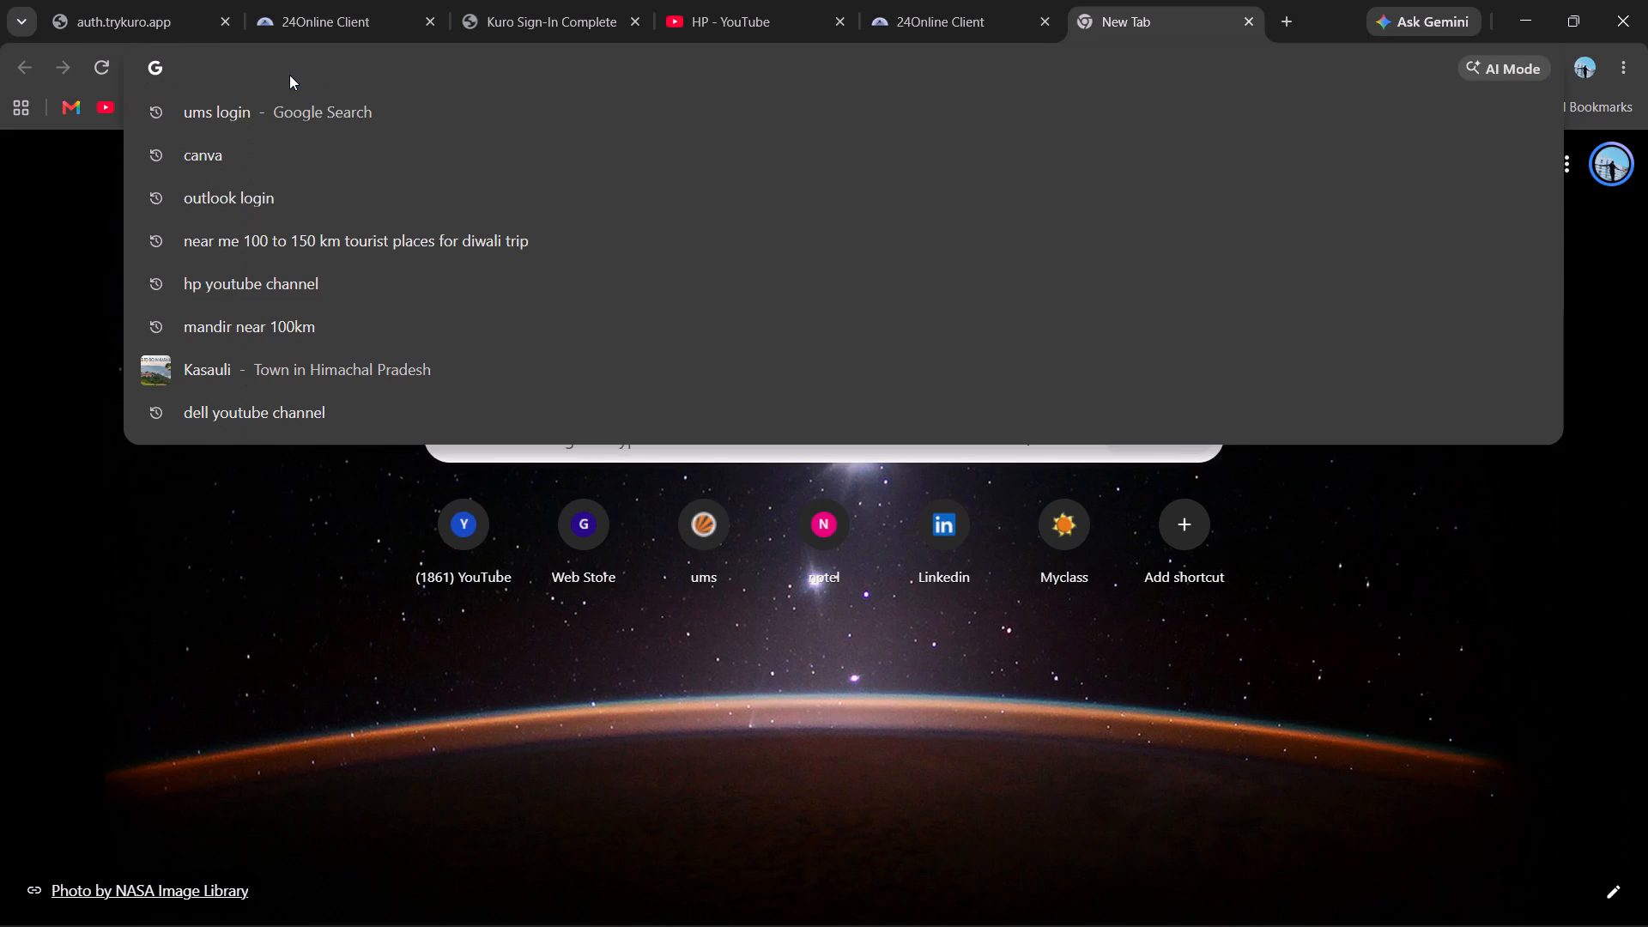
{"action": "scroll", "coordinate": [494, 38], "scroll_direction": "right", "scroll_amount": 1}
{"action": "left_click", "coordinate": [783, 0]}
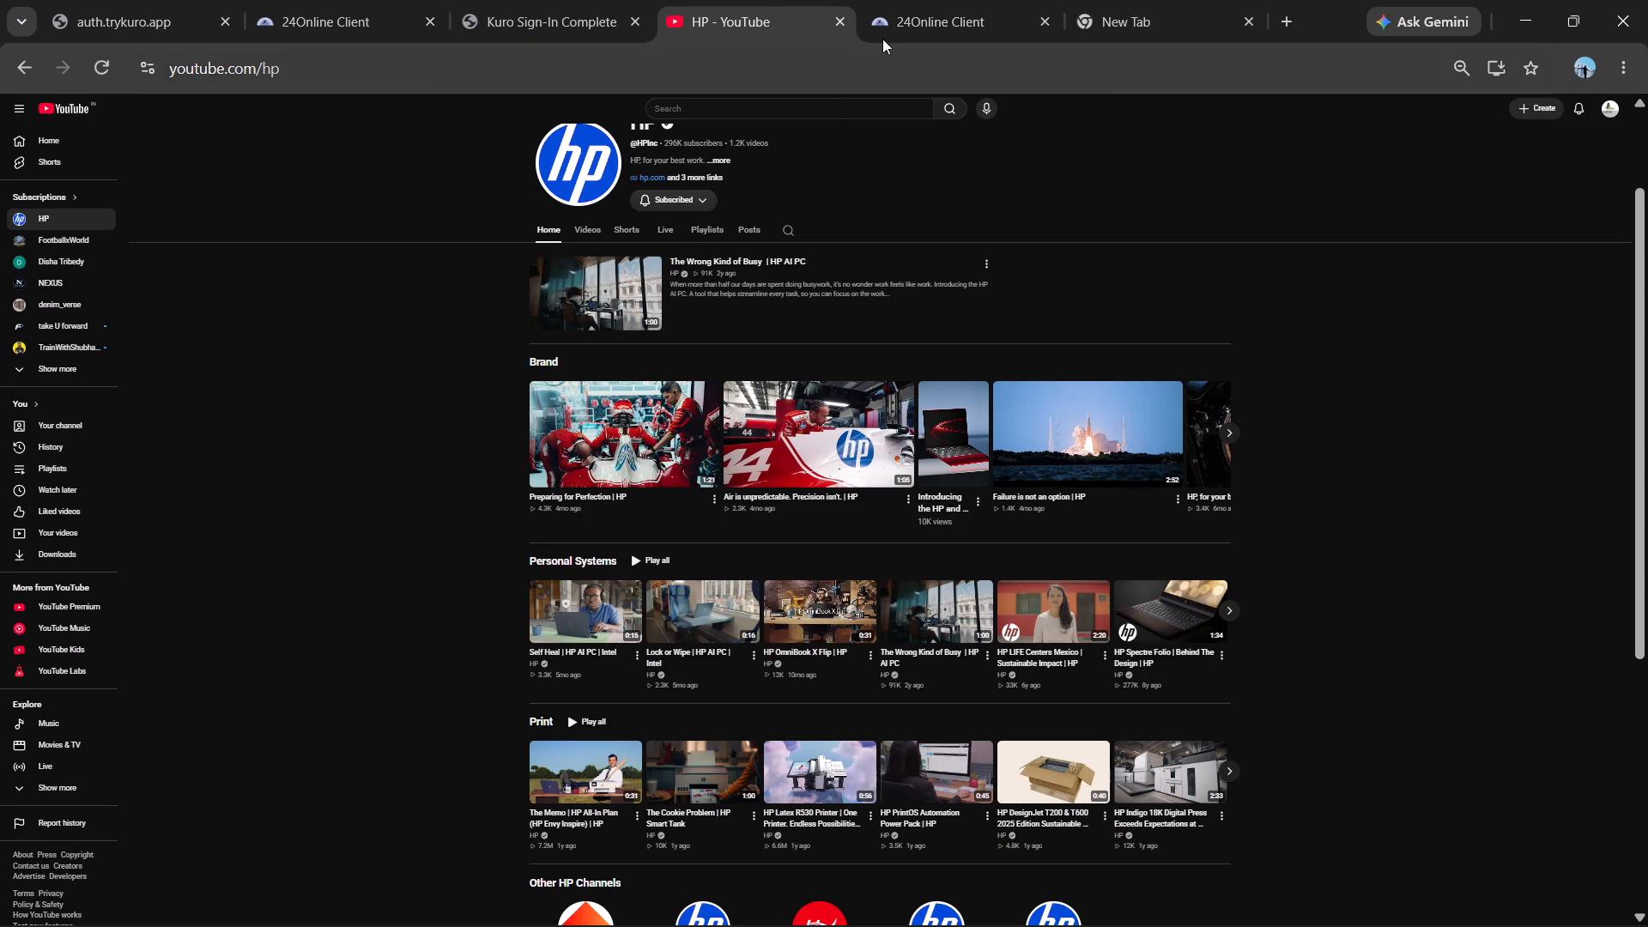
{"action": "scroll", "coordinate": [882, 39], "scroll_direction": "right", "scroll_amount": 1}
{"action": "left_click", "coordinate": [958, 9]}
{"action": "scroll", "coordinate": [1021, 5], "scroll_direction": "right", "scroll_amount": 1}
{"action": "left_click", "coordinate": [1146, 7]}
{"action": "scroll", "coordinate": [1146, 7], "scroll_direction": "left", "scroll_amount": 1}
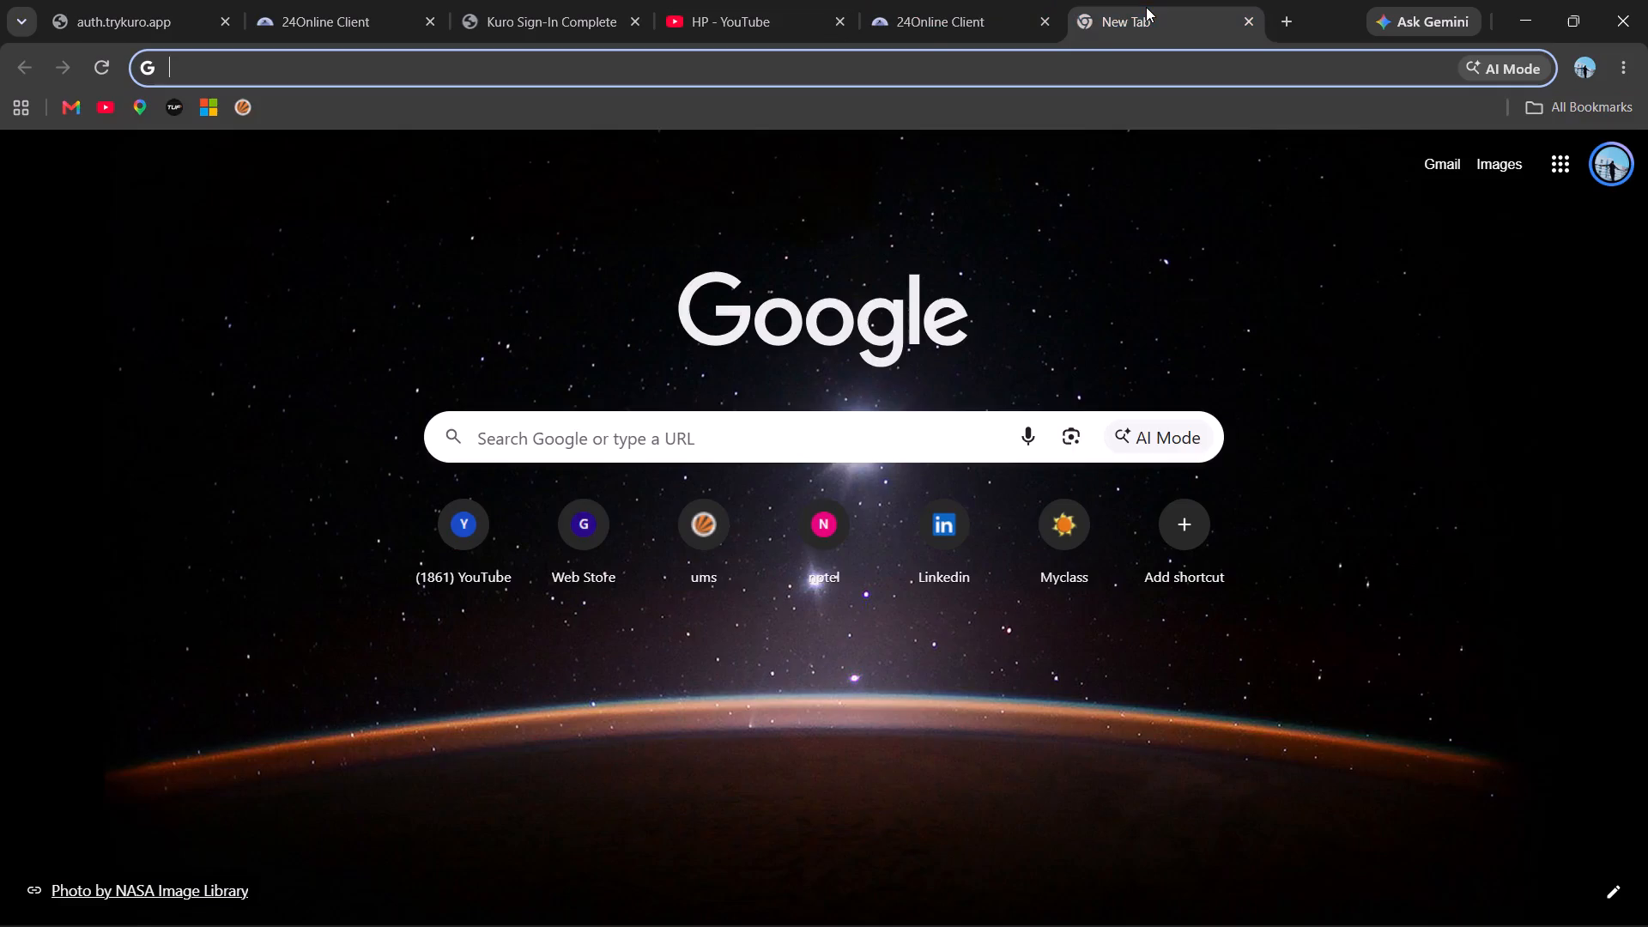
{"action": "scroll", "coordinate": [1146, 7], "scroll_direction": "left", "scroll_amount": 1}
Open the Instagram home feed in the empty browser tab.
{"action": "left_click", "coordinate": [795, 67]}
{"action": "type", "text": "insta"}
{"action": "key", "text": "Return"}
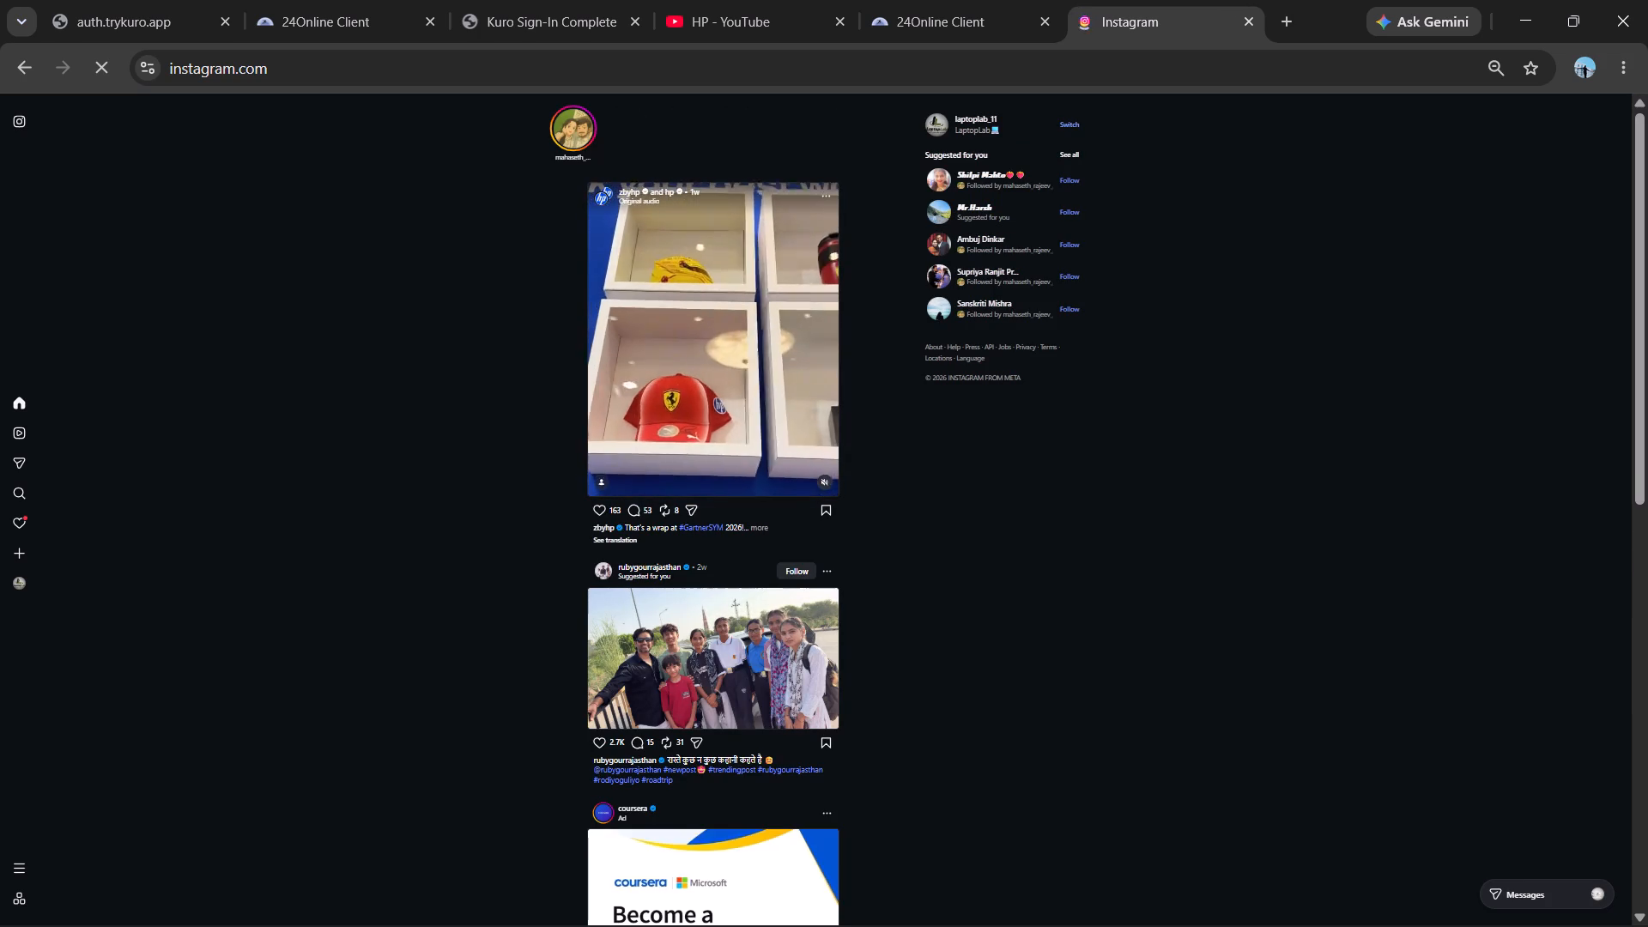
{"action": "scroll", "coordinate": [645, 521], "scroll_direction": "up", "scroll_amount": 1}
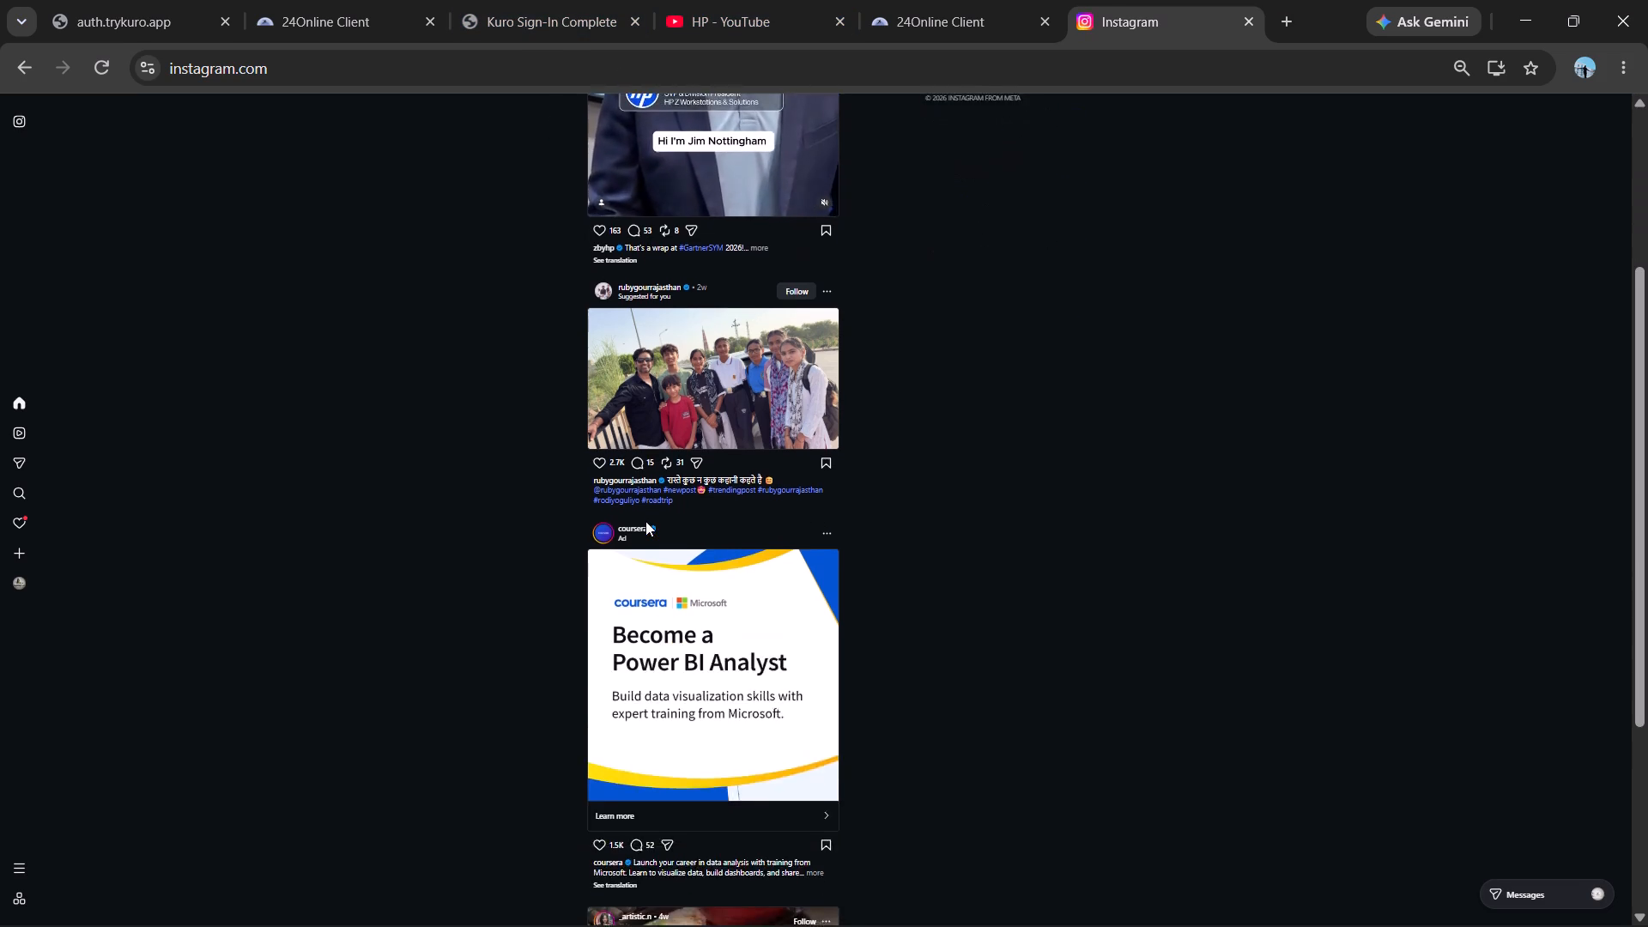
{"action": "scroll", "coordinate": [645, 521], "scroll_direction": "up", "scroll_amount": 1}
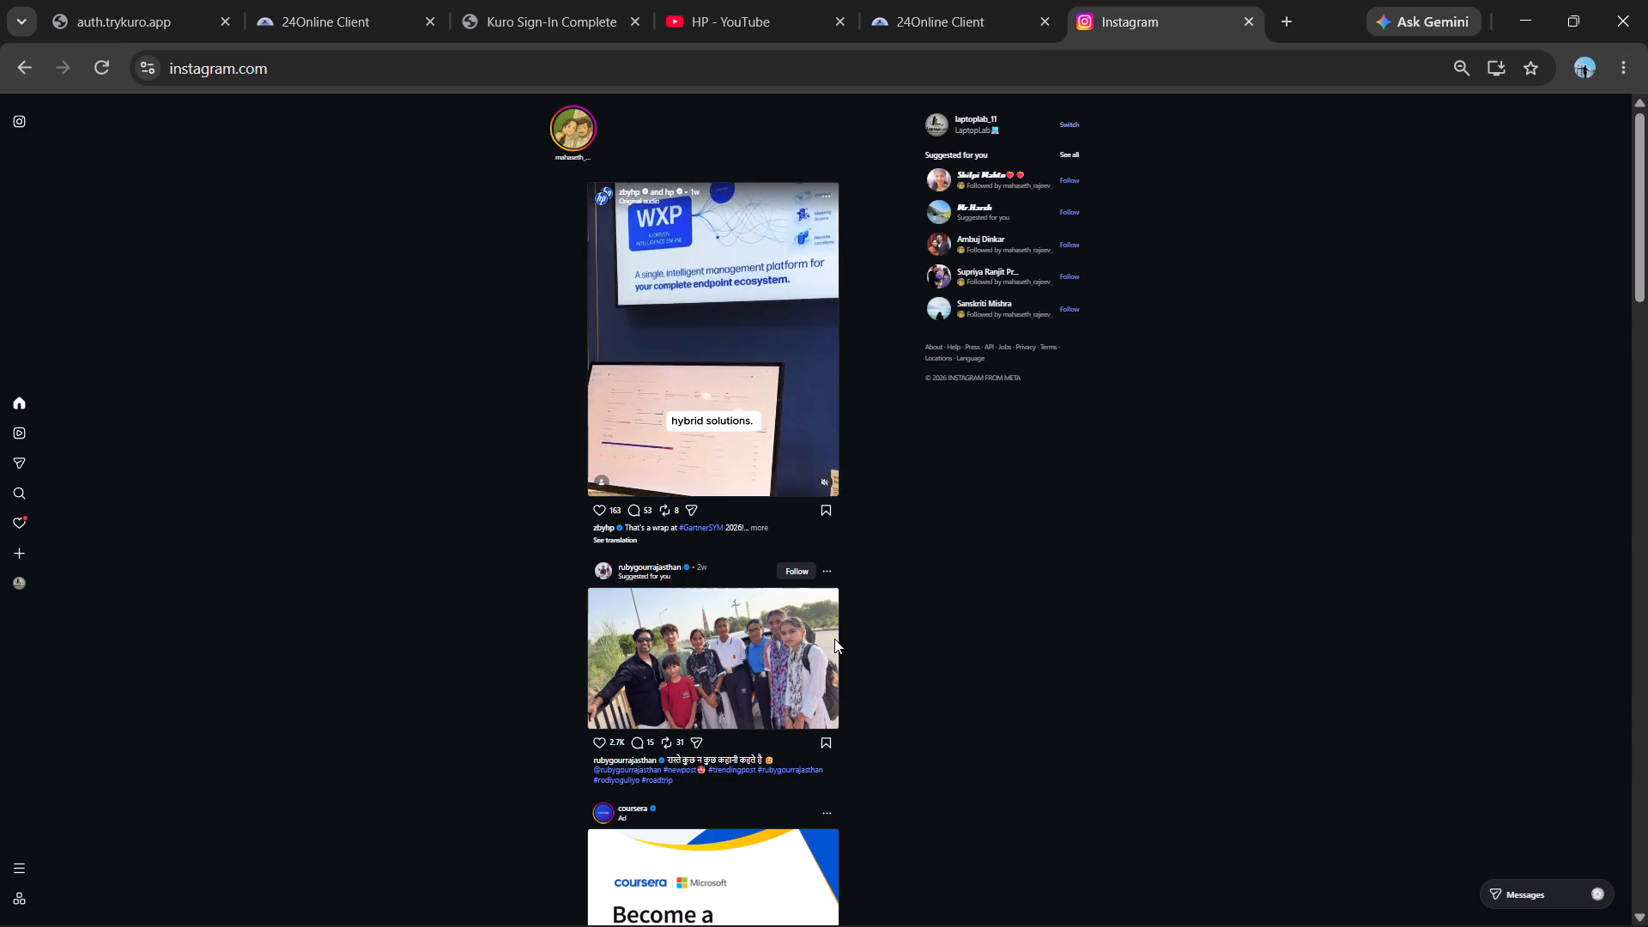
Enlarge the Instagram page and open HP's verified profile from the recent searches.
{"action": "key", "text": "ctrl+plus"}
{"action": "key", "text": "ctrl+plus"}
{"action": "key", "text": "ctrl+plus"}
{"action": "key", "text": "ctrl+plus"}
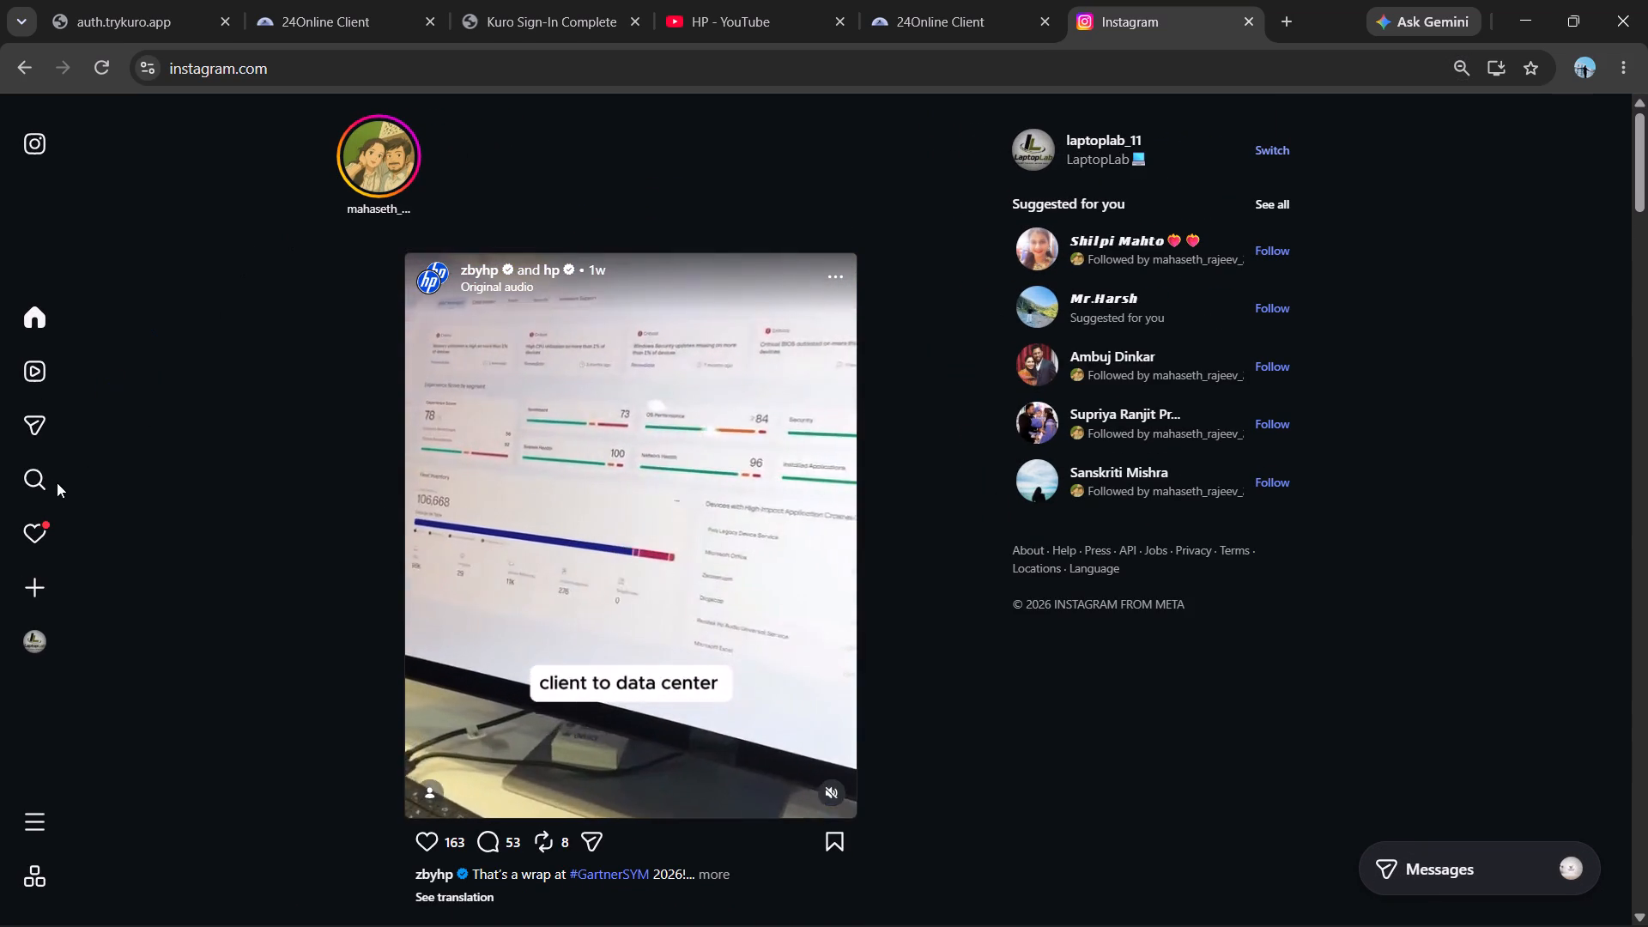
{"action": "left_click", "coordinate": [20, 477]}
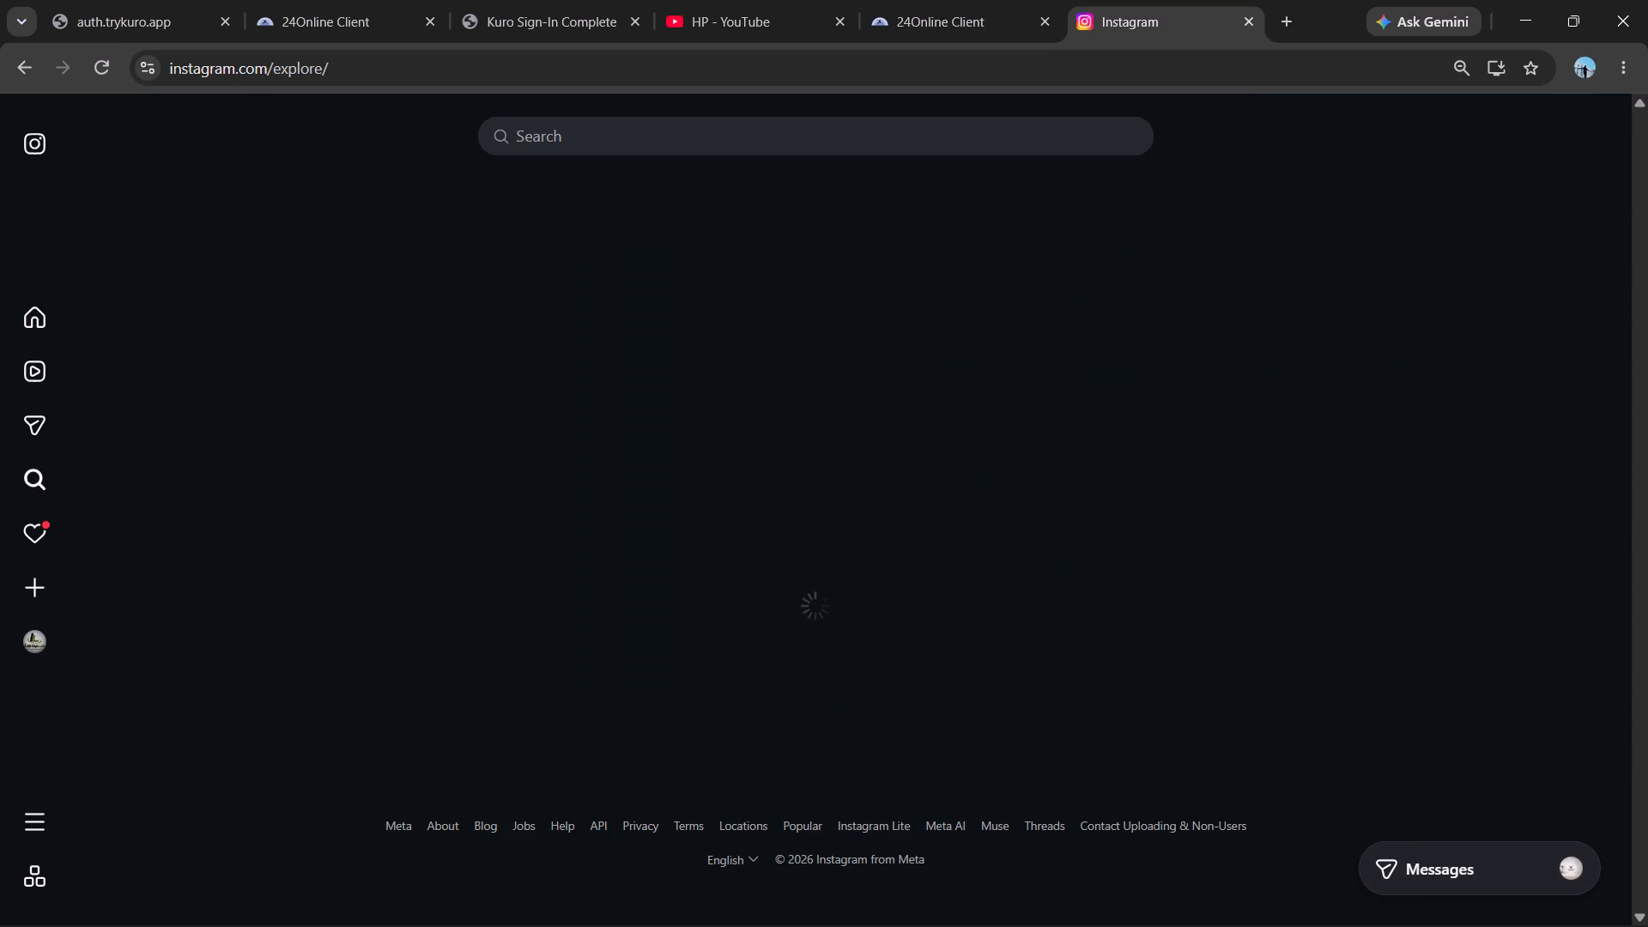
{"action": "left_click", "coordinate": [585, 122]}
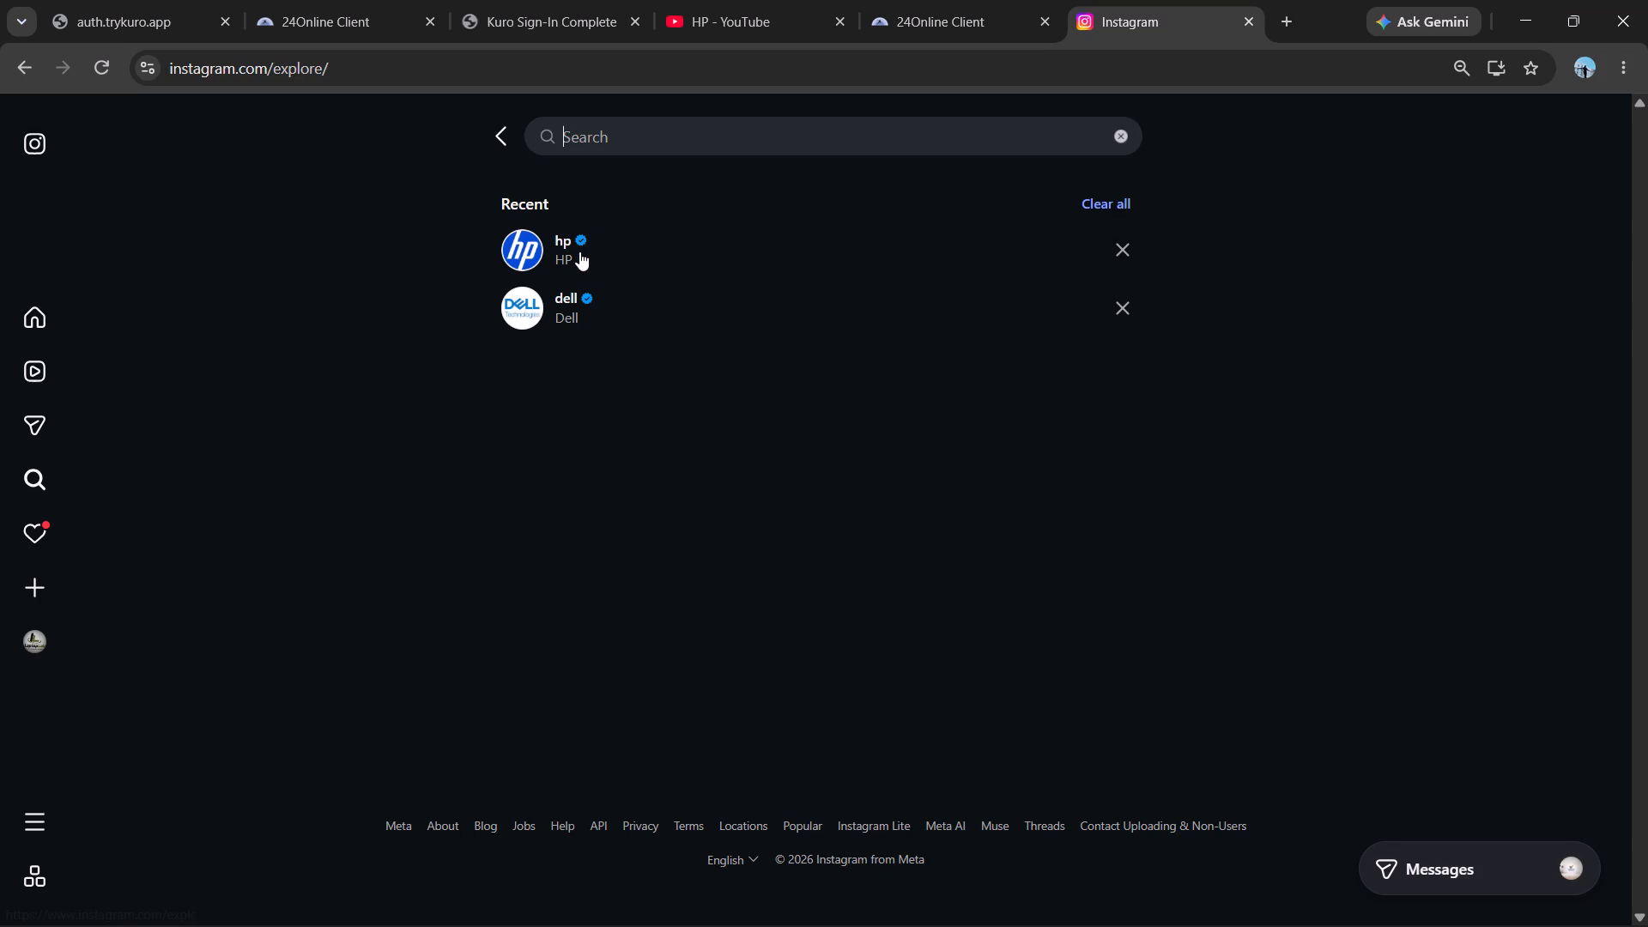
{"action": "left_click", "coordinate": [579, 251]}
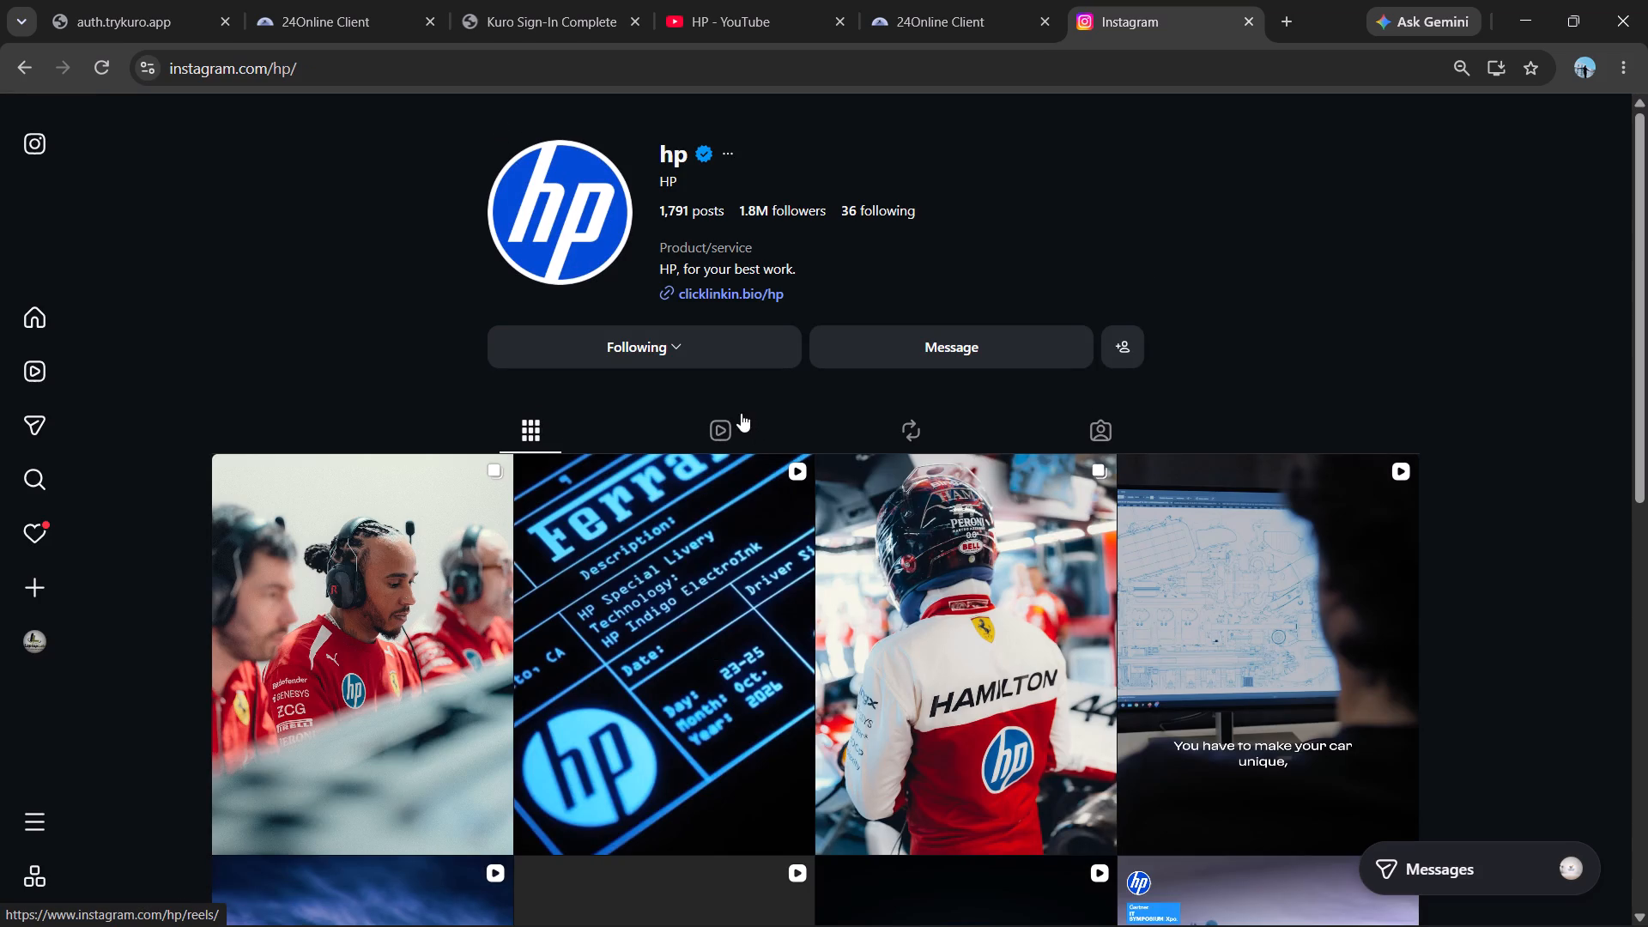
Examine the reels on HP's Instagram profile, including their view, like and comment figures.
{"action": "left_click", "coordinate": [720, 422]}
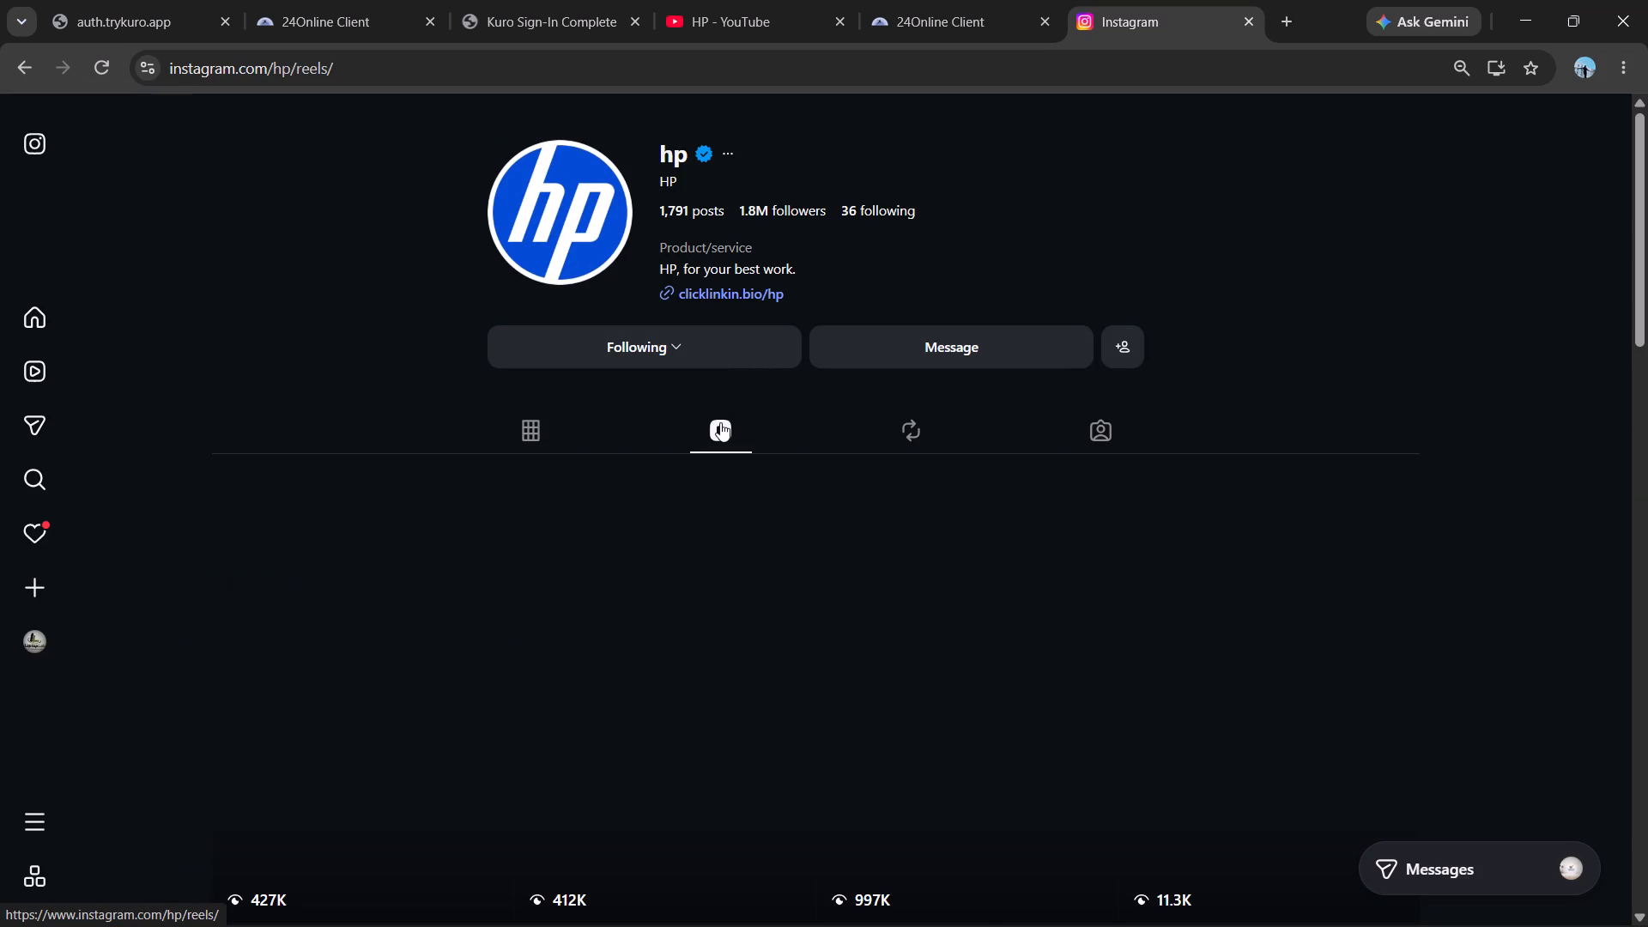
{"action": "scroll", "coordinate": [790, 793], "scroll_direction": "down", "scroll_amount": 1}
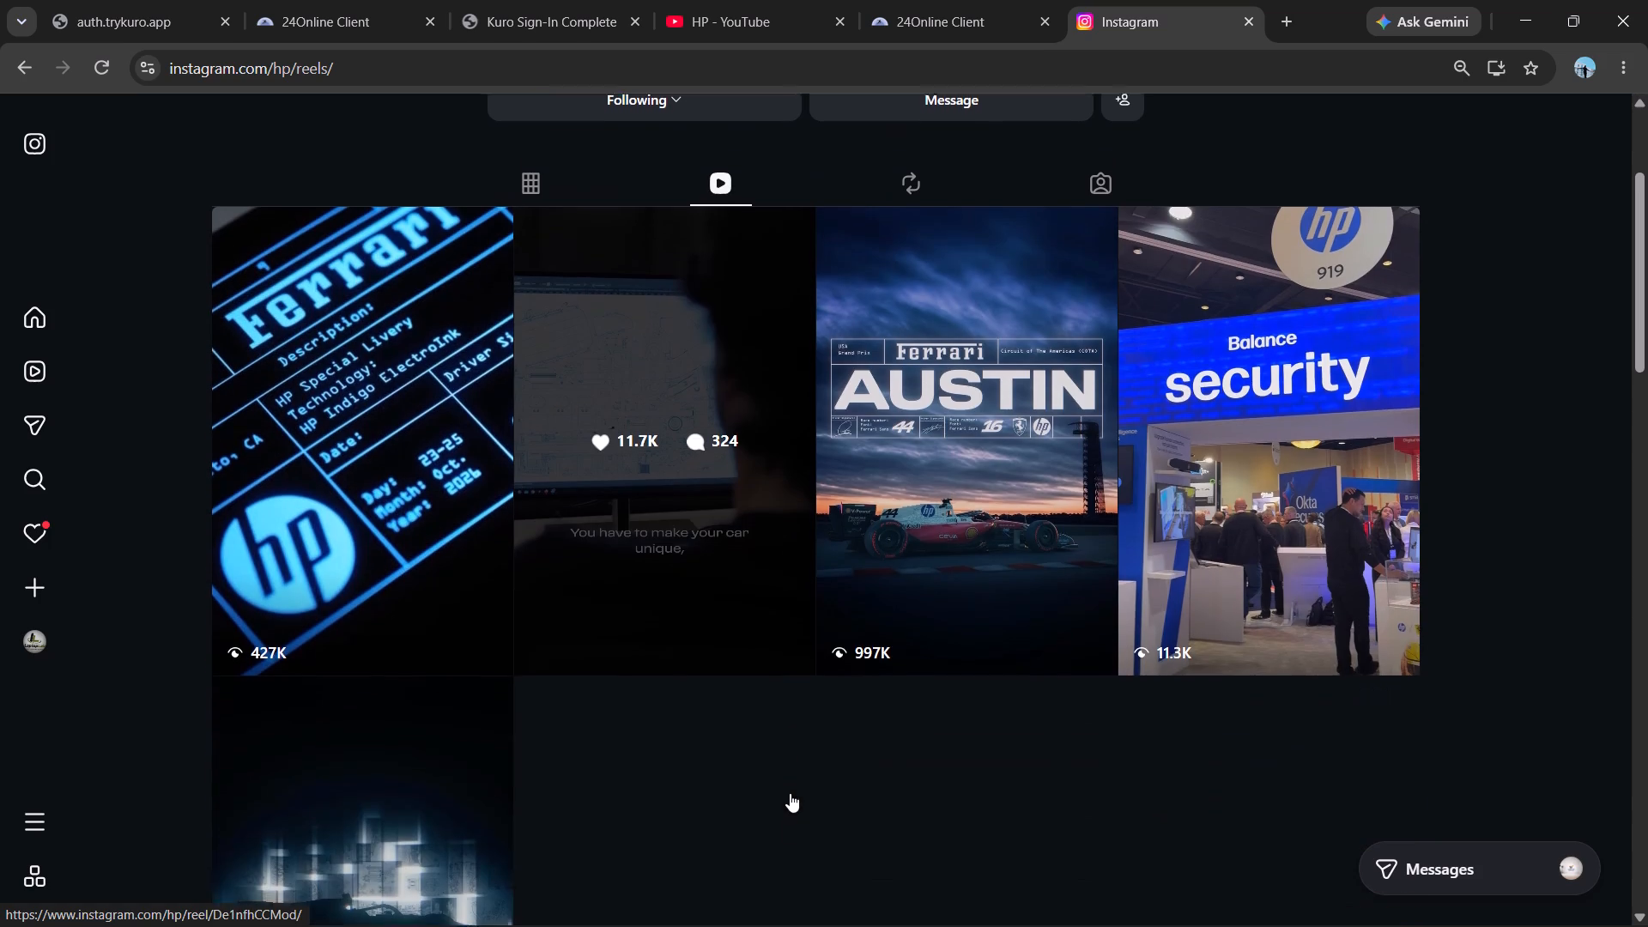
{"action": "scroll", "coordinate": [790, 793], "scroll_direction": "down", "scroll_amount": 1}
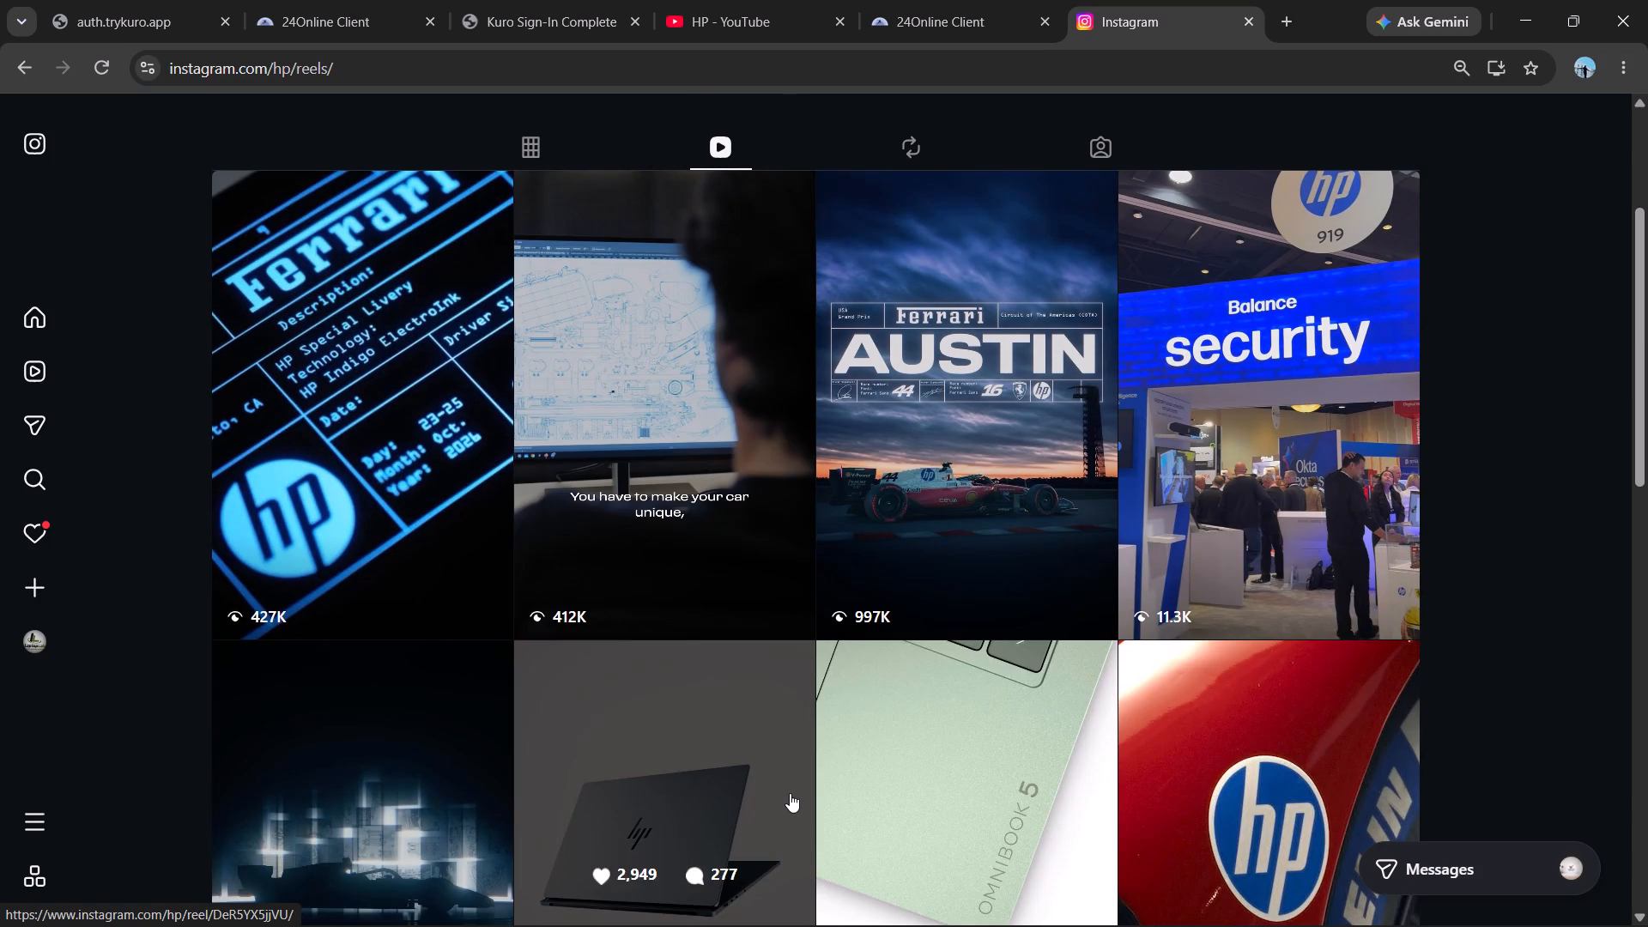
{"action": "scroll", "coordinate": [790, 793], "scroll_direction": "down", "scroll_amount": 5}
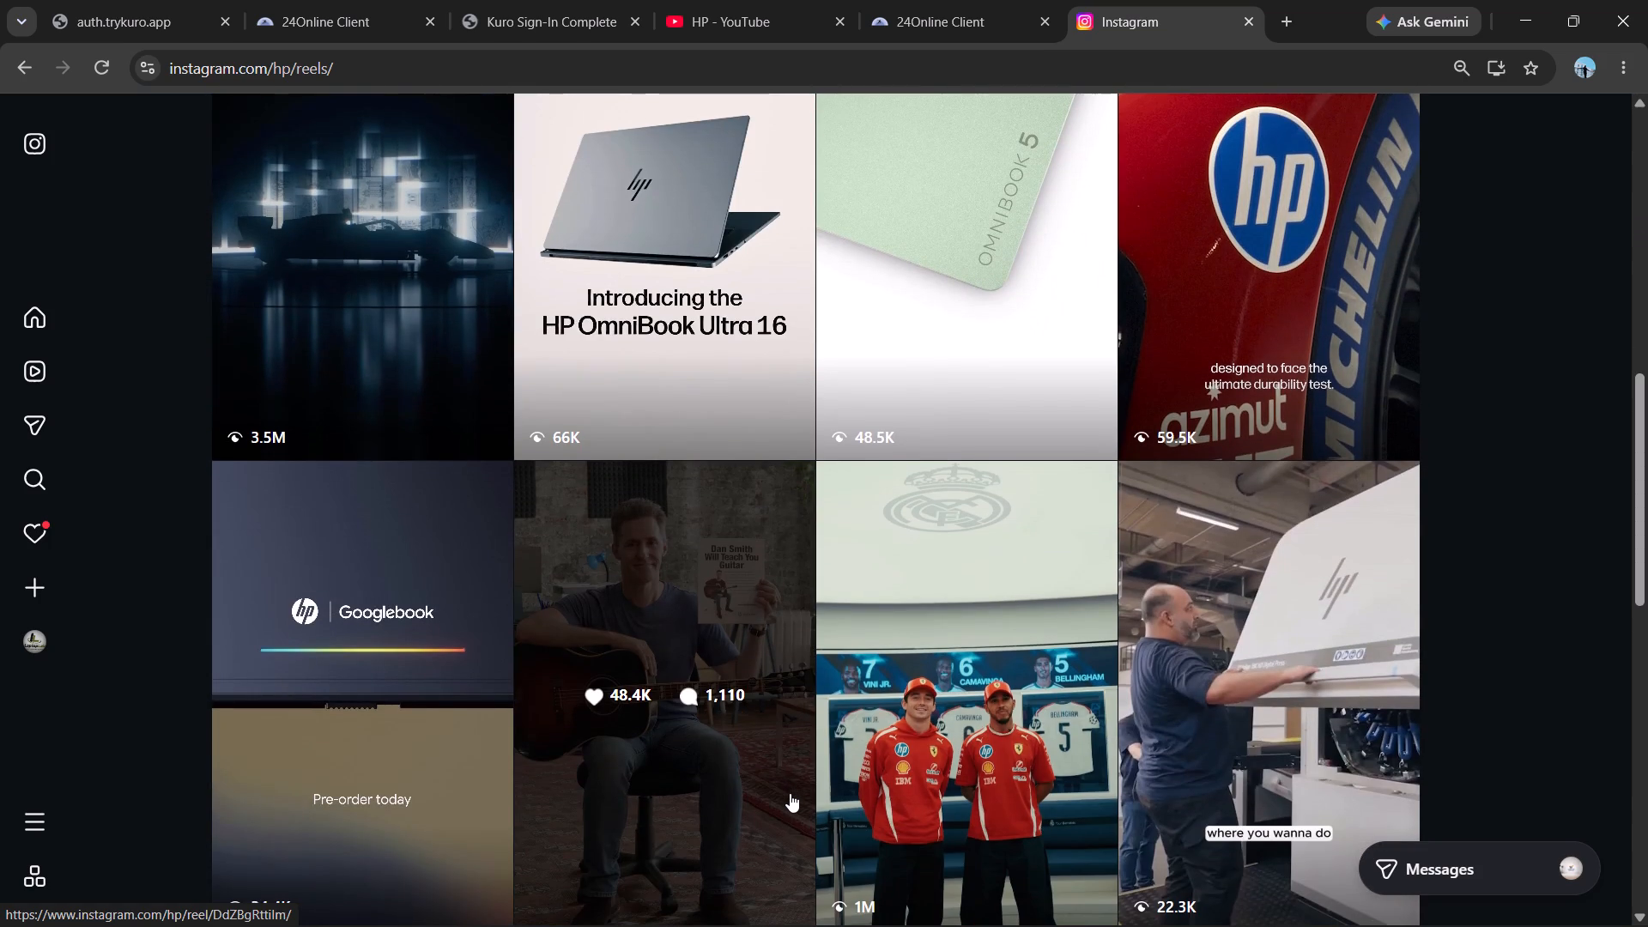
Switch to Instagram in Chrome and look through HP's reels, examining their topics and view counts.
{"action": "scroll", "coordinate": [790, 793], "scroll_direction": "right", "scroll_amount": 1}
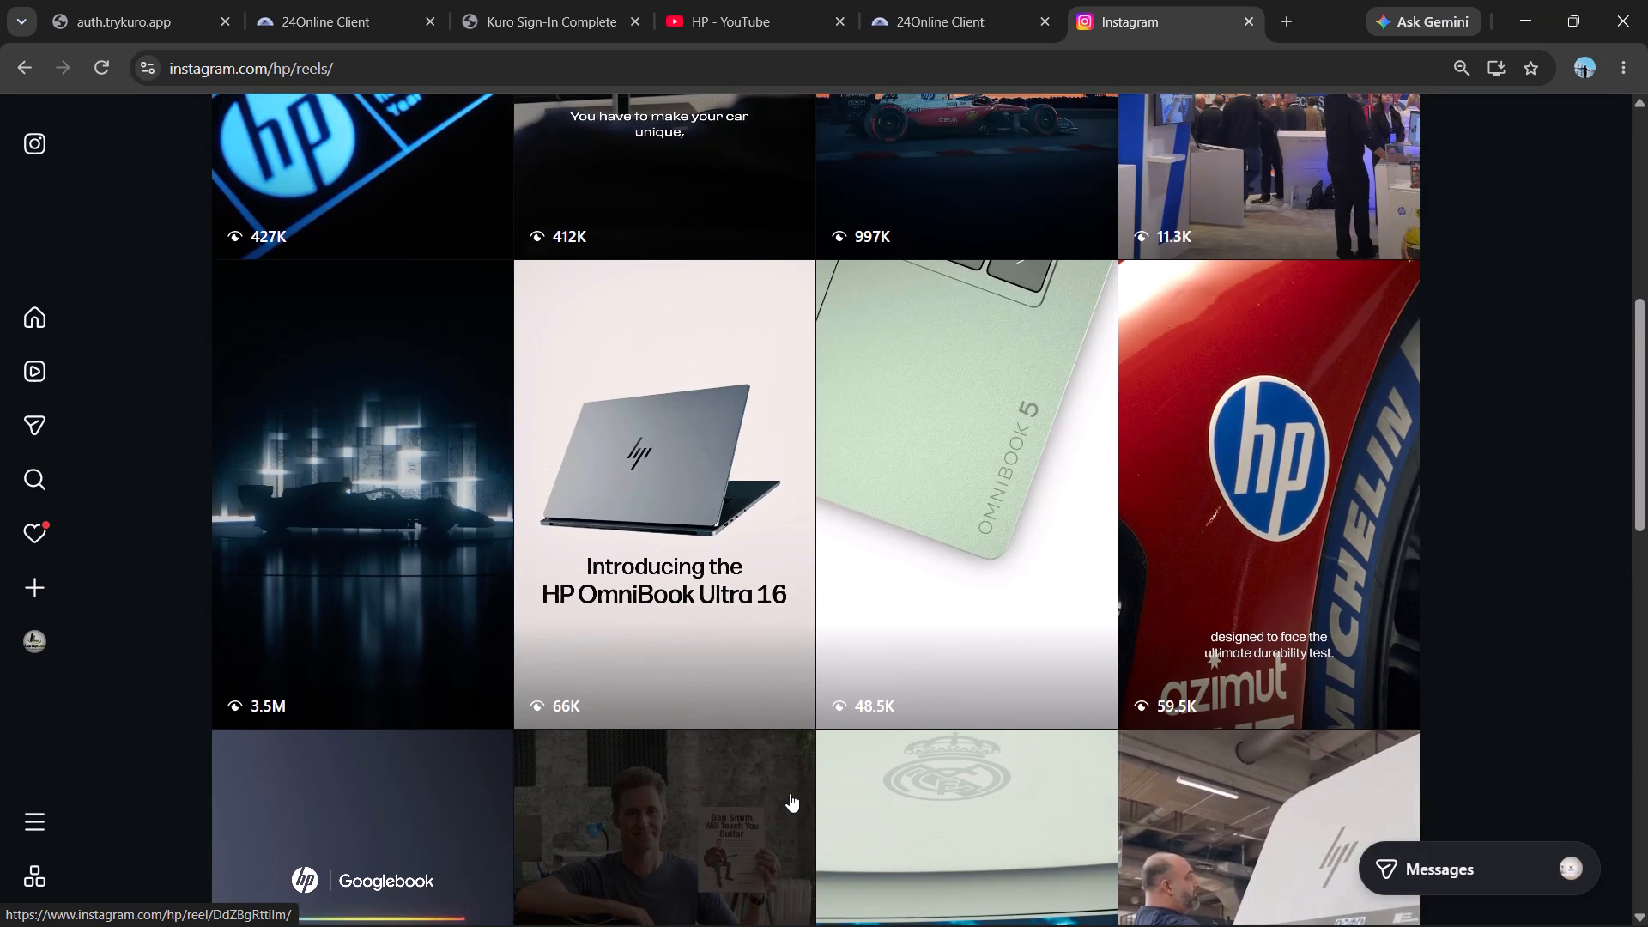
{"action": "scroll", "coordinate": [790, 793], "scroll_direction": "right", "scroll_amount": 1}
{"action": "scroll", "coordinate": [790, 793], "scroll_direction": "down", "scroll_amount": 1}
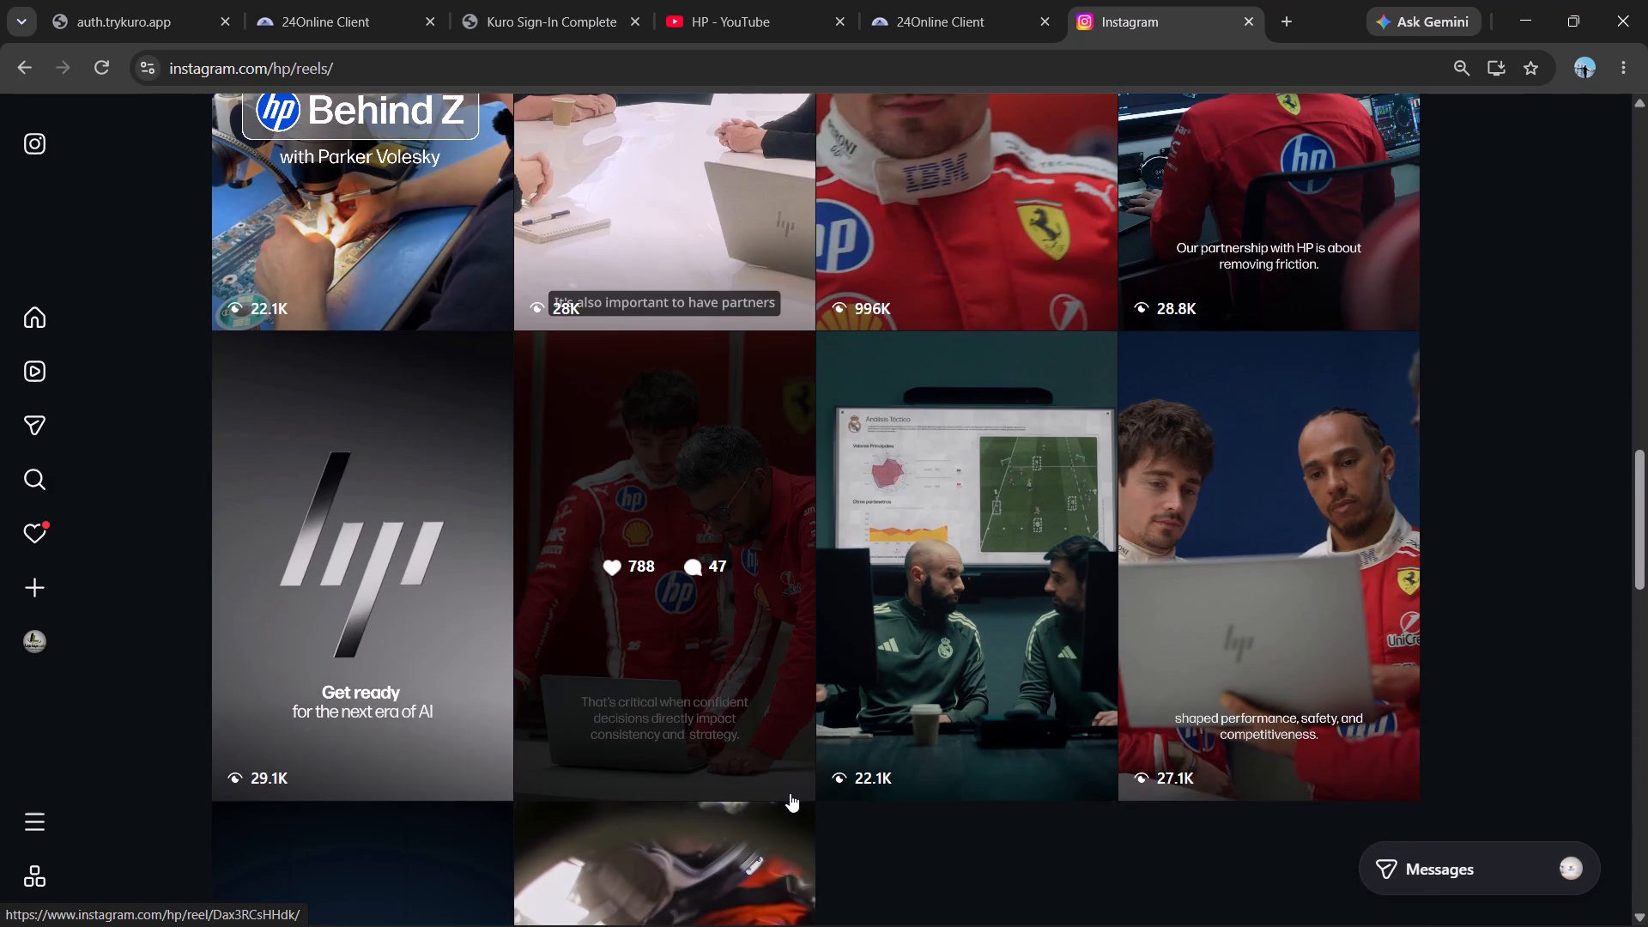
{"action": "scroll", "coordinate": [790, 793], "scroll_direction": "down", "scroll_amount": 1}
{"action": "scroll", "coordinate": [790, 793], "scroll_direction": "up", "scroll_amount": 4}
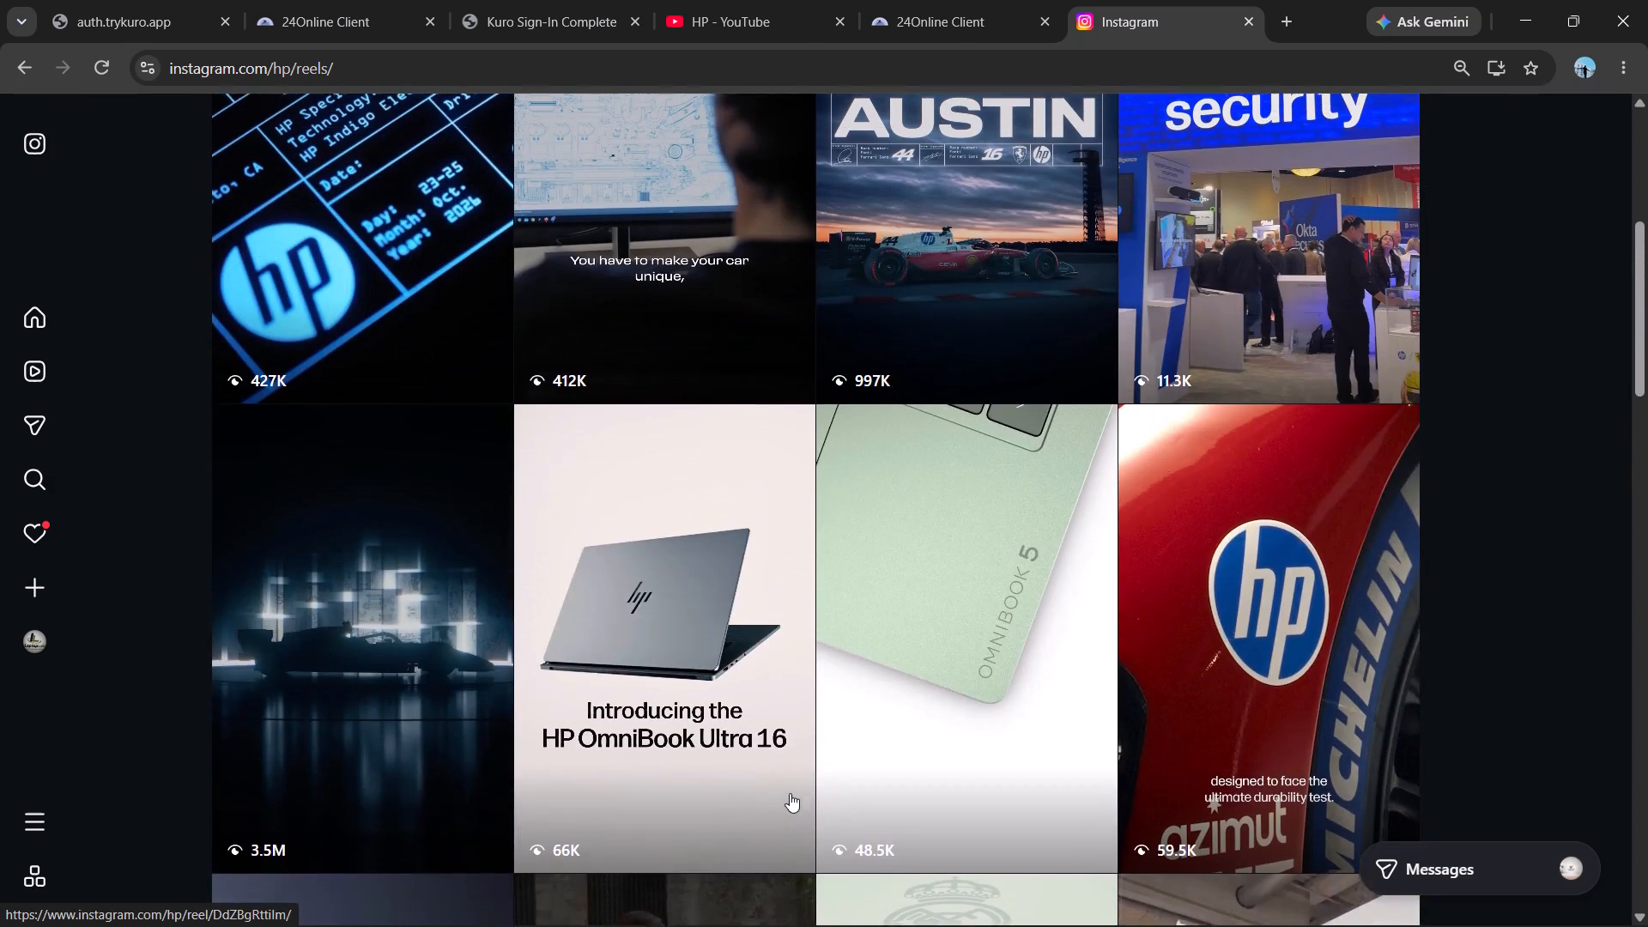
{"action": "scroll", "coordinate": [790, 793], "scroll_direction": "up", "scroll_amount": 2}
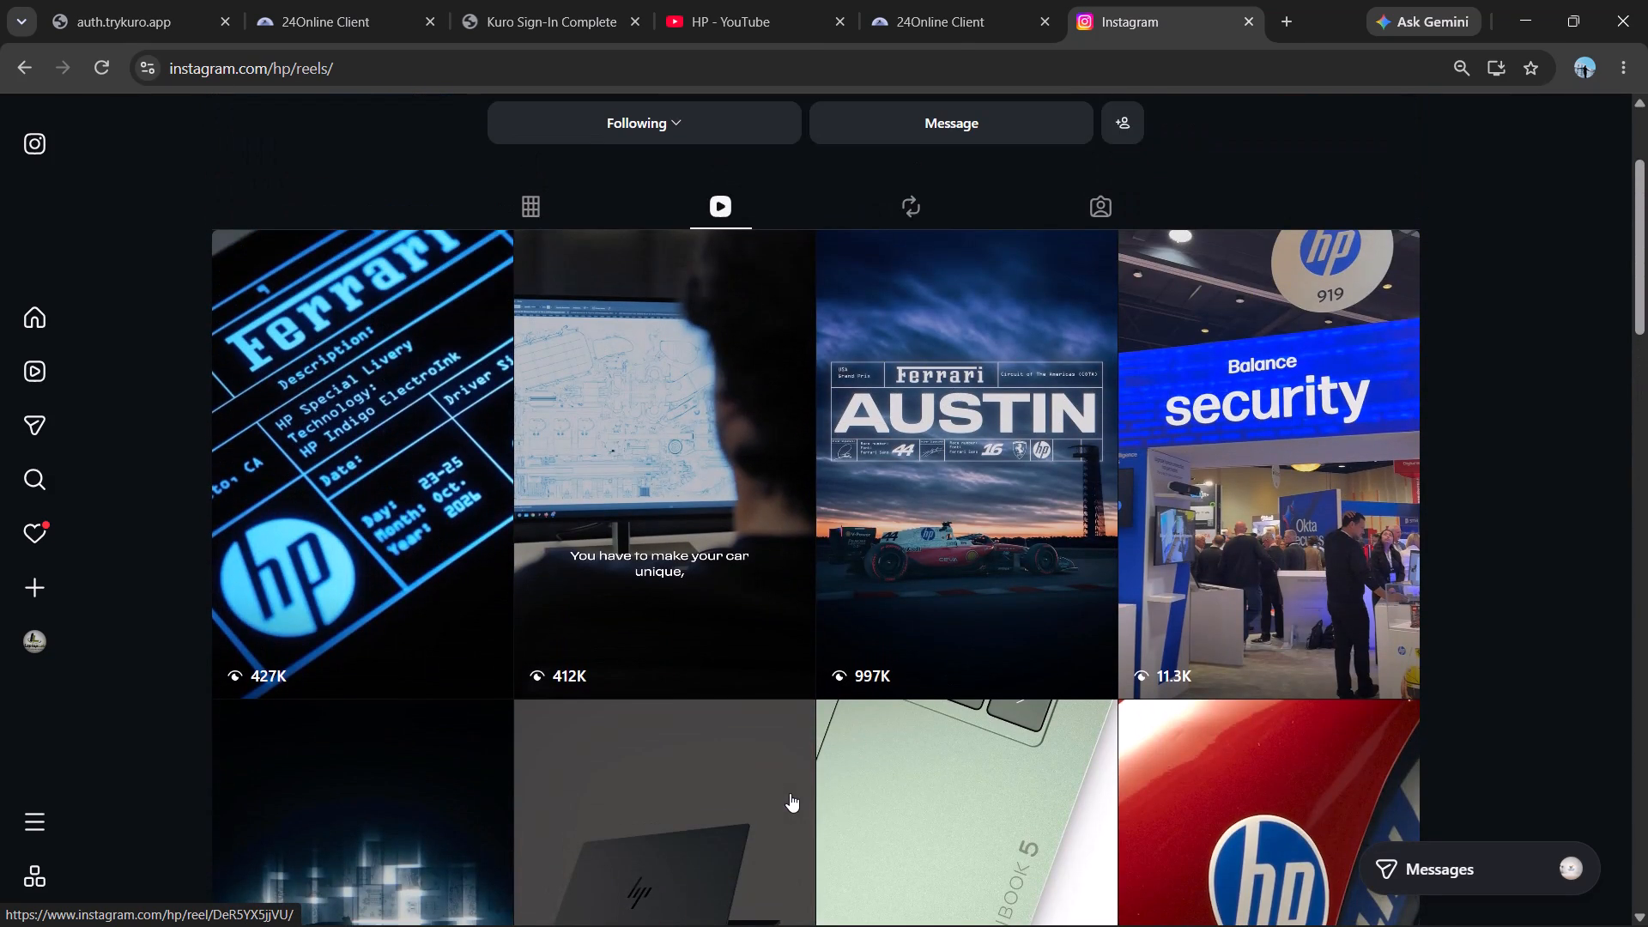
{"action": "scroll", "coordinate": [790, 793], "scroll_direction": "up", "scroll_amount": 1}
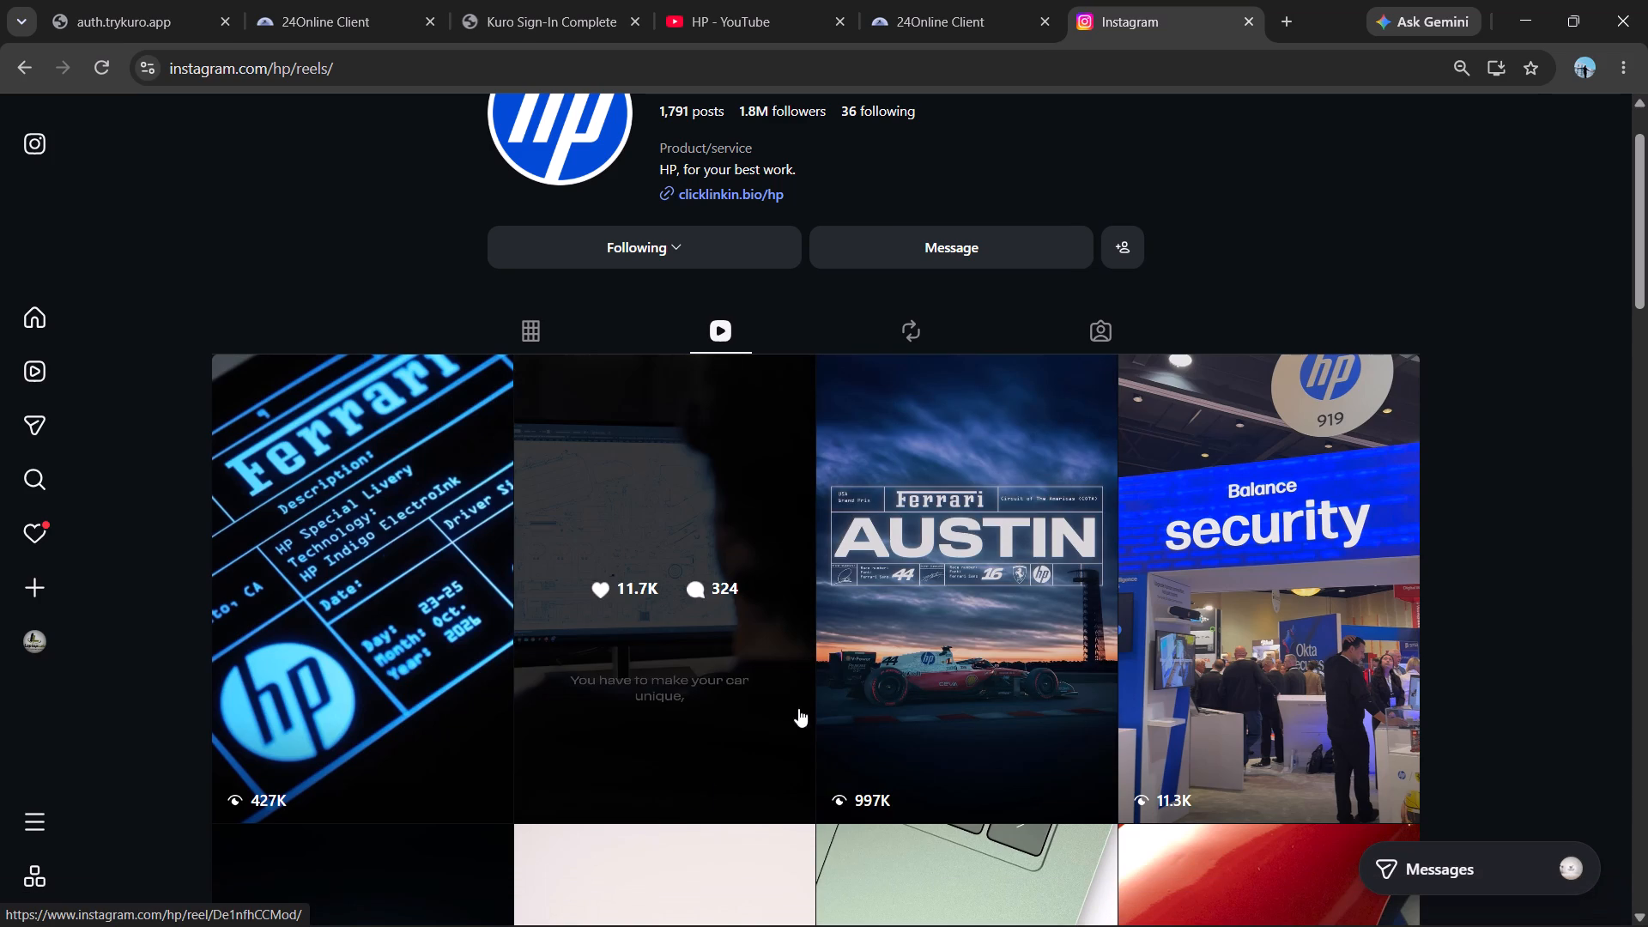
Open HP's Ferrari Austin livery reel, pause it on the full car, and capture the reel with its comments and likes.
{"action": "left_click", "coordinate": [953, 586]}
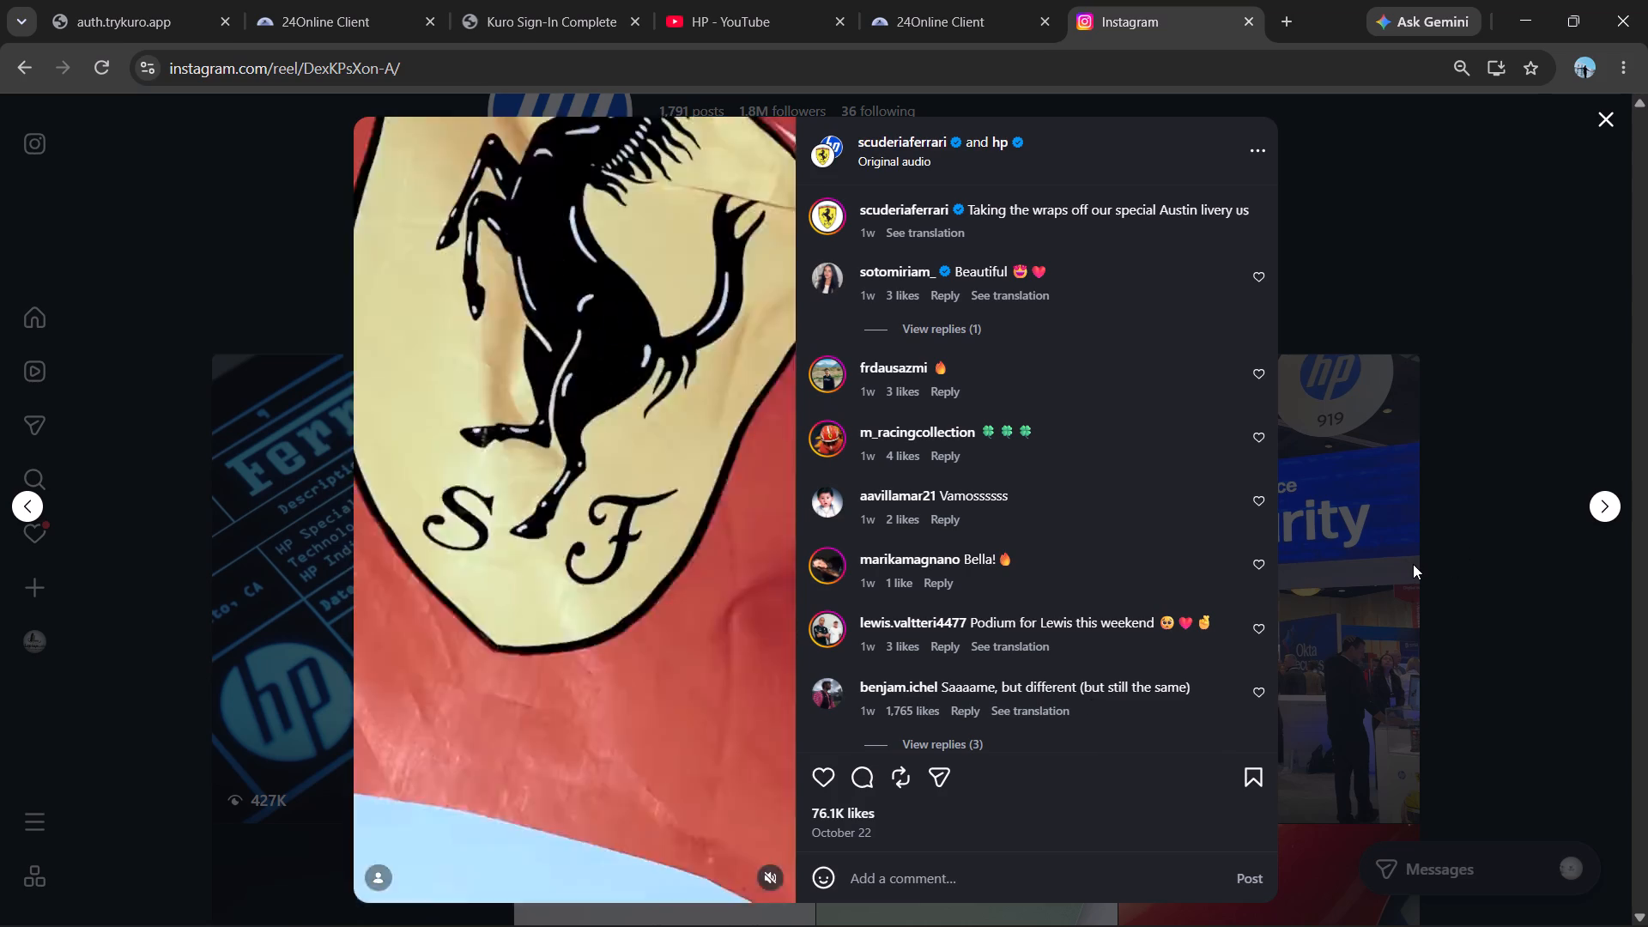
{"action": "key", "text": "Print"}
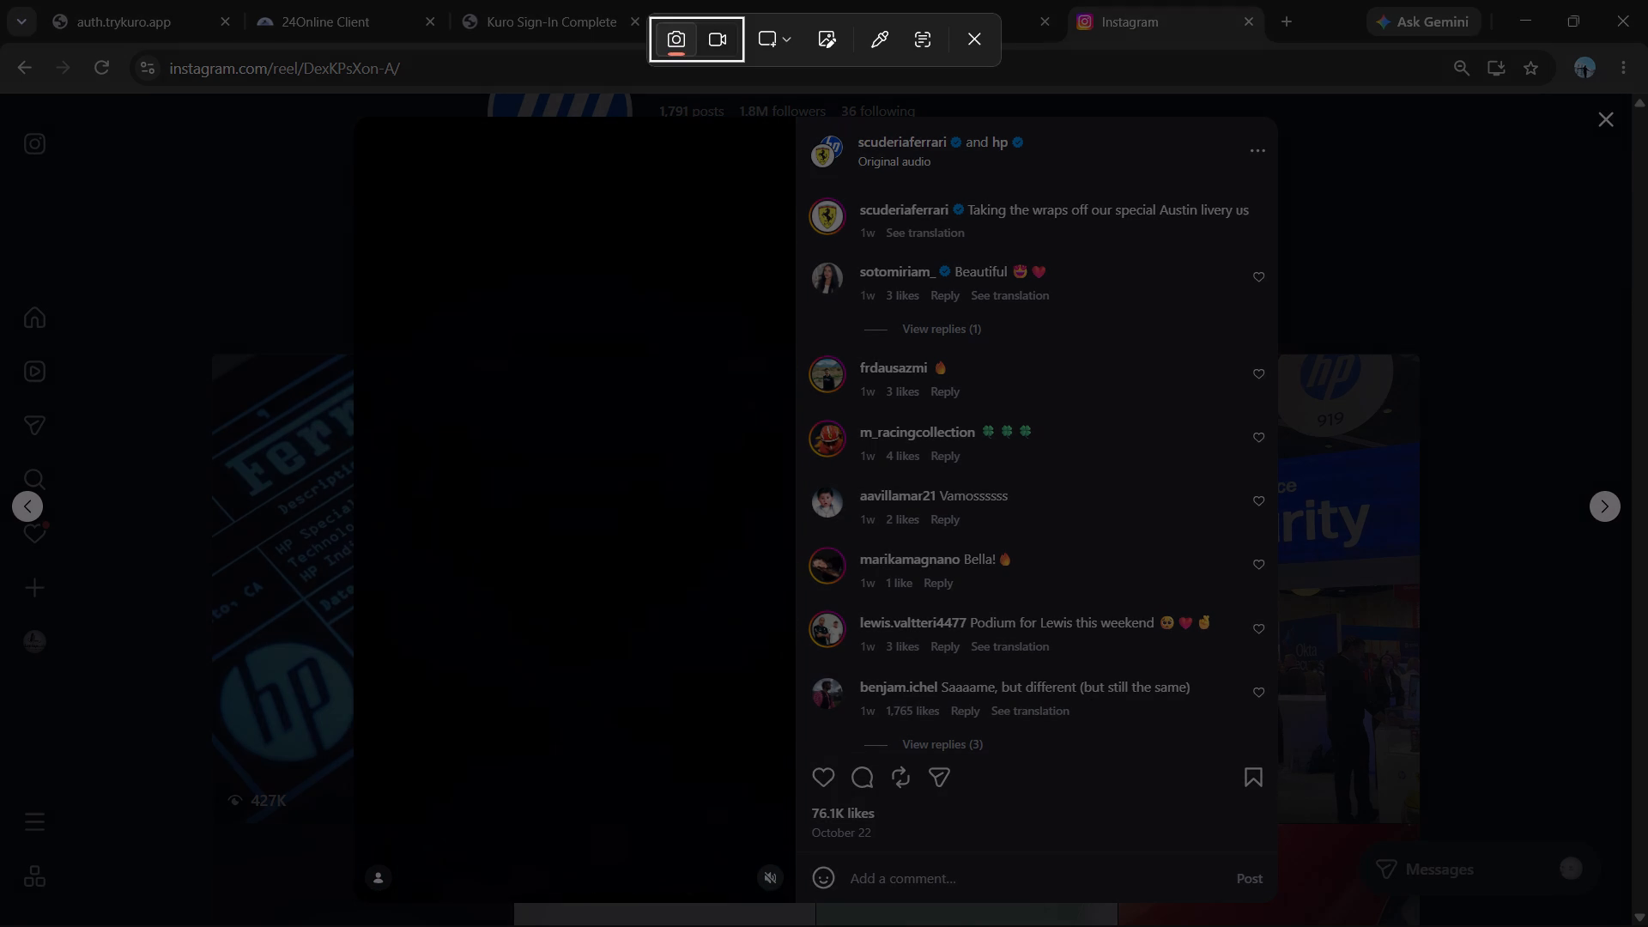
{"action": "key", "text": "Escape"}
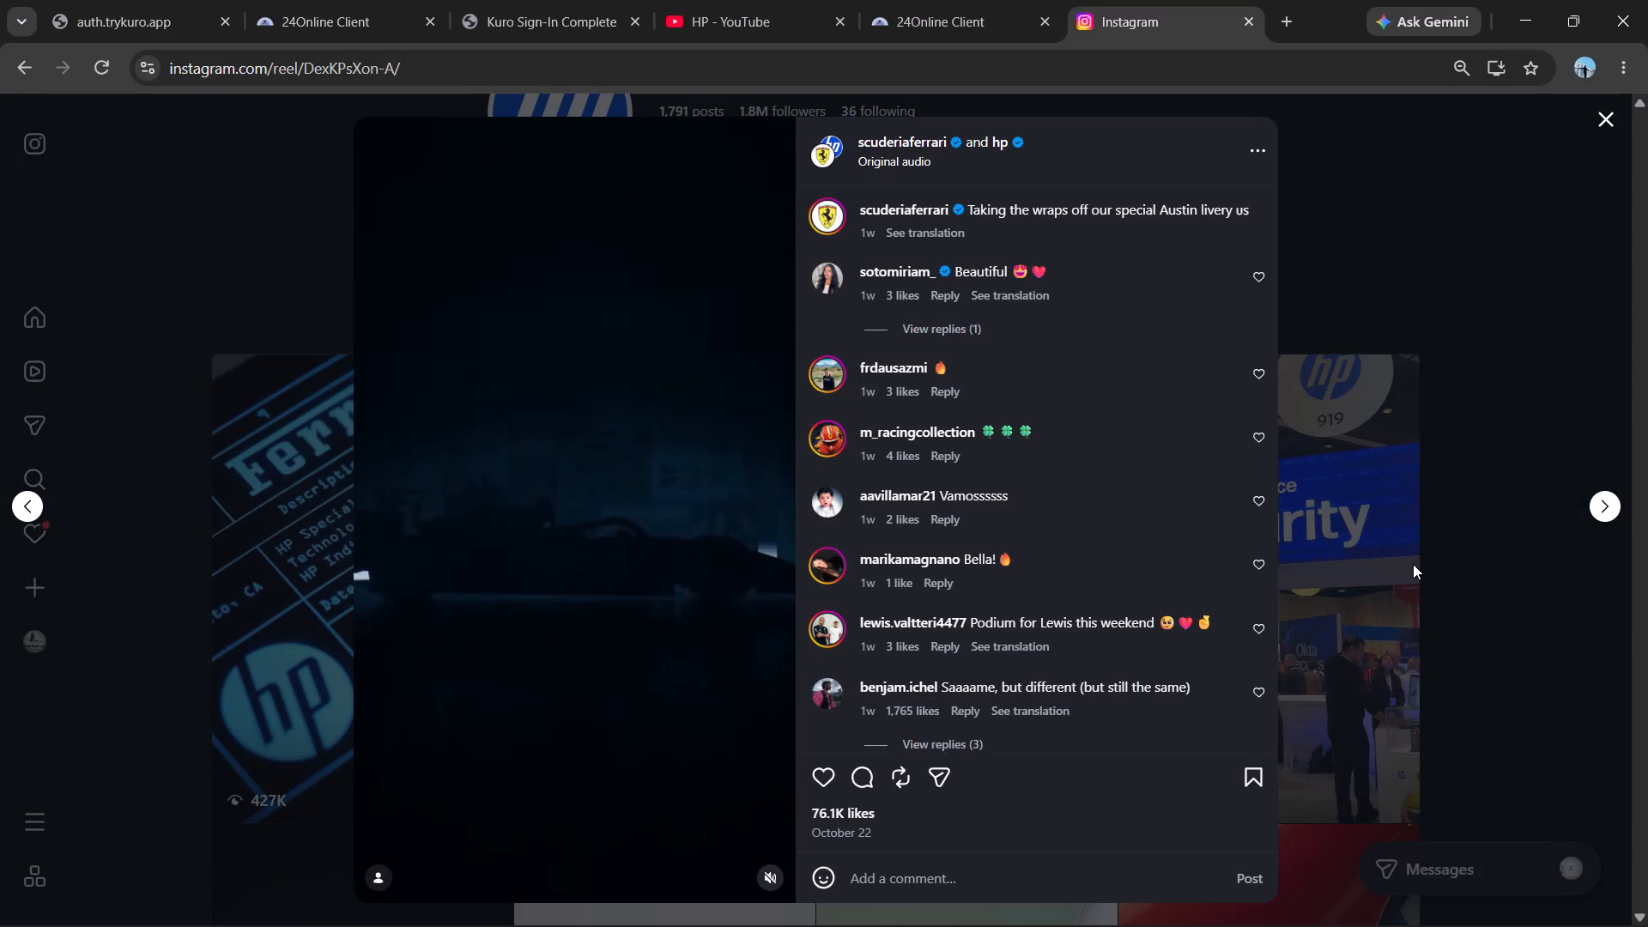
{"action": "left_click", "coordinate": [540, 564]}
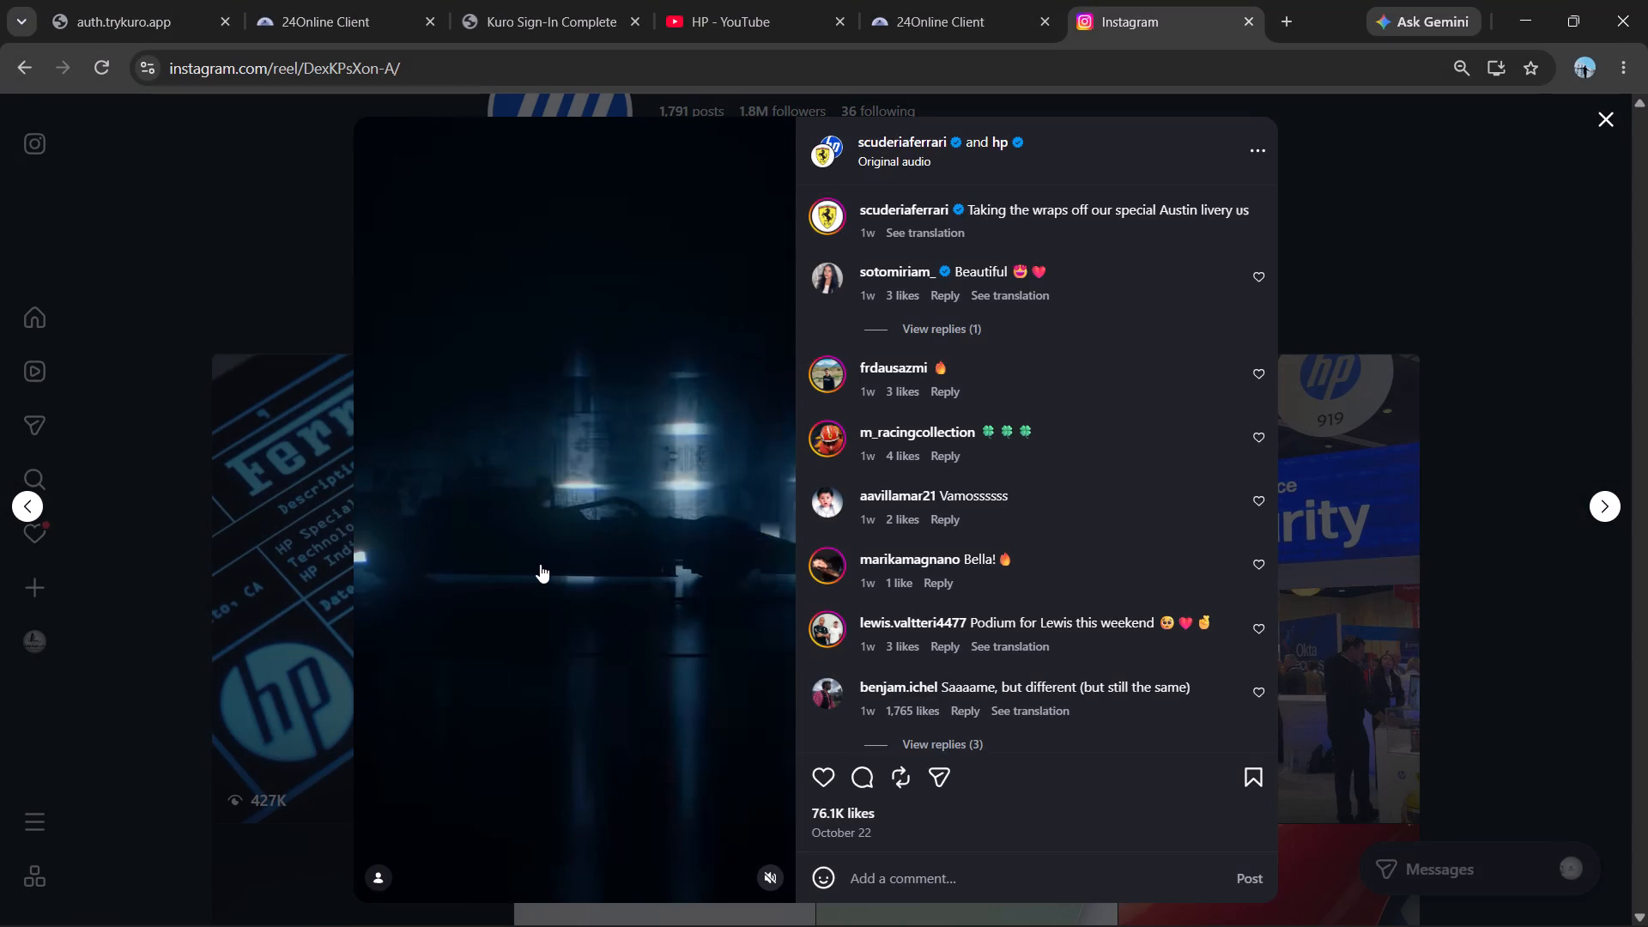
{"action": "left_click", "coordinate": [540, 564]}
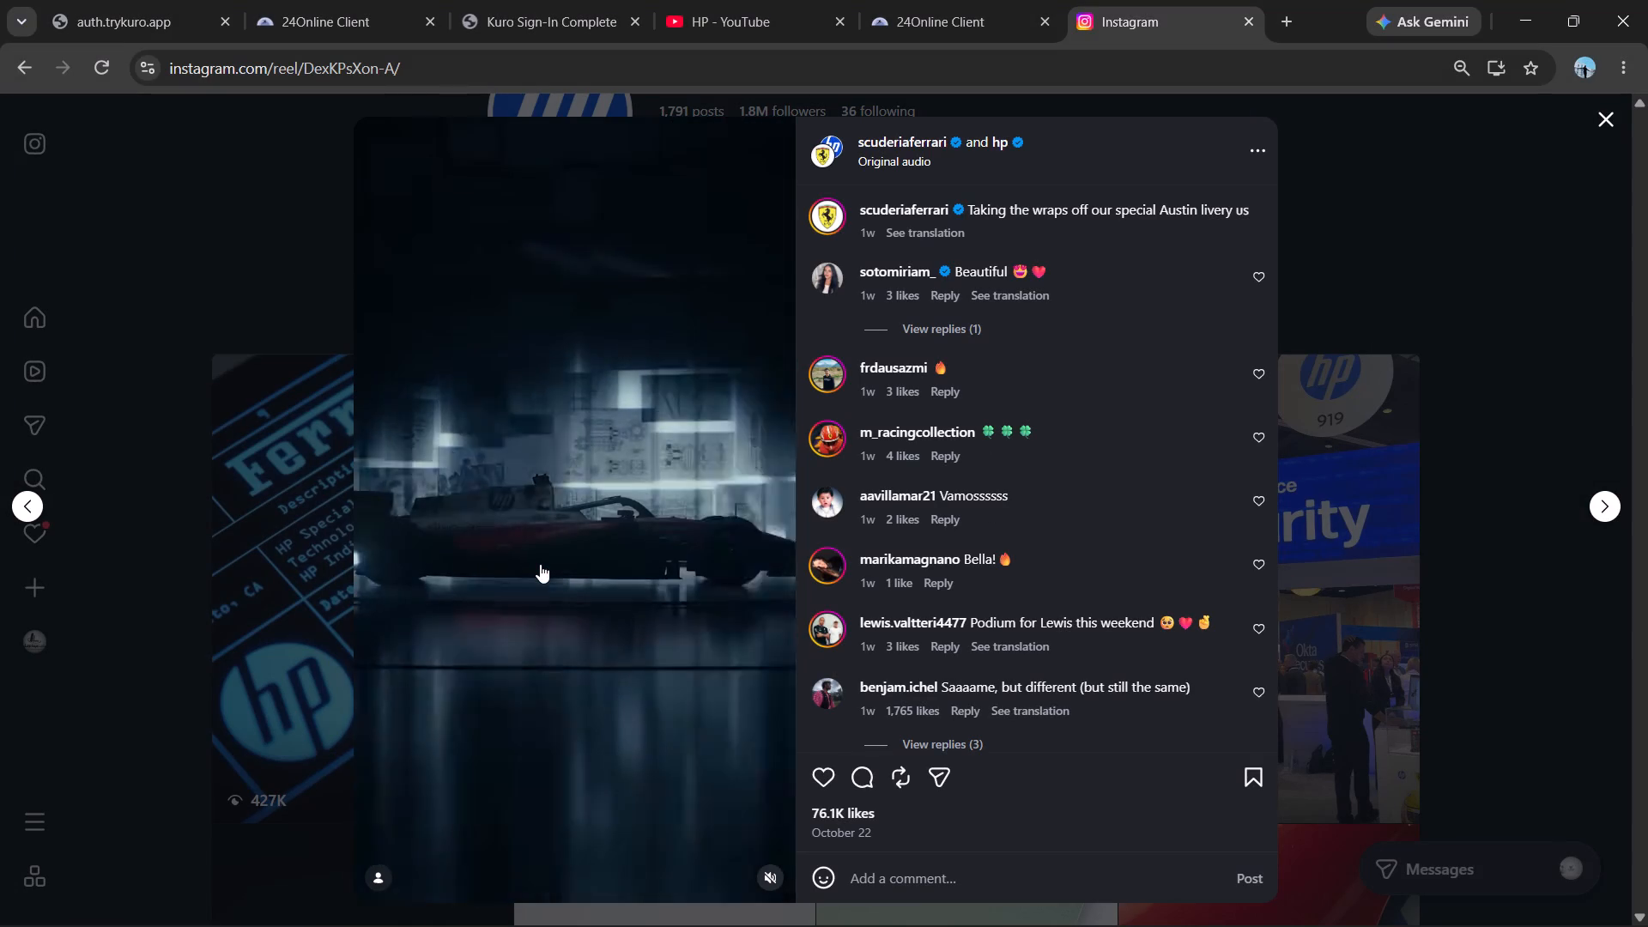
{"action": "left_click", "coordinate": [540, 564]}
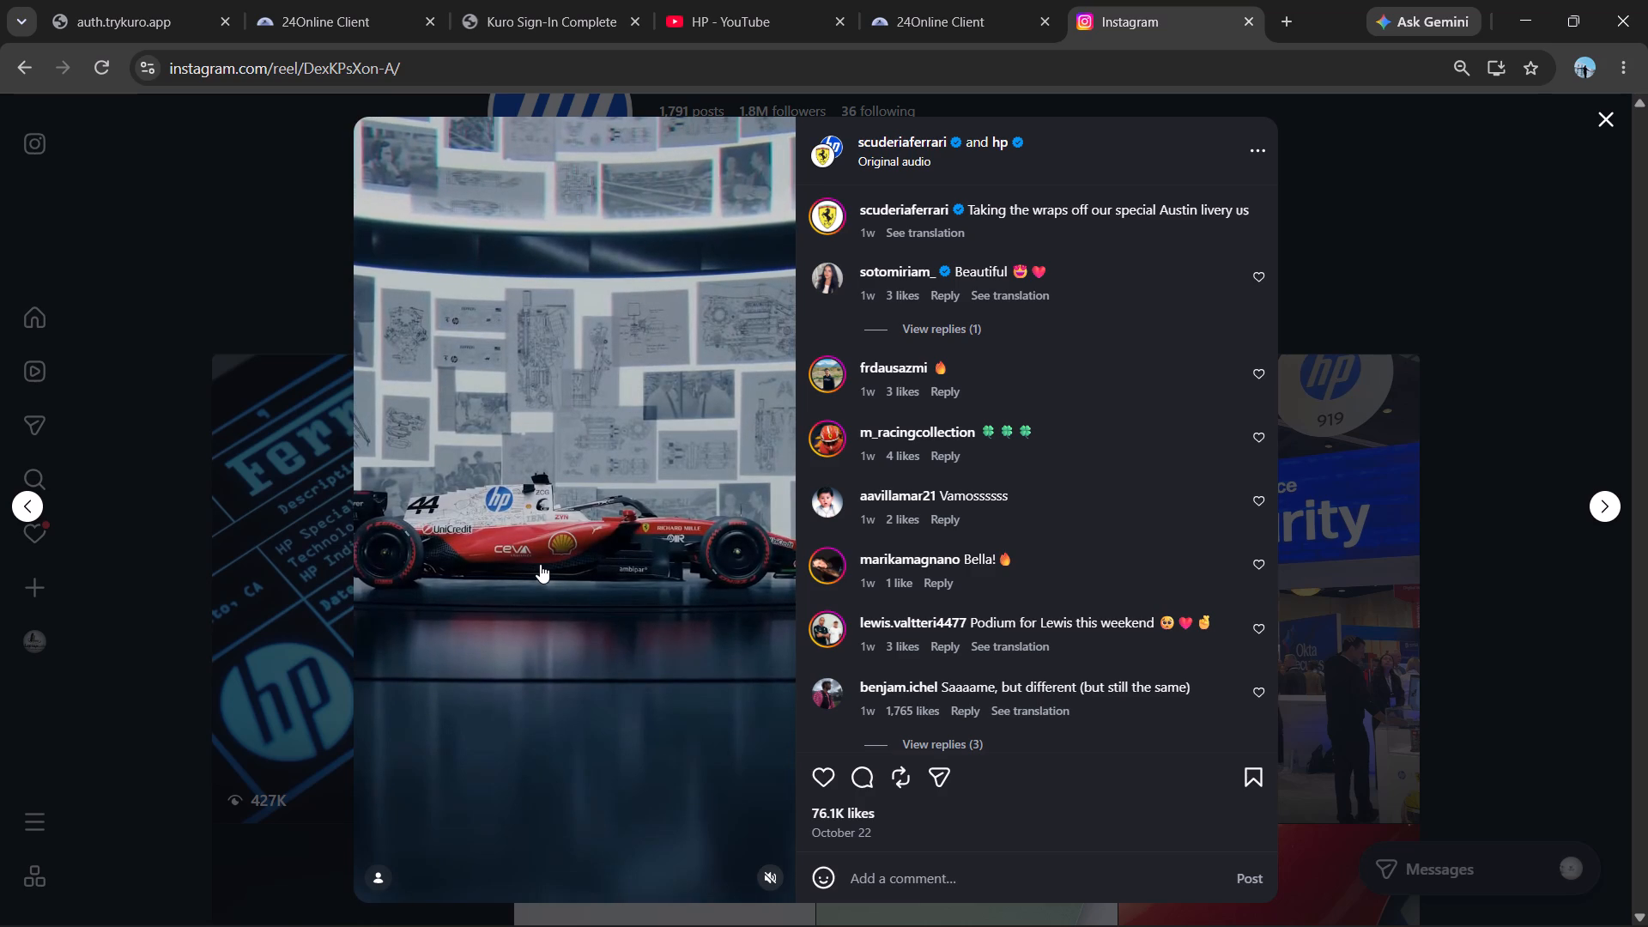
{"action": "key", "text": "Print"}
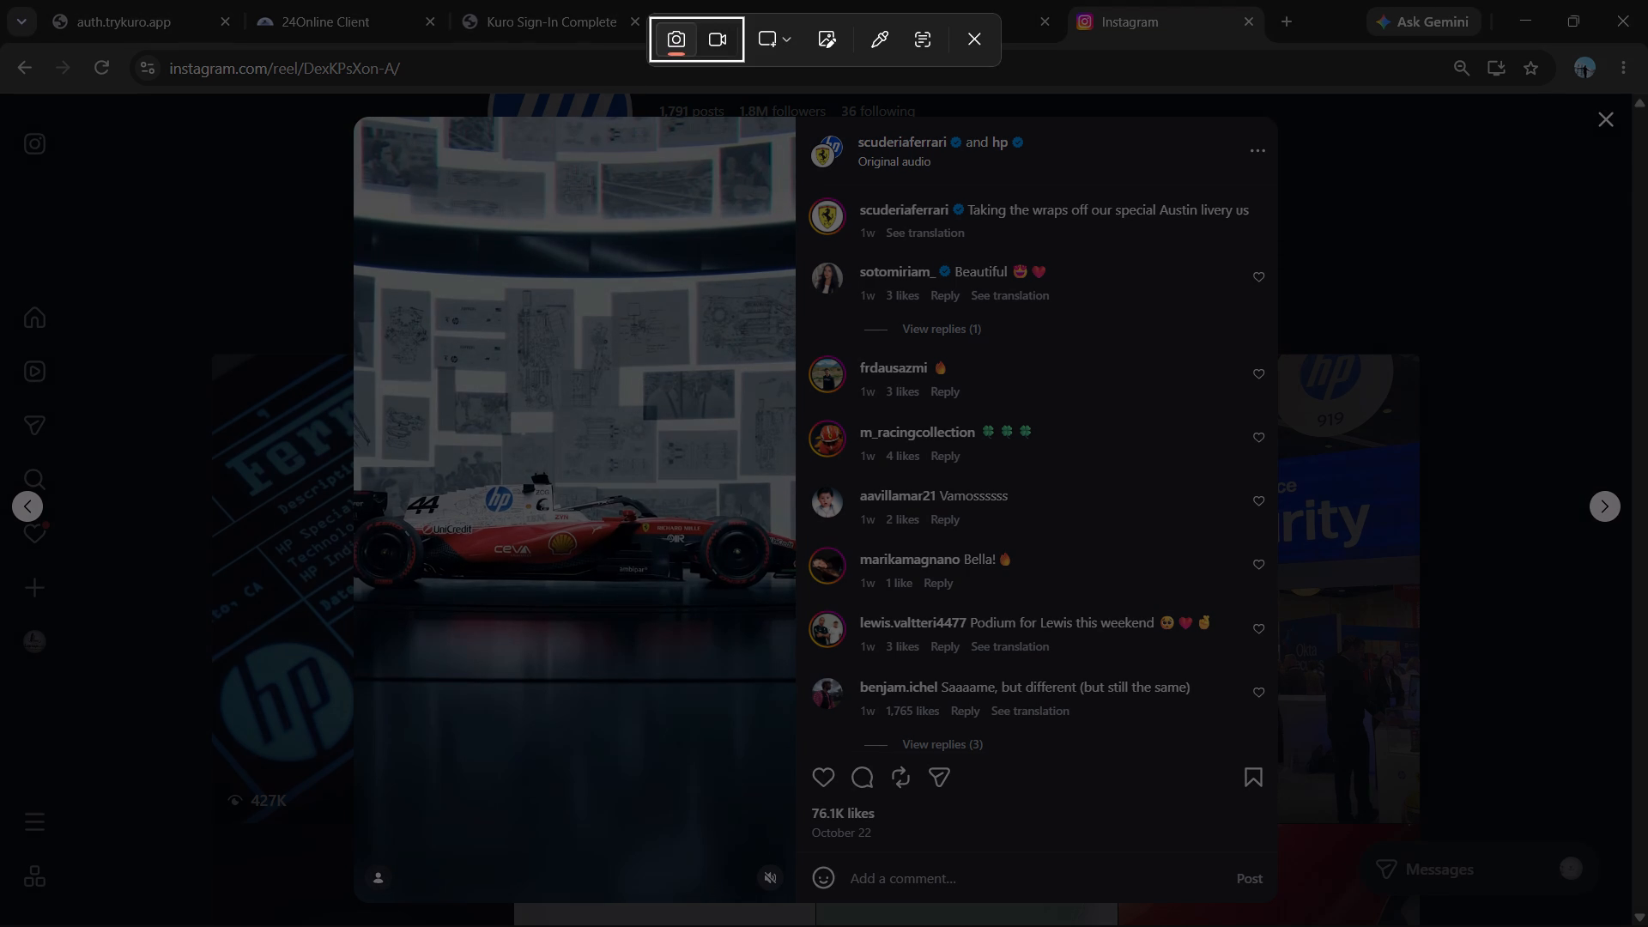
{"action": "left_click_drag", "start_coordinate": [365, 121], "coordinate": [1299, 875]}
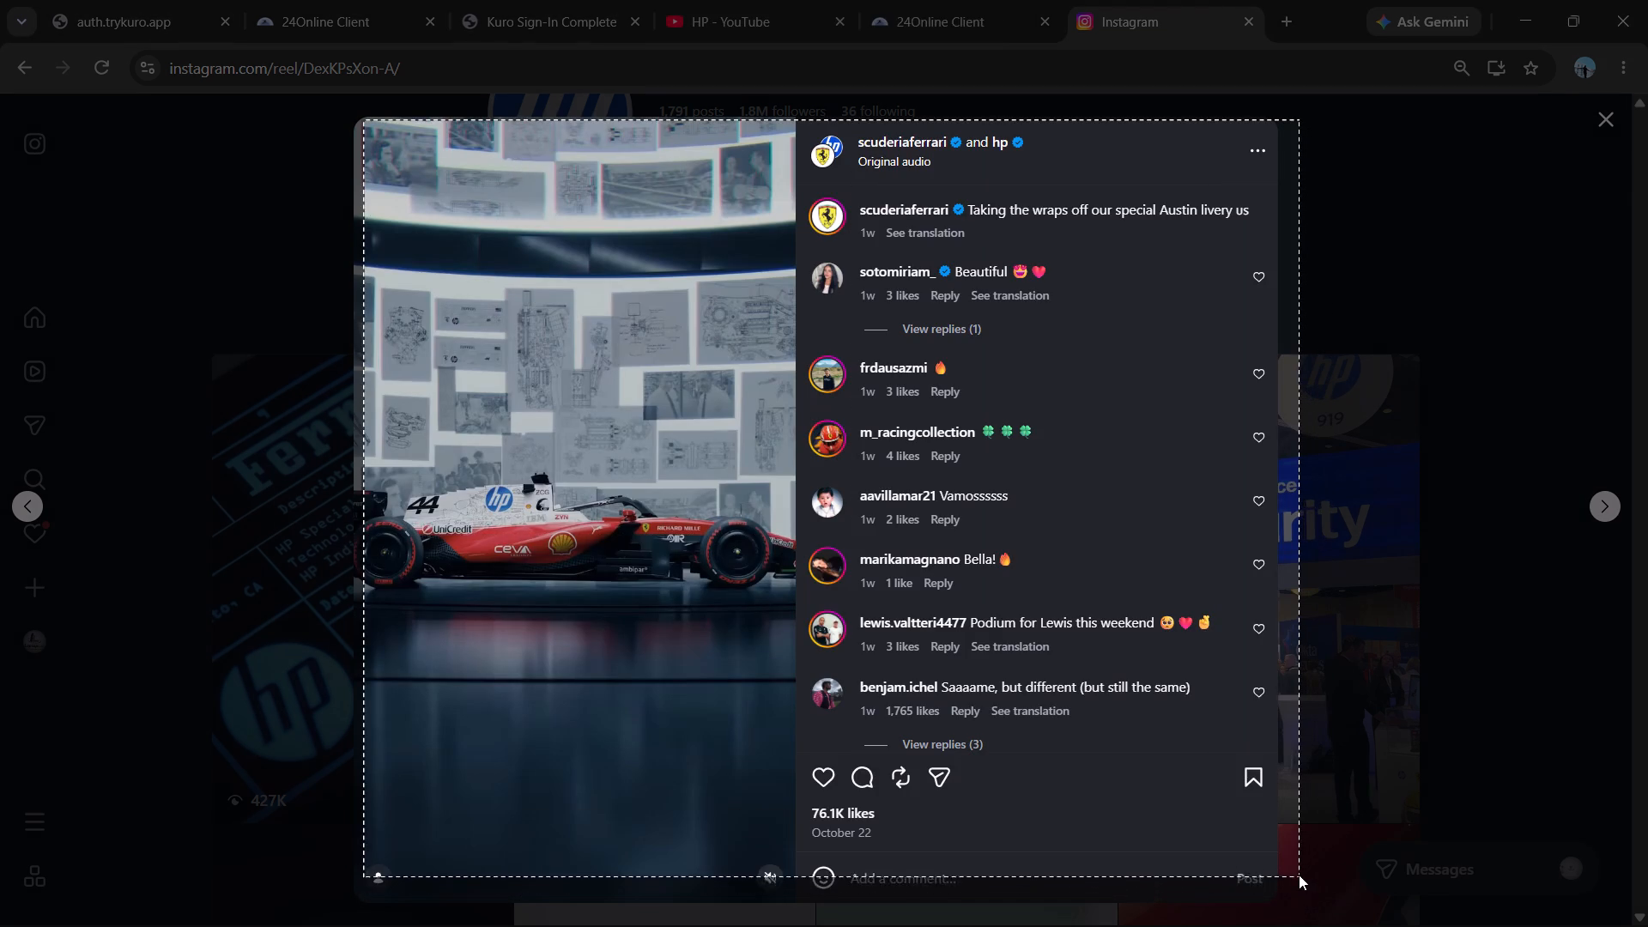
{"action": "left_click_drag", "start_coordinate": [1299, 875], "coordinate": [1300, 899]}
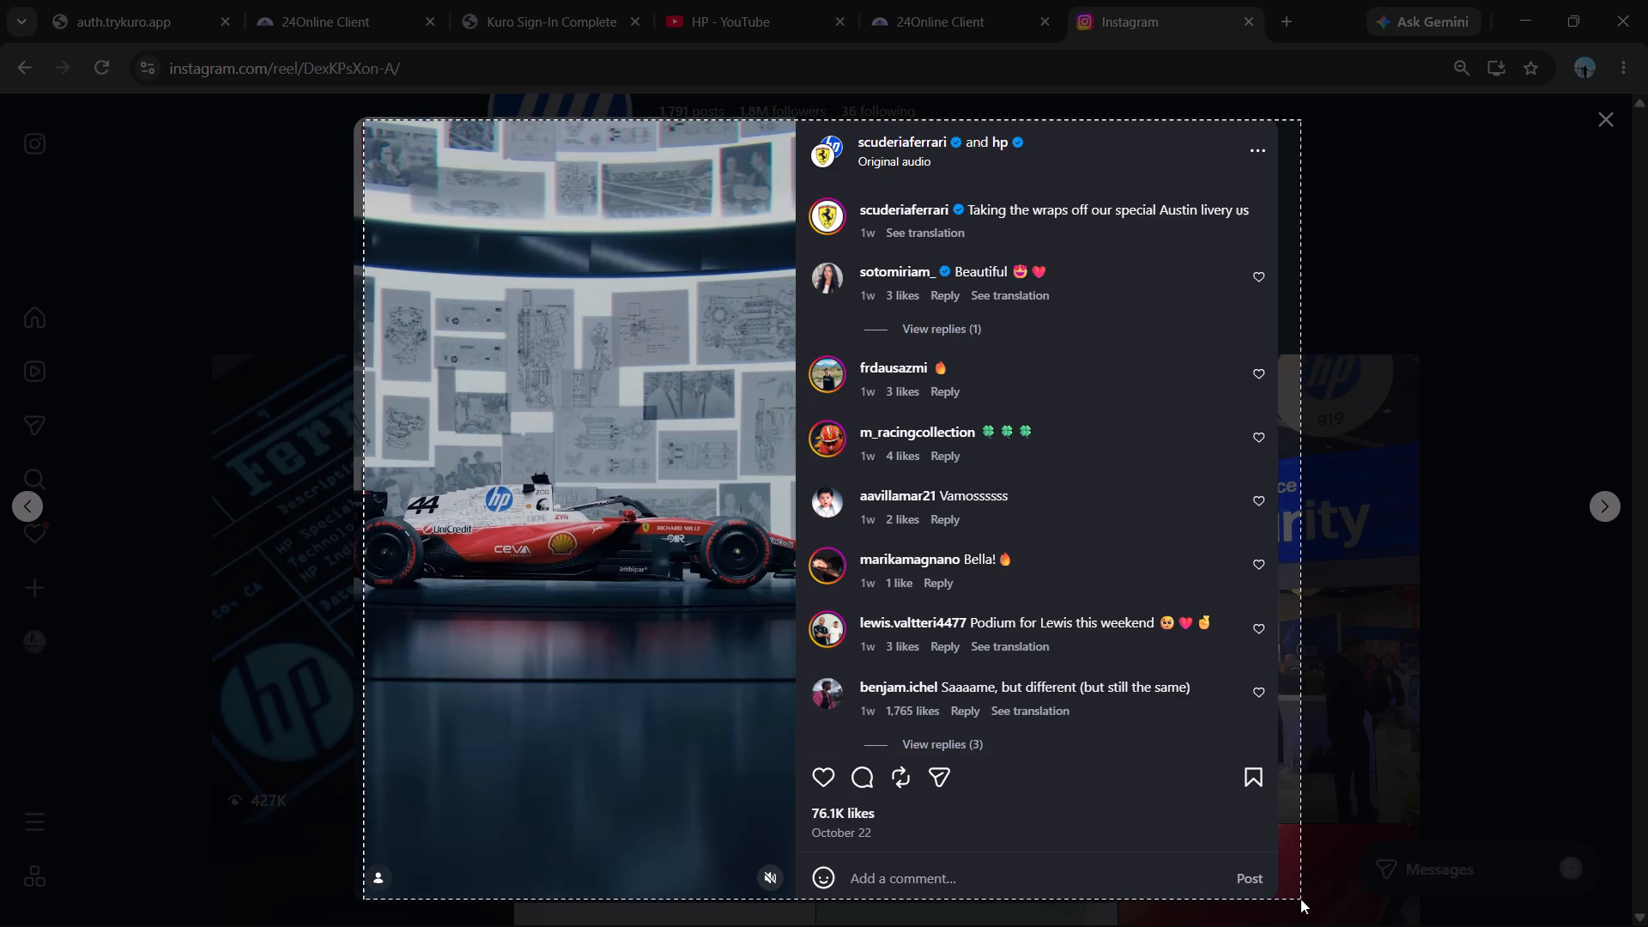
{"action": "left_click_drag", "start_coordinate": [1300, 899], "coordinate": [1305, 900]}
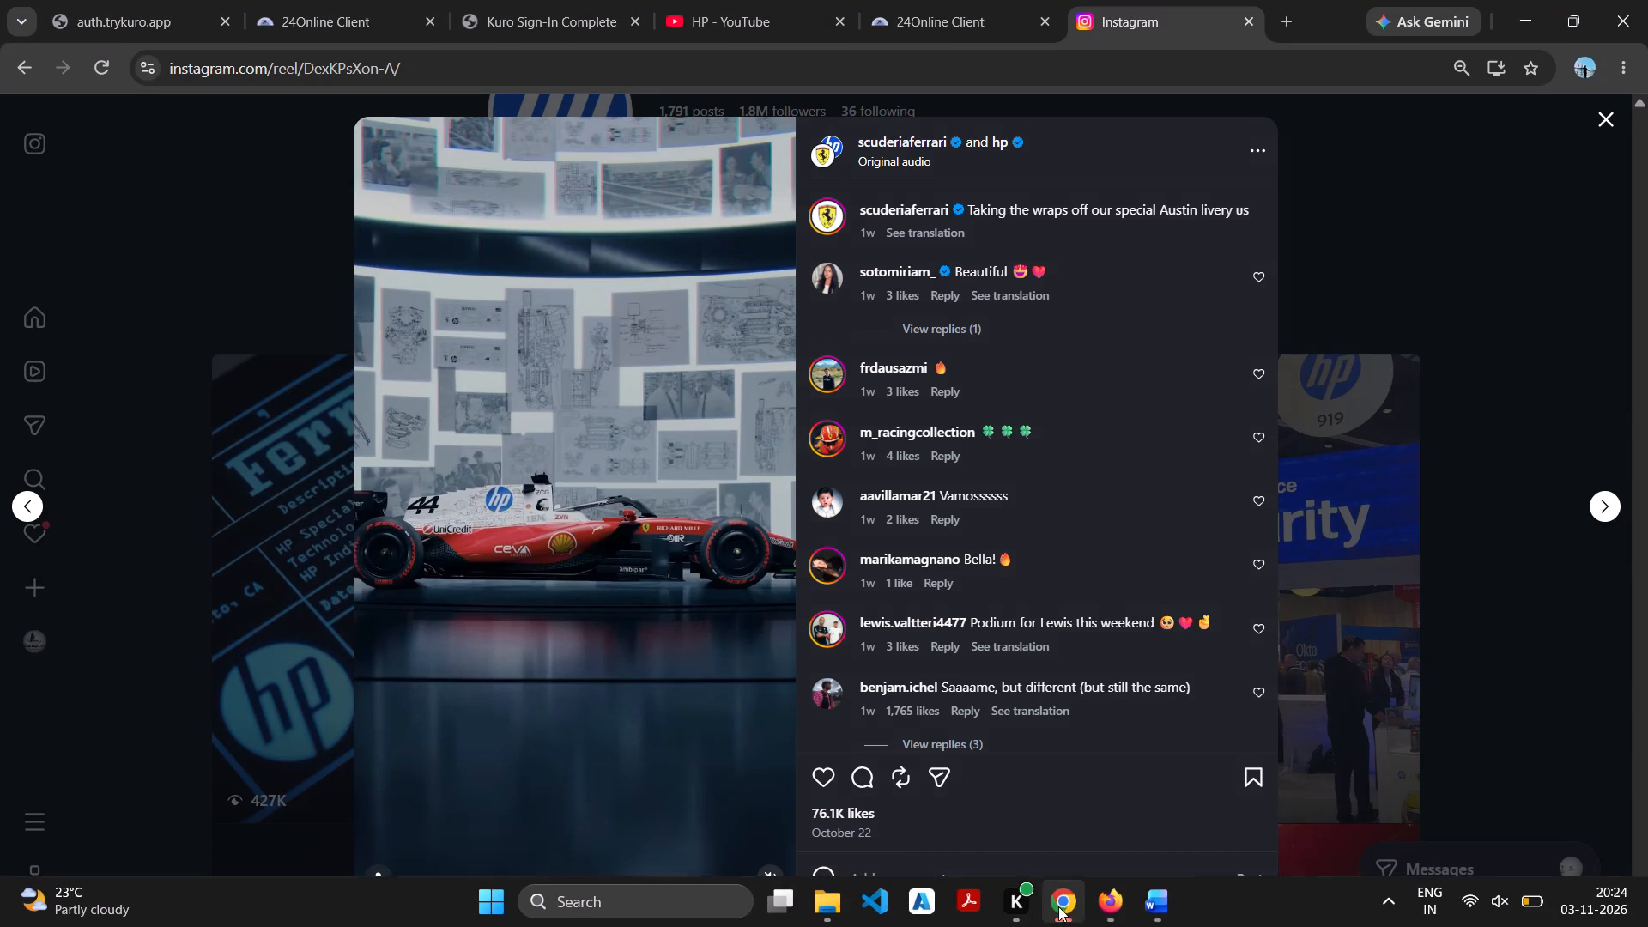
{"action": "left_click", "coordinate": [1148, 824]}
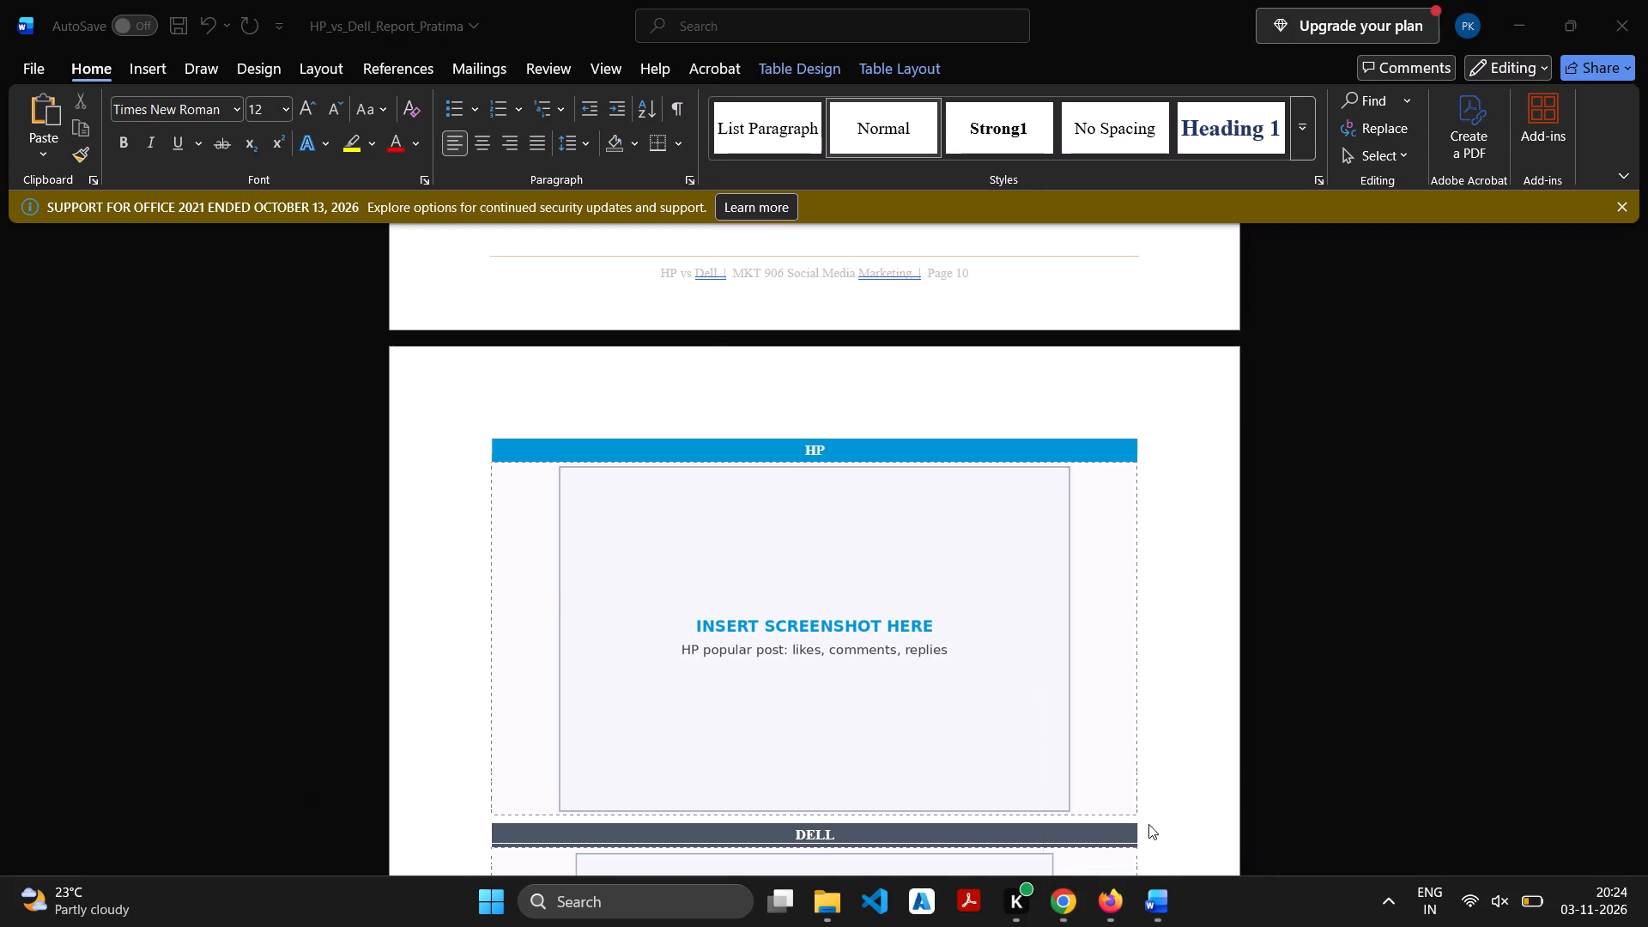
{"action": "left_click", "coordinate": [851, 634]}
{"action": "right_click", "coordinate": [851, 634]}
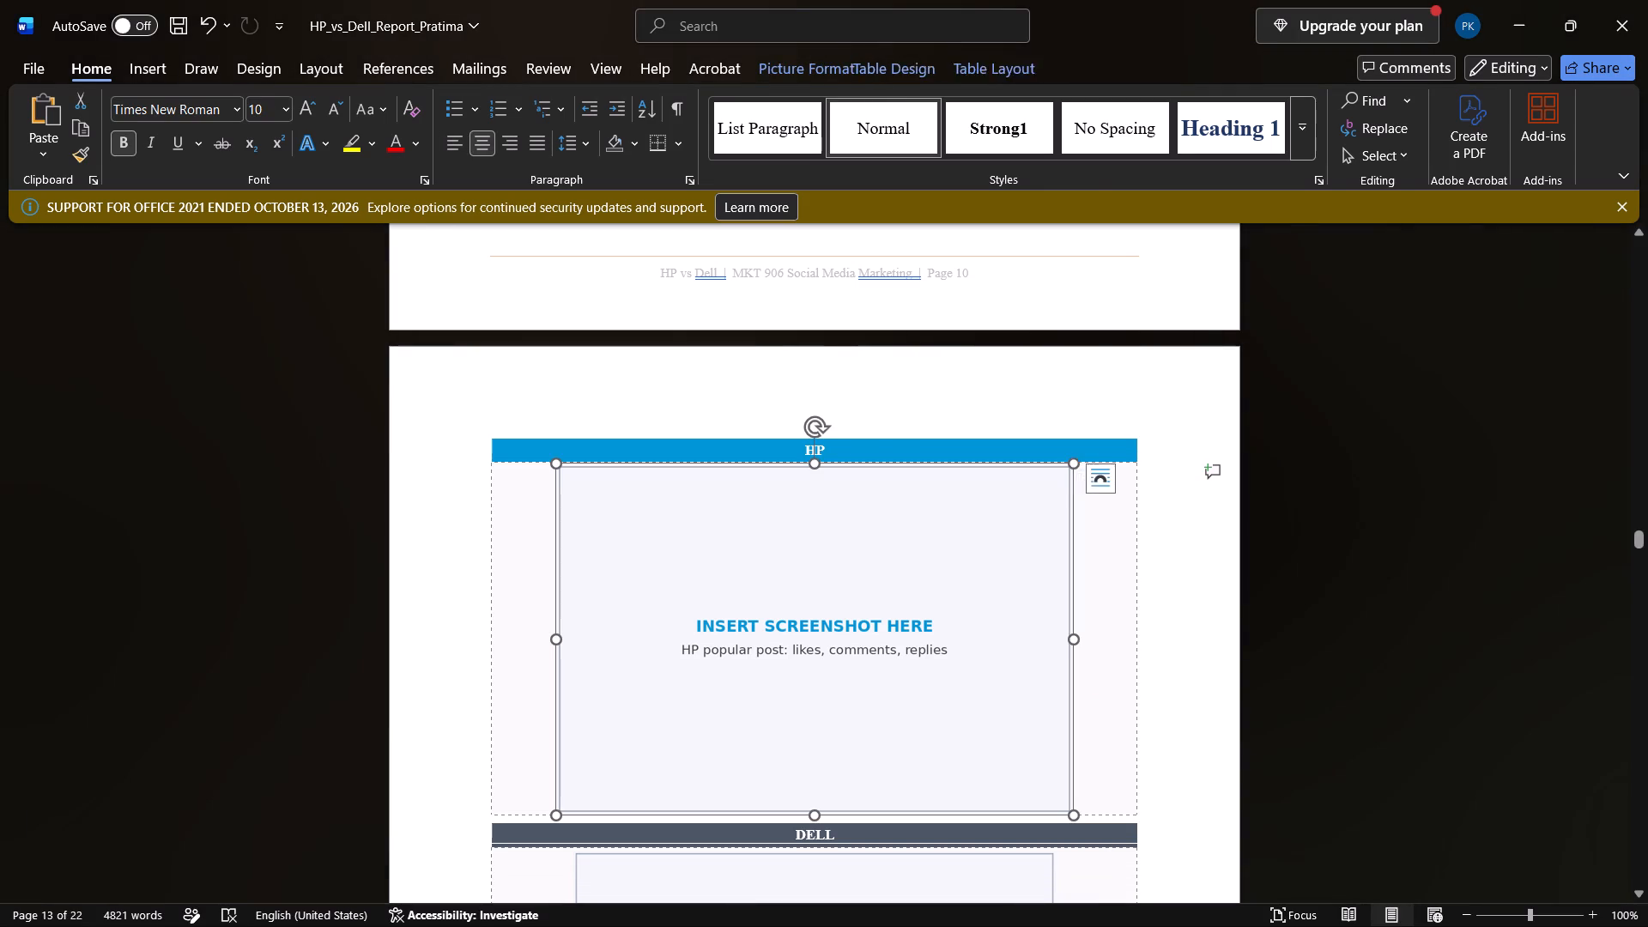
{"action": "left_click", "coordinate": [926, 55]}
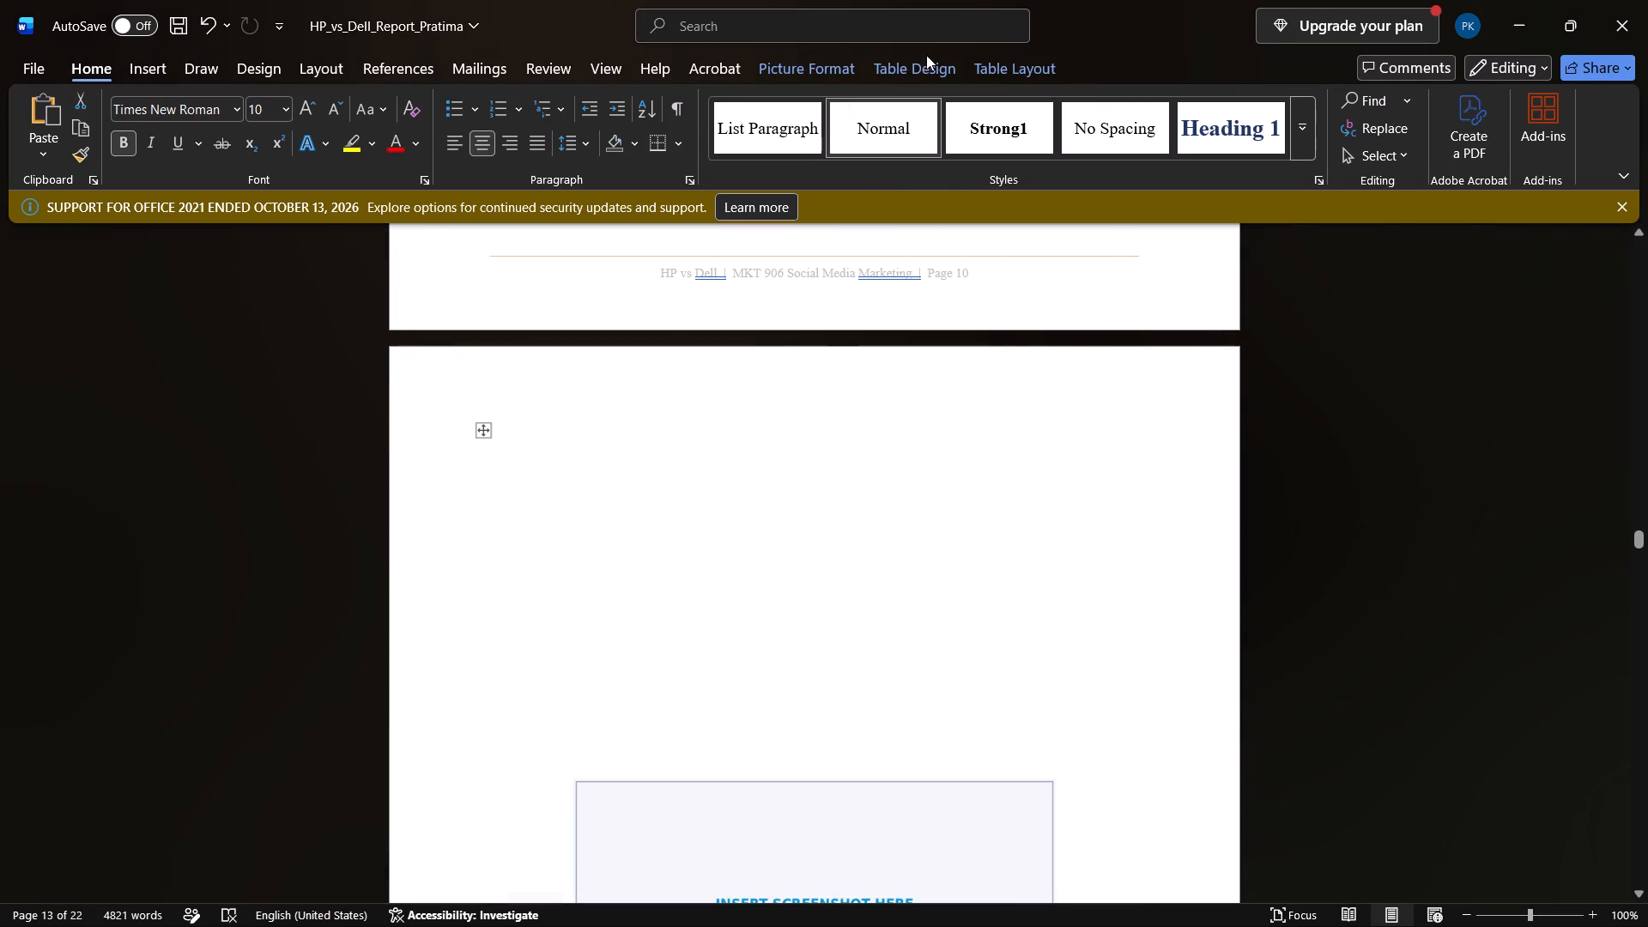
{"action": "left_click", "coordinate": [160, 64]}
{"action": "left_click", "coordinate": [215, 124]}
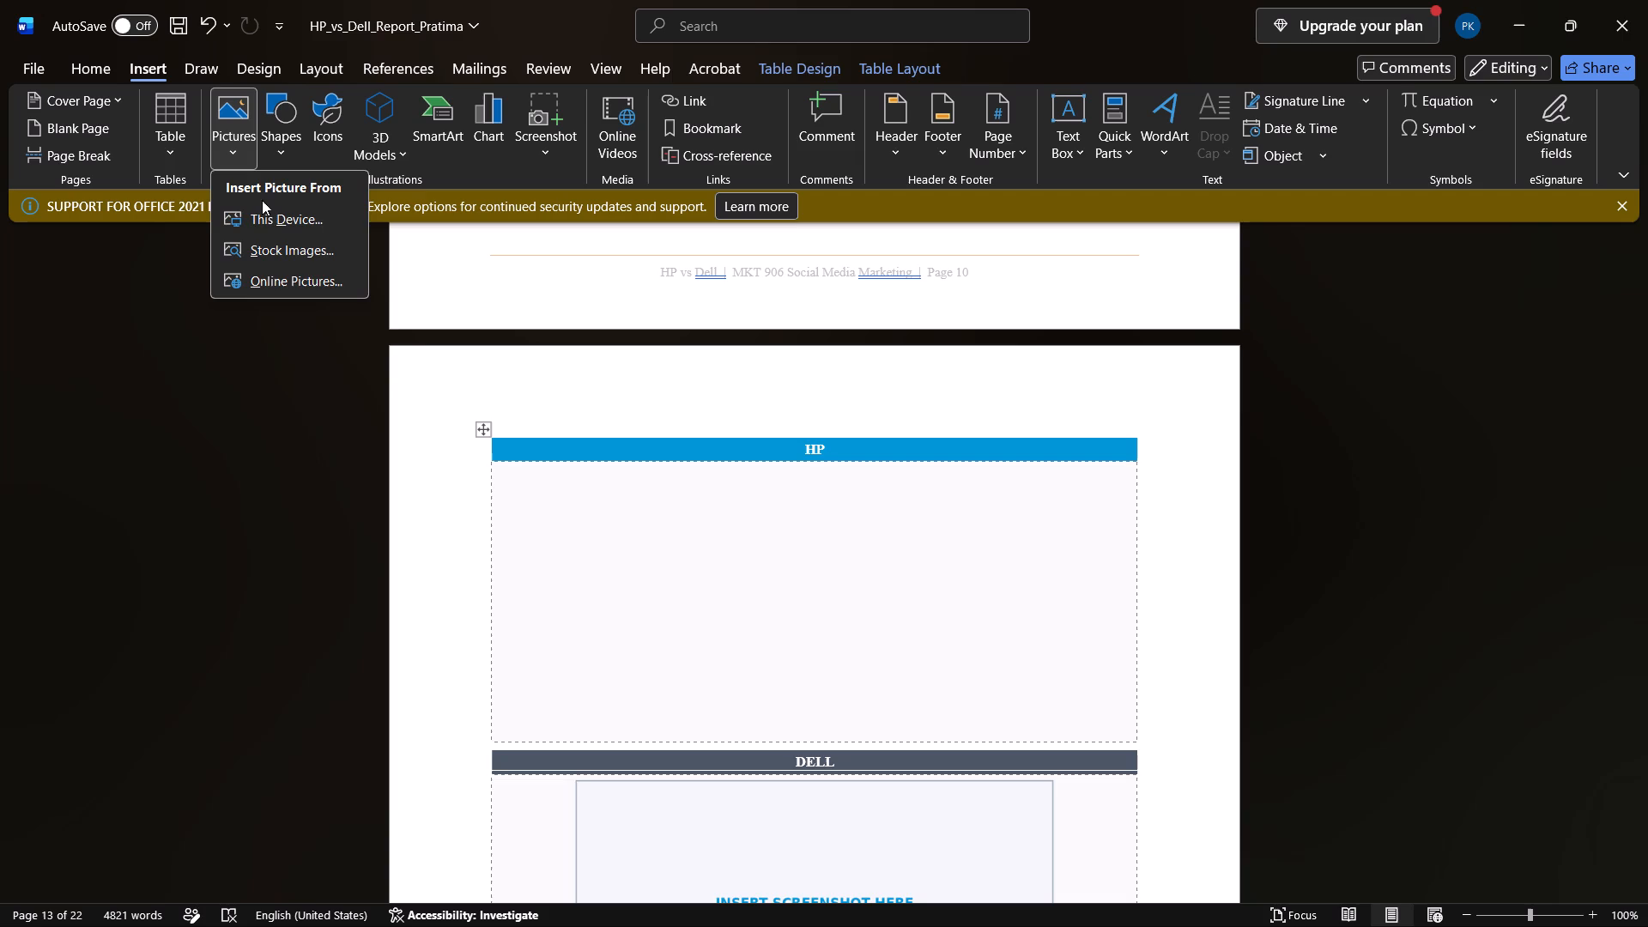
{"action": "left_click", "coordinate": [271, 215]}
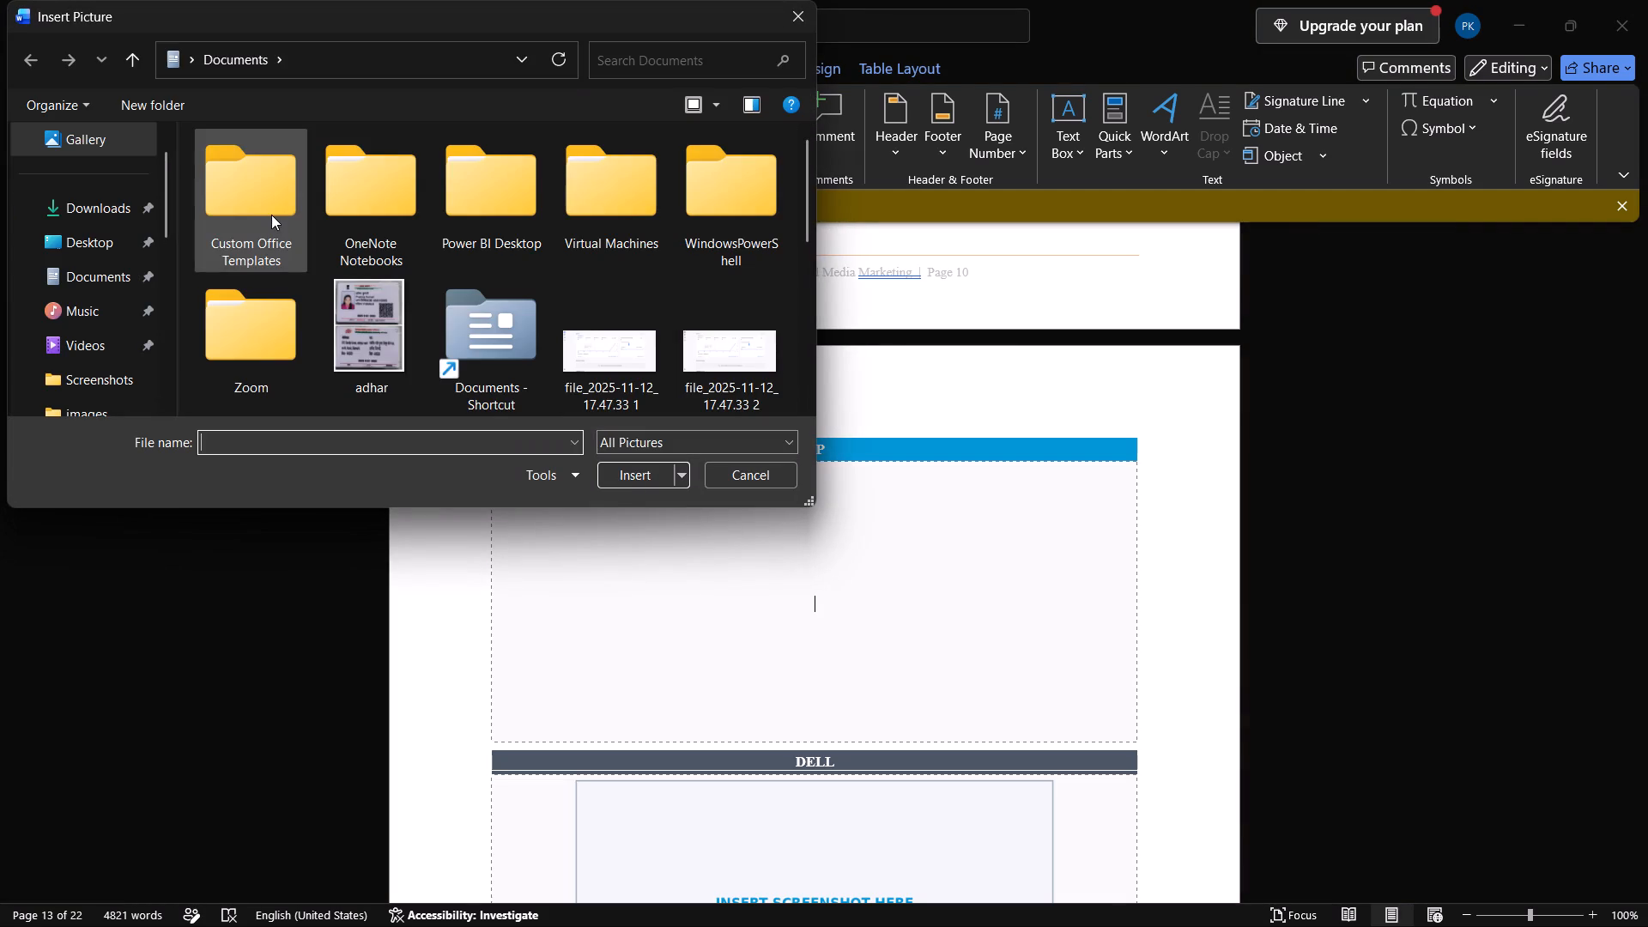
{"action": "left_click", "coordinate": [121, 146]}
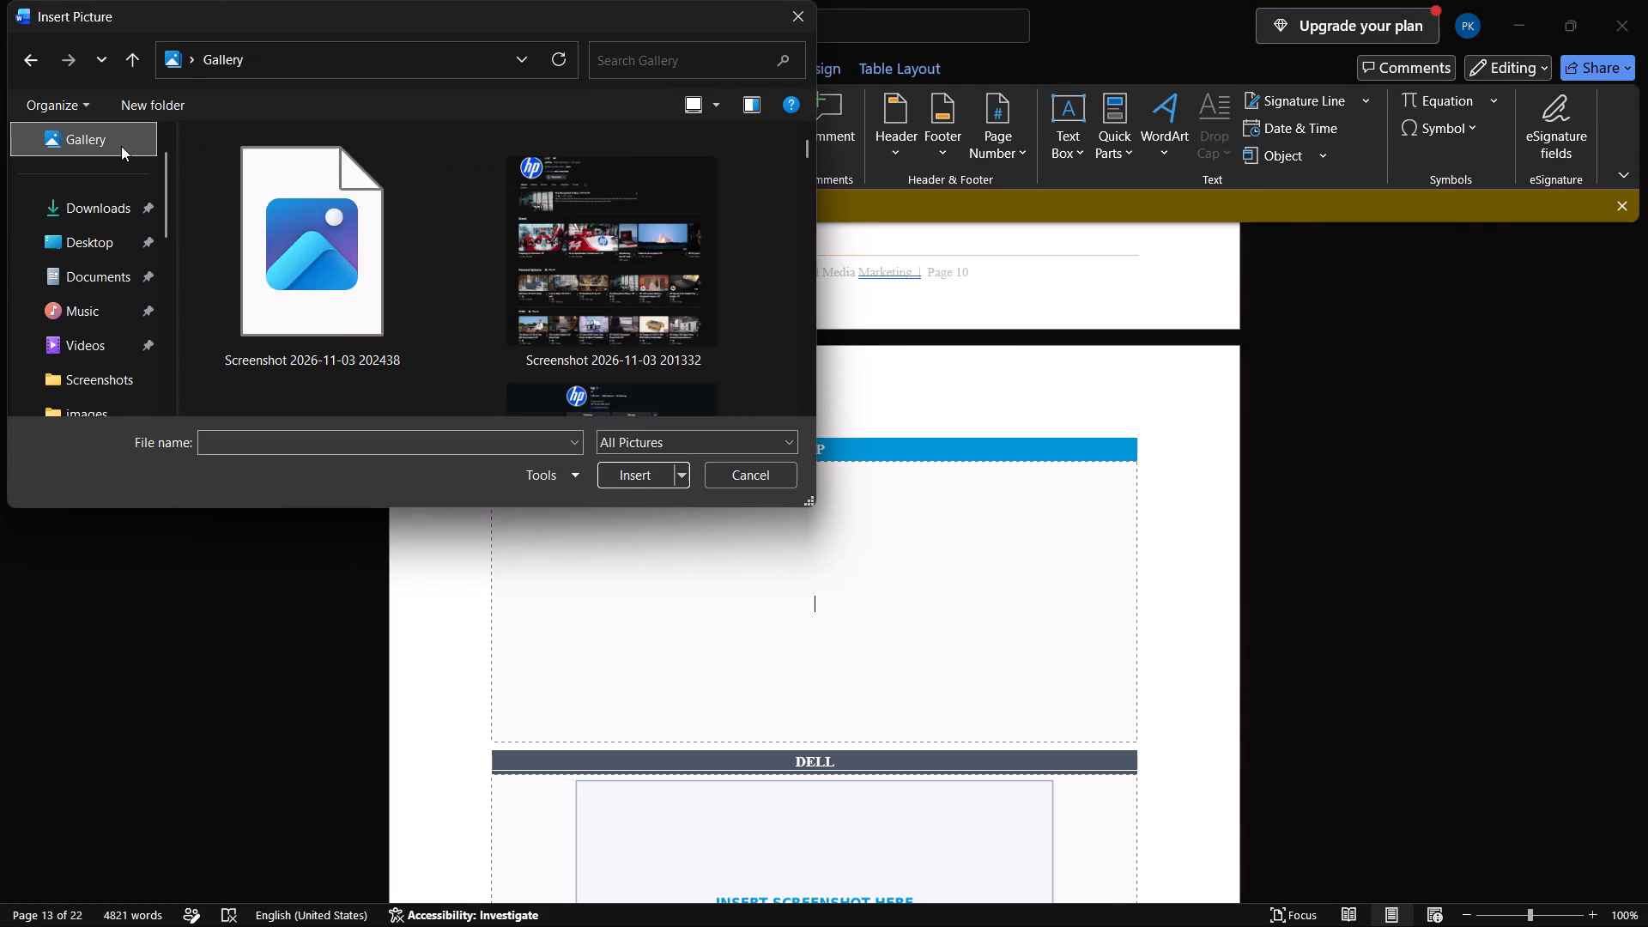
{"action": "left_click", "coordinate": [352, 221]}
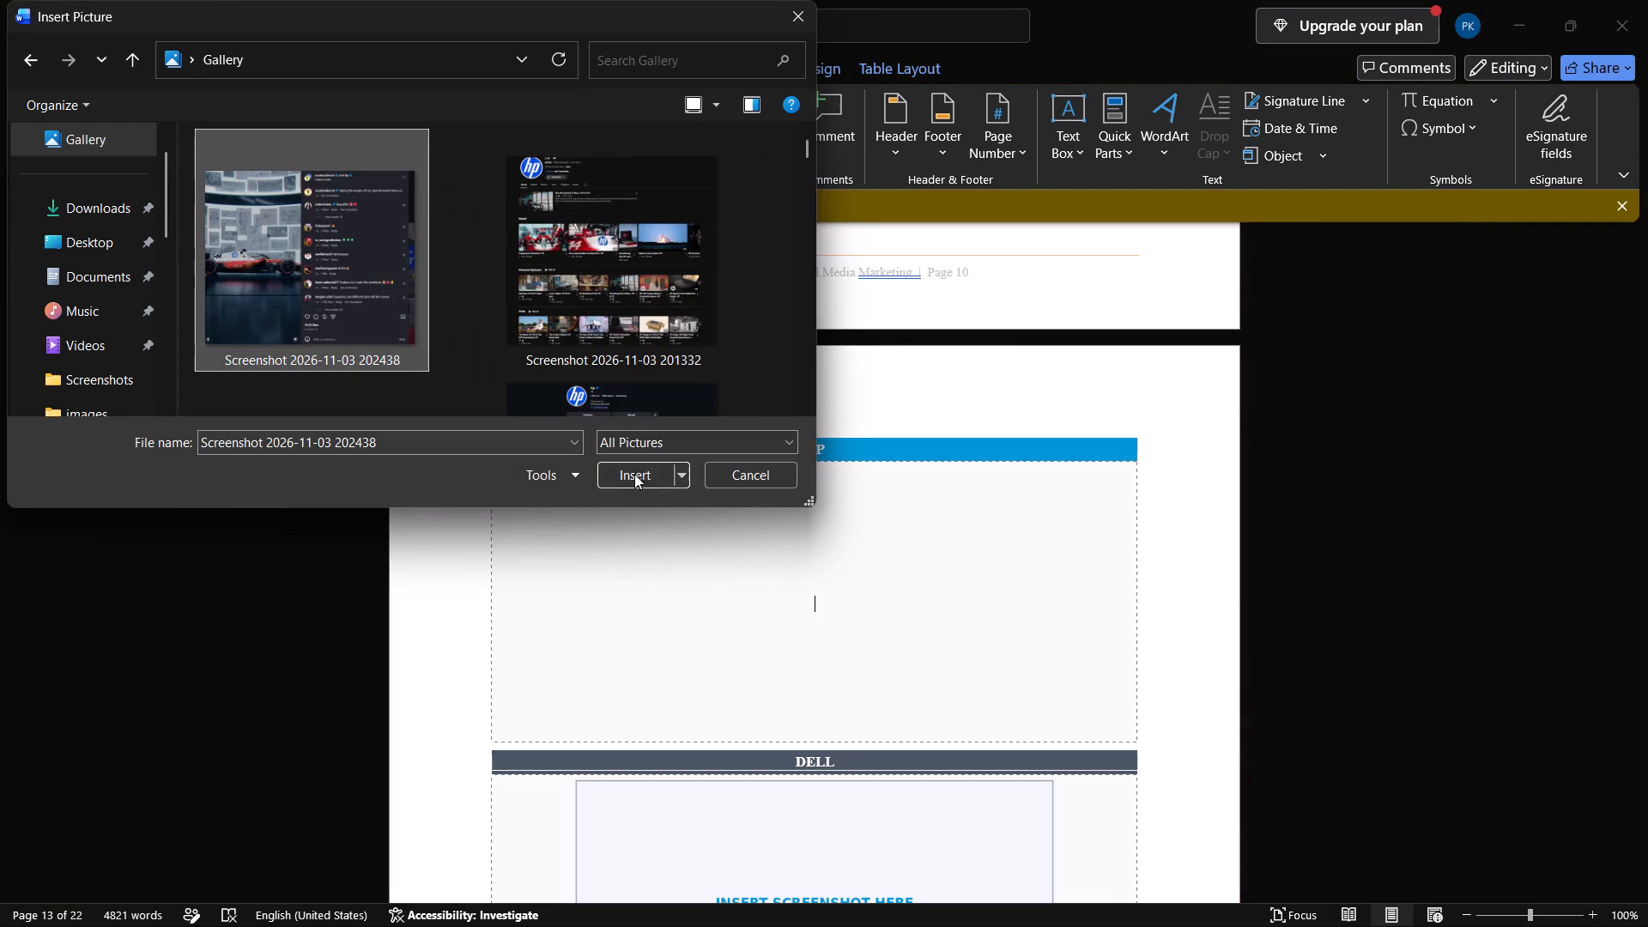
{"action": "left_click", "coordinate": [648, 482]}
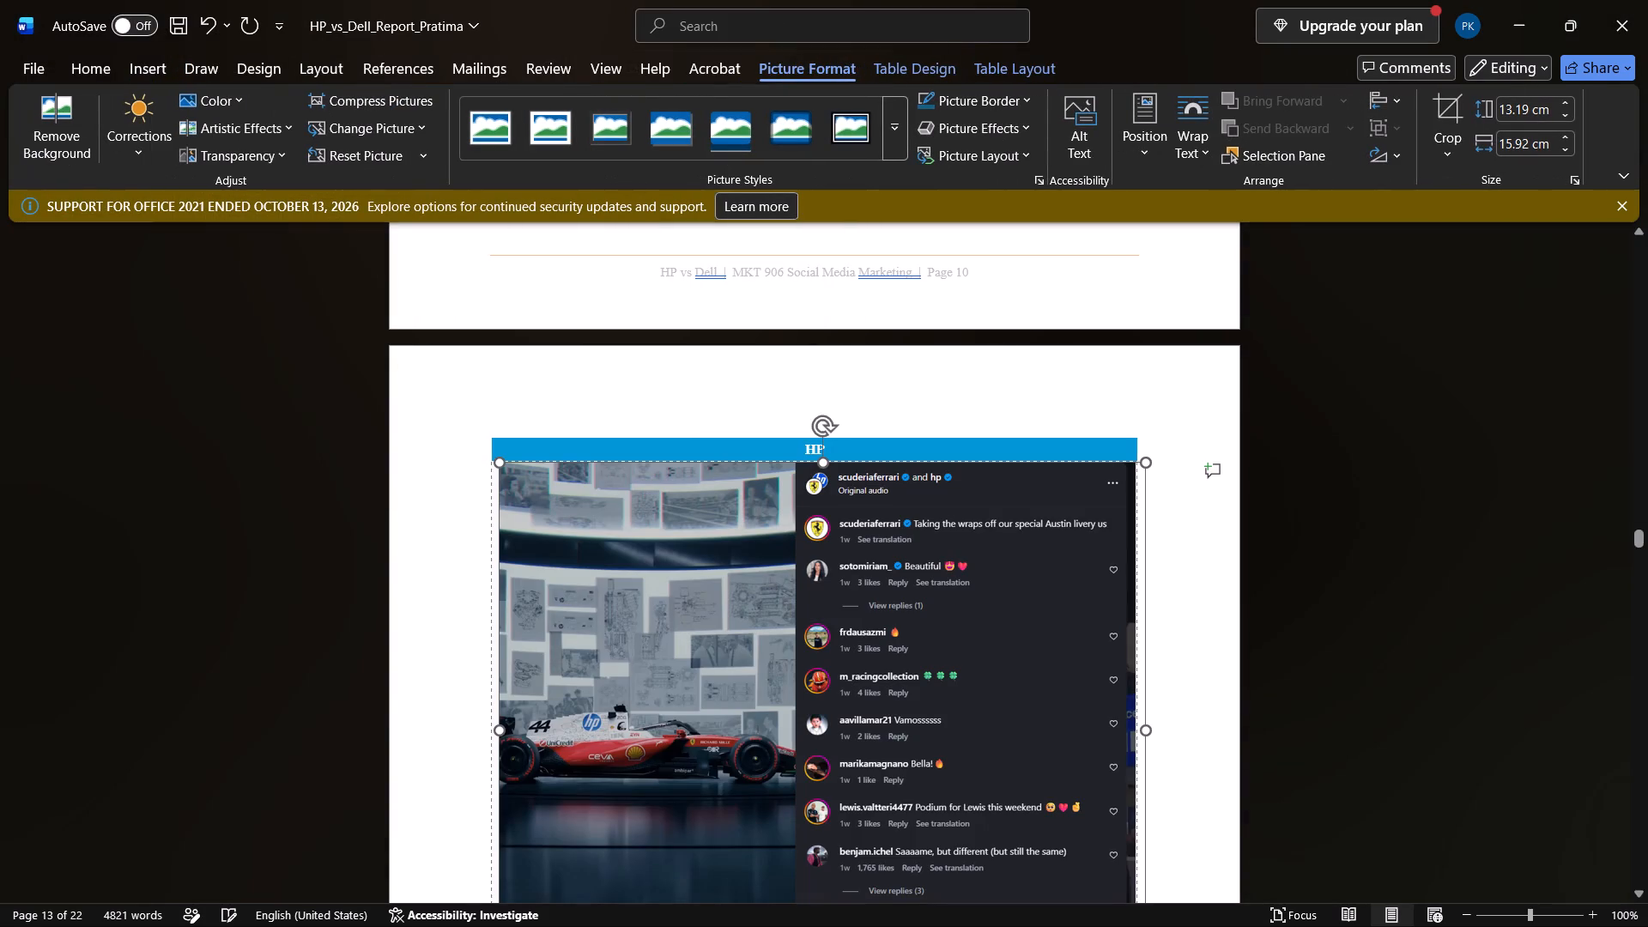
Reduce only the height of the inserted HP reel screenshot to about 9.4 cm and check the Figure 4.5 layout.
{"action": "scroll", "coordinate": [815, 596], "scroll_direction": "down", "scroll_amount": 3}
{"action": "scroll", "coordinate": [935, 651], "scroll_direction": "down", "scroll_amount": 3}
{"action": "left_click", "coordinate": [1197, 606]}
{"action": "scroll", "coordinate": [800, 692], "scroll_direction": "down", "scroll_amount": 3}
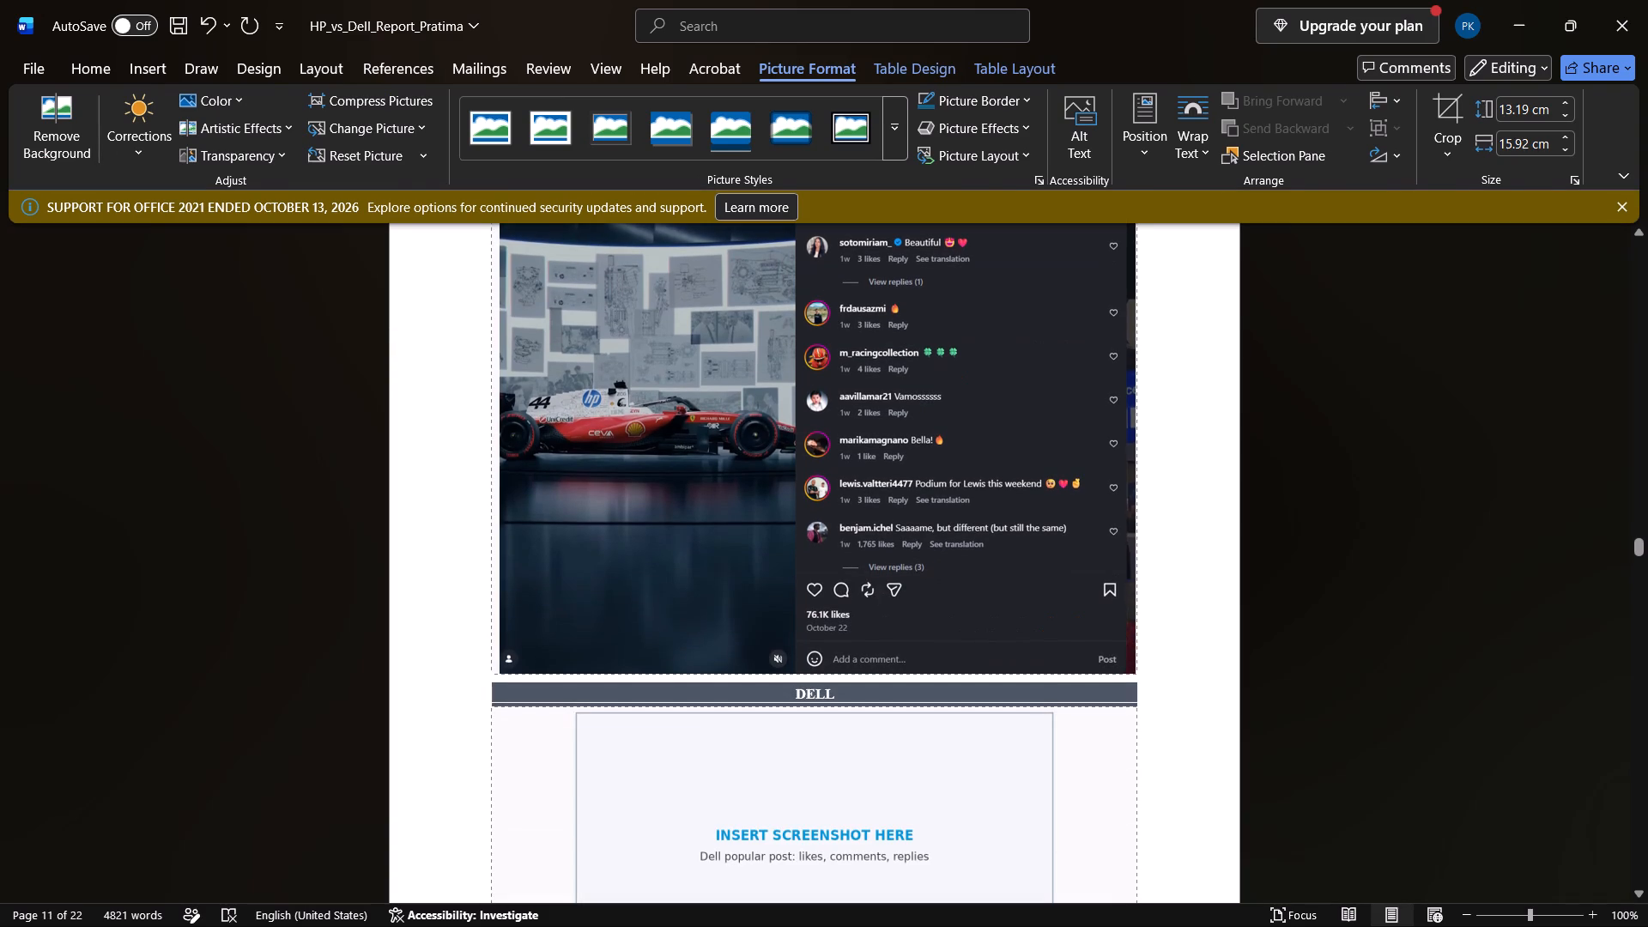
{"action": "left_click", "coordinate": [840, 654]}
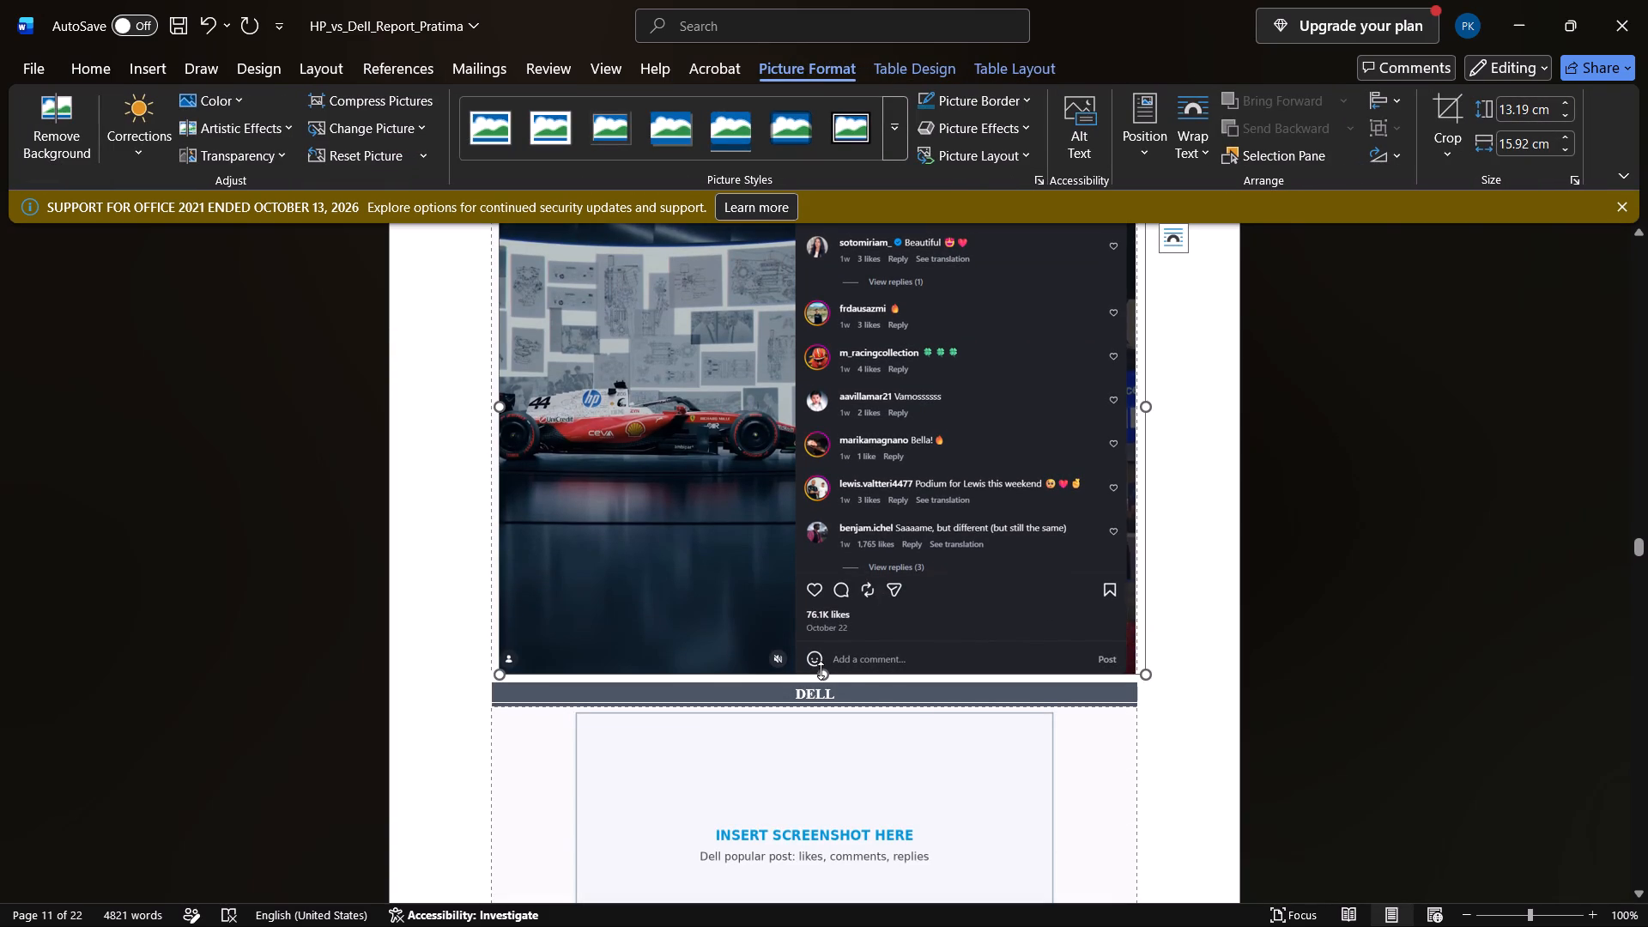
{"action": "left_click_drag", "start_coordinate": [821, 670], "coordinate": [820, 524]}
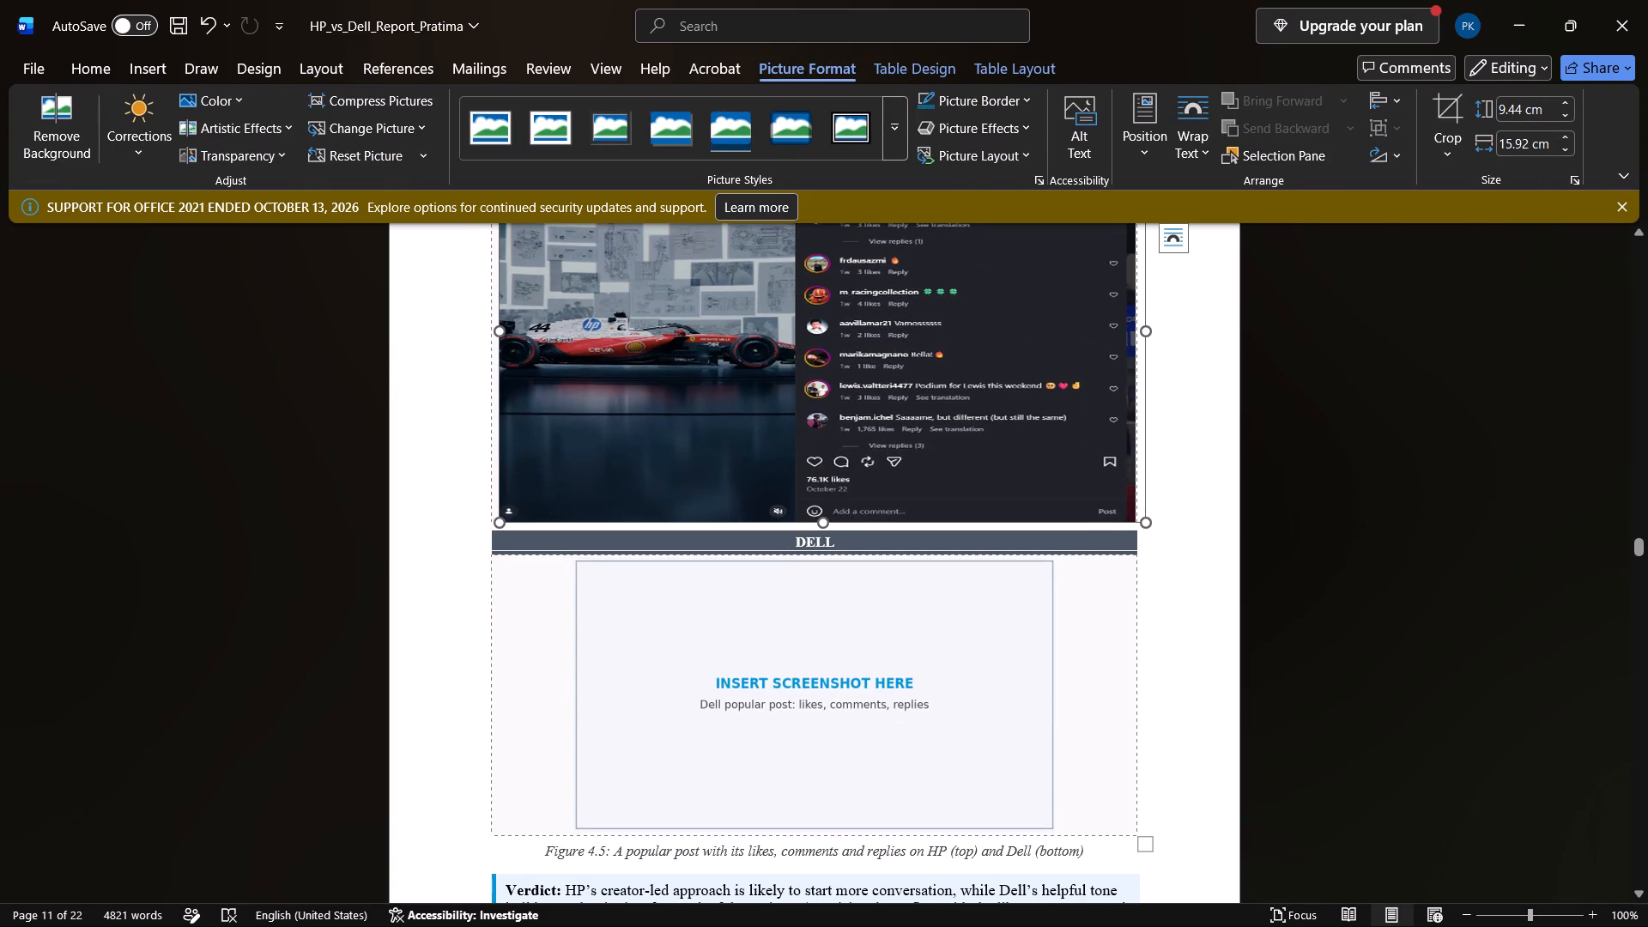
{"action": "left_click", "coordinate": [1215, 663]}
{"action": "scroll", "coordinate": [881, 660], "scroll_direction": "up", "scroll_amount": 2}
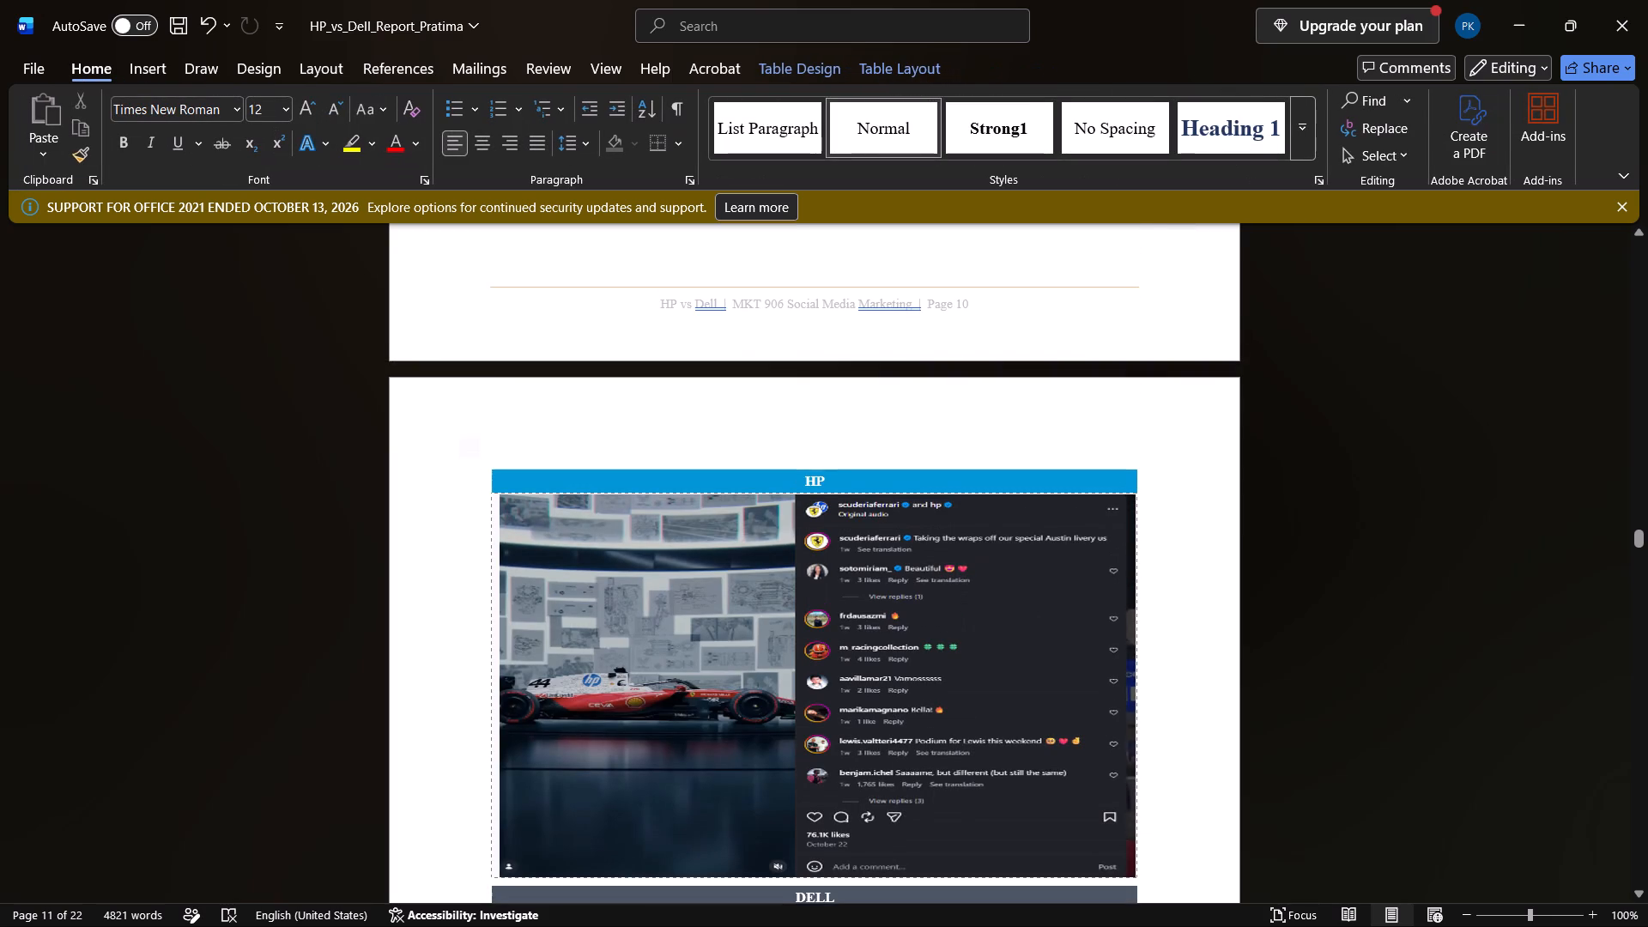
{"action": "scroll", "coordinate": [940, 641], "scroll_direction": "down", "scroll_amount": 4}
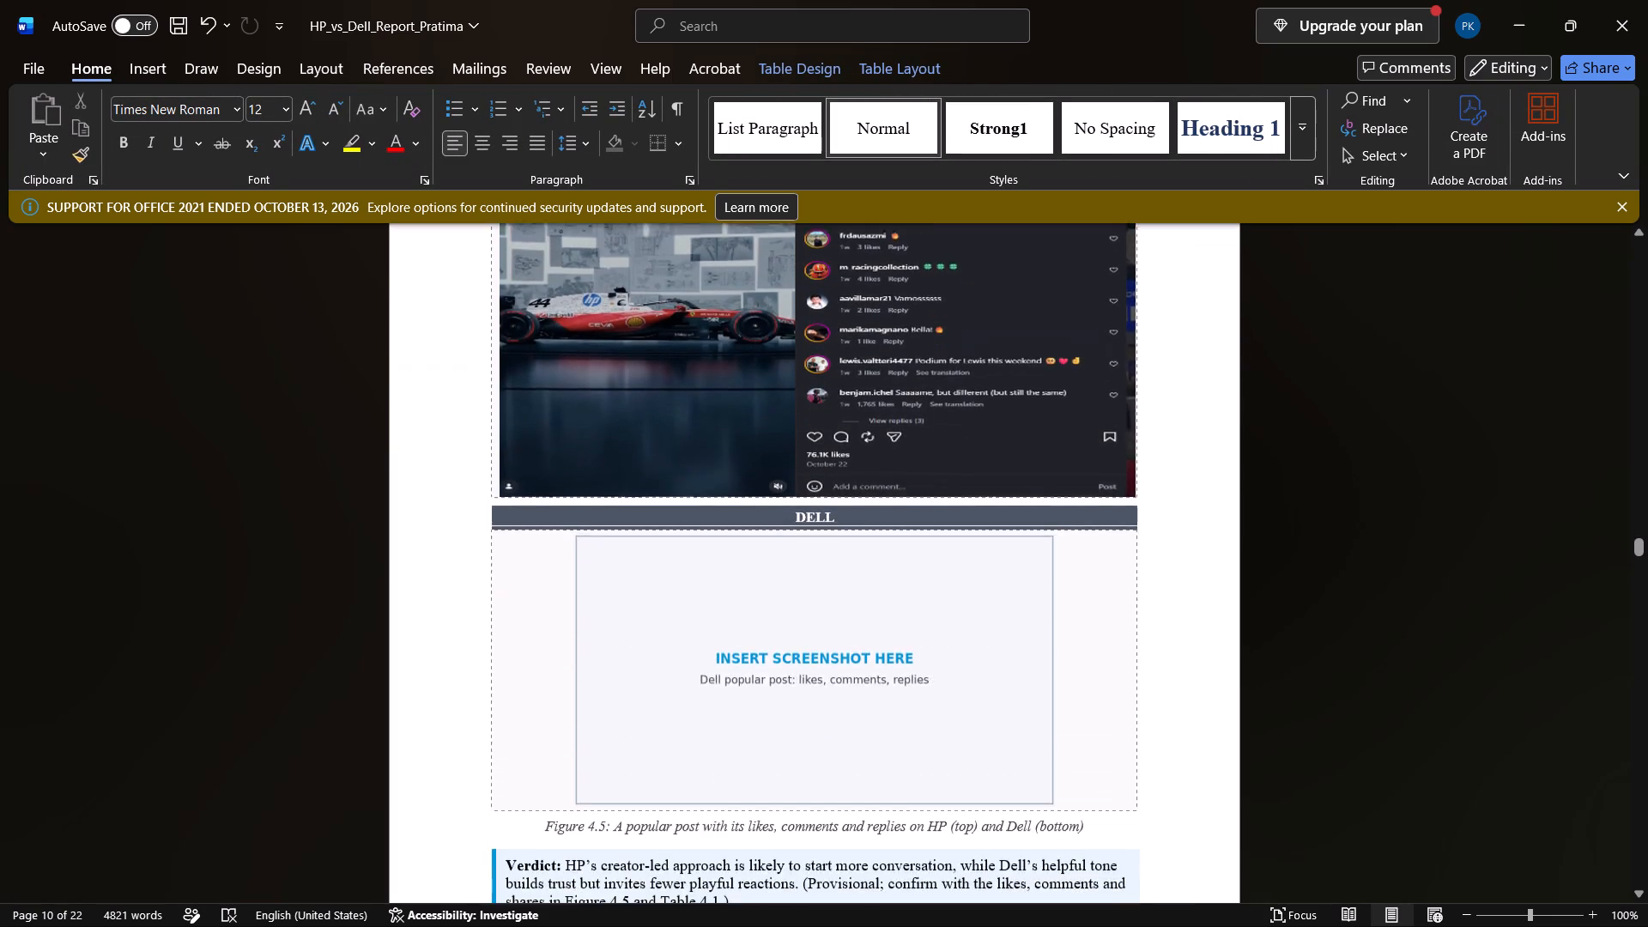
{"action": "scroll", "coordinate": [940, 641], "scroll_direction": "down", "scroll_amount": 1}
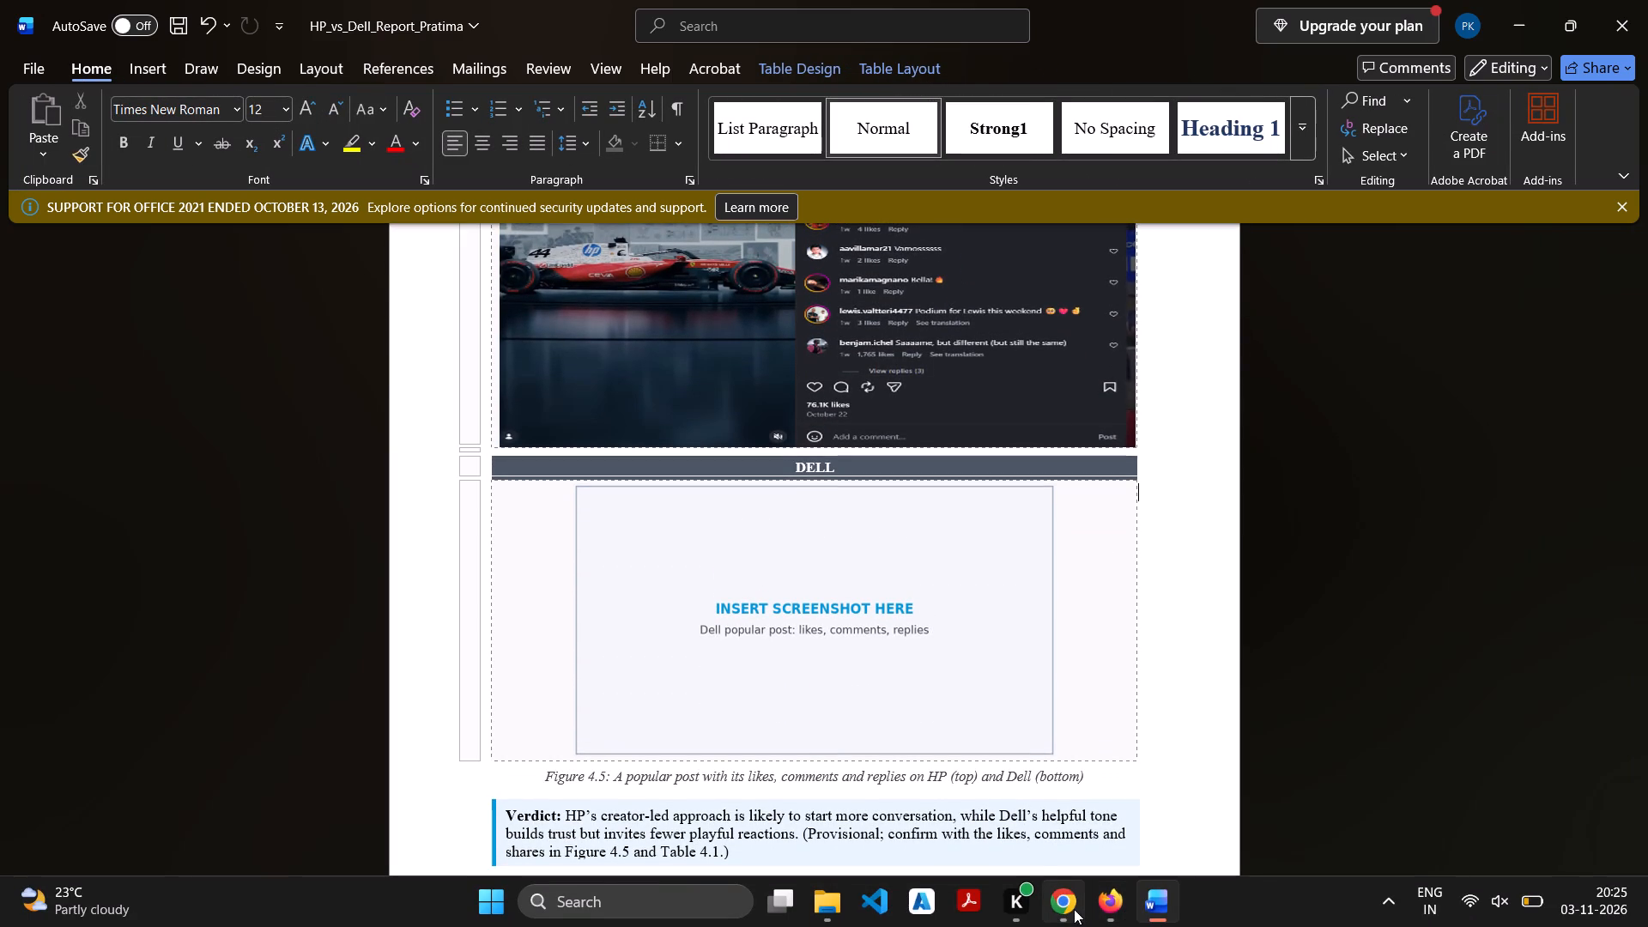
Switch to Instagram in Chrome, leave HP's reel, search for "dell" and open the verified dell profile's reels.
{"action": "left_click", "coordinate": [1056, 813]}
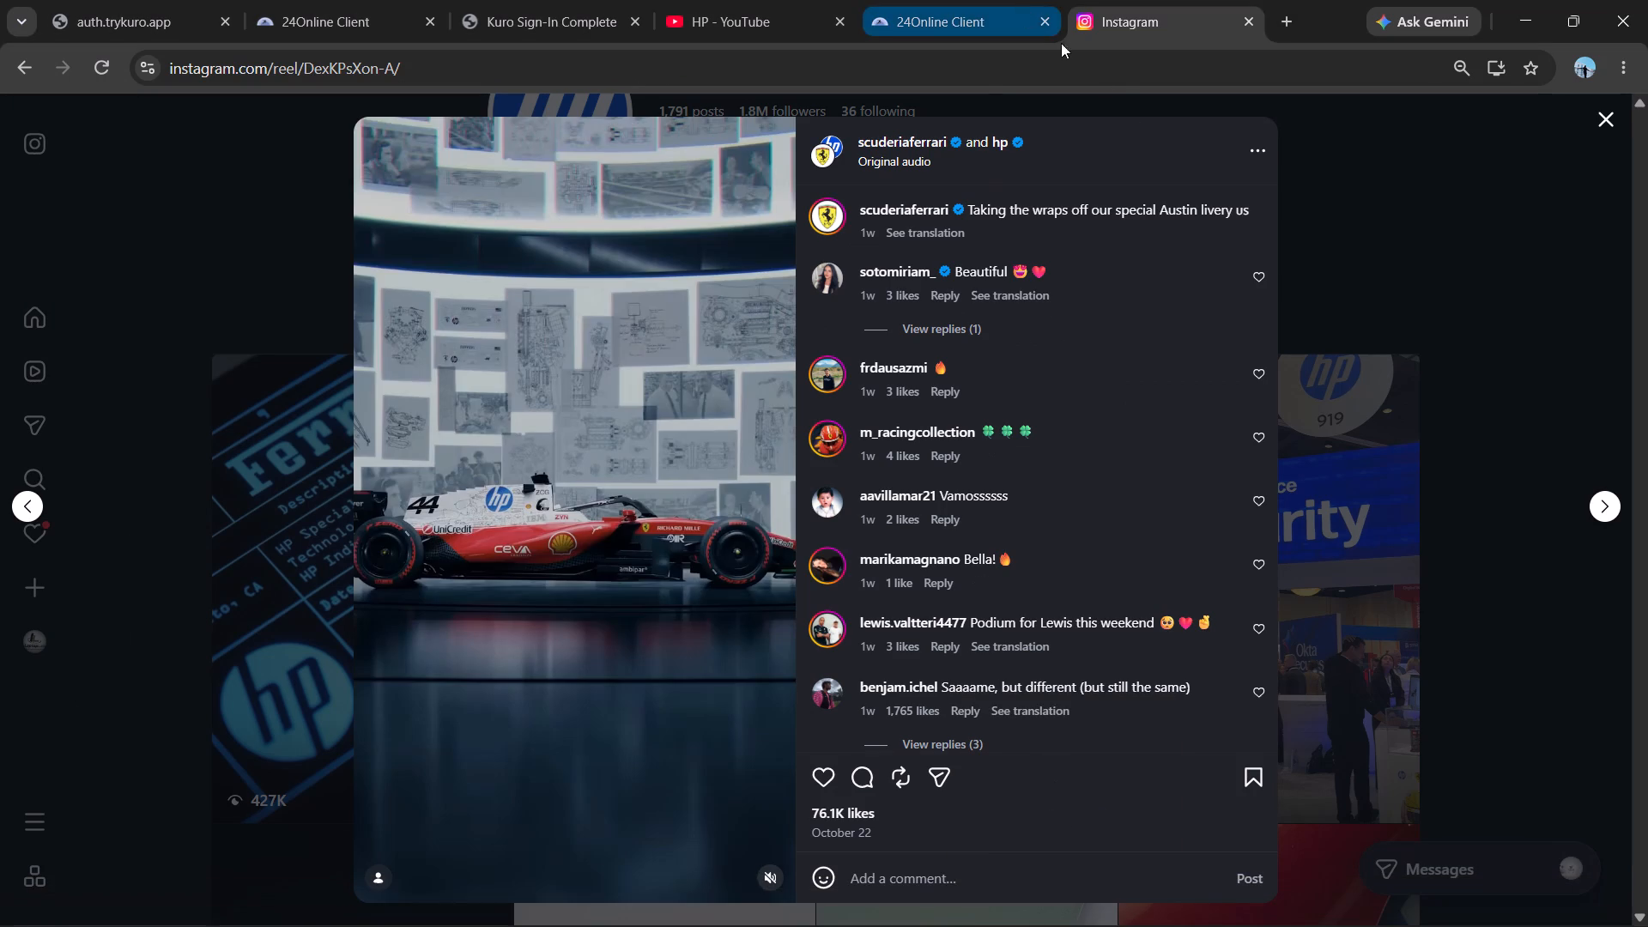
{"action": "left_click", "coordinate": [237, 165]}
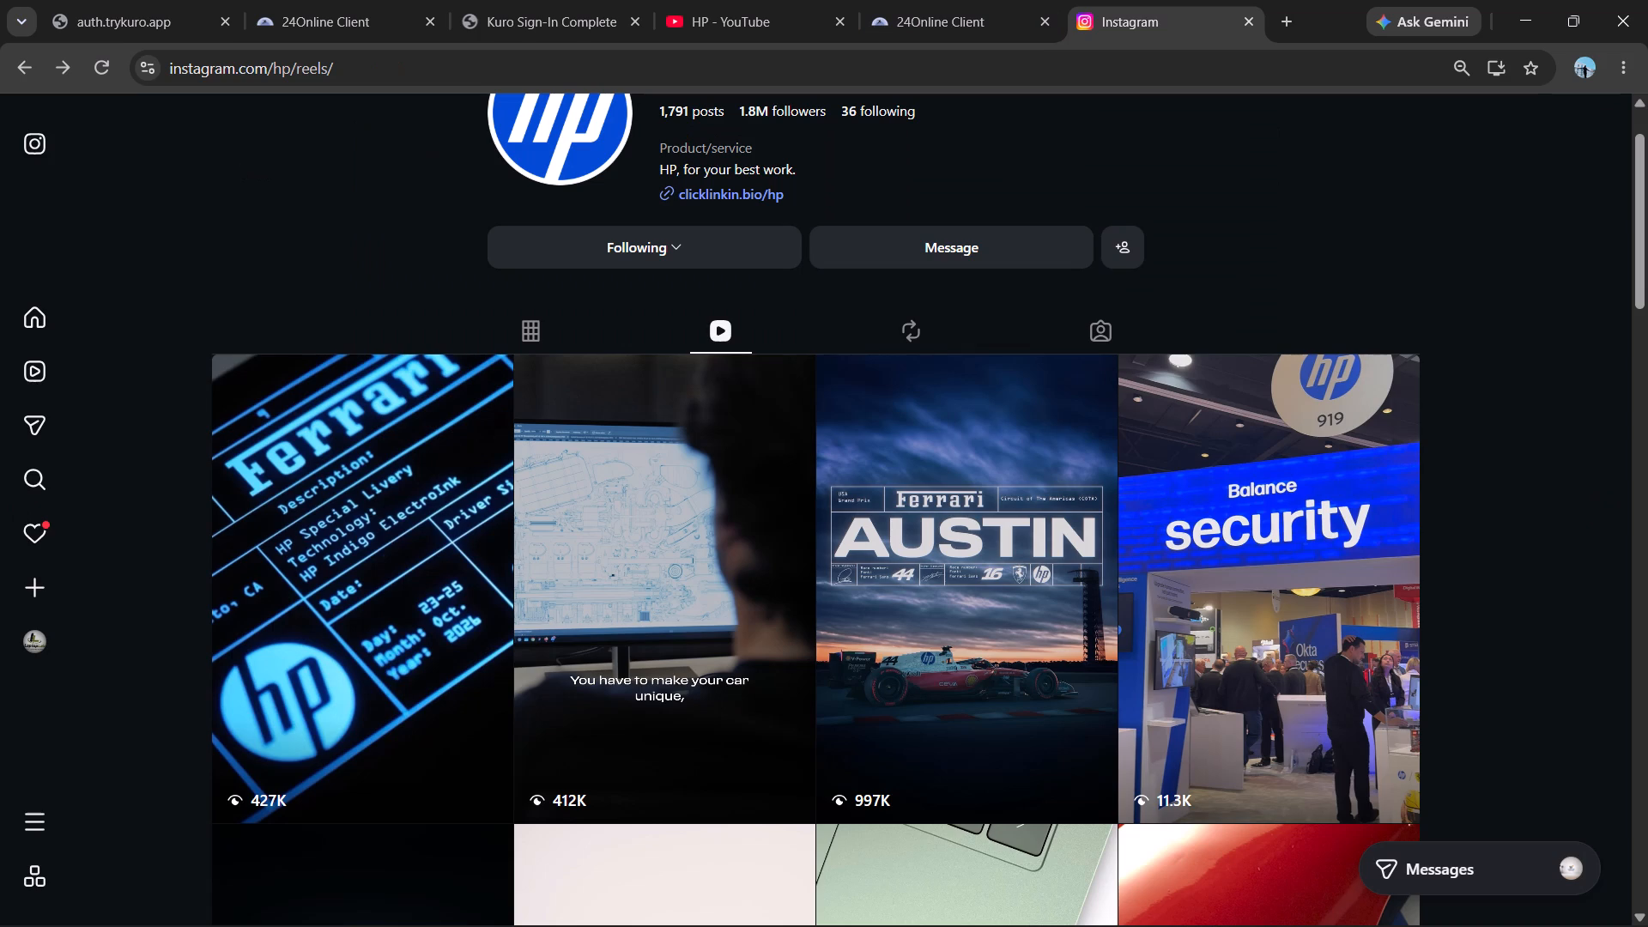
{"action": "scroll", "coordinate": [810, 312], "scroll_direction": "up", "scroll_amount": 8}
{"action": "left_click", "coordinate": [13, 62]}
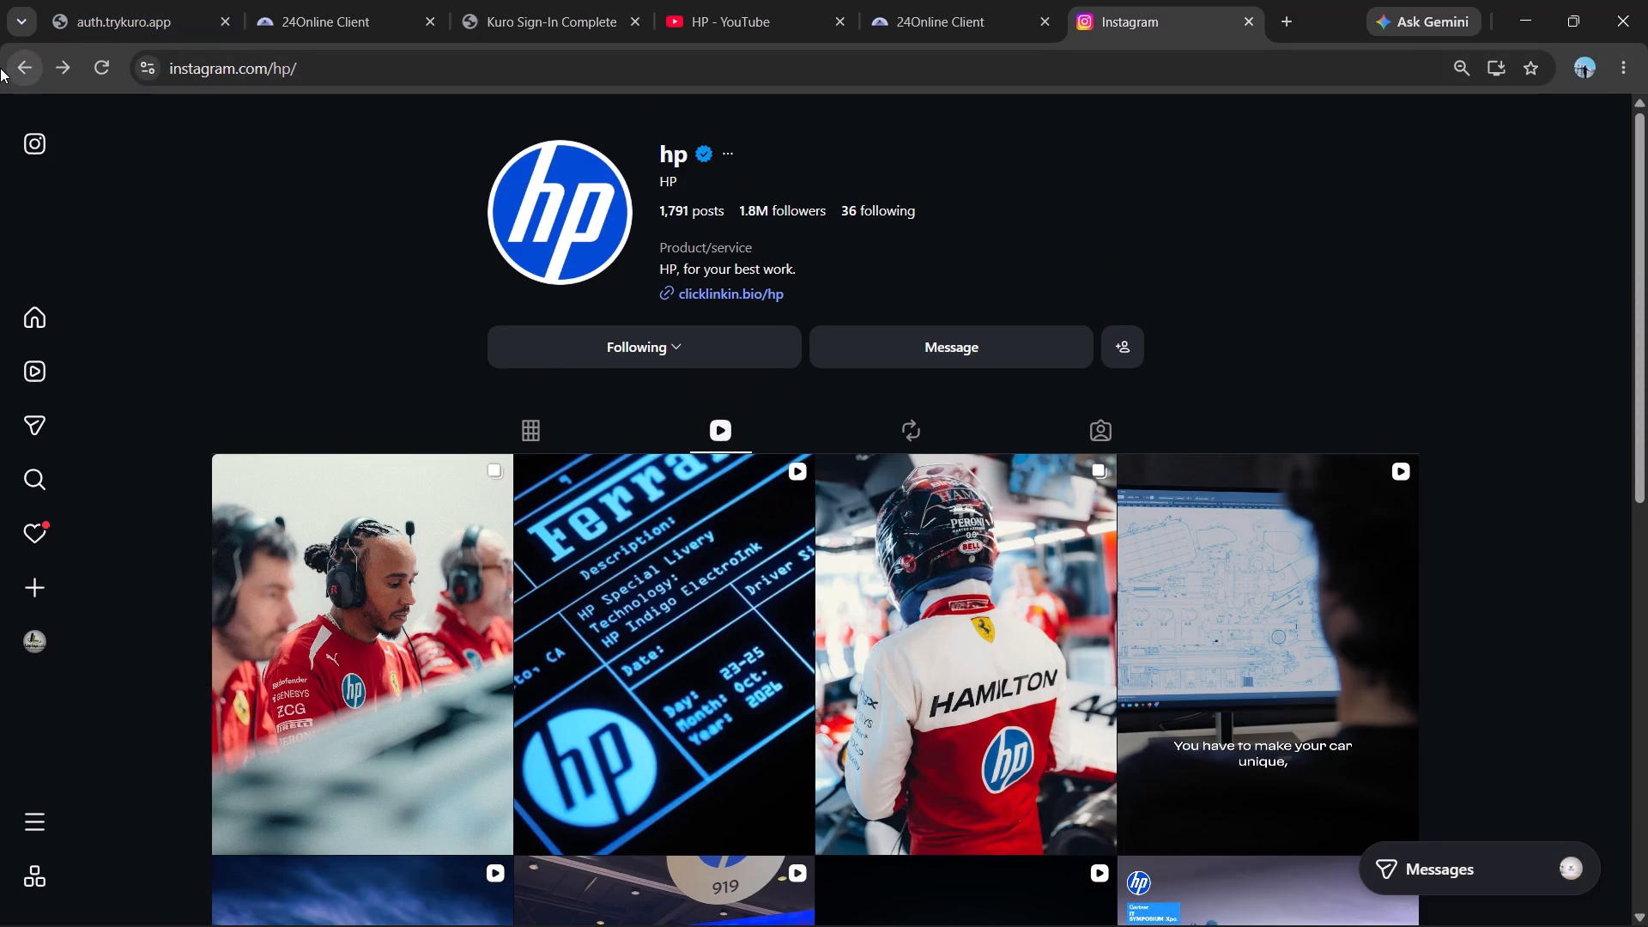
{"action": "left_click", "coordinate": [0, 68]}
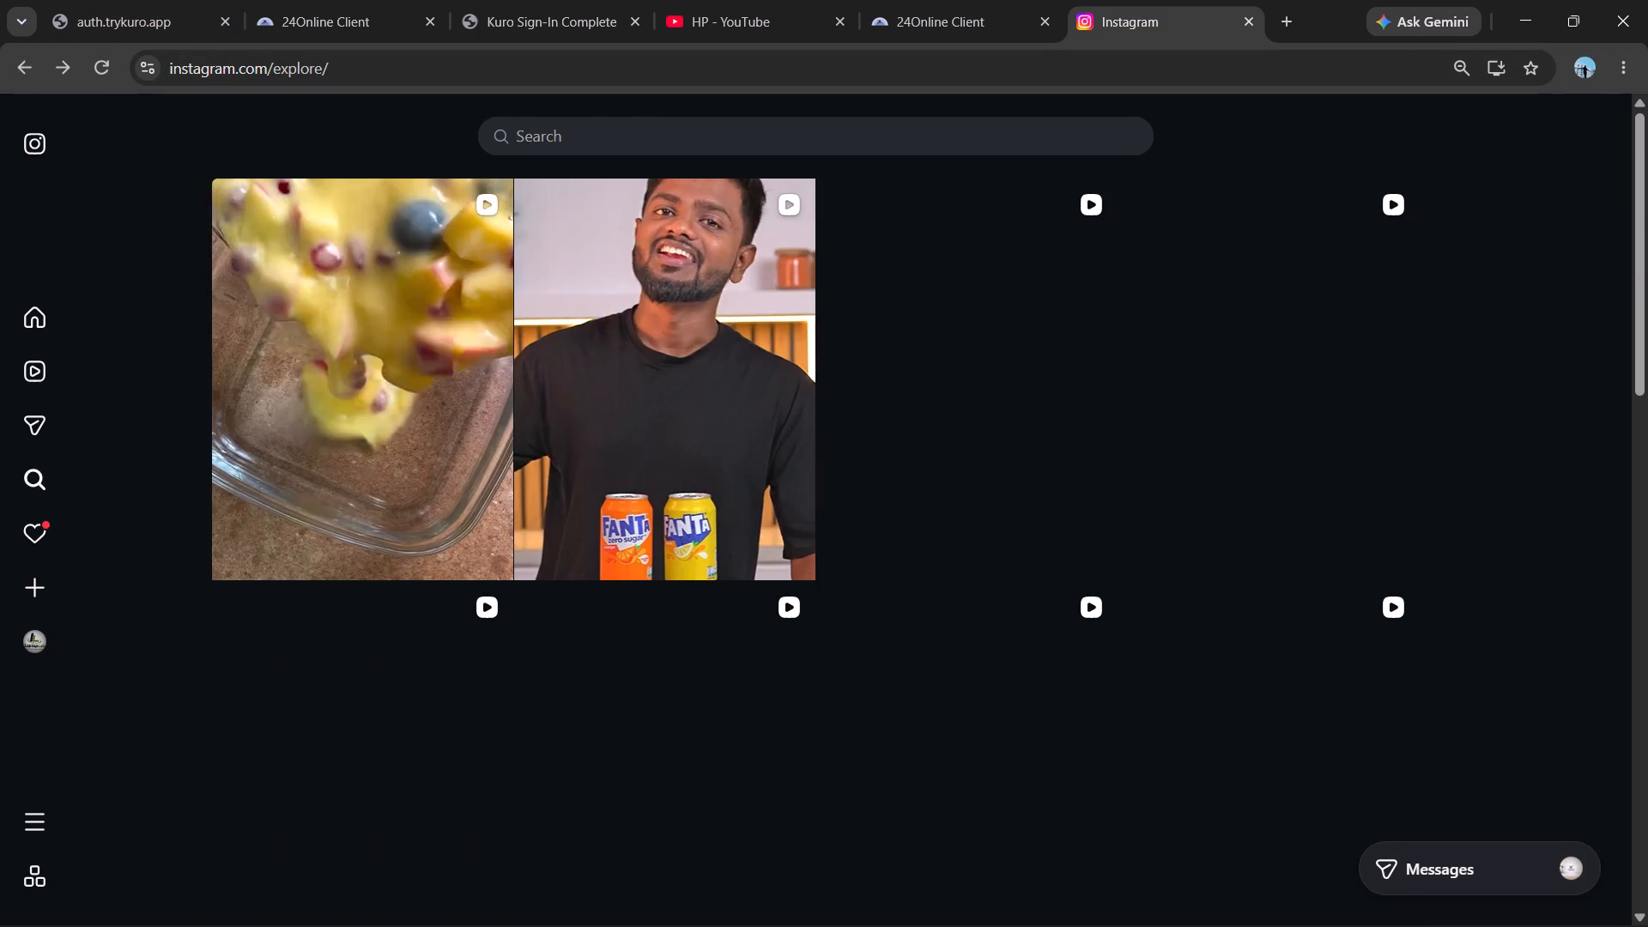
{"action": "left_click", "coordinate": [574, 141]}
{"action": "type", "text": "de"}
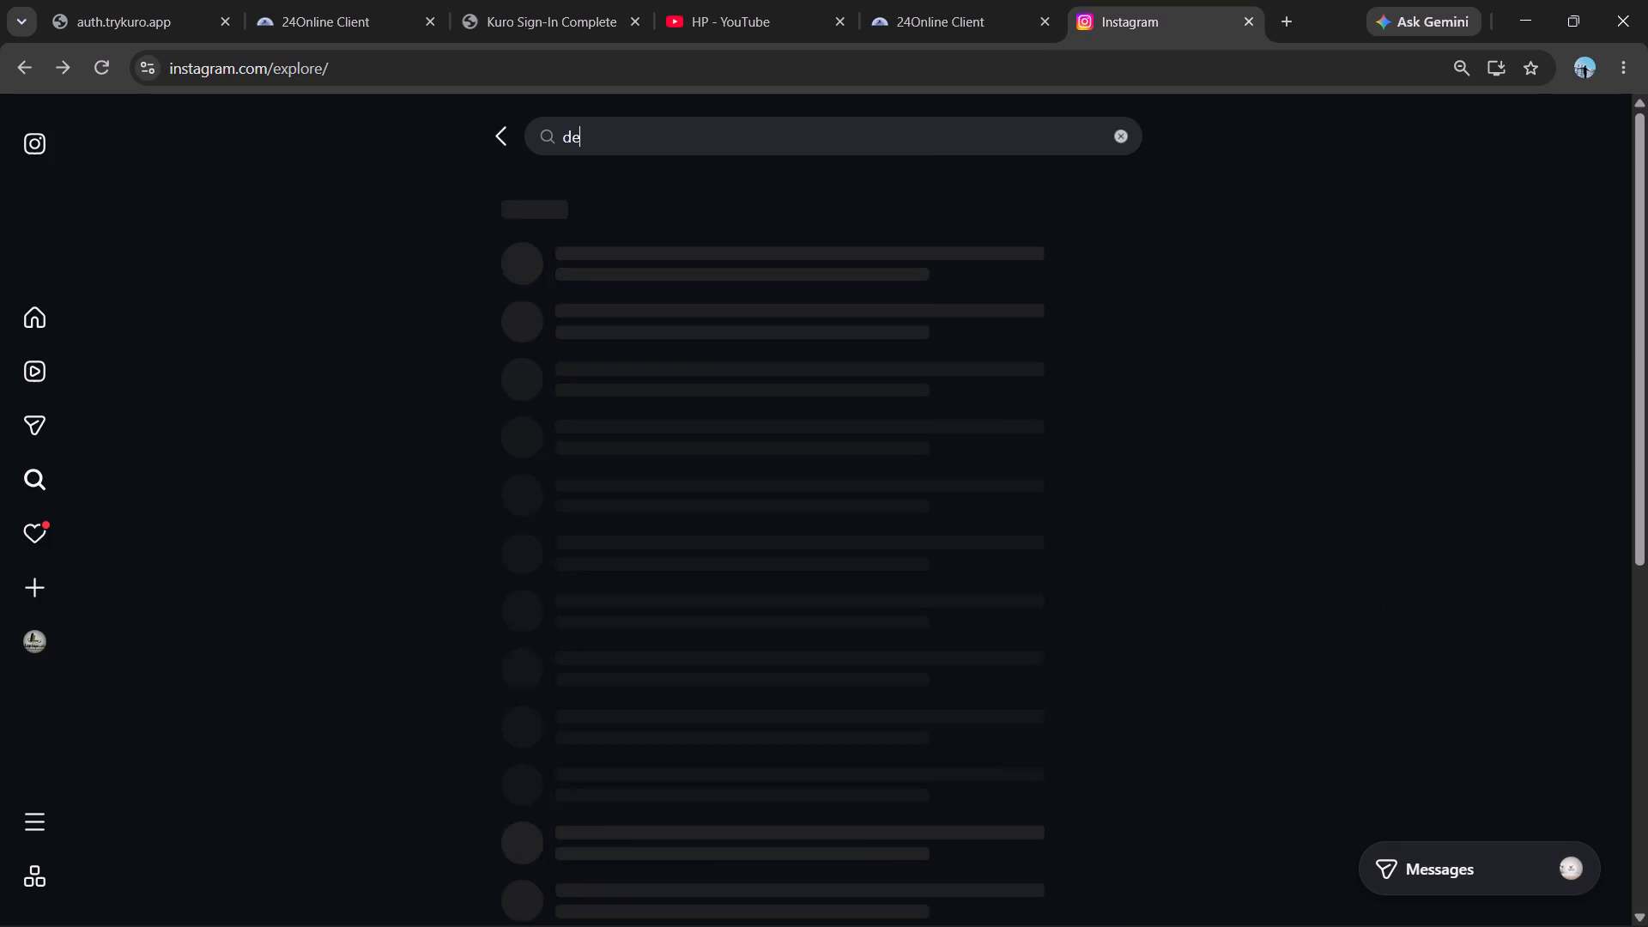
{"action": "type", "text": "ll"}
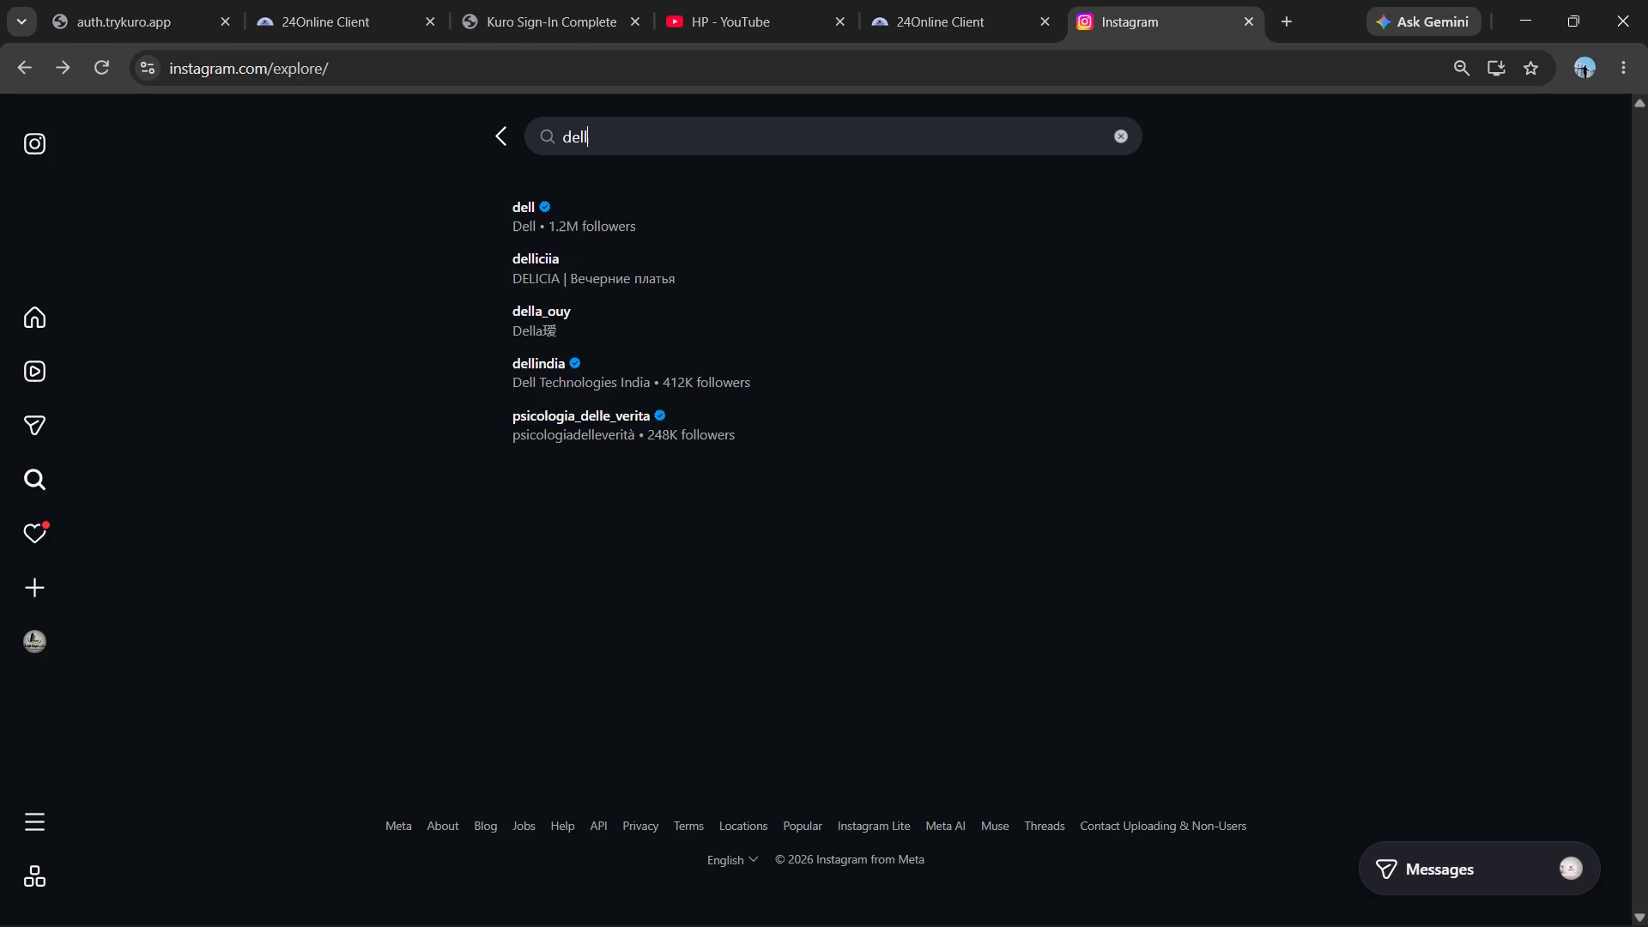
{"action": "left_click", "coordinate": [600, 215]}
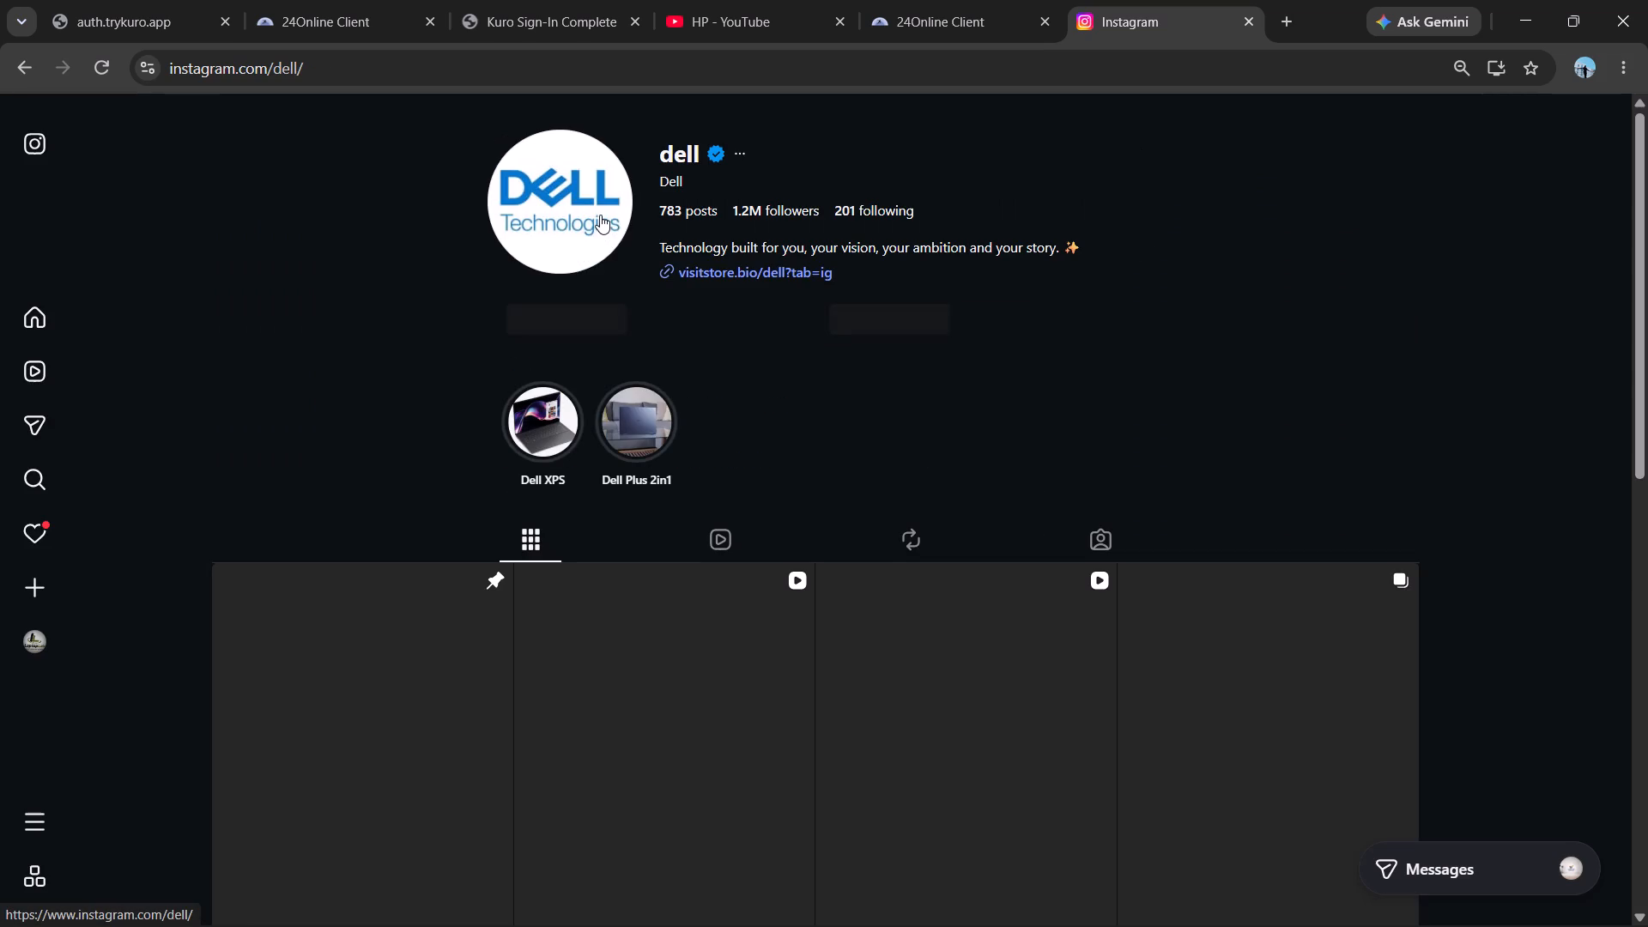
{"action": "left_click", "coordinate": [718, 548]}
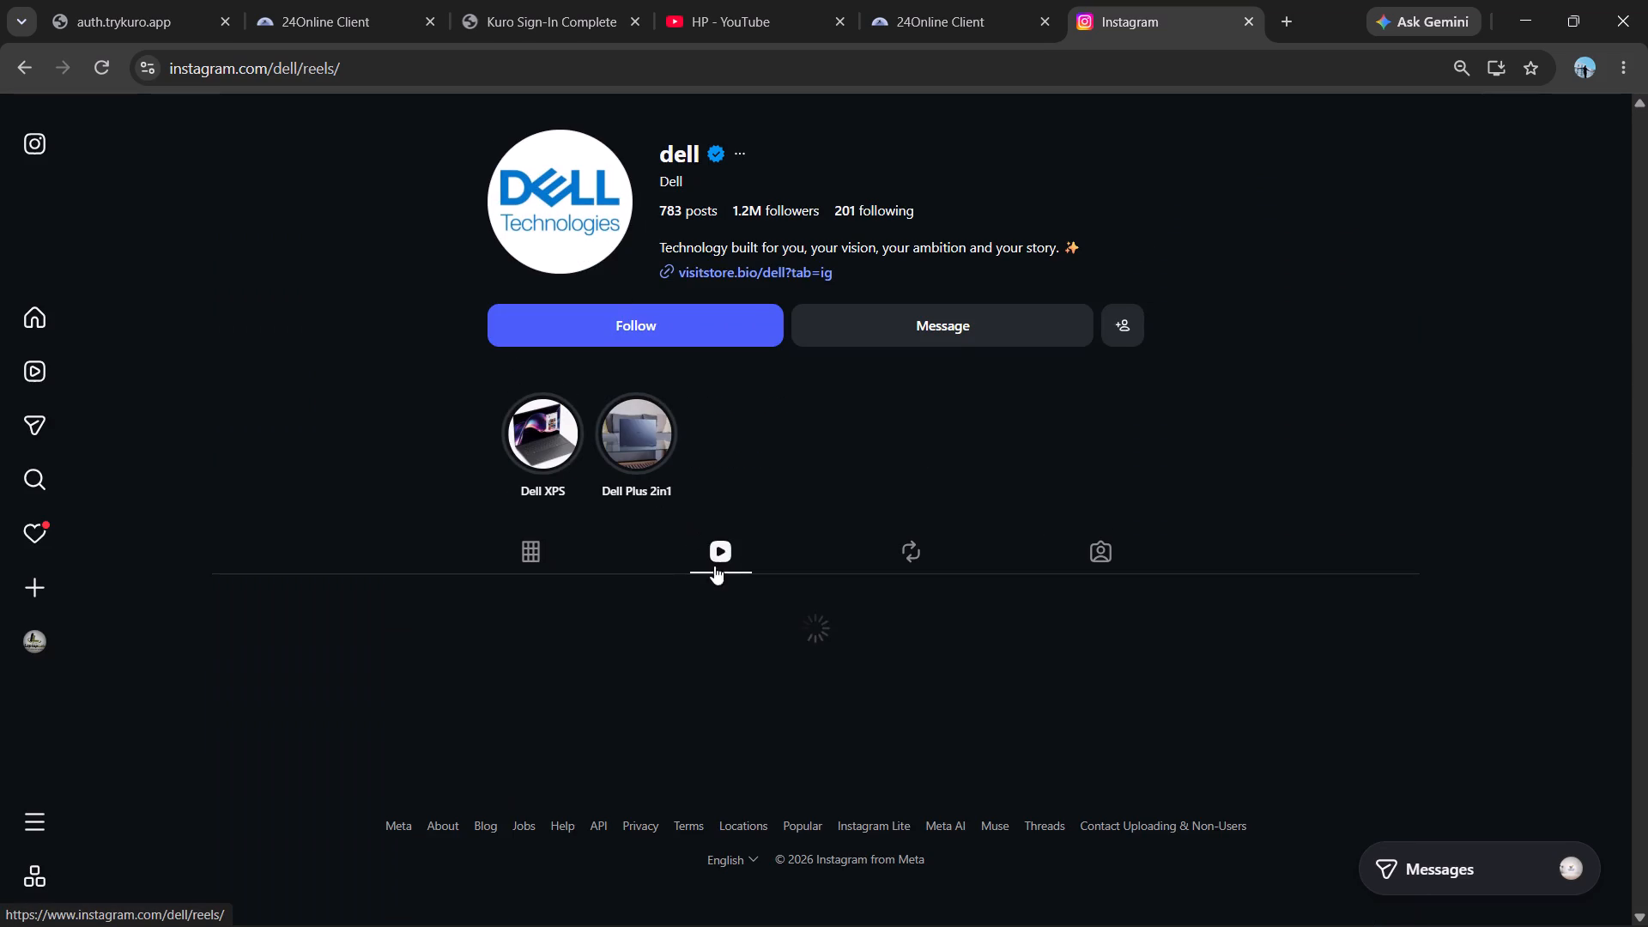
Open Dell's new Dell XPS reel with 2,059 likes, pause it on the "Dell XPS" laptop frame, and capture the reel with its comments and likes.
{"action": "scroll", "coordinate": [617, 726], "scroll_direction": "down", "scroll_amount": 2}
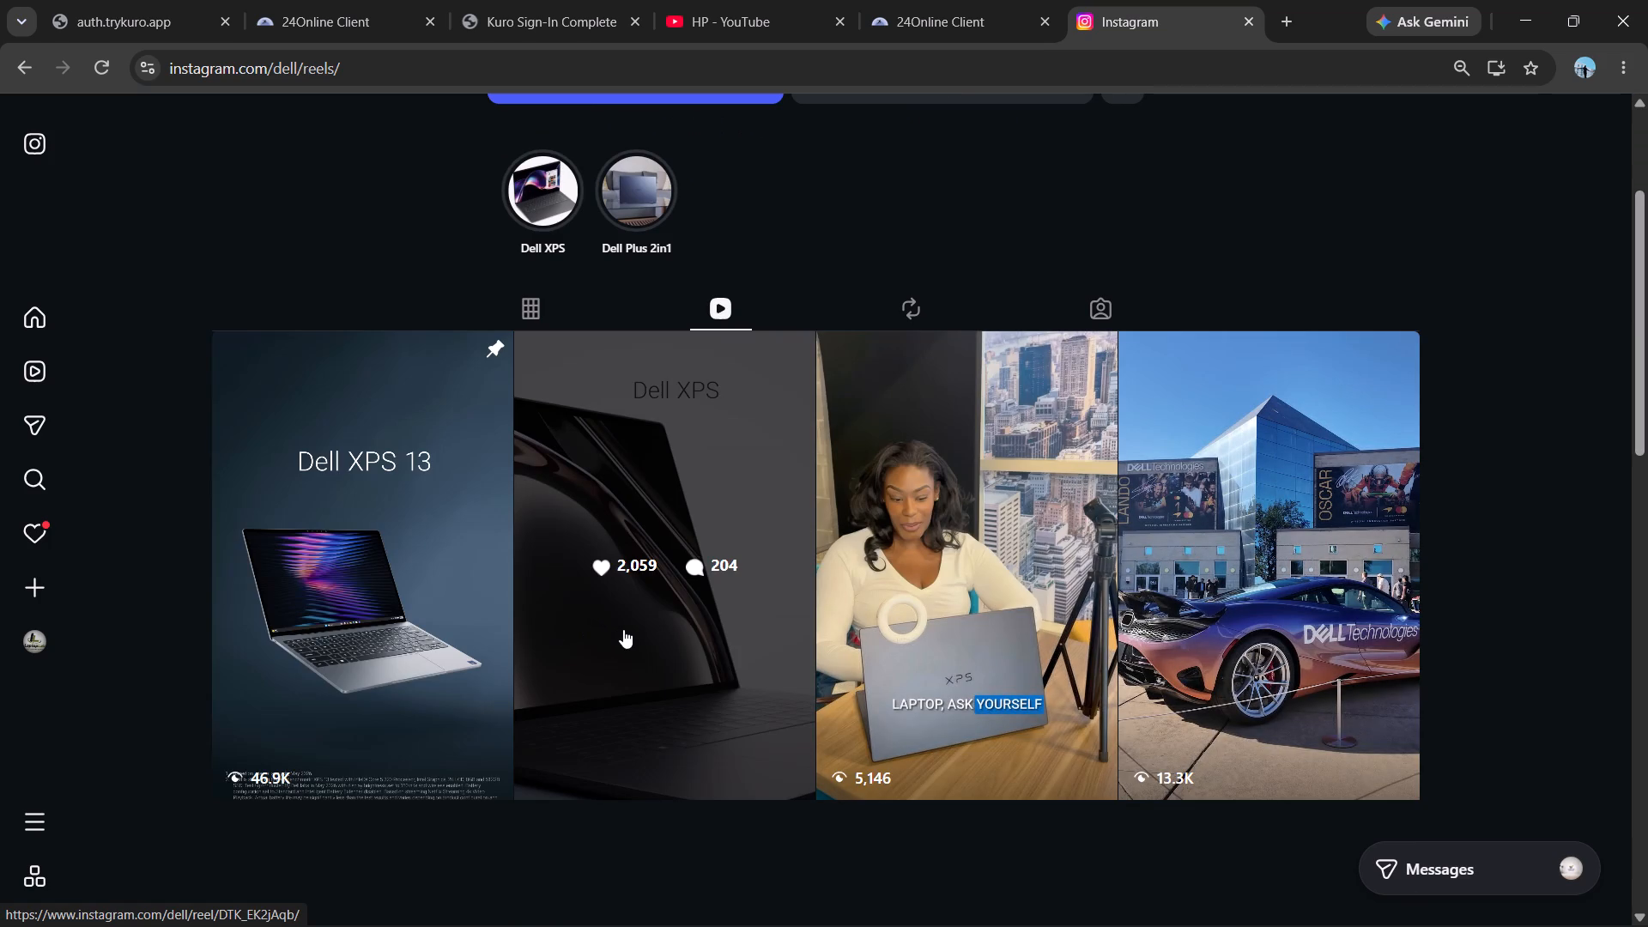
{"action": "left_click", "coordinate": [584, 642]}
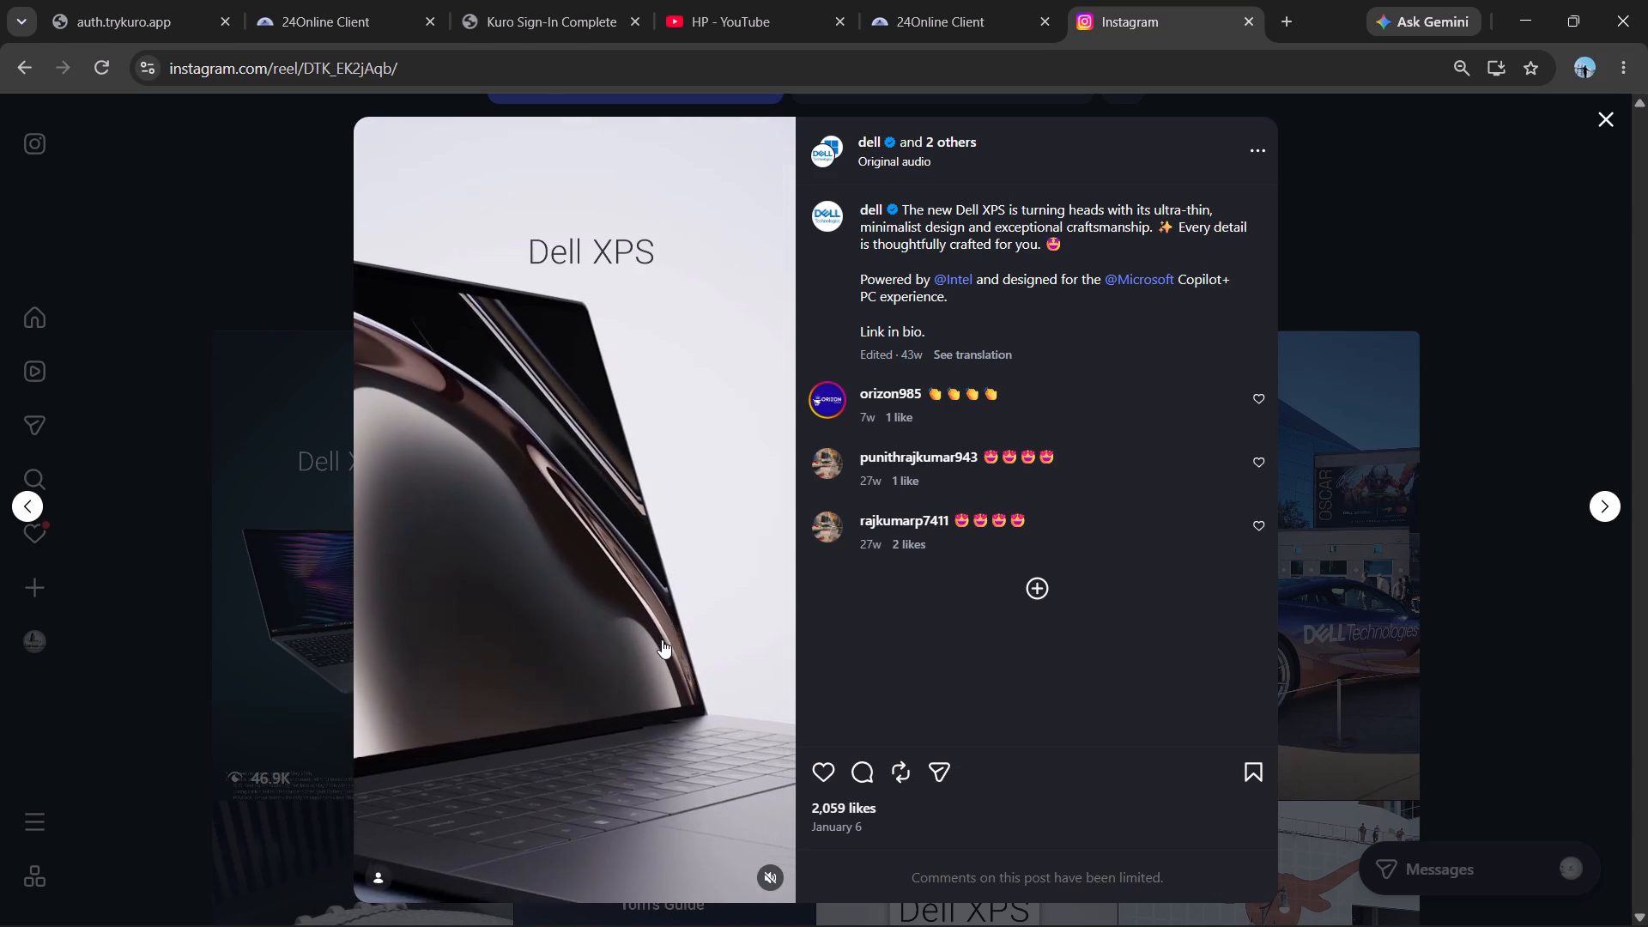
{"action": "left_click", "coordinate": [778, 882]}
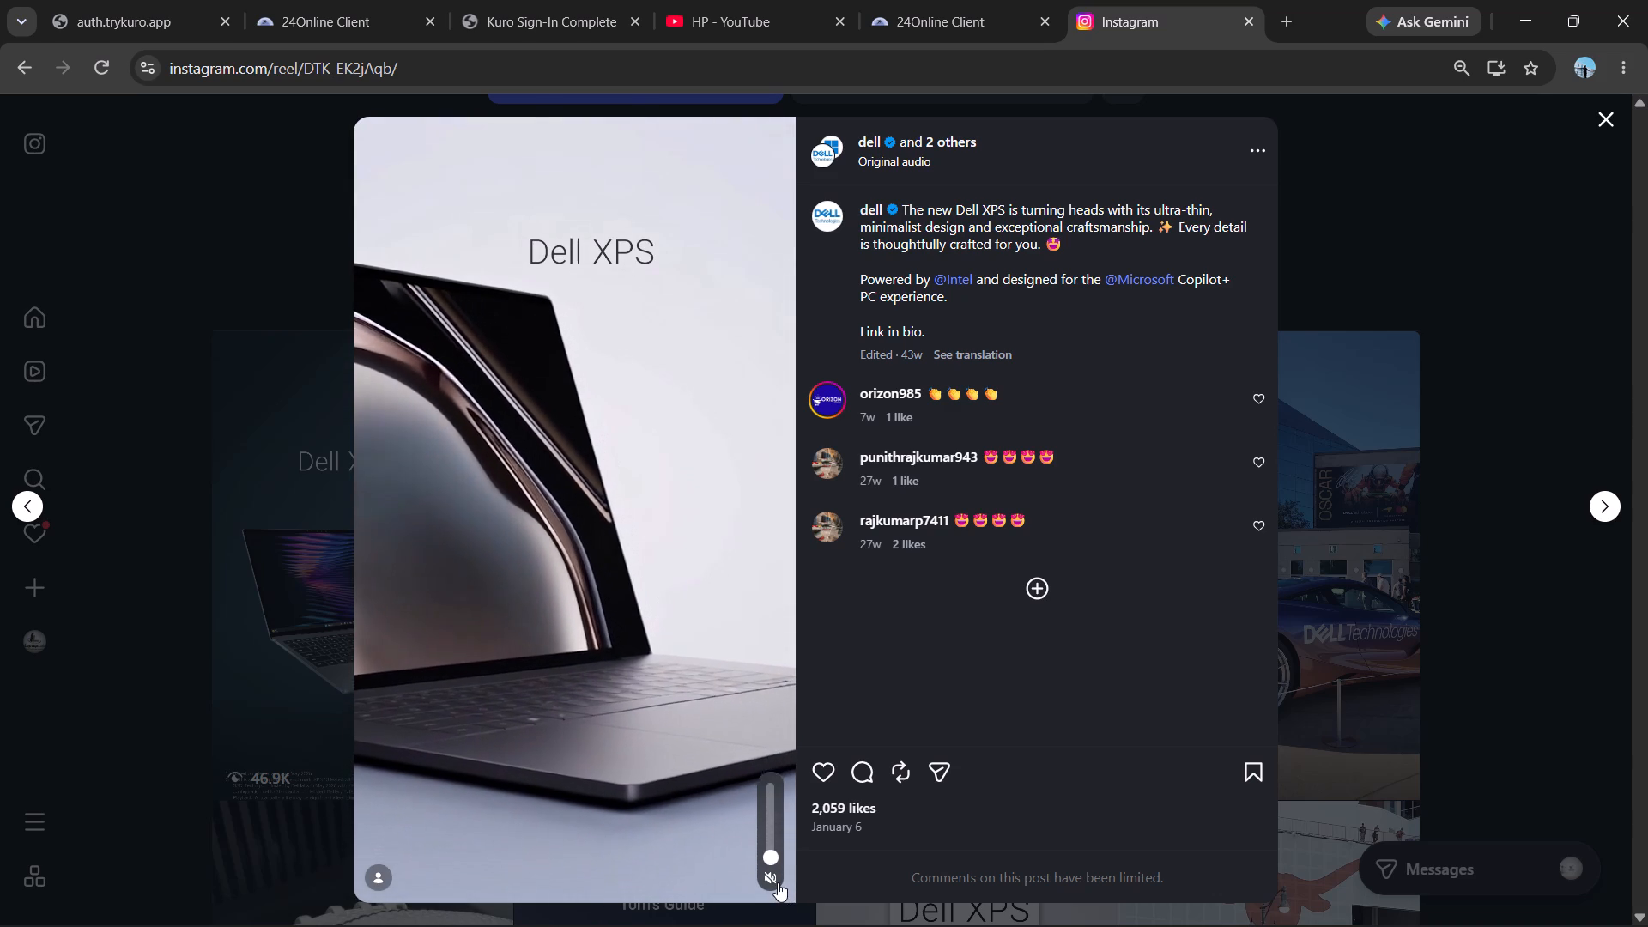
{"action": "left_click", "coordinate": [698, 671]}
{"action": "left_click", "coordinate": [698, 671]}
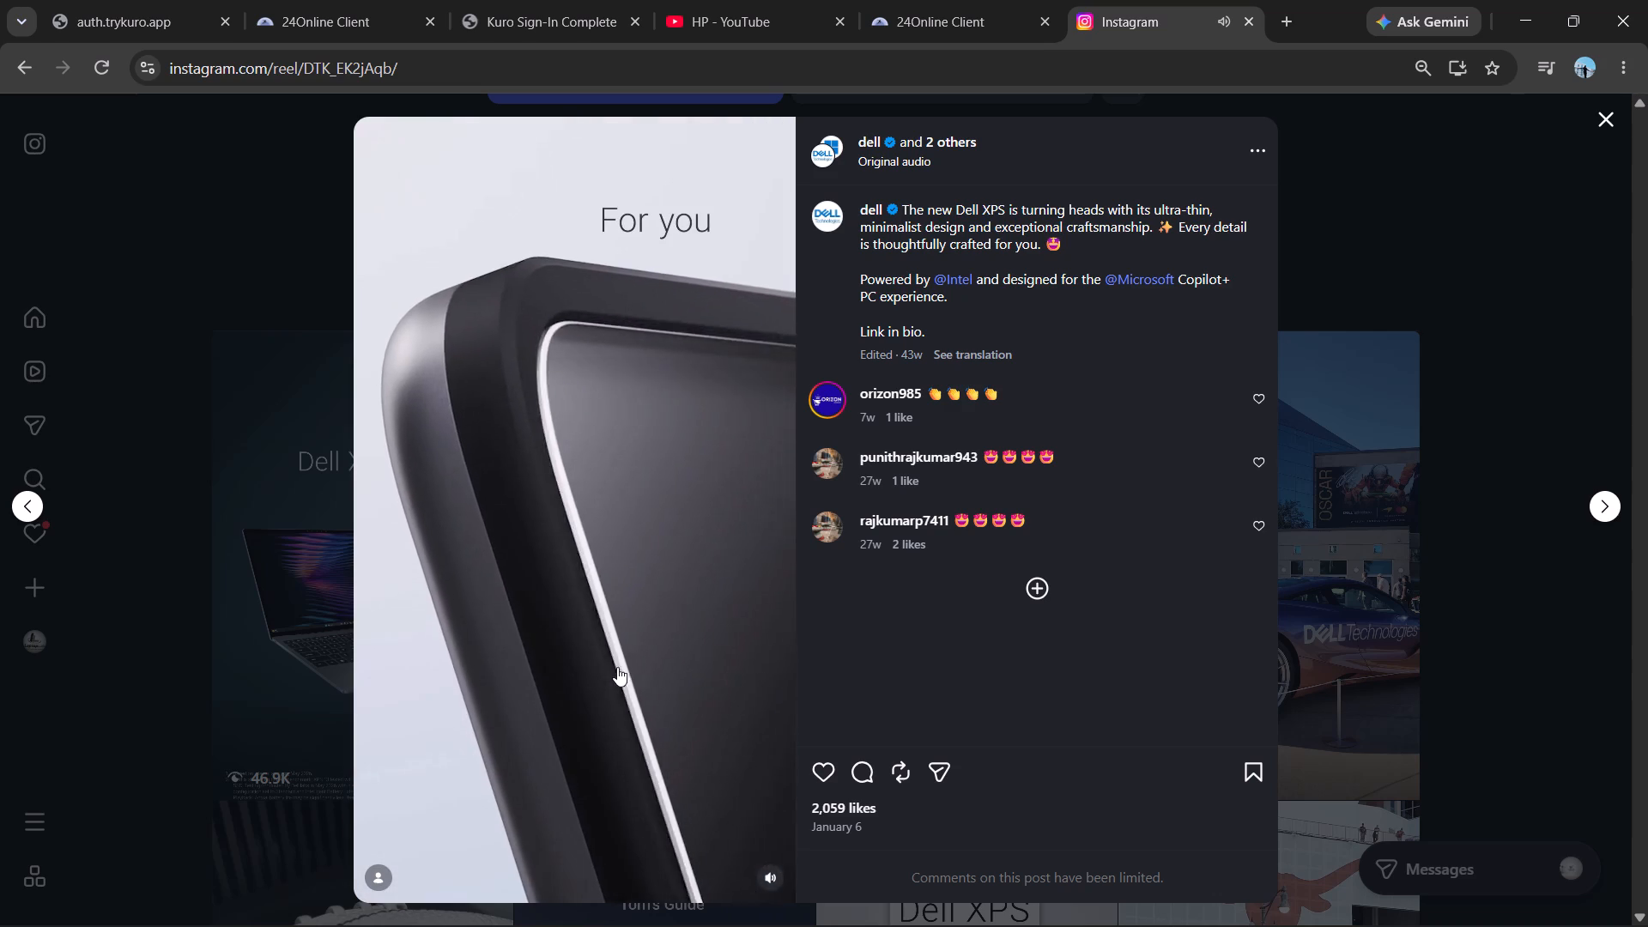
{"action": "left_click", "coordinate": [617, 667]}
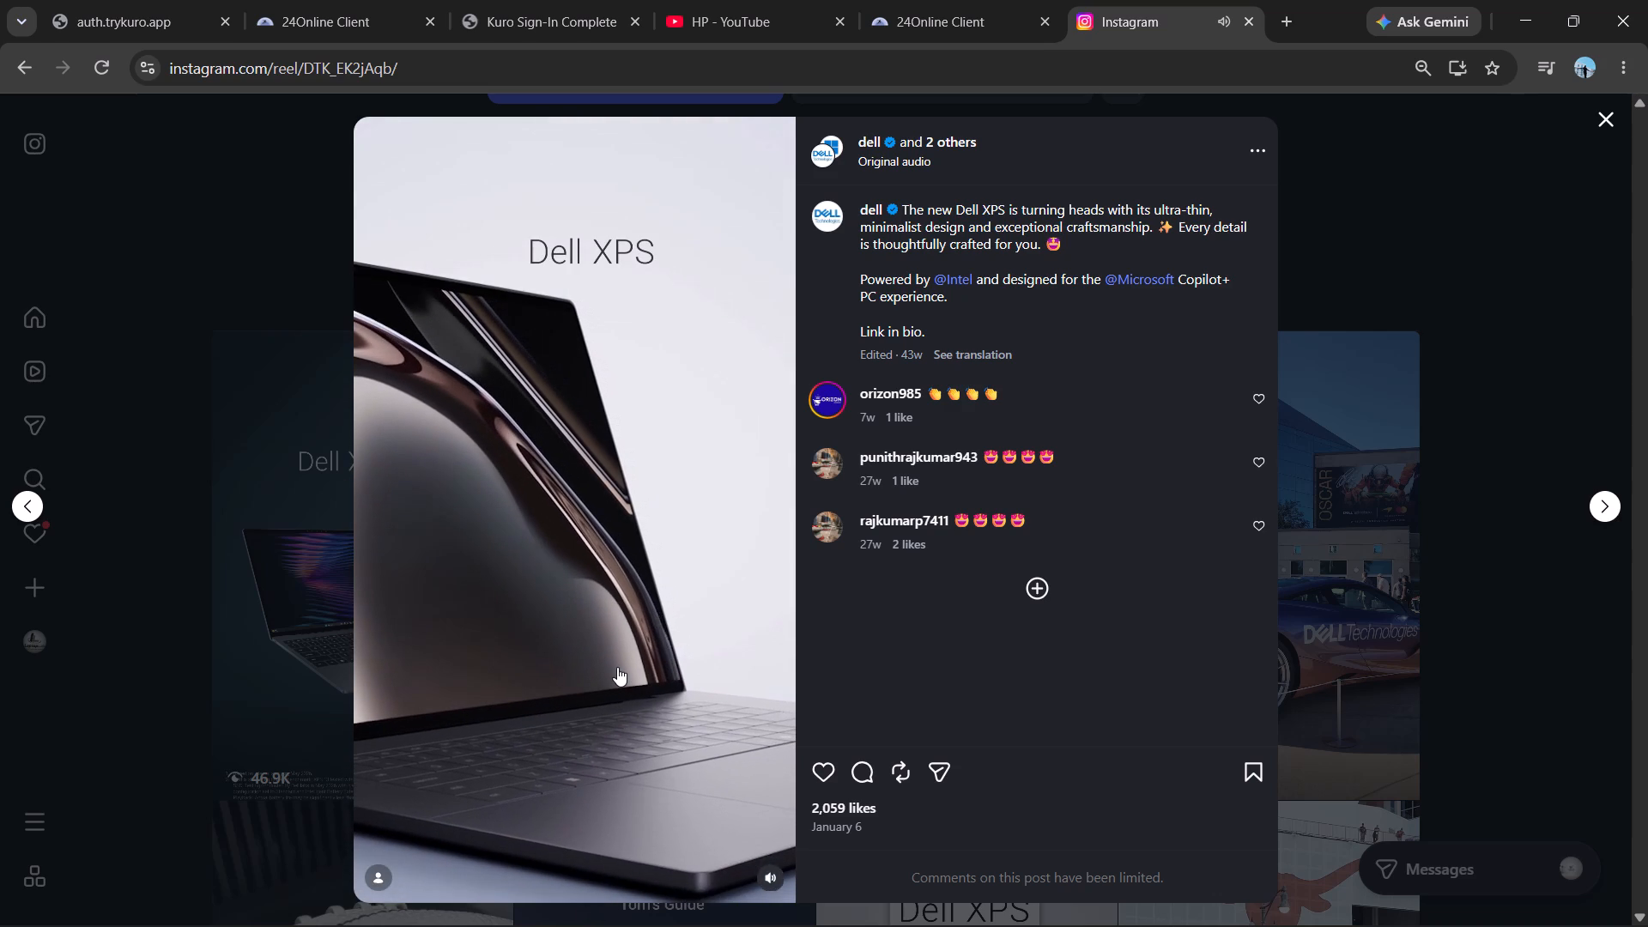
{"action": "key", "text": "Print"}
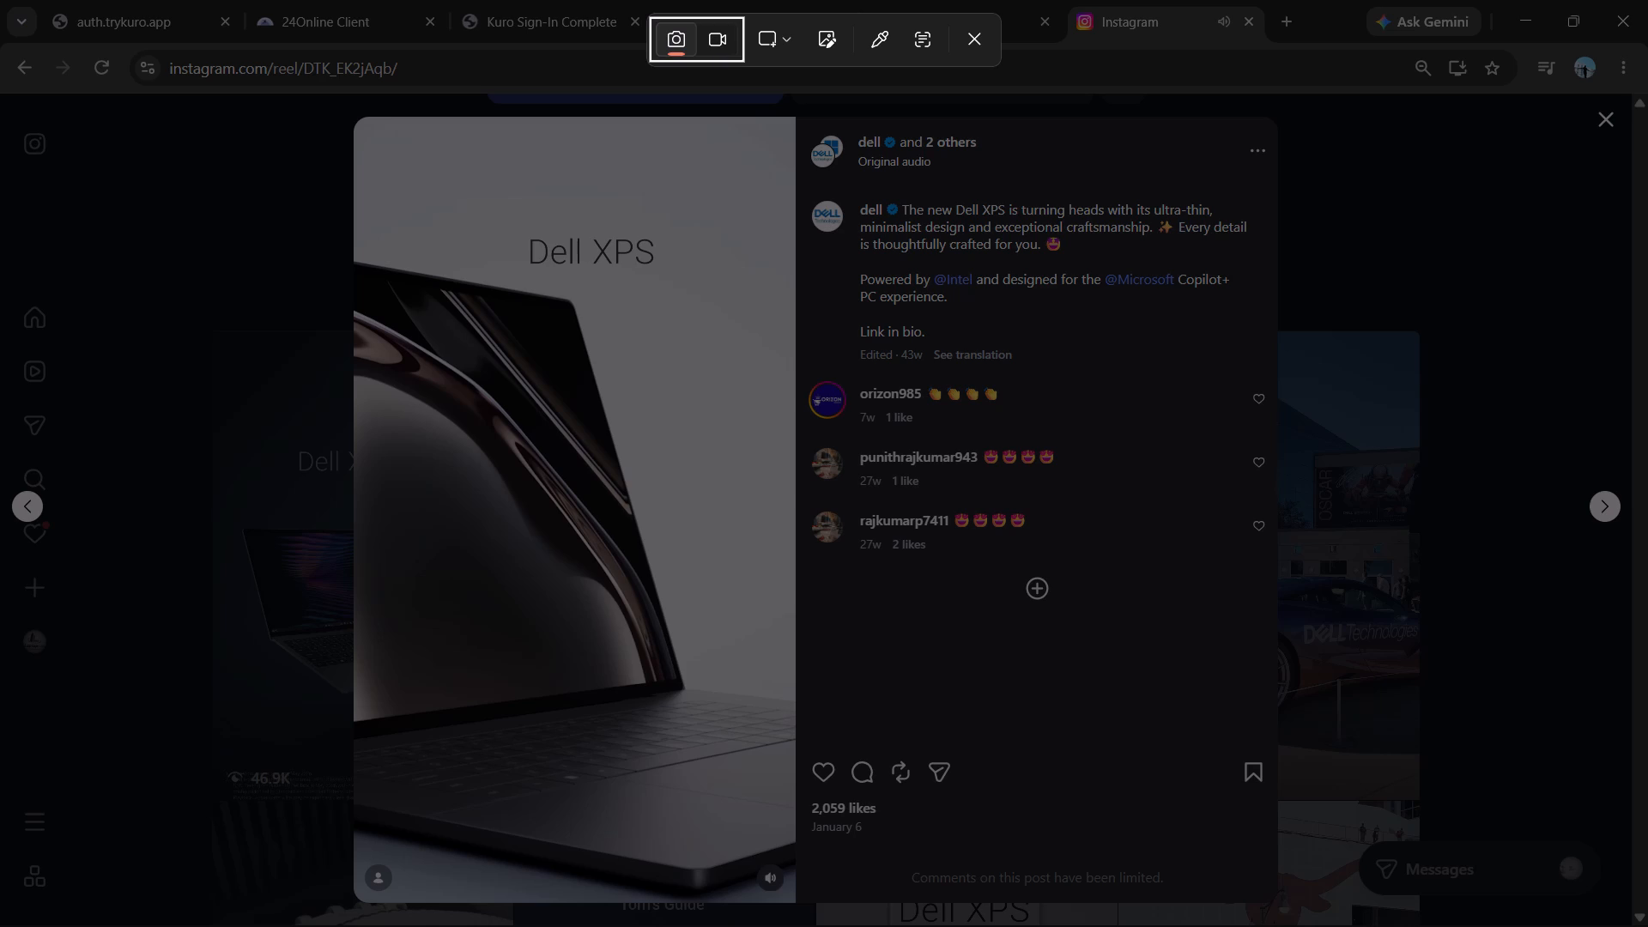
{"action": "left_click_drag", "start_coordinate": [364, 122], "coordinate": [1275, 893]}
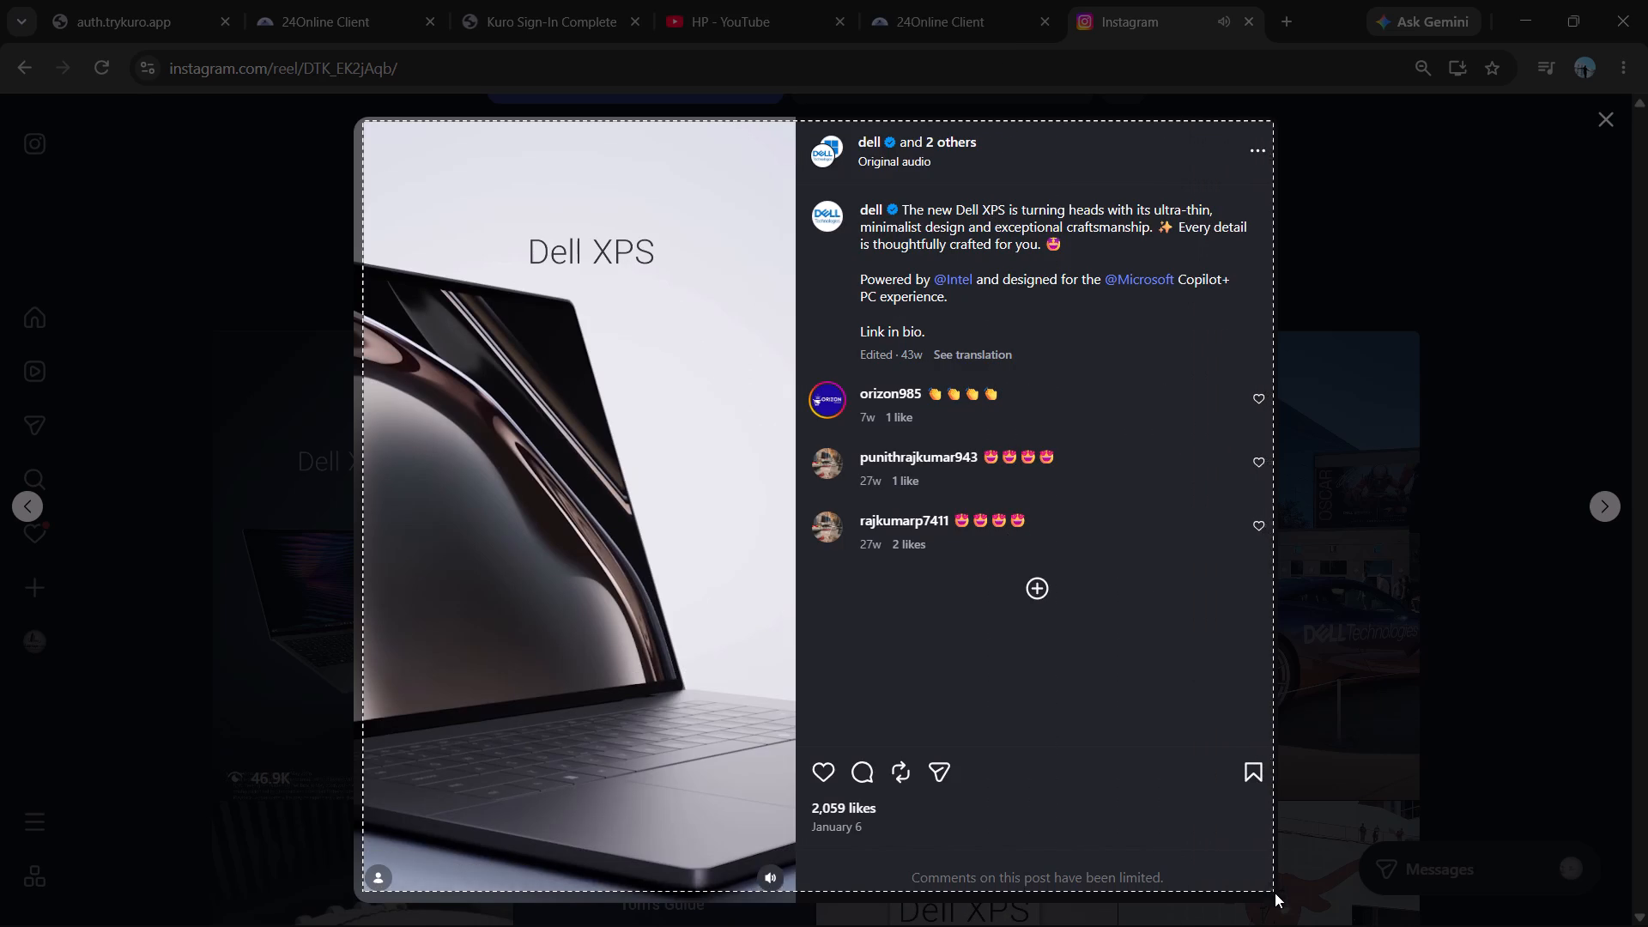
{"action": "left_click_drag", "start_coordinate": [1275, 893], "coordinate": [1280, 899]}
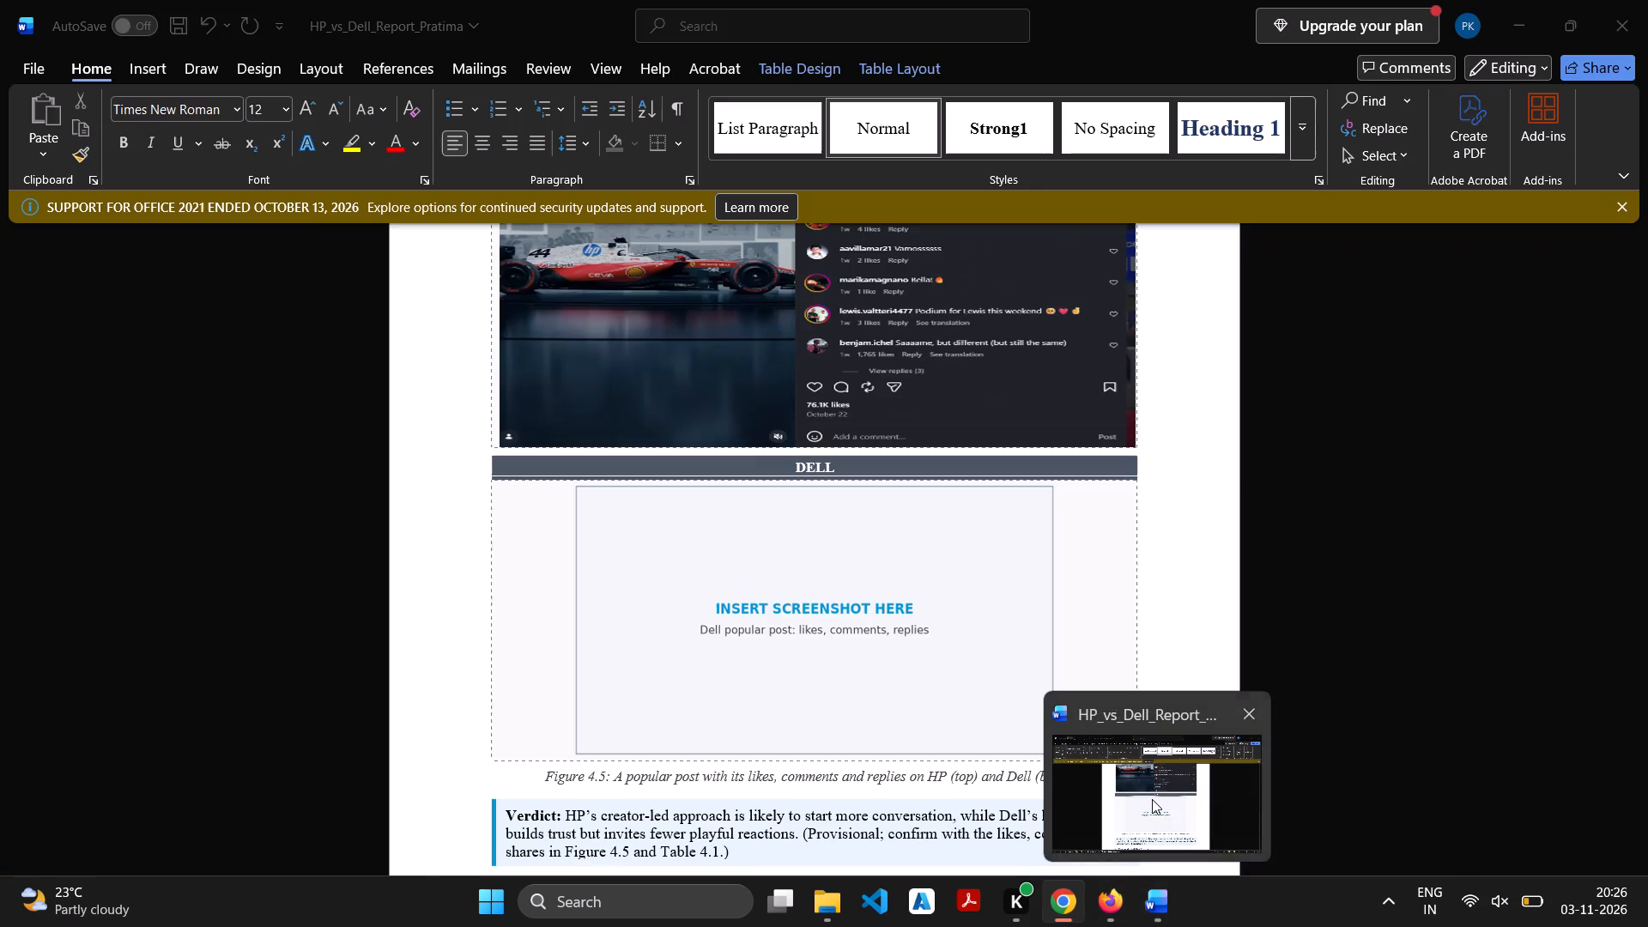
Switch to Word and cut the Dell popular post placeholder image from Figure 4.5.
{"action": "left_click", "coordinate": [1152, 799]}
{"action": "right_click", "coordinate": [920, 687]}
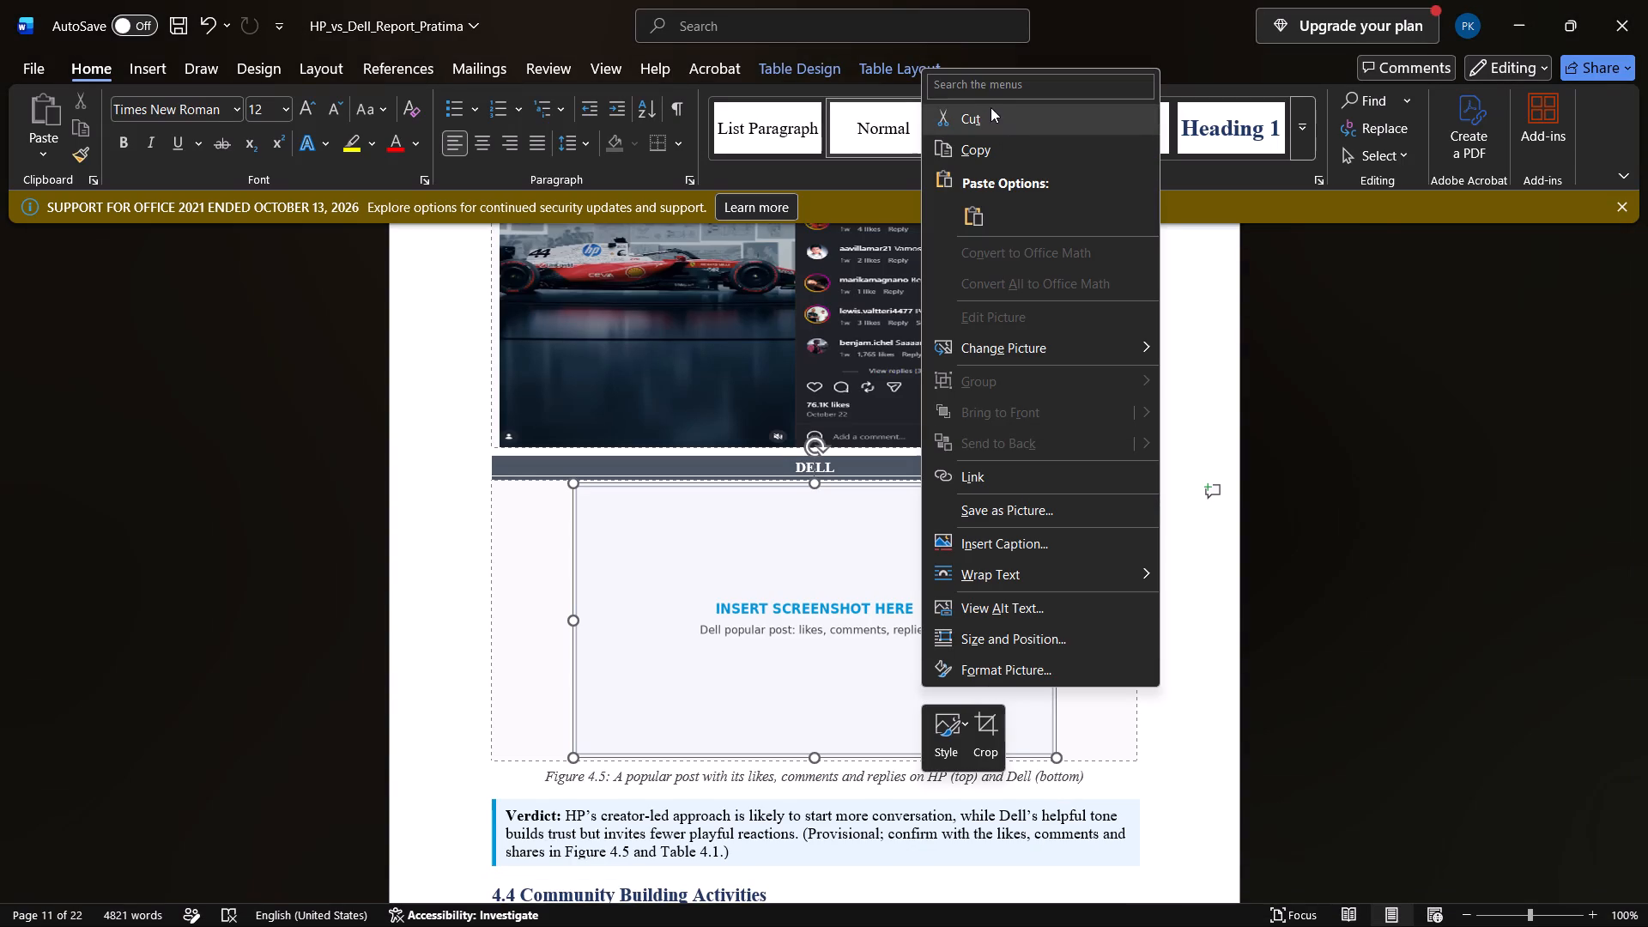
{"action": "left_click", "coordinate": [984, 109]}
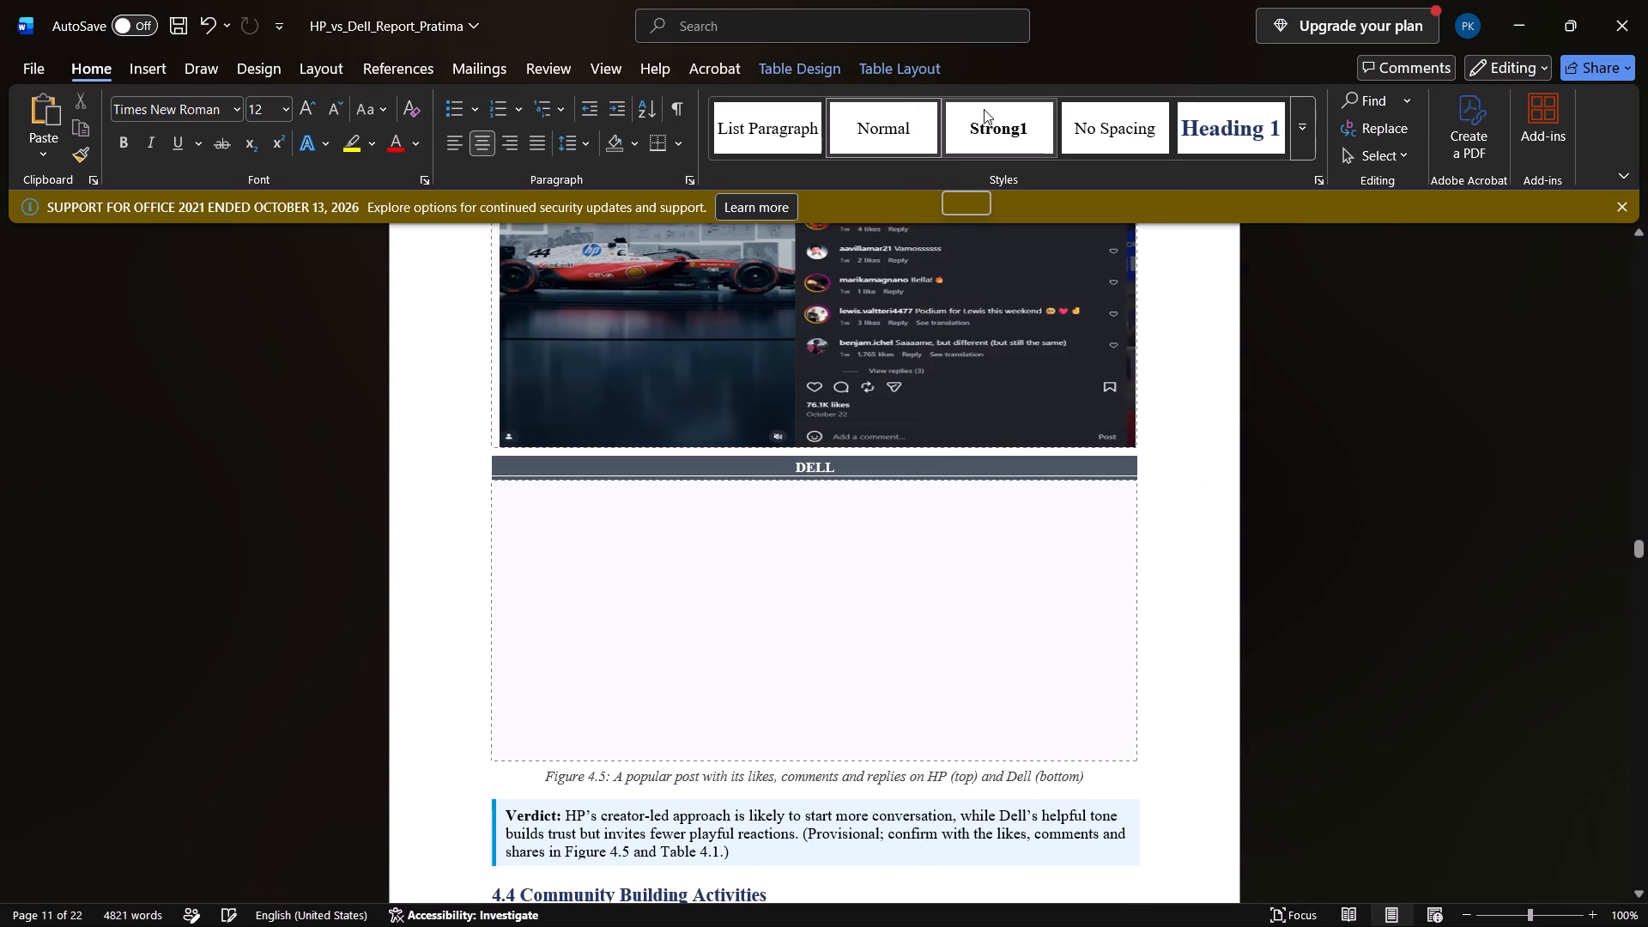
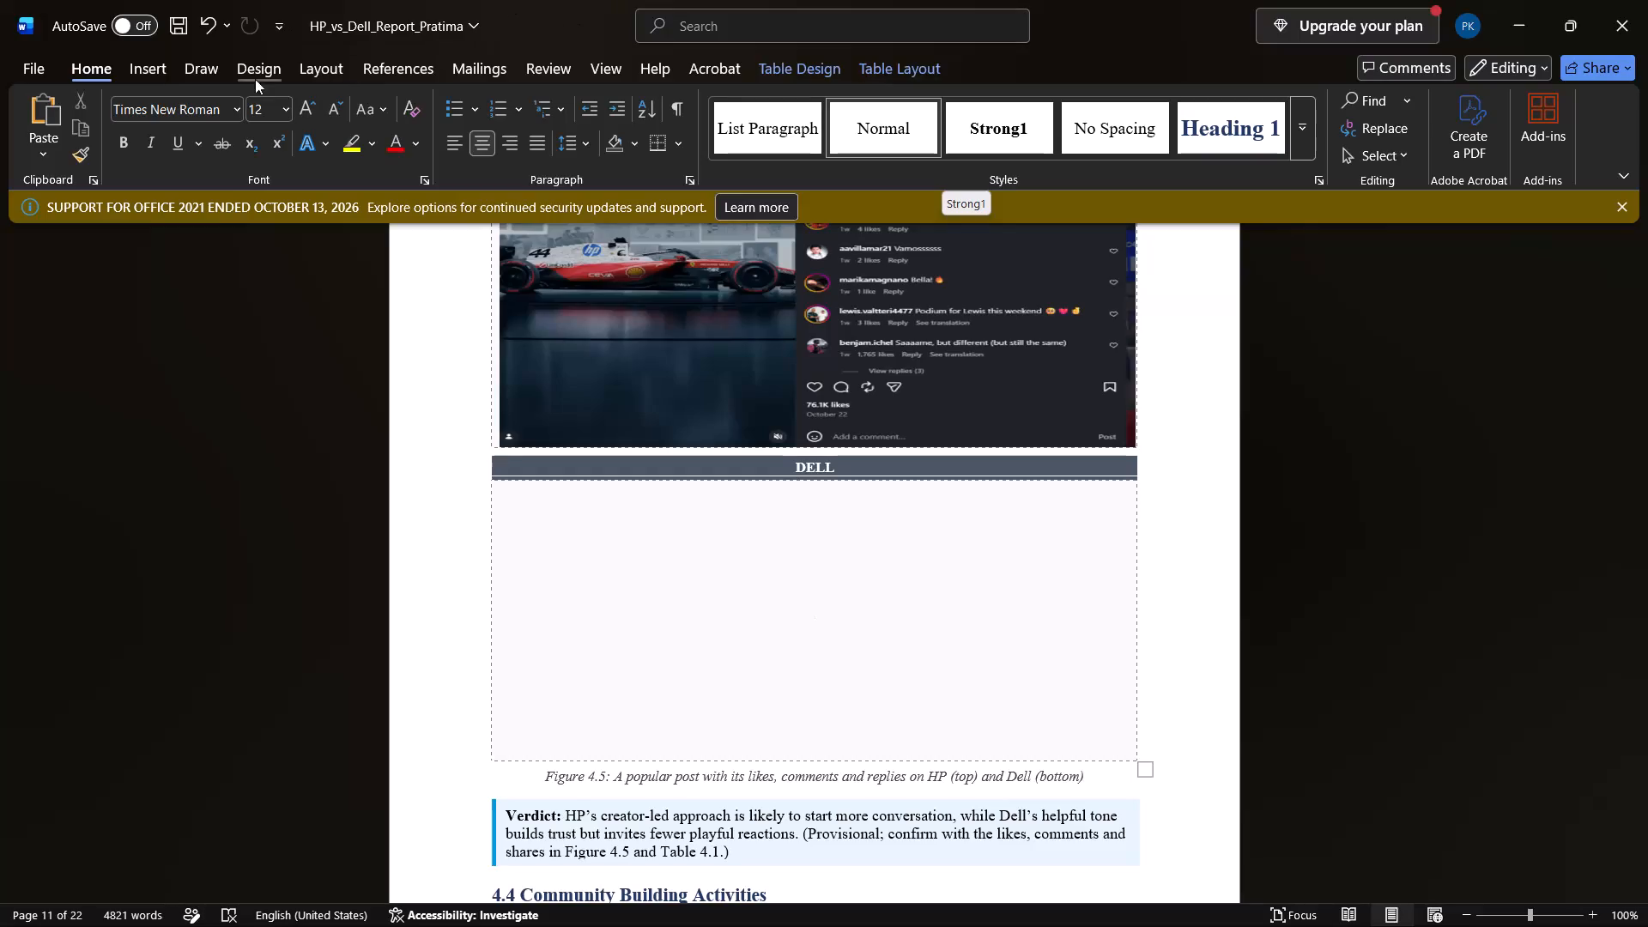
Start inserting a picture from this device into the empty Dell frame of Figure 4.5.
{"action": "left_click", "coordinate": [174, 70]}
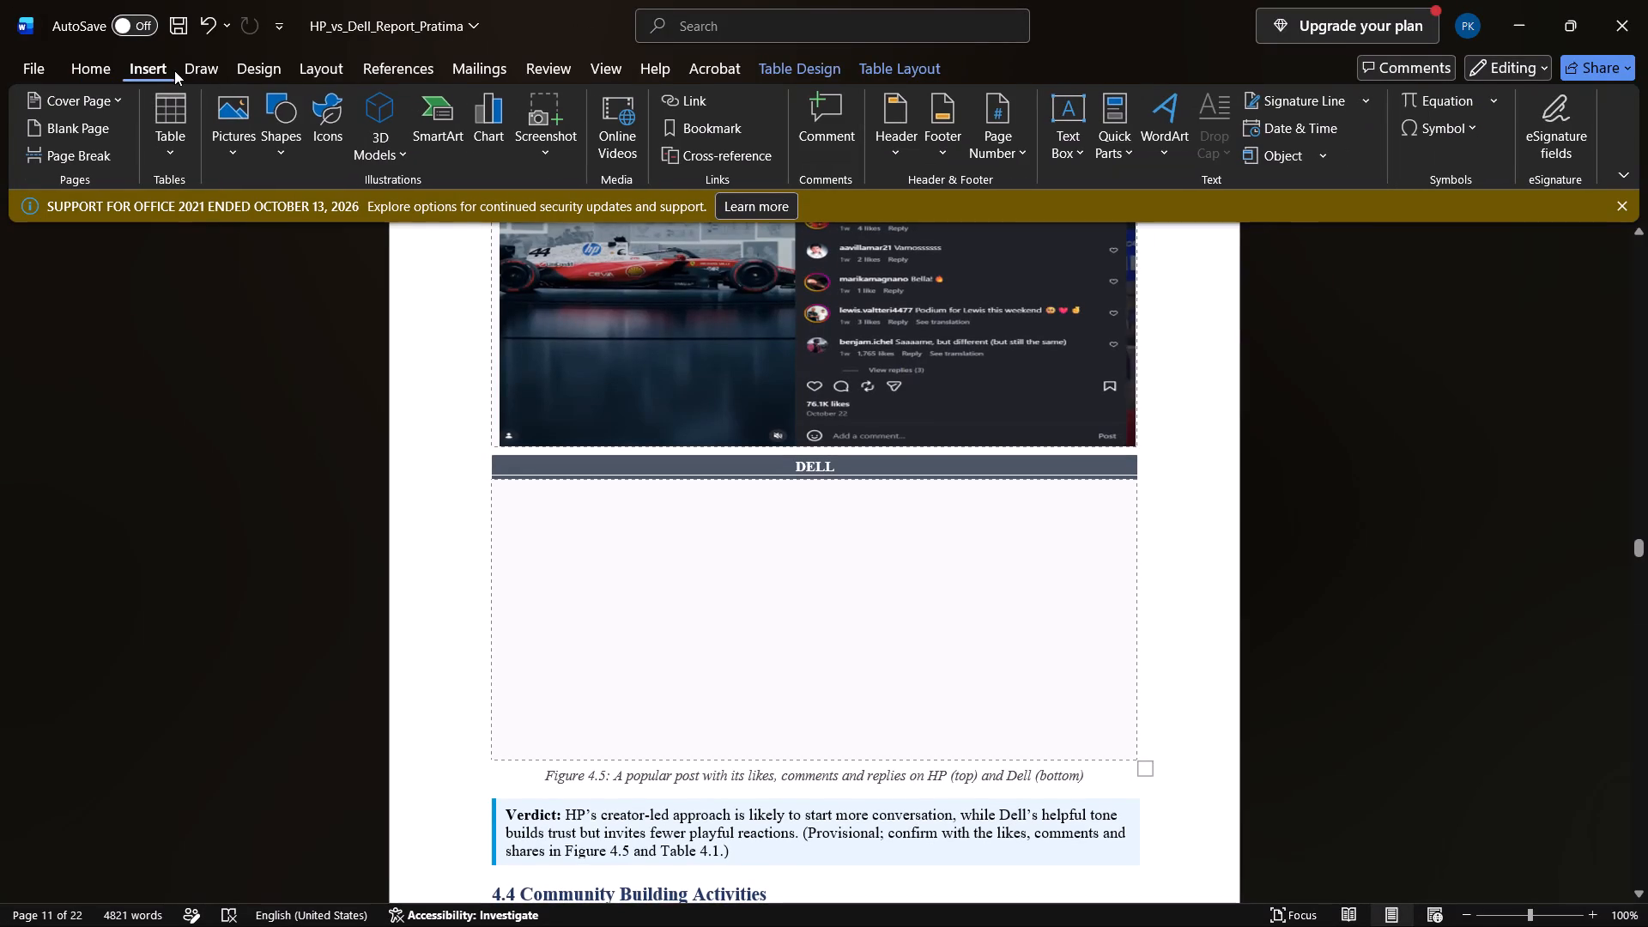
{"action": "left_click", "coordinate": [243, 115]}
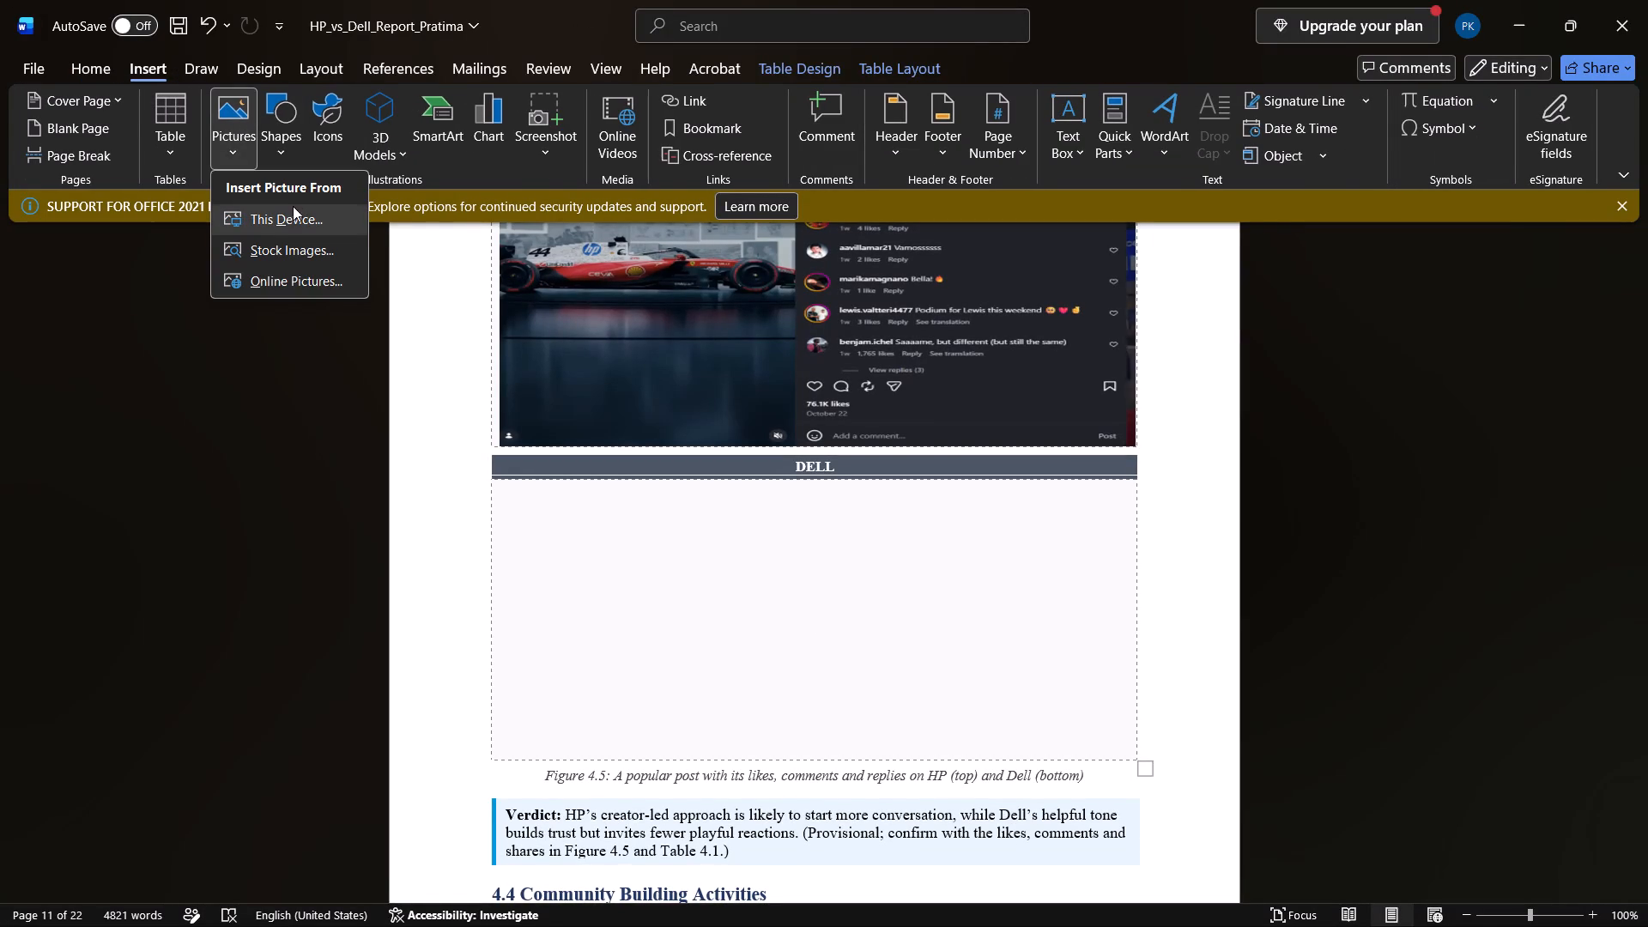
{"action": "left_click", "coordinate": [292, 213]}
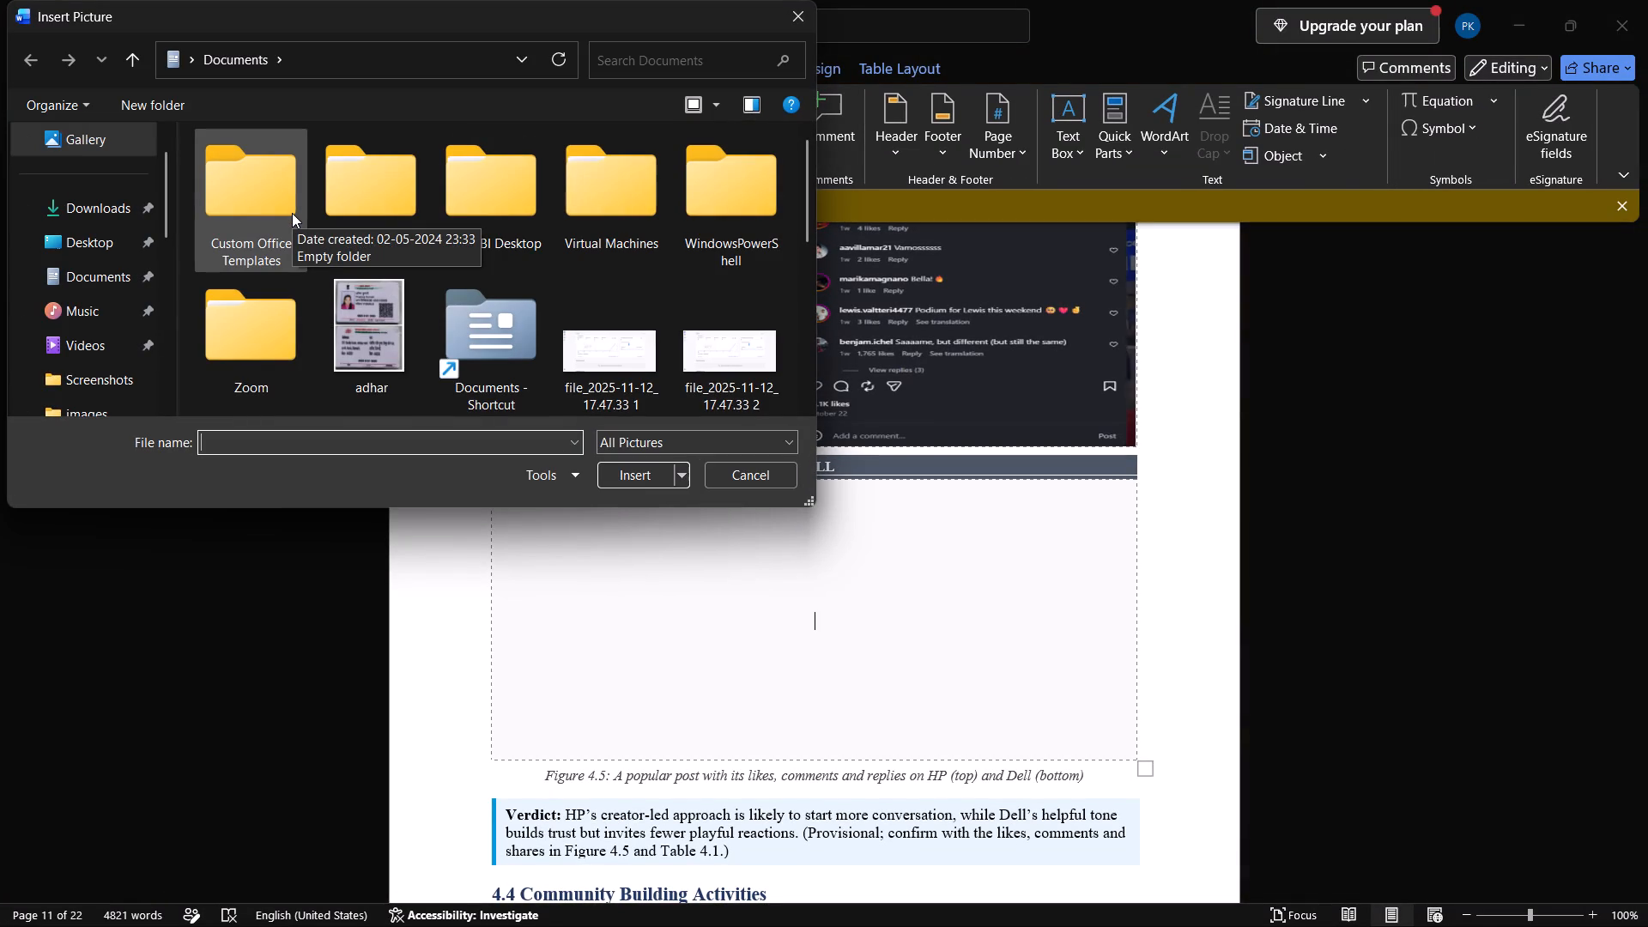
{"action": "left_click", "coordinate": [72, 214]}
{"action": "left_click", "coordinate": [79, 154]}
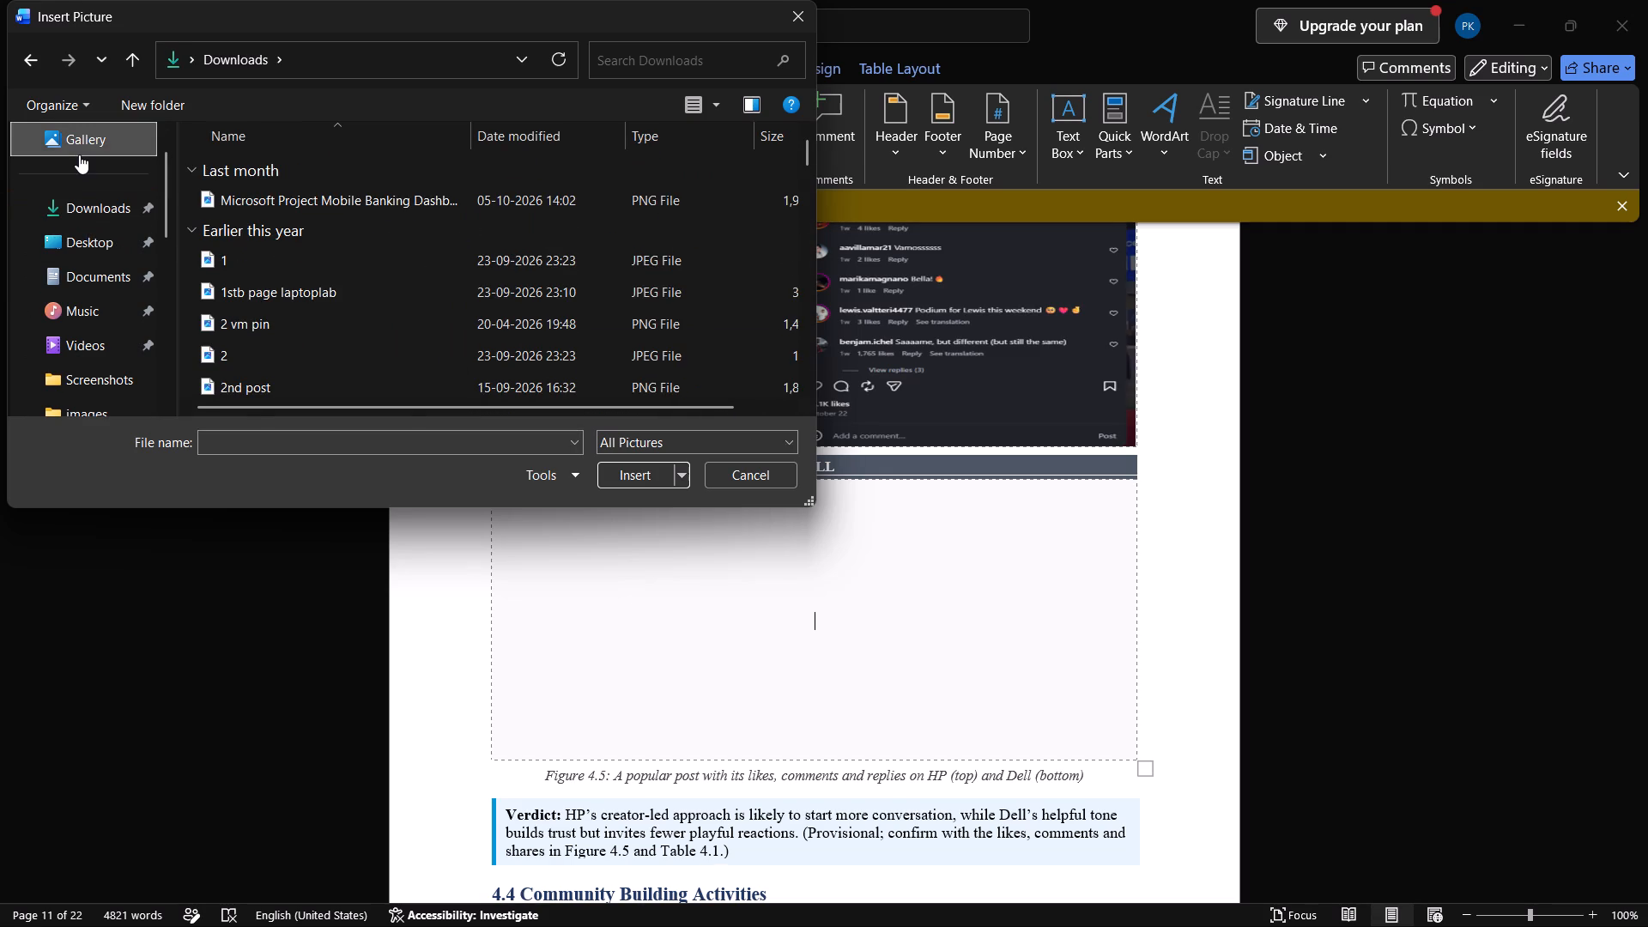
{"action": "left_click", "coordinate": [251, 279]}
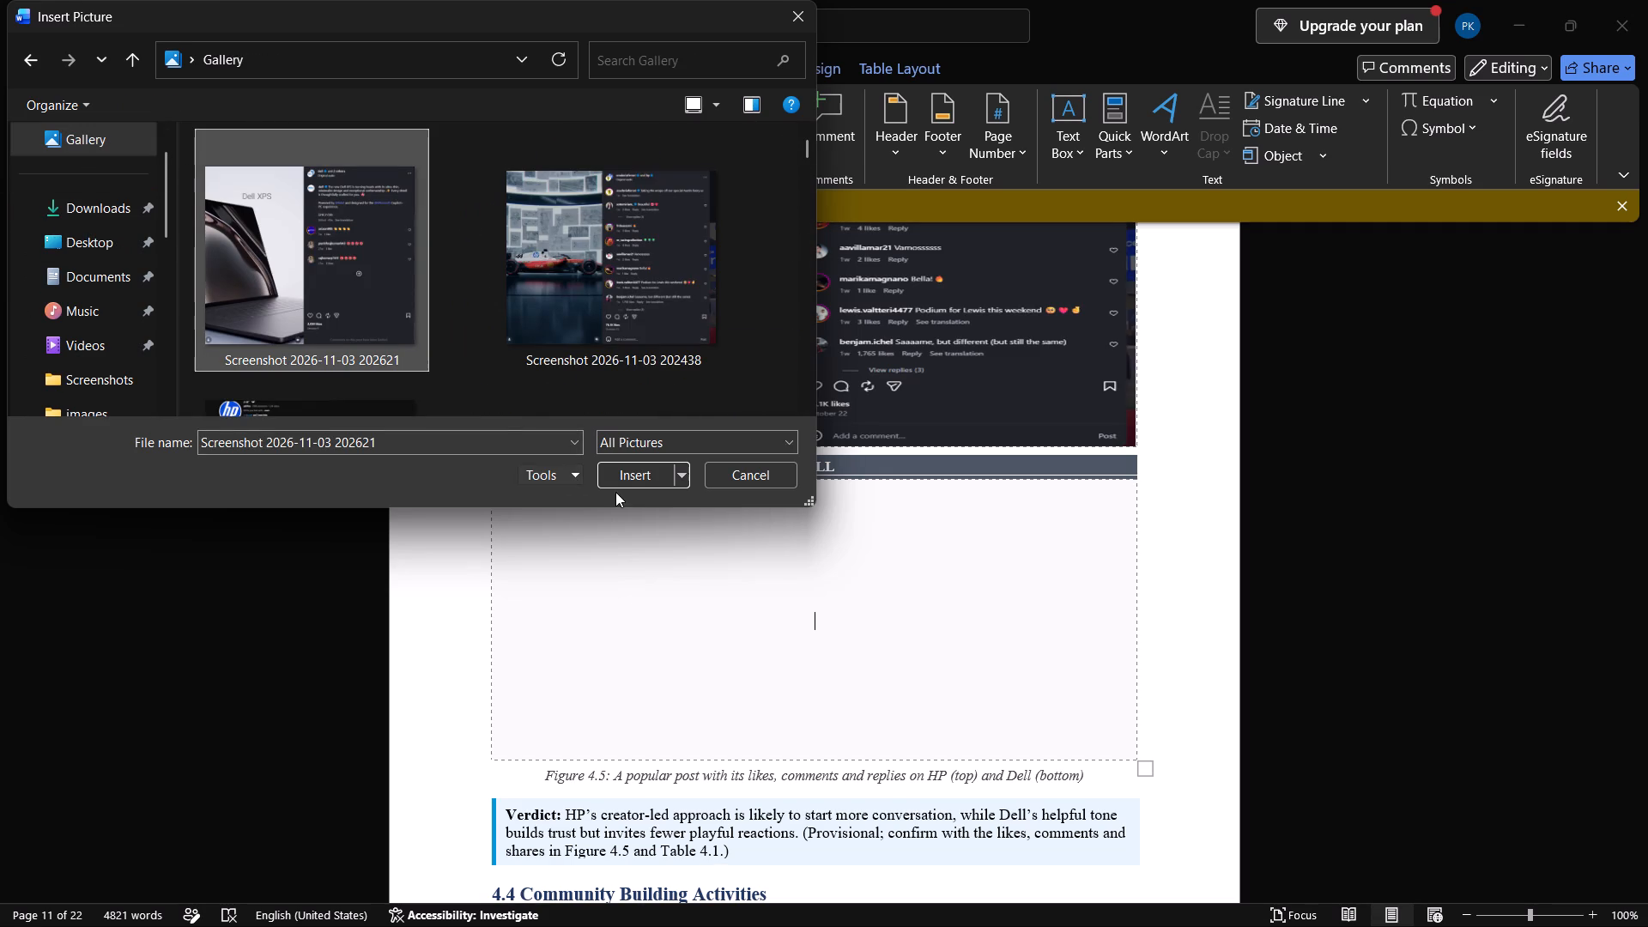
{"action": "left_click", "coordinate": [626, 467]}
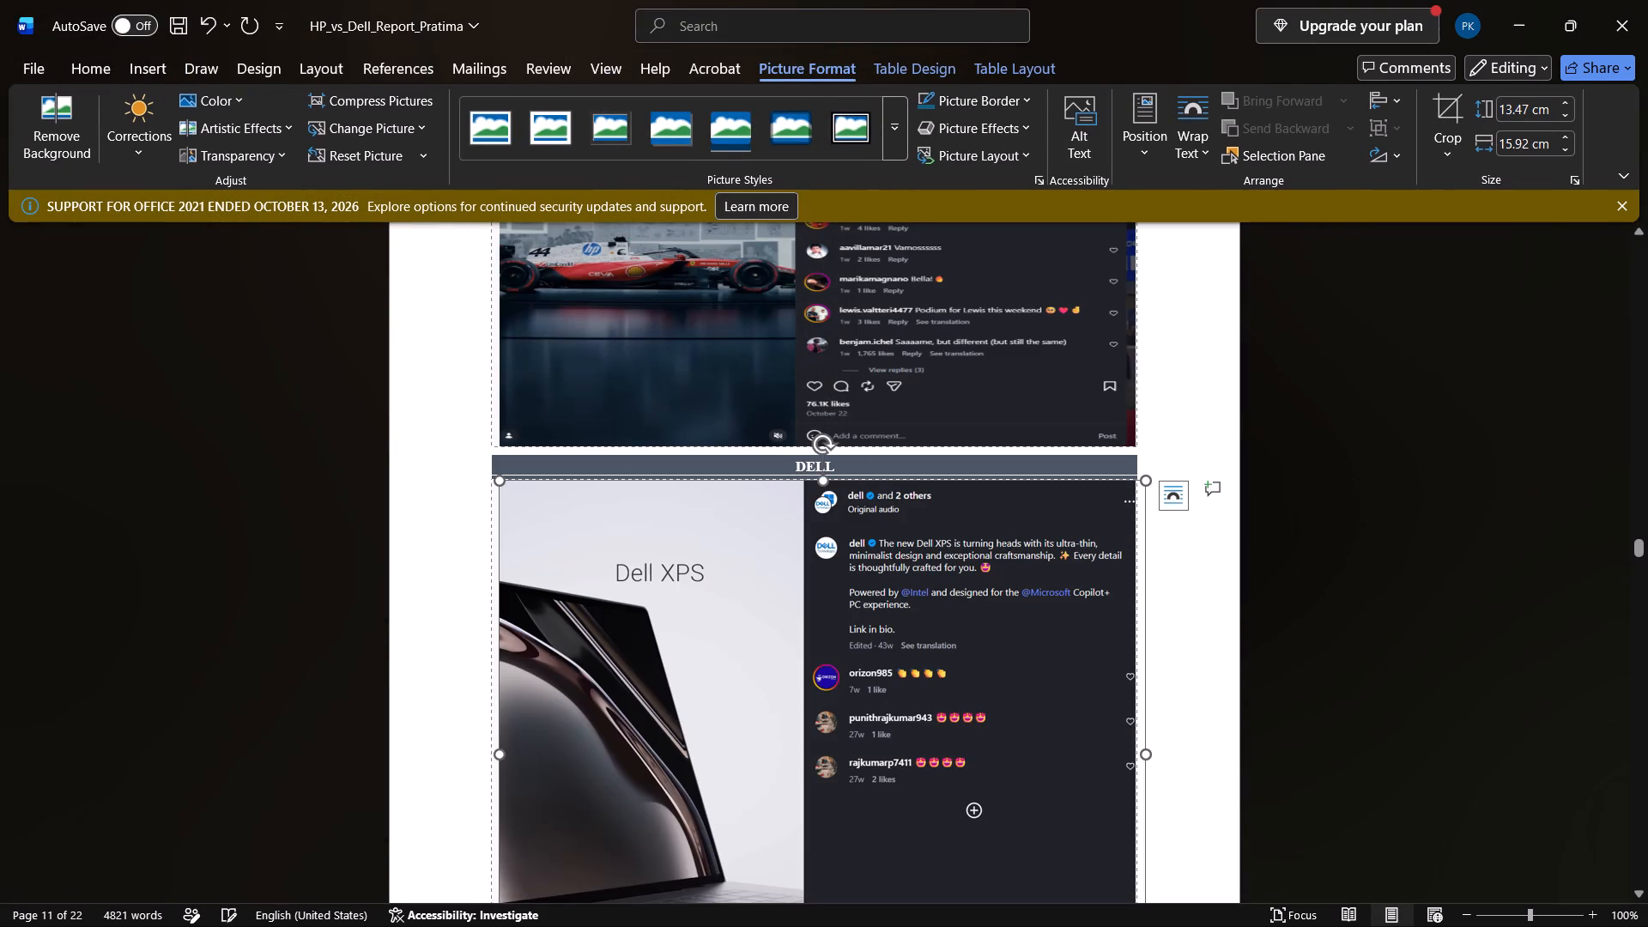
Reduce the height of the inserted Dell XPS picture, keeping its width, so Figure 4.5 fits on page 11 with its caption and verdict.
{"action": "scroll", "coordinate": [884, 752], "scroll_direction": "down", "scroll_amount": 1}
{"action": "left_click_drag", "start_coordinate": [823, 483], "coordinate": [827, 497]}
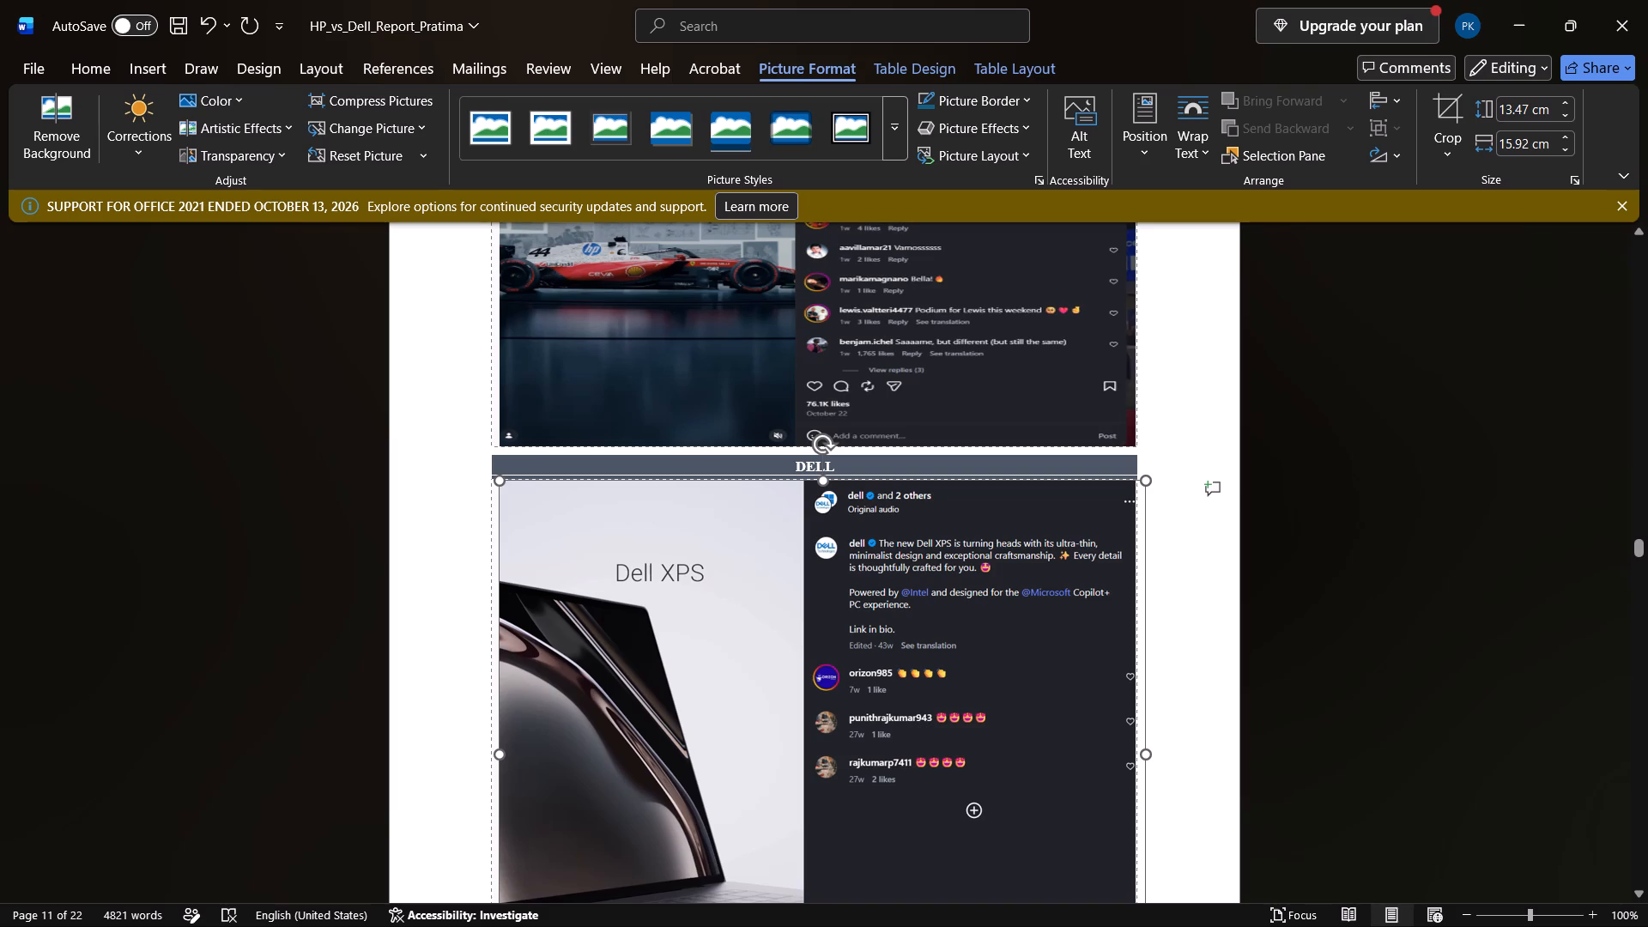
{"action": "left_click_drag", "start_coordinate": [827, 497], "coordinate": [867, 611]}
{"action": "left_click", "coordinate": [1184, 708]}
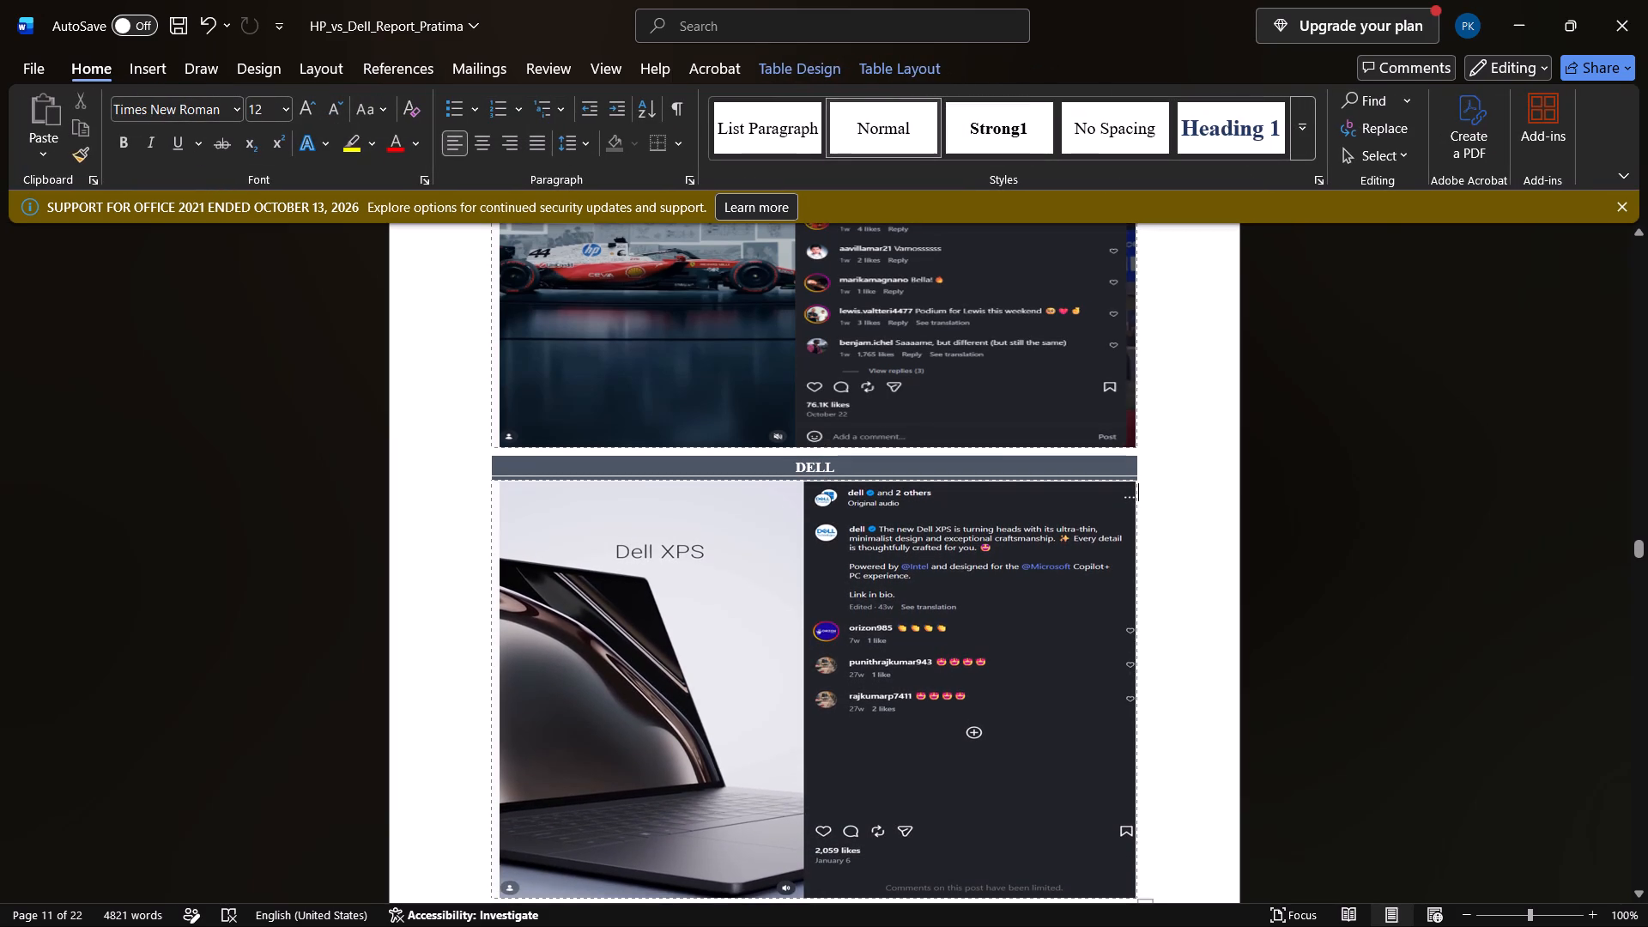
{"action": "scroll", "coordinate": [998, 633], "scroll_direction": "down", "scroll_amount": 2}
{"action": "left_click", "coordinate": [859, 566]}
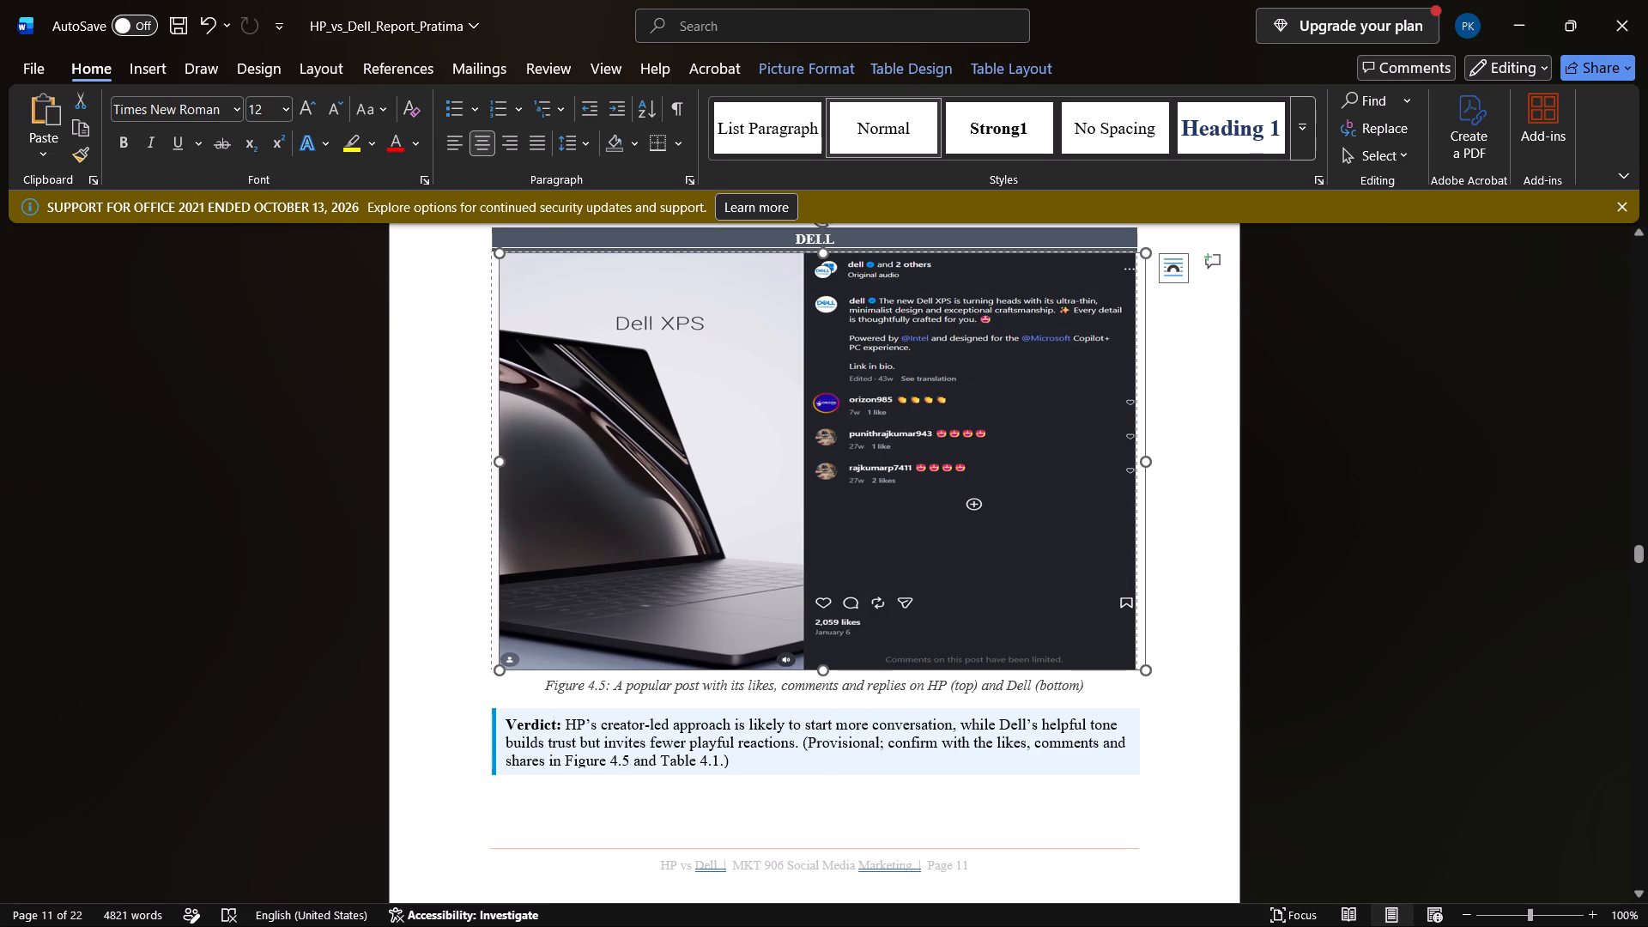
{"action": "left_click_drag", "start_coordinate": [814, 663], "coordinate": [811, 621]}
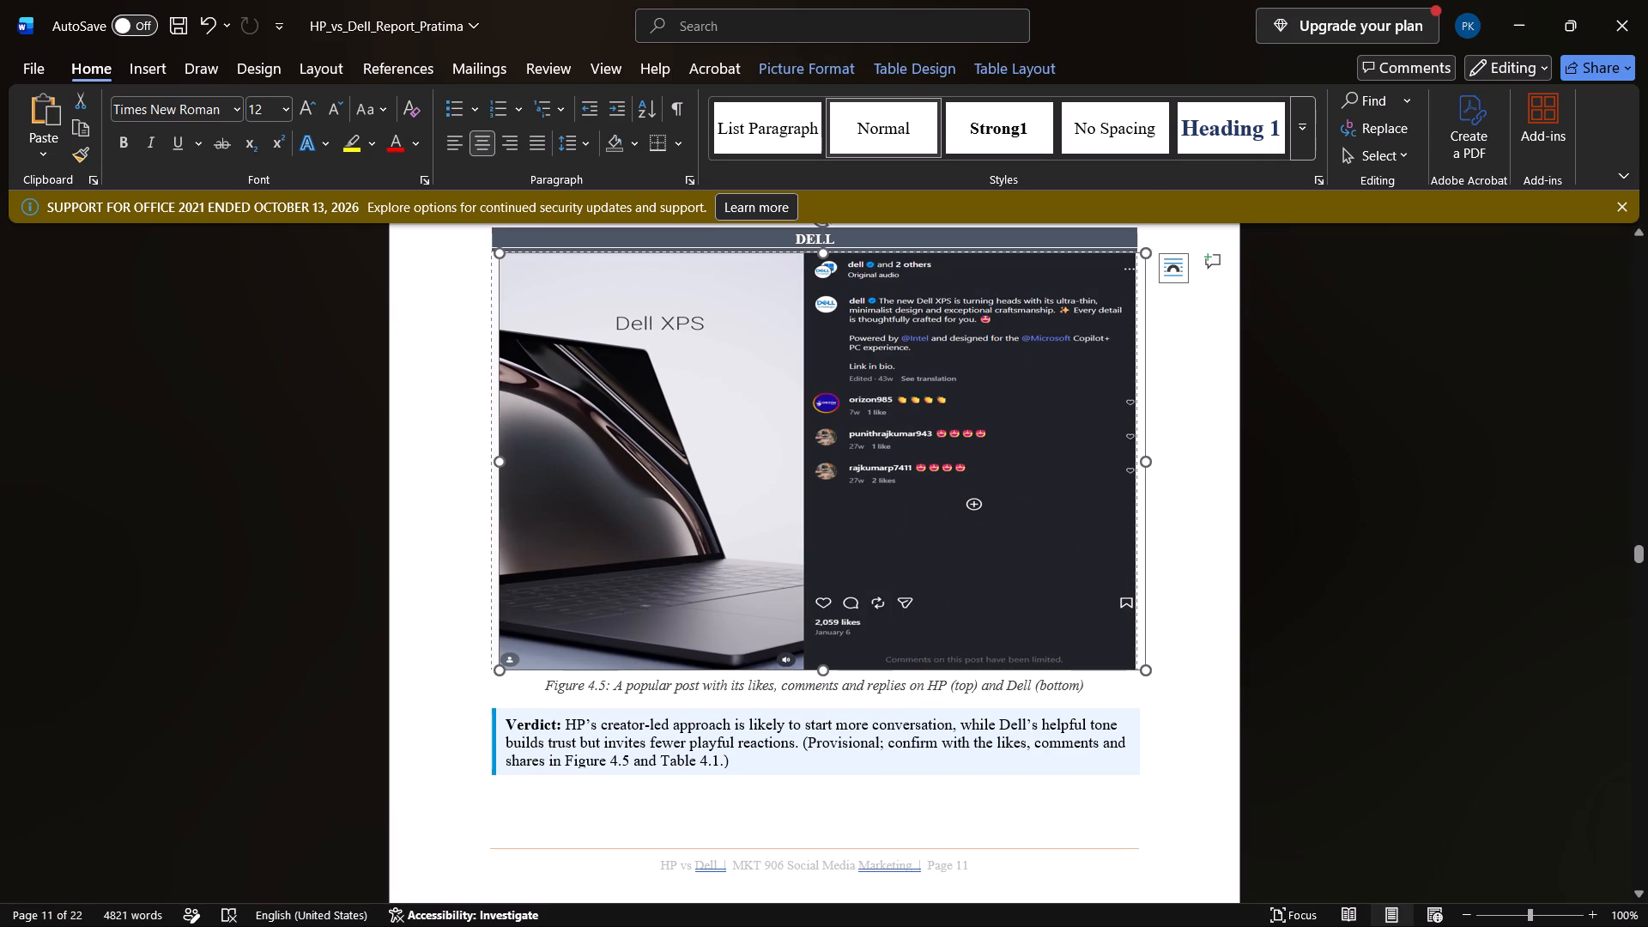
{"action": "scroll", "coordinate": [811, 621], "scroll_direction": "up", "scroll_amount": 3}
{"action": "left_click", "coordinate": [1191, 718]}
Check the Figure 4.6 placeholders, switch to Instagram in Chrome, and open Dell's reel with the Dell Technologies car instead of the XPS reel.
{"action": "scroll", "coordinate": [1191, 718], "scroll_direction": "down", "scroll_amount": 2}
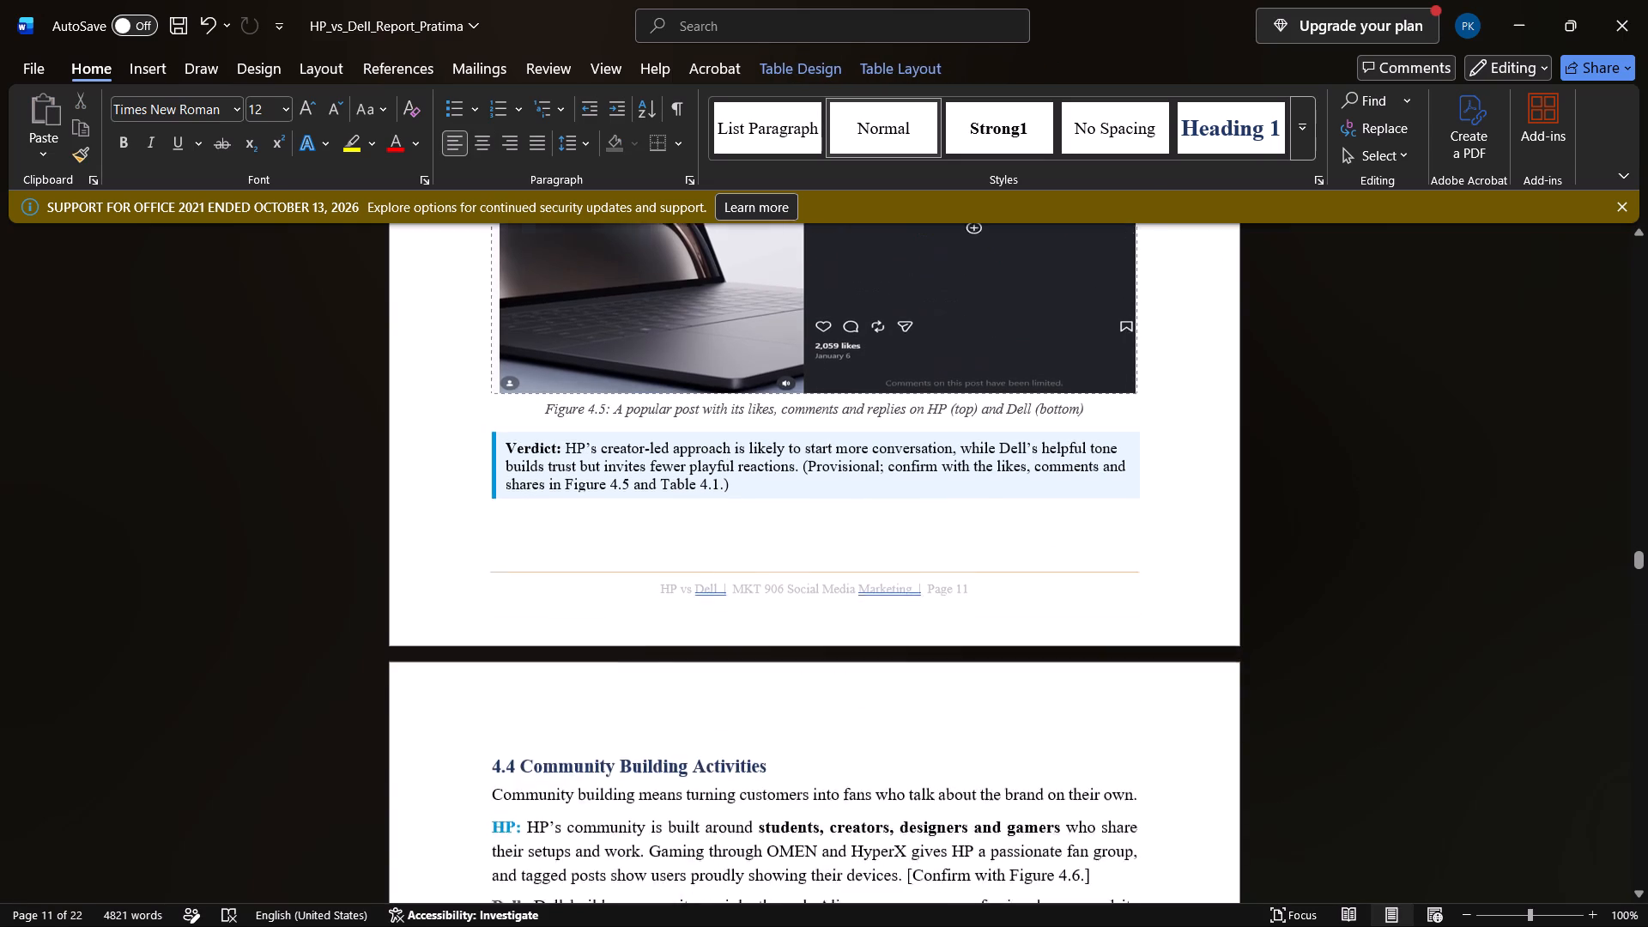
{"action": "scroll", "coordinate": [1191, 718], "scroll_direction": "down", "scroll_amount": 4}
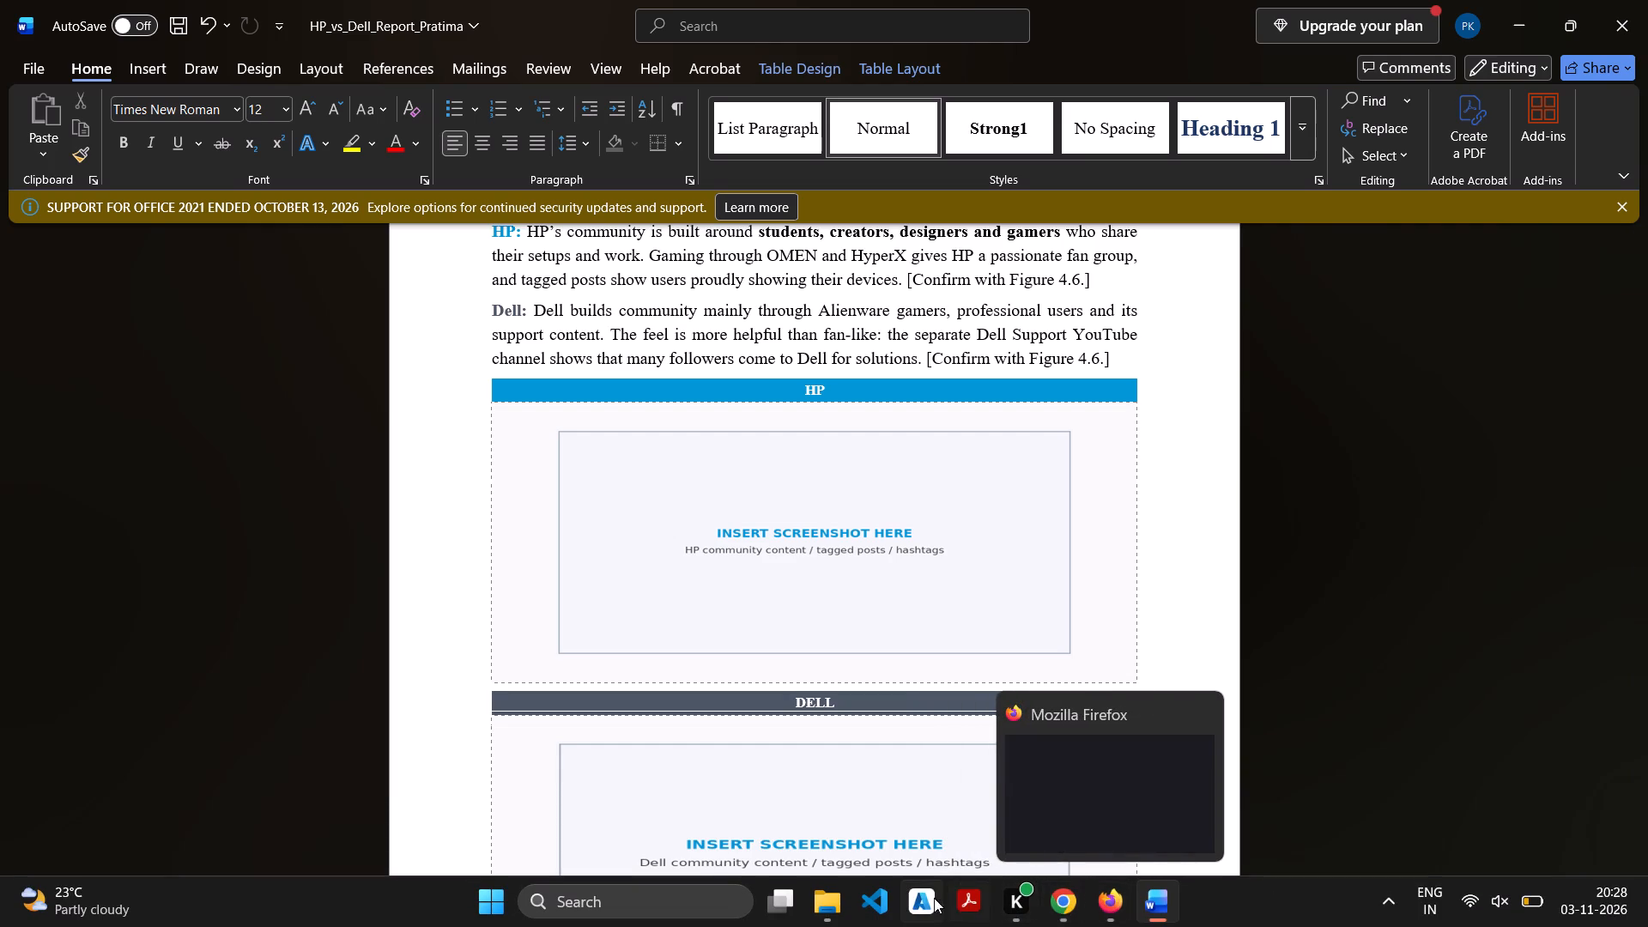
{"action": "left_click", "coordinate": [1089, 766]}
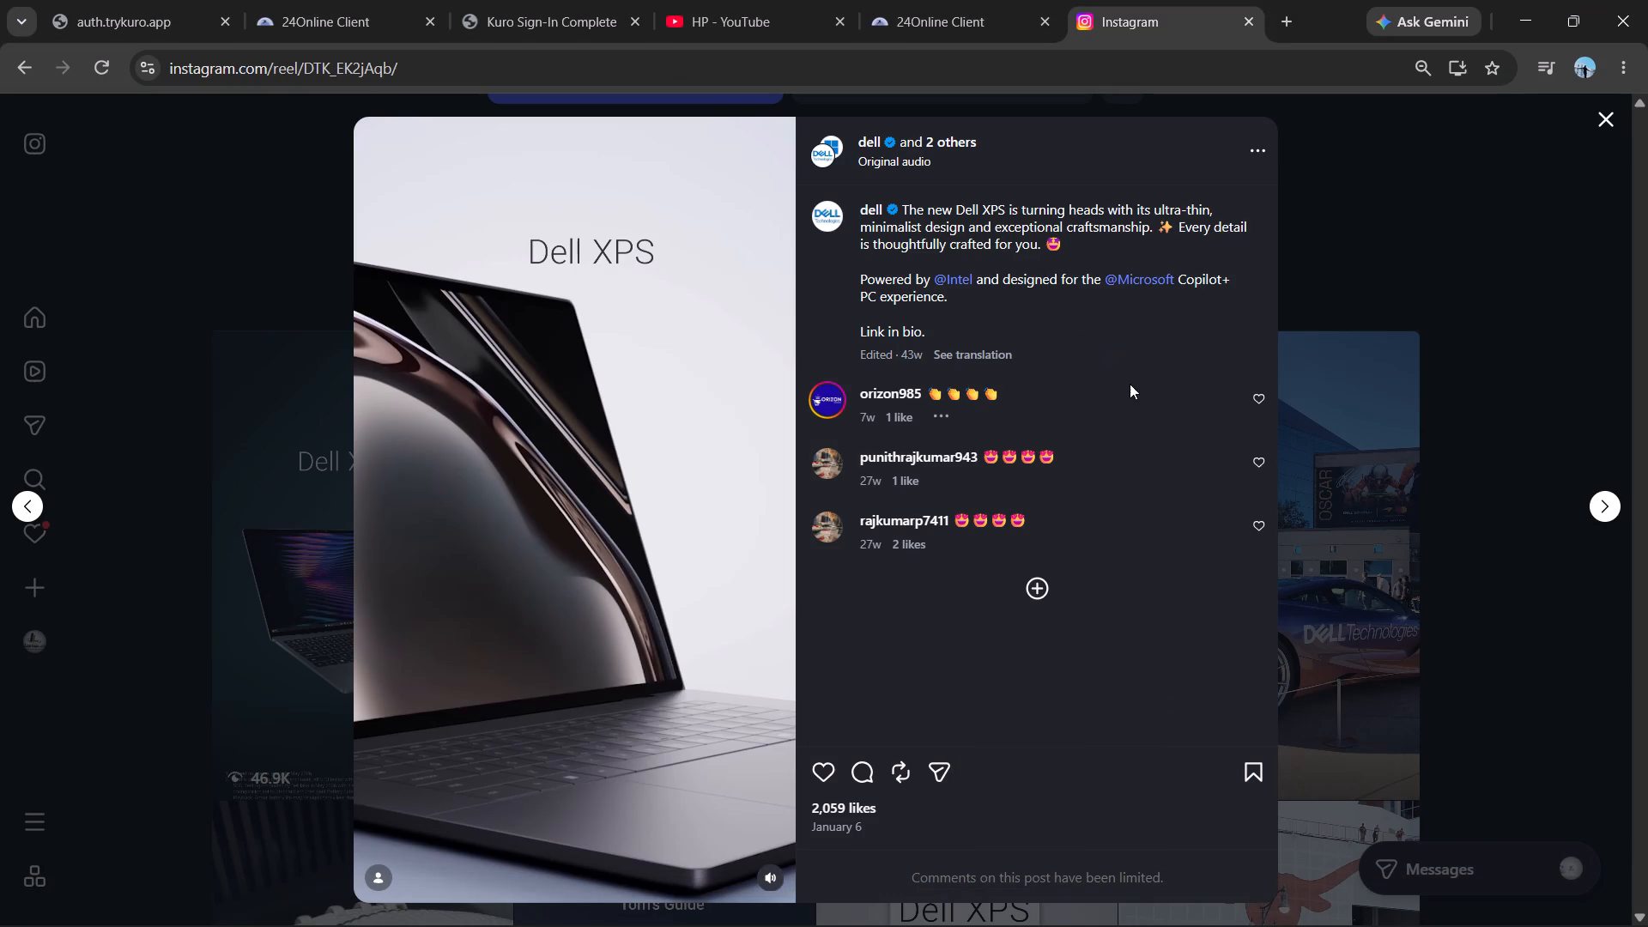
{"action": "left_click", "coordinate": [1445, 204]}
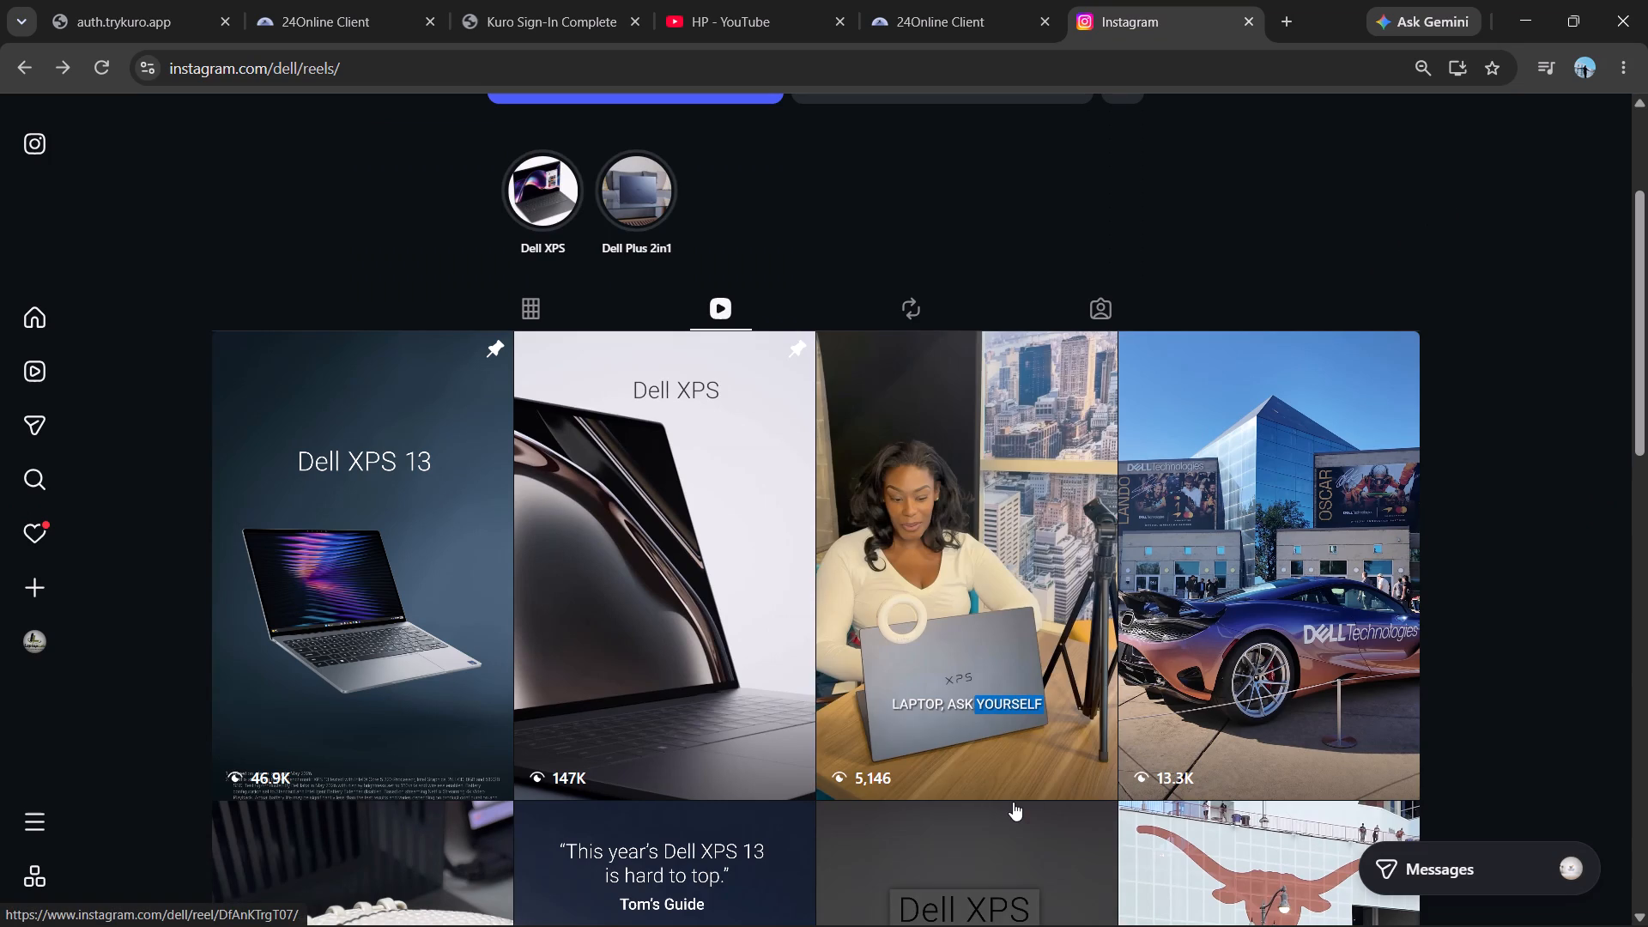
{"action": "left_click", "coordinate": [1339, 610]}
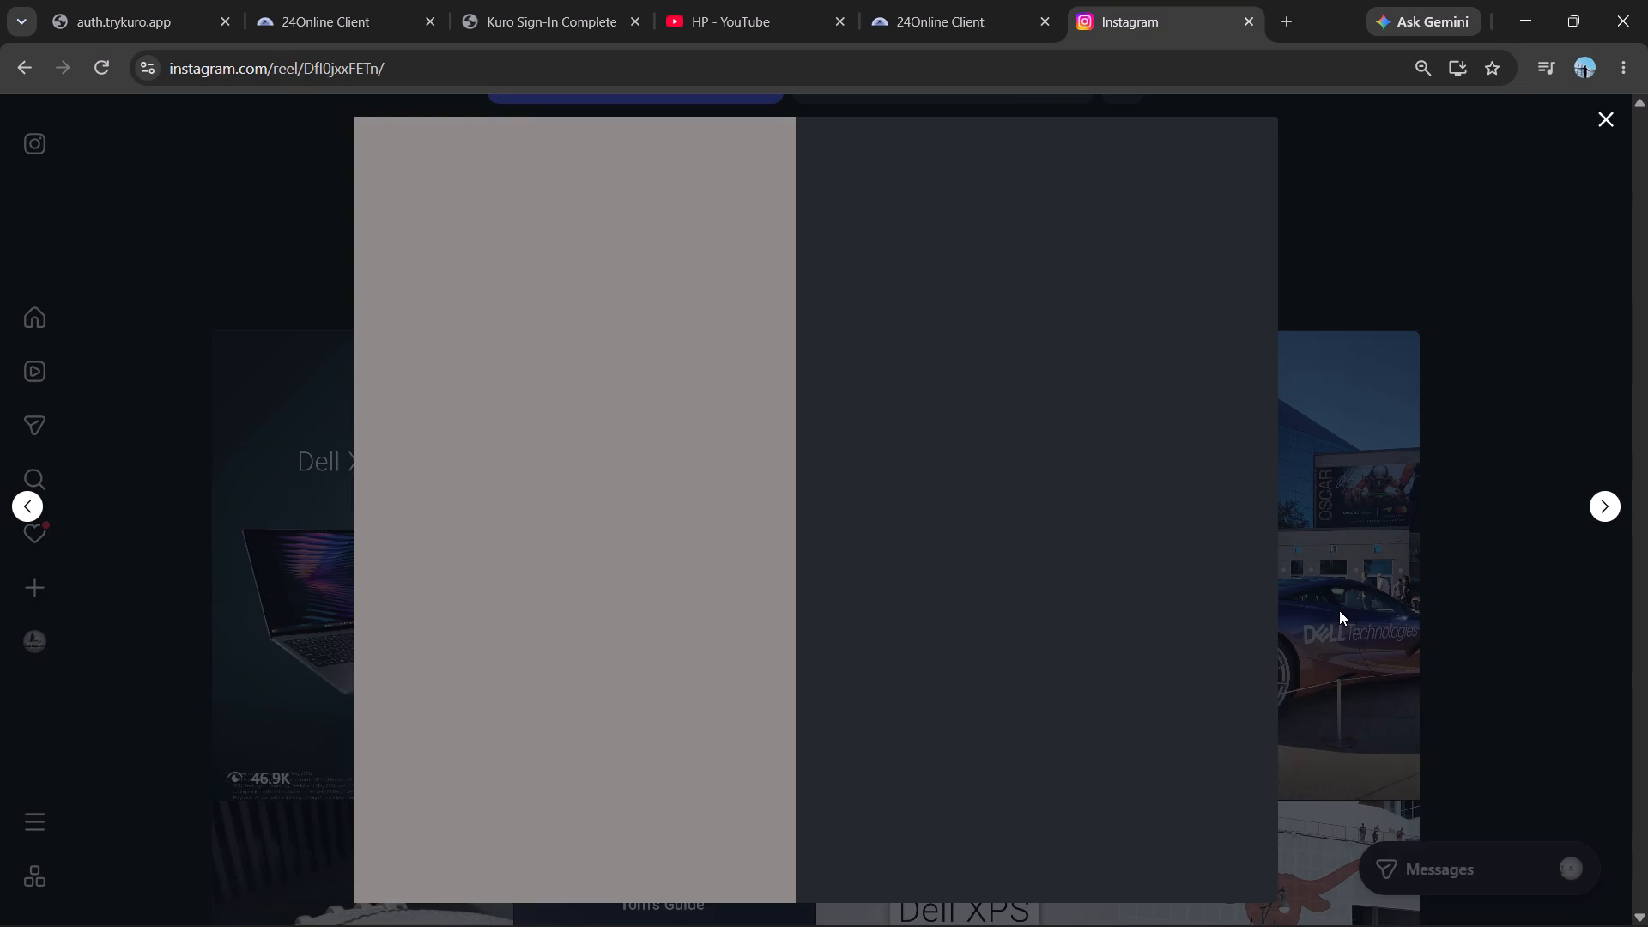
Switch to Instagram in Chrome, leave the open reel, and view Dell's XPS 13 reel with its caption and comments.
{"action": "left_click", "coordinate": [1511, 208]}
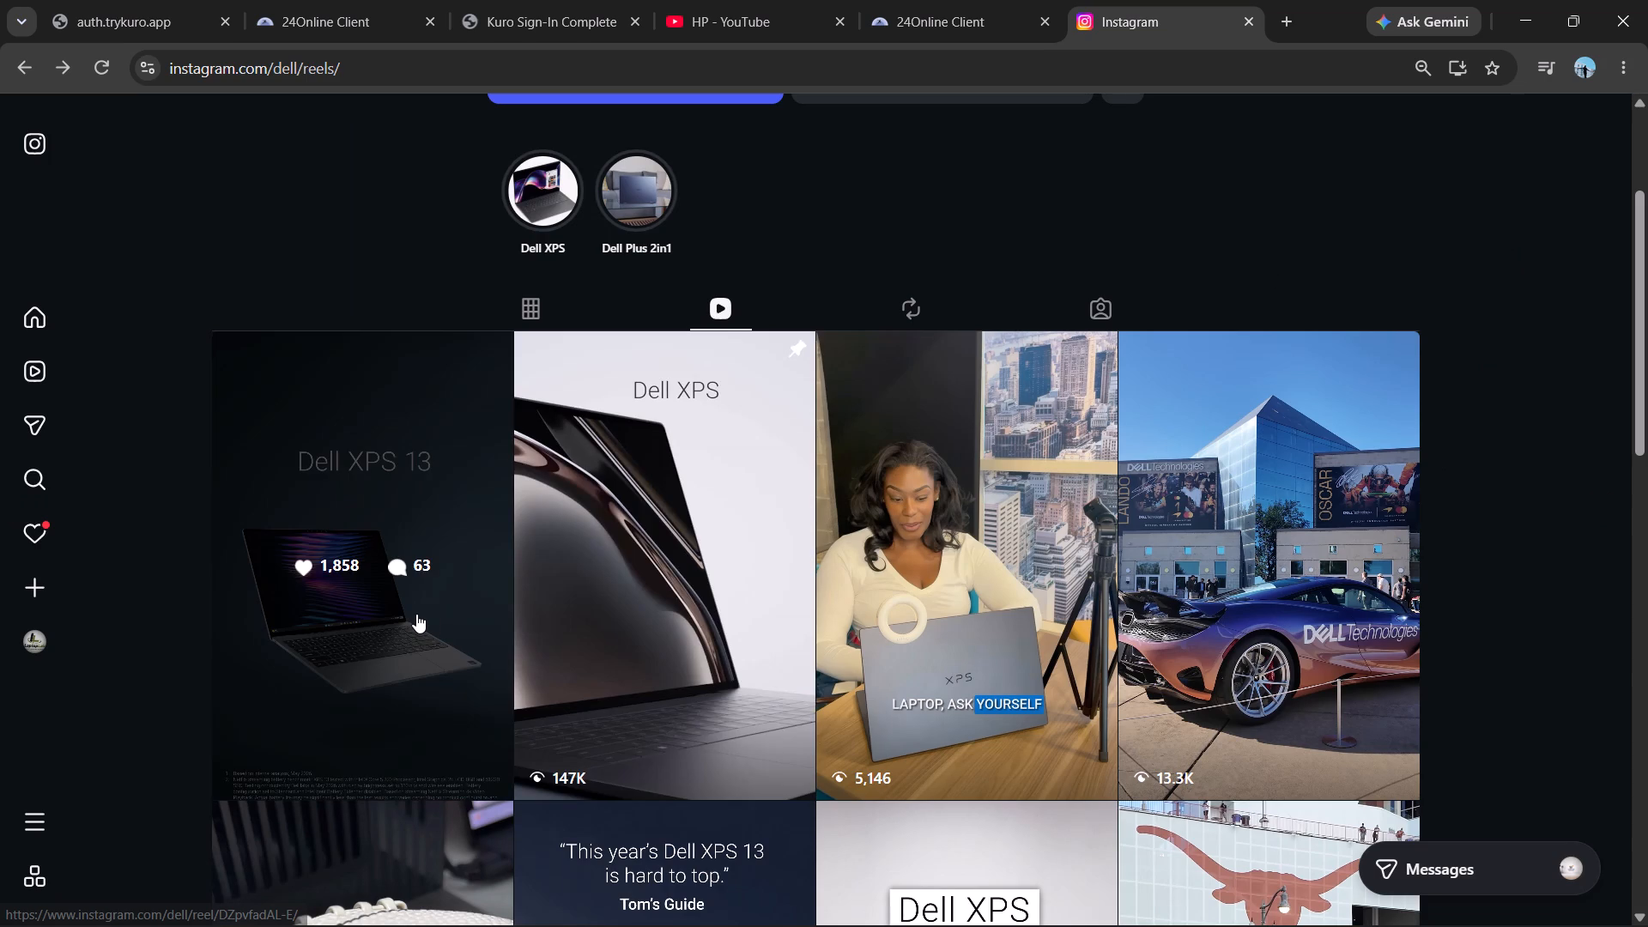
{"action": "left_click", "coordinate": [374, 625]}
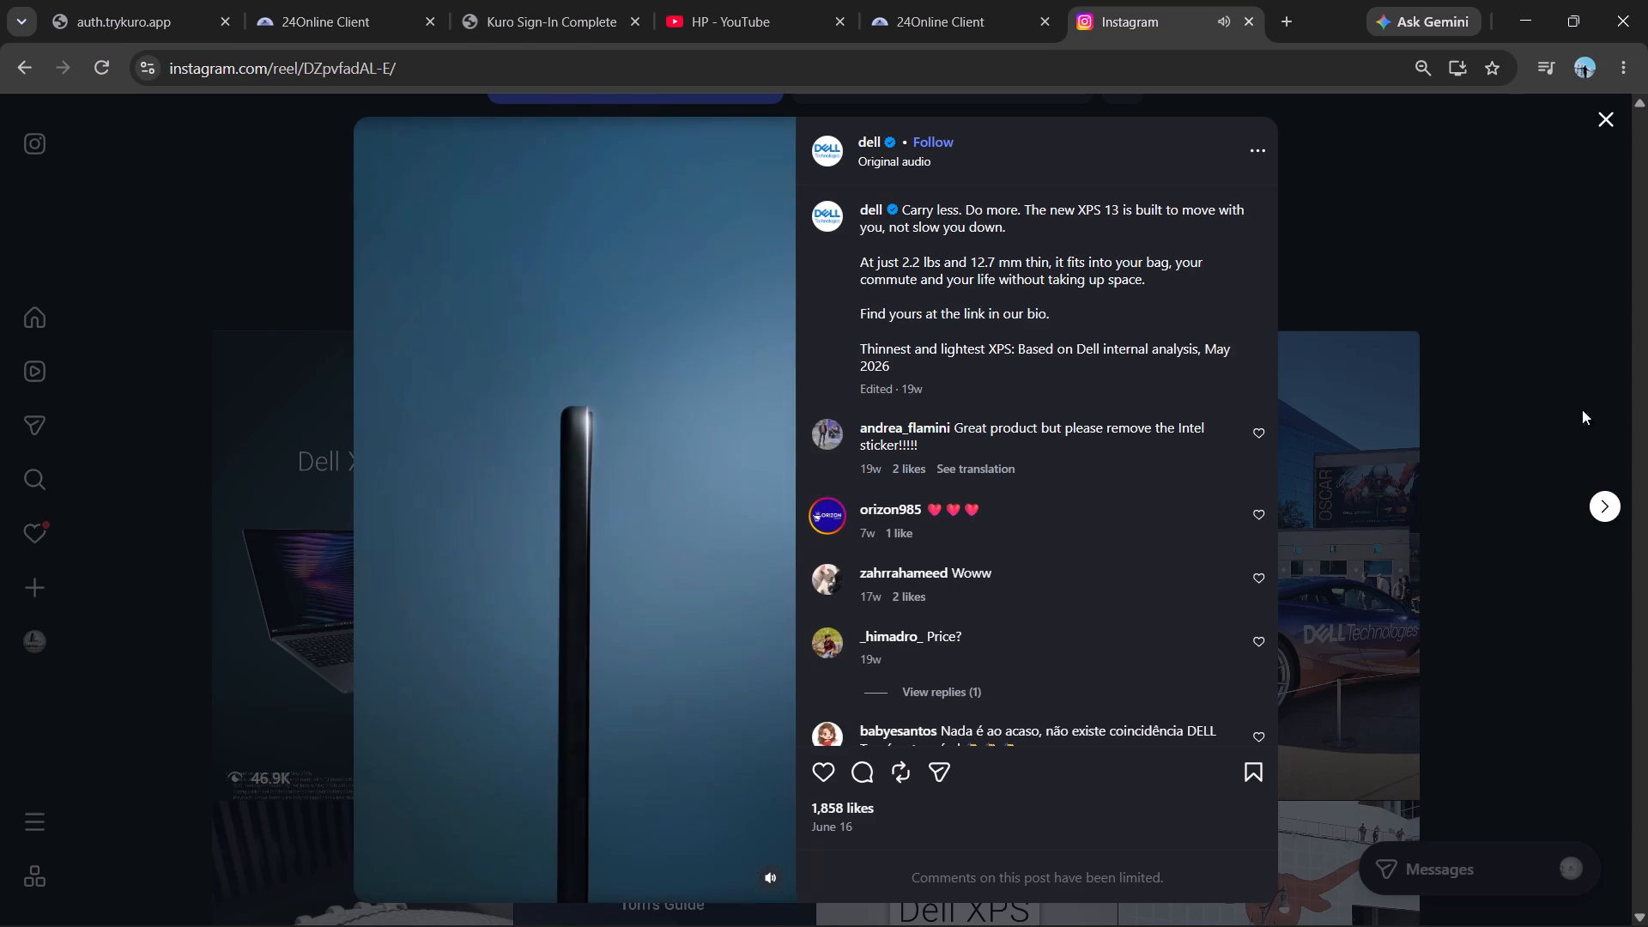
{"action": "left_click", "coordinate": [1622, 306]}
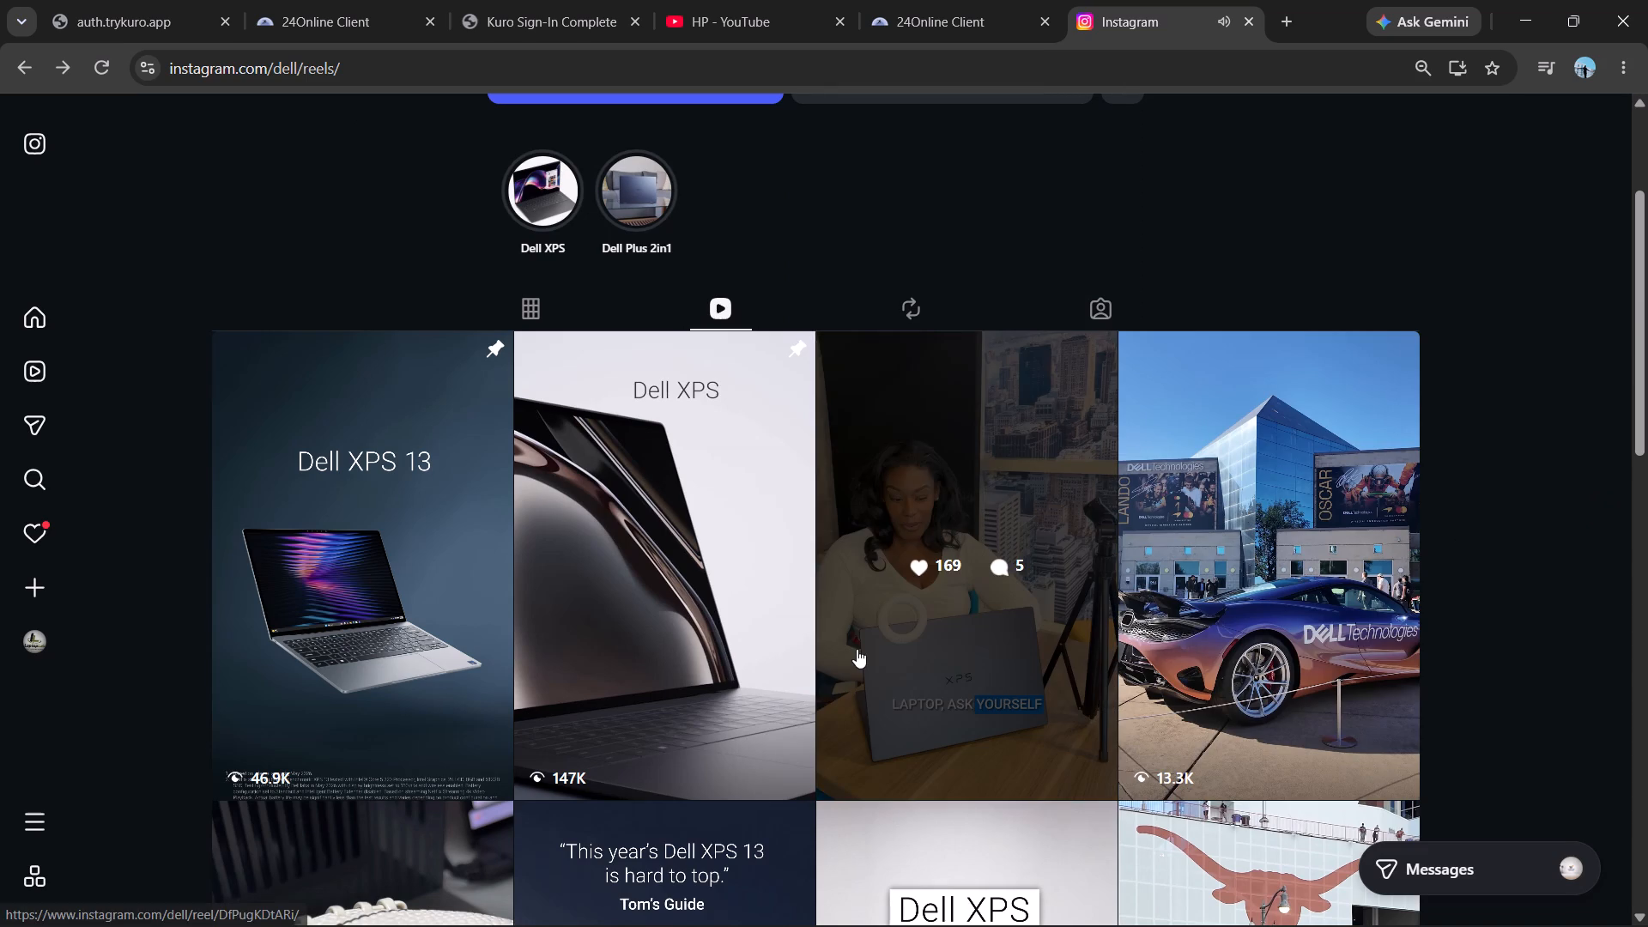
Look through Dell's Instagram posts and reels to find one suitable as community content.
{"action": "left_click", "coordinate": [532, 312]}
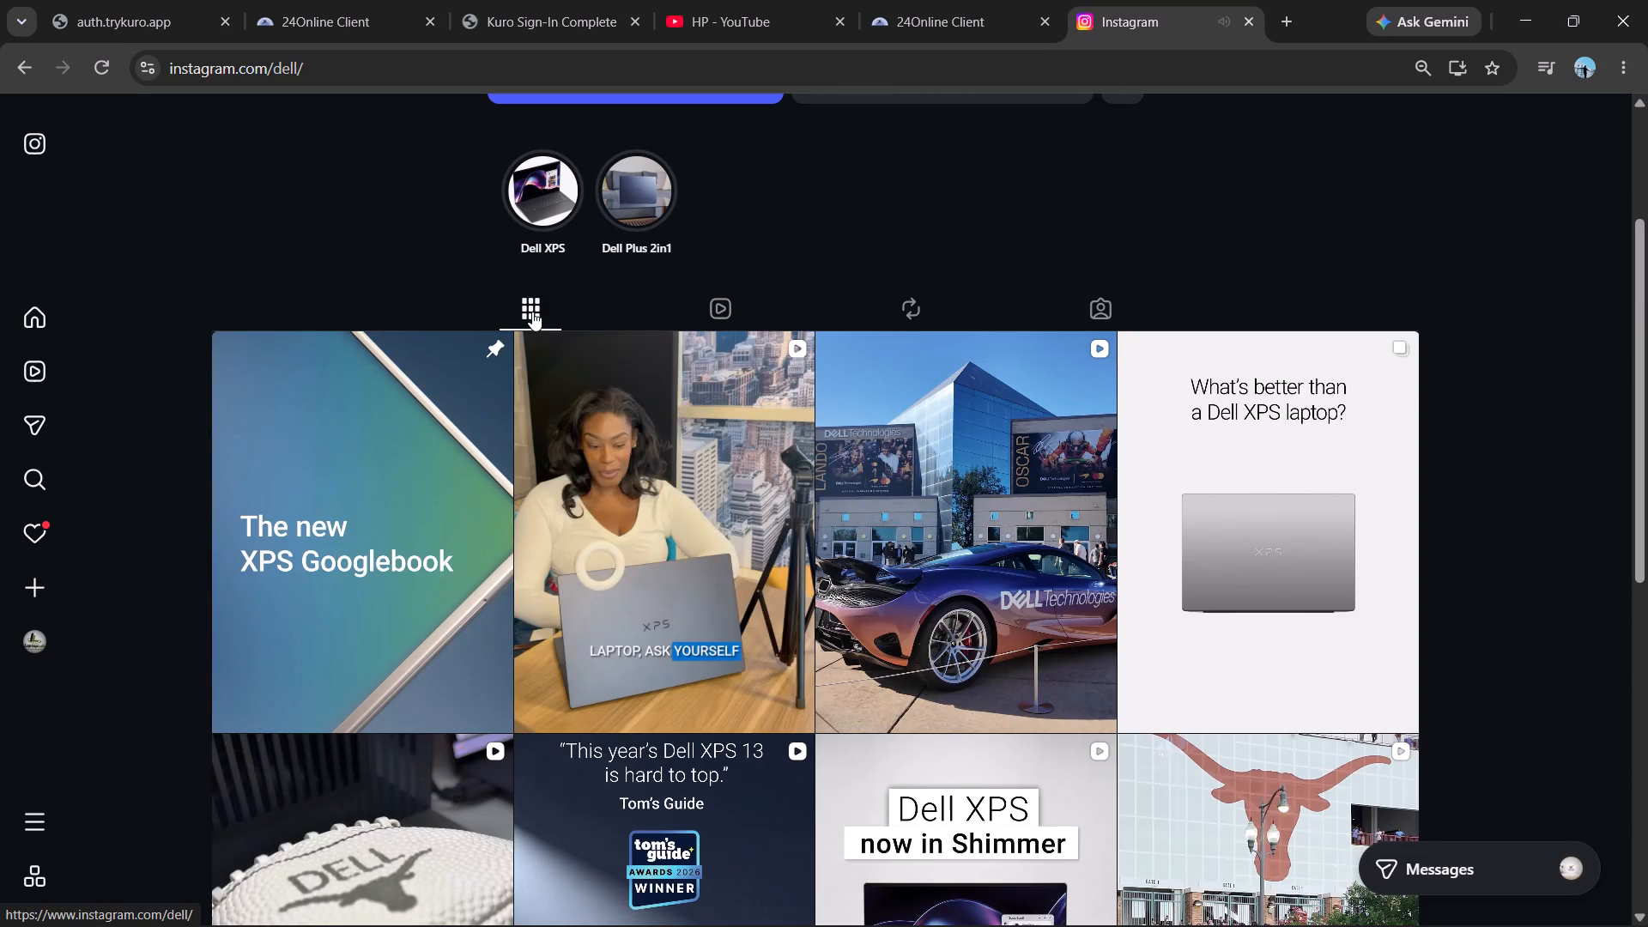
{"action": "scroll", "coordinate": [784, 867], "scroll_direction": "down", "scroll_amount": 6}
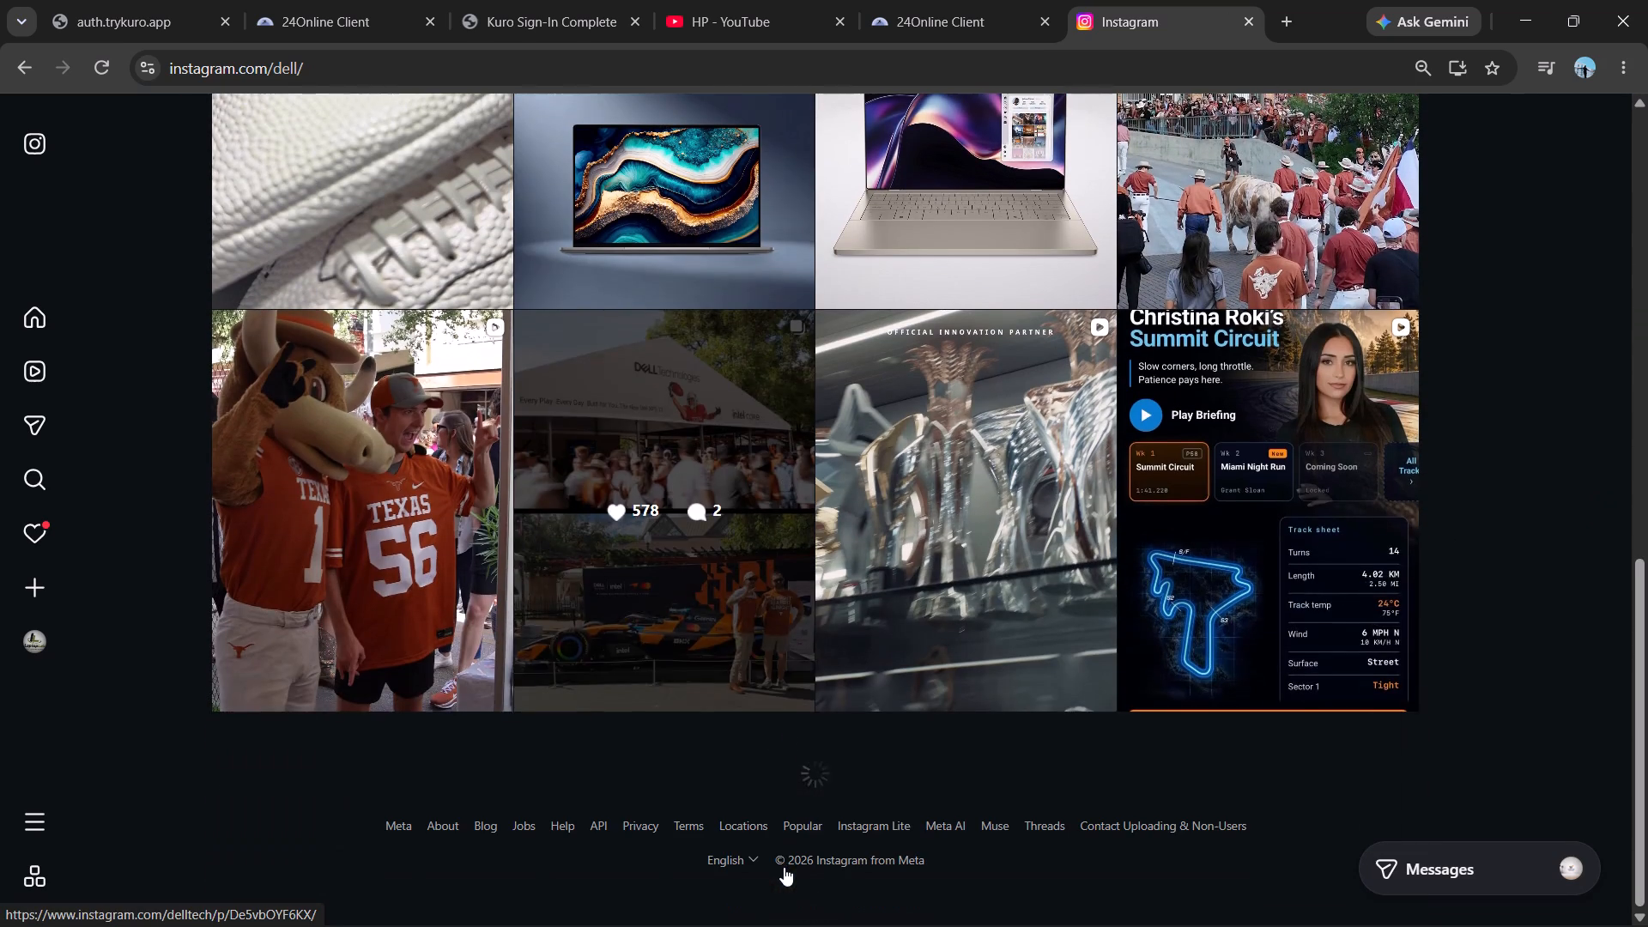
{"action": "scroll", "coordinate": [784, 867], "scroll_direction": "down", "scroll_amount": 1}
{"action": "scroll", "coordinate": [784, 867], "scroll_direction": "up", "scroll_amount": 7}
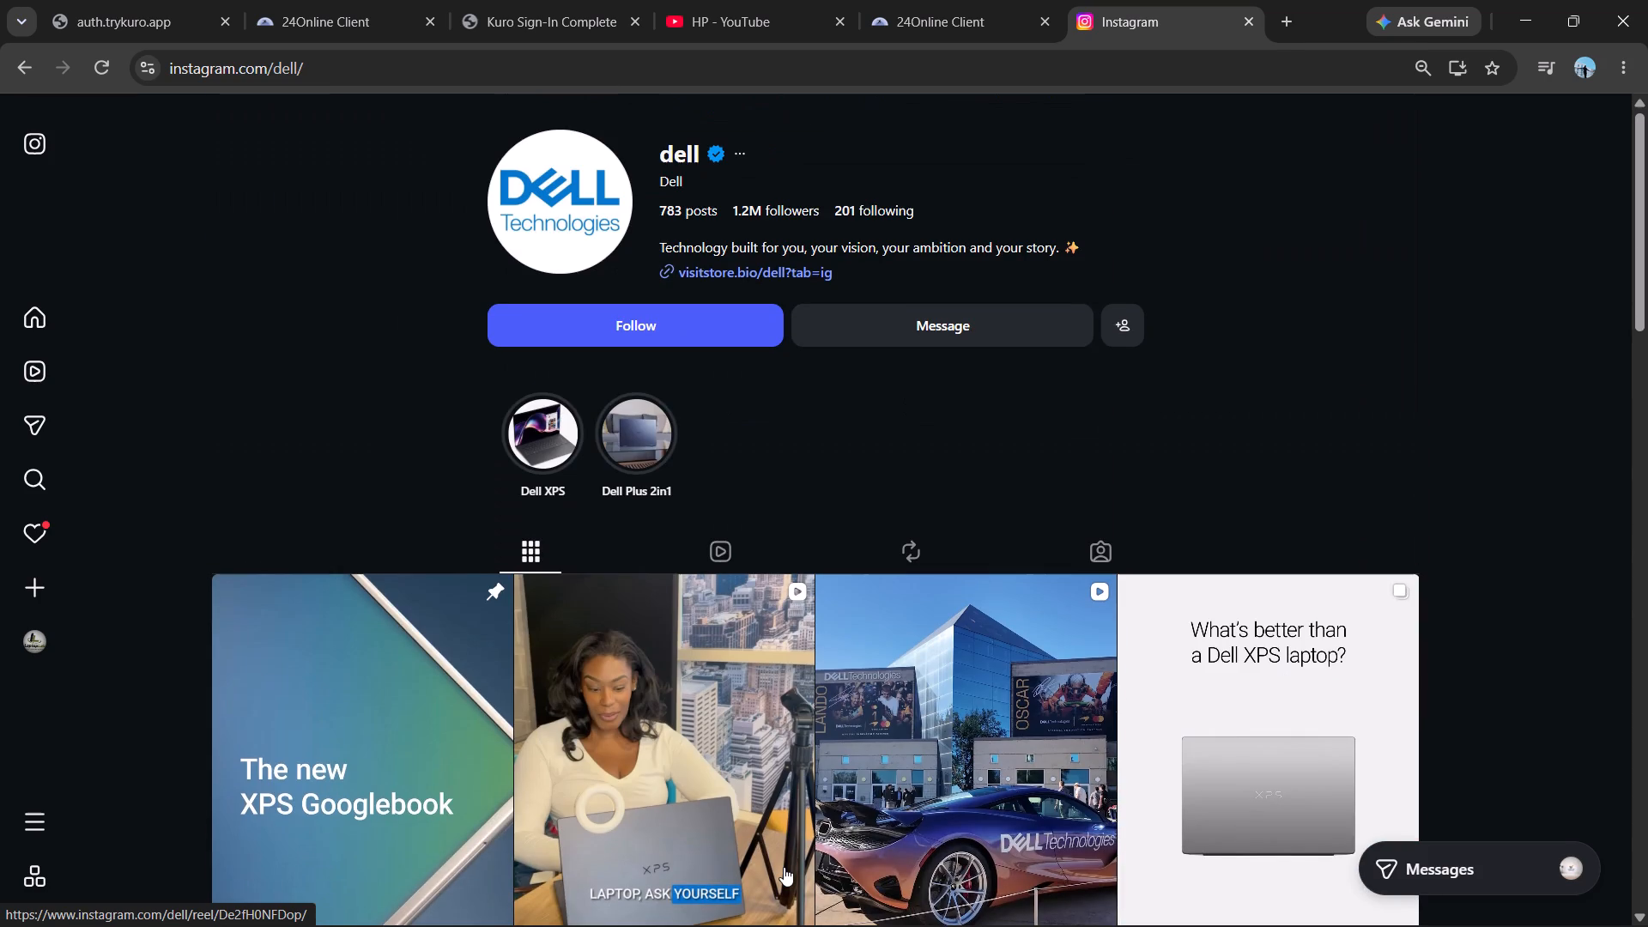
{"action": "left_click", "coordinate": [730, 560]}
{"action": "scroll", "coordinate": [838, 814], "scroll_direction": "down", "scroll_amount": 1}
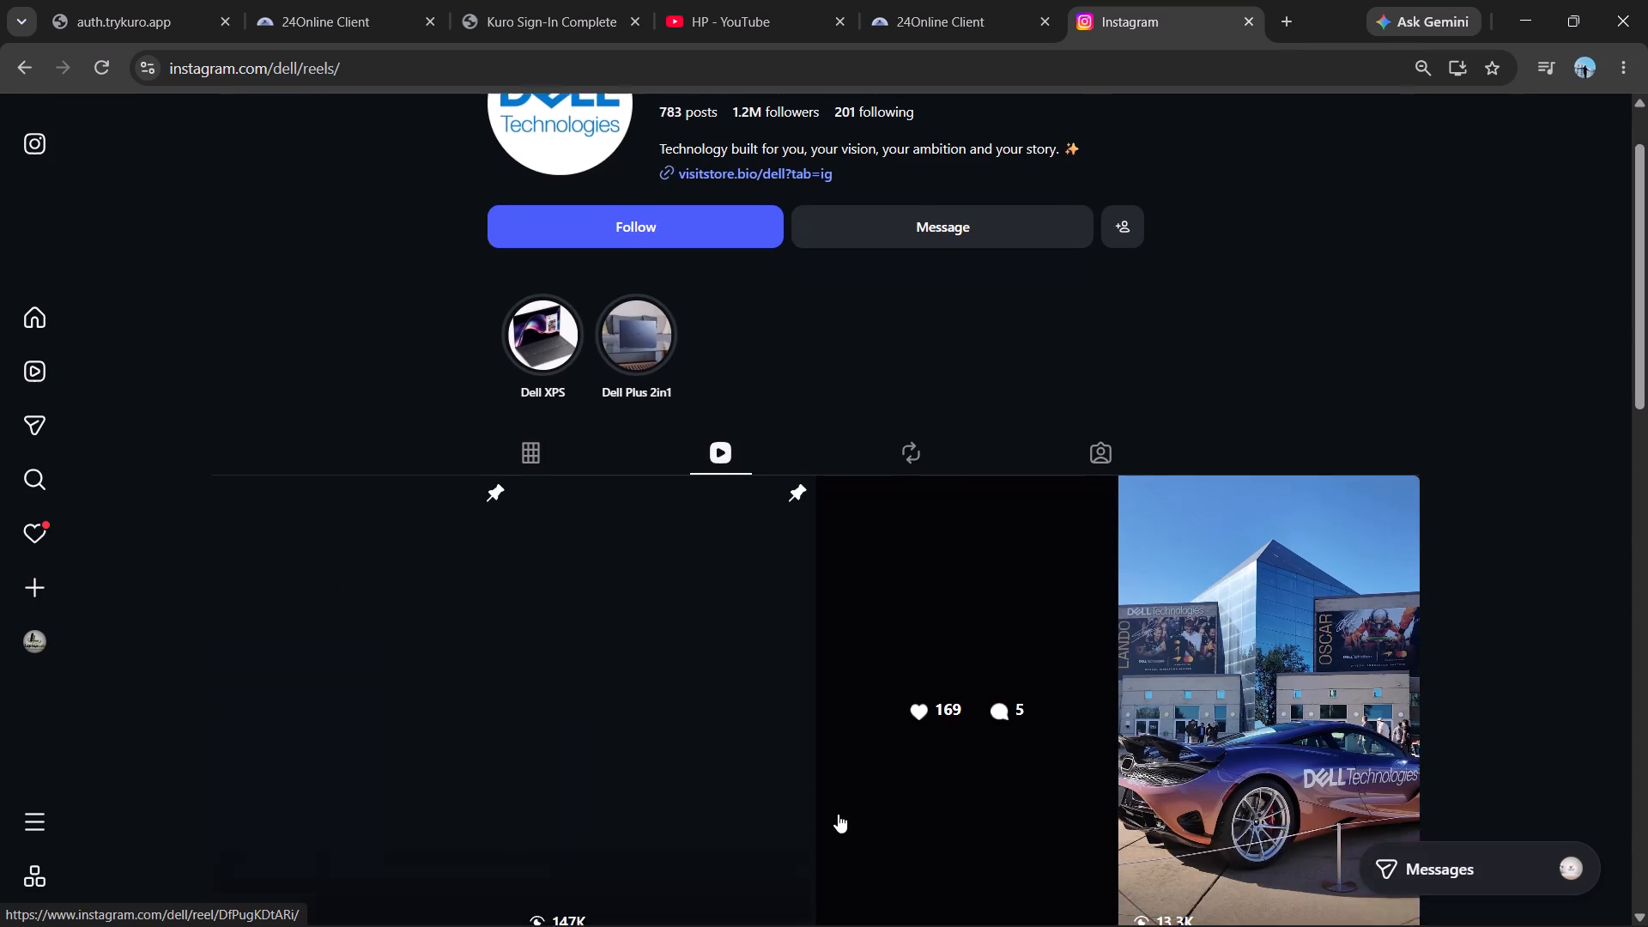
{"action": "scroll", "coordinate": [838, 814], "scroll_direction": "down", "scroll_amount": 5}
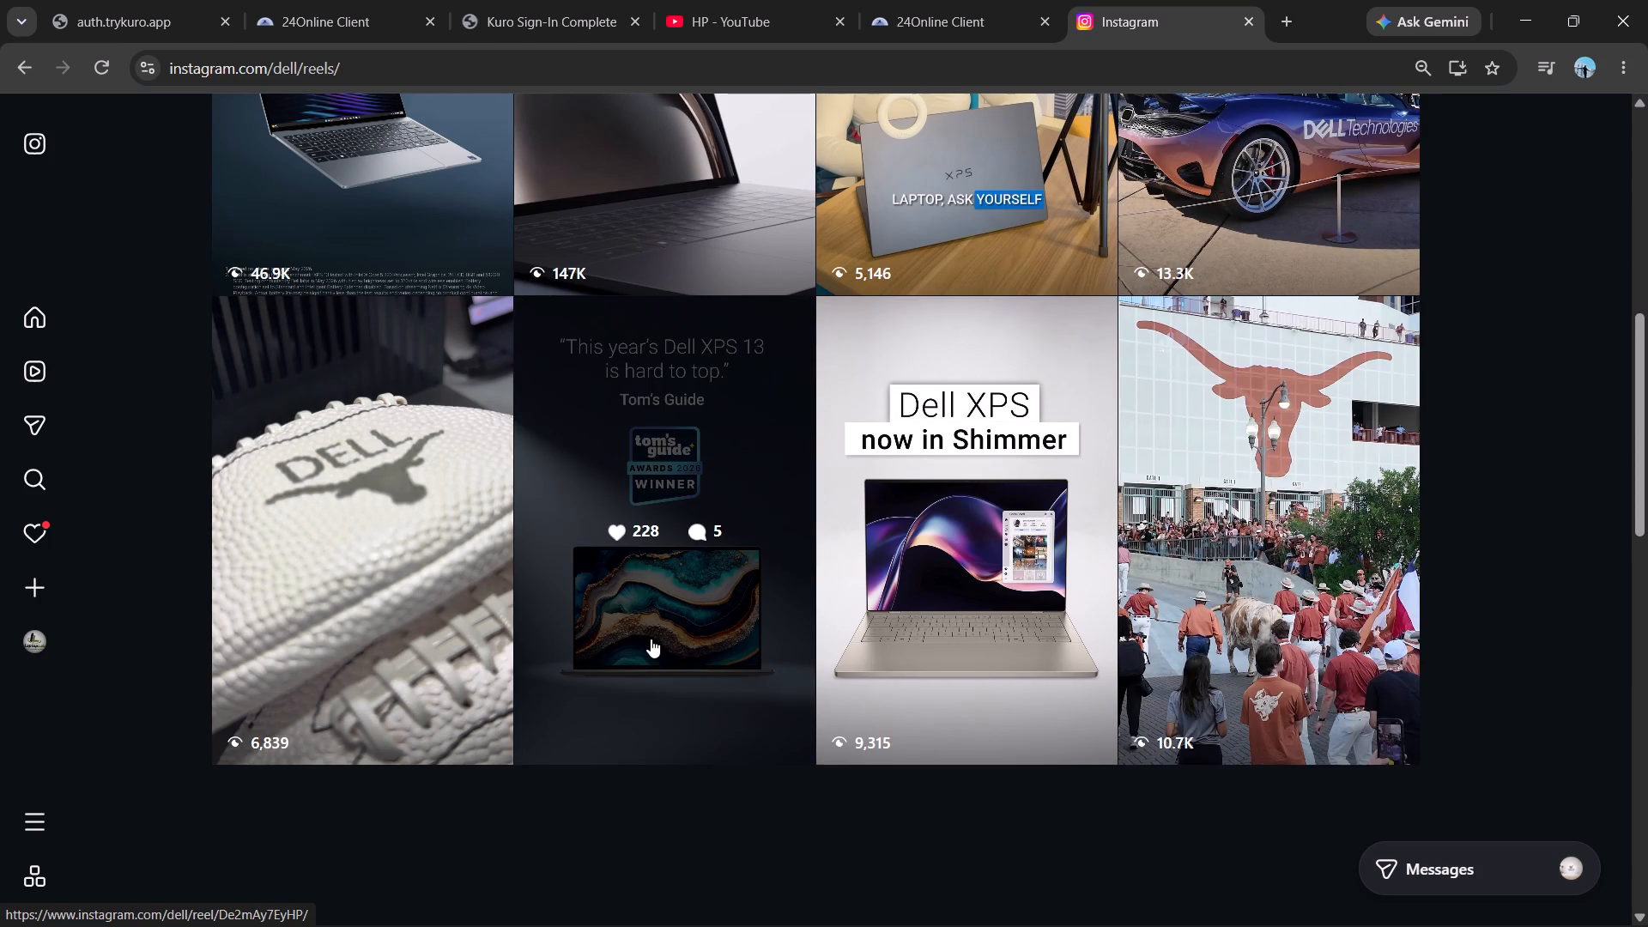
{"action": "scroll", "coordinate": [651, 639], "scroll_direction": "up", "scroll_amount": 4}
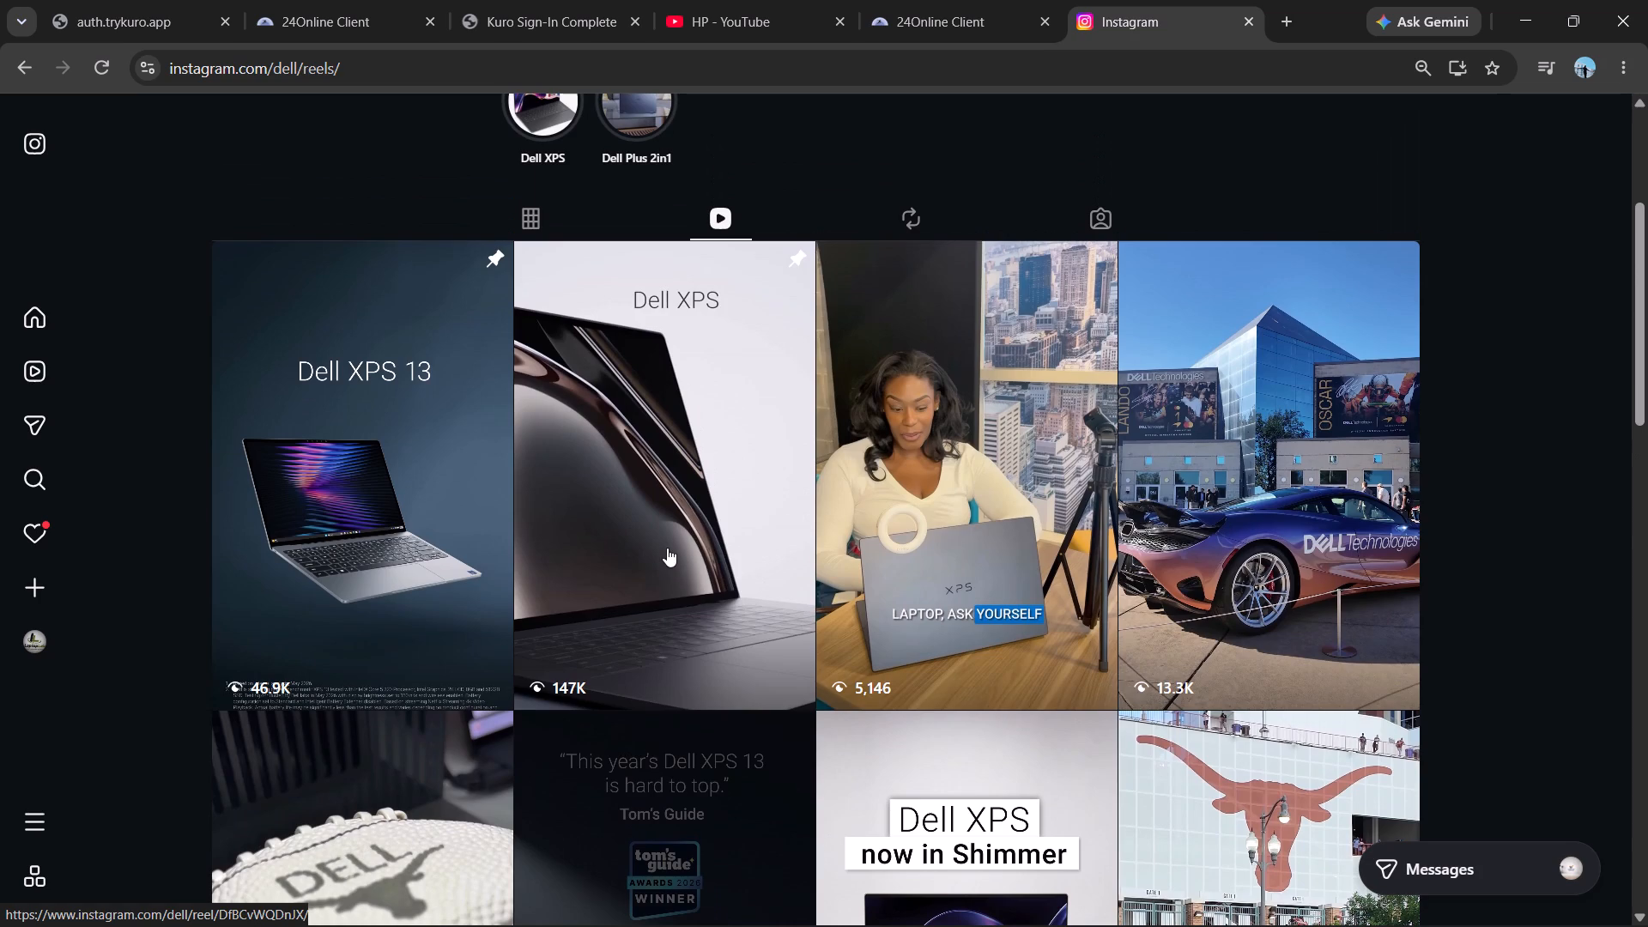
Open Dell's reel about the new Dell XPS and capture a screenshot of its account header and caption only.
{"action": "left_click", "coordinate": [667, 548]}
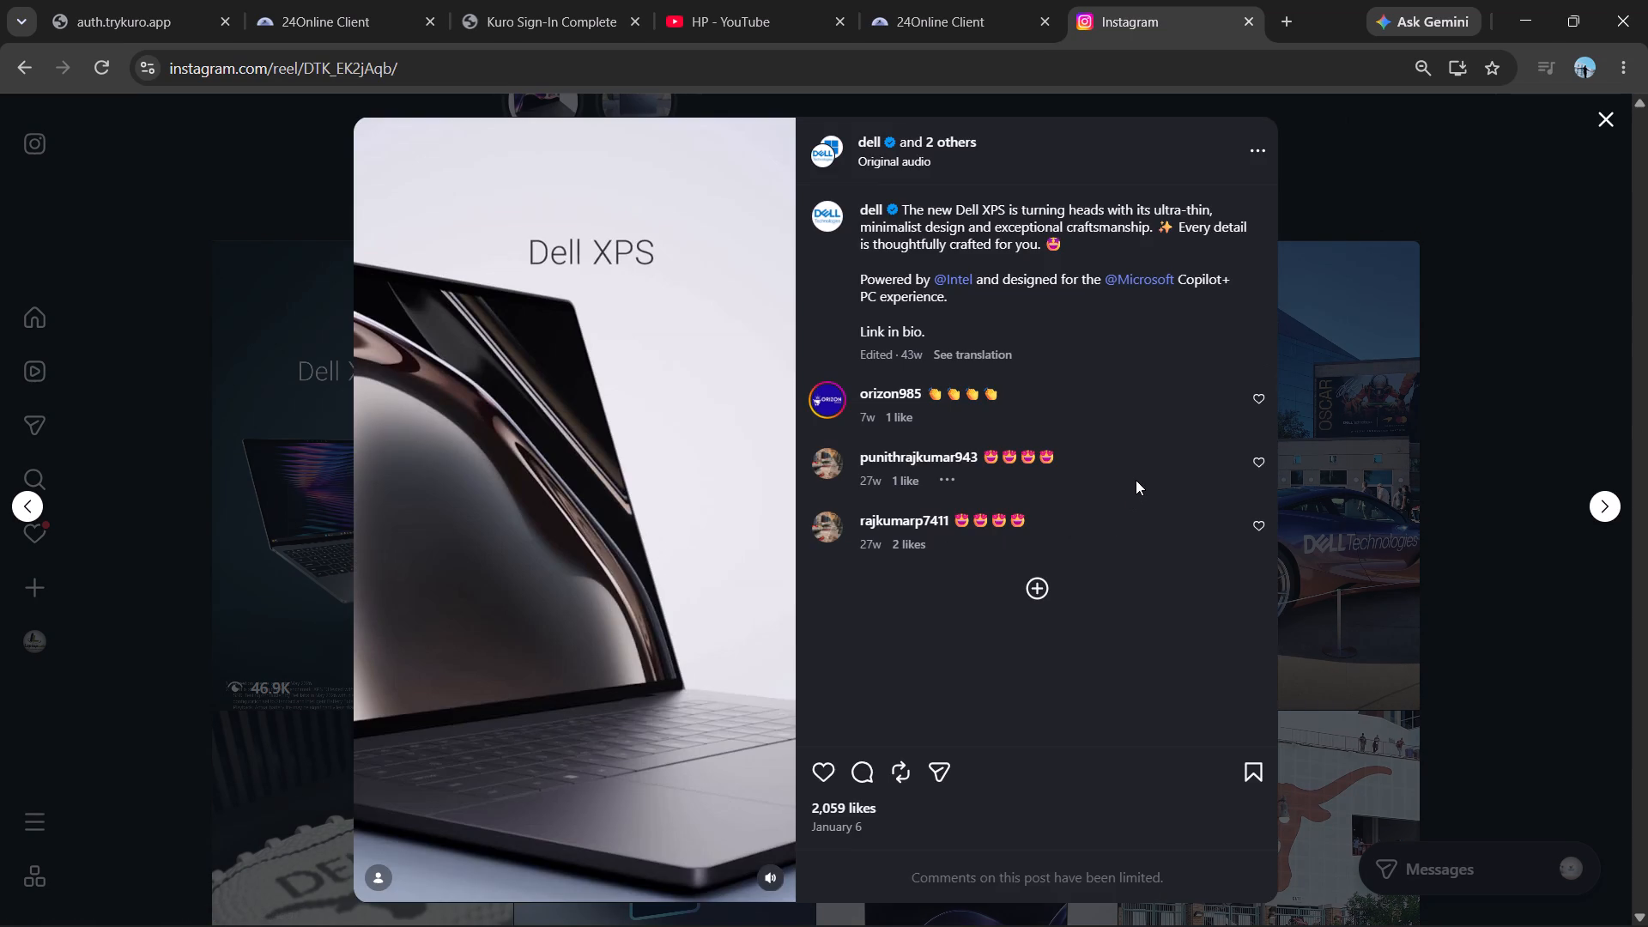
{"action": "key", "text": "Print"}
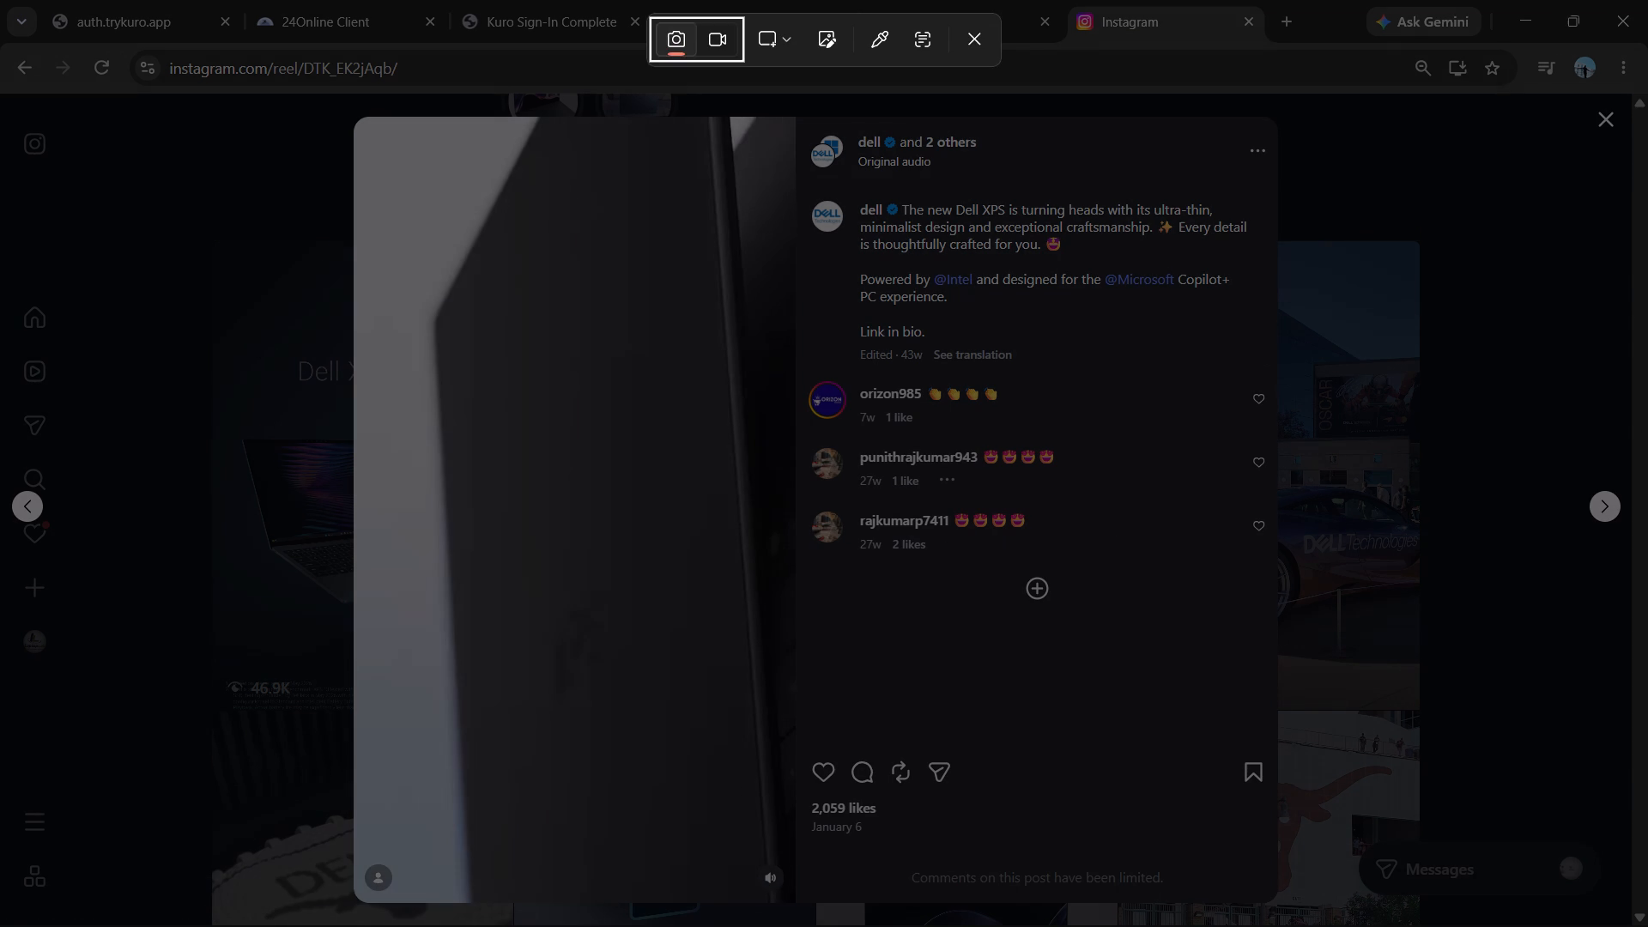
{"action": "left_click_drag", "start_coordinate": [797, 114], "coordinate": [1308, 368]}
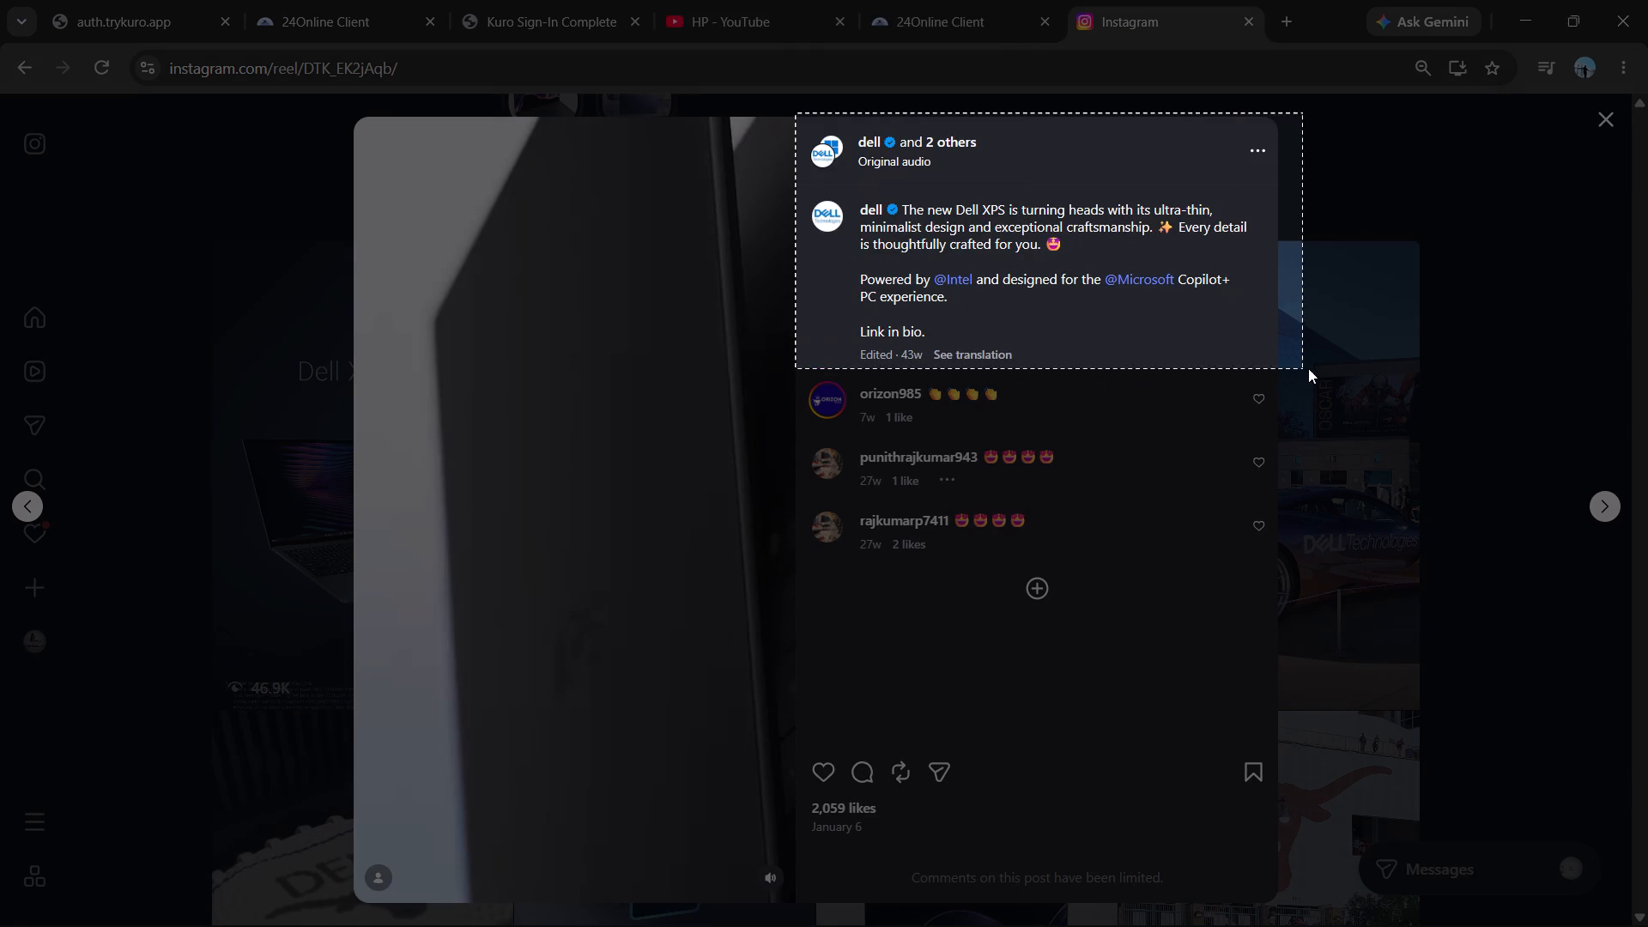
{"action": "left_click_drag", "start_coordinate": [1308, 368], "coordinate": [1283, 371]}
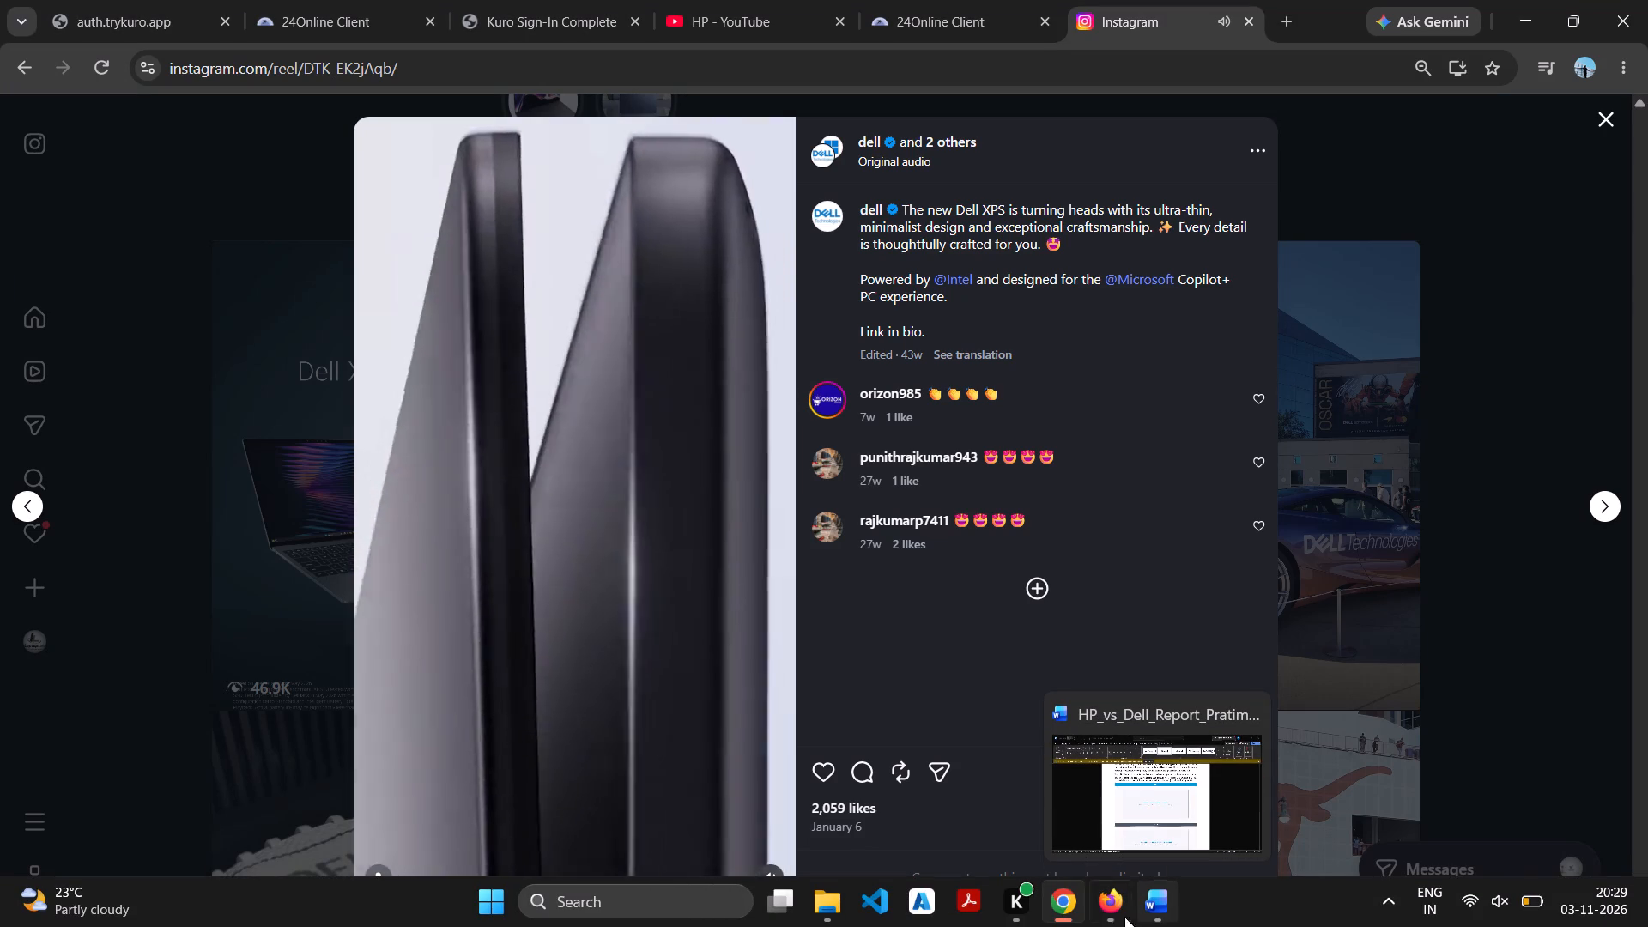
Switch to the HP vs Dell report in Word and cut the Dell community content placeholder from Figure 4.6.
{"action": "left_click", "coordinate": [1170, 812]}
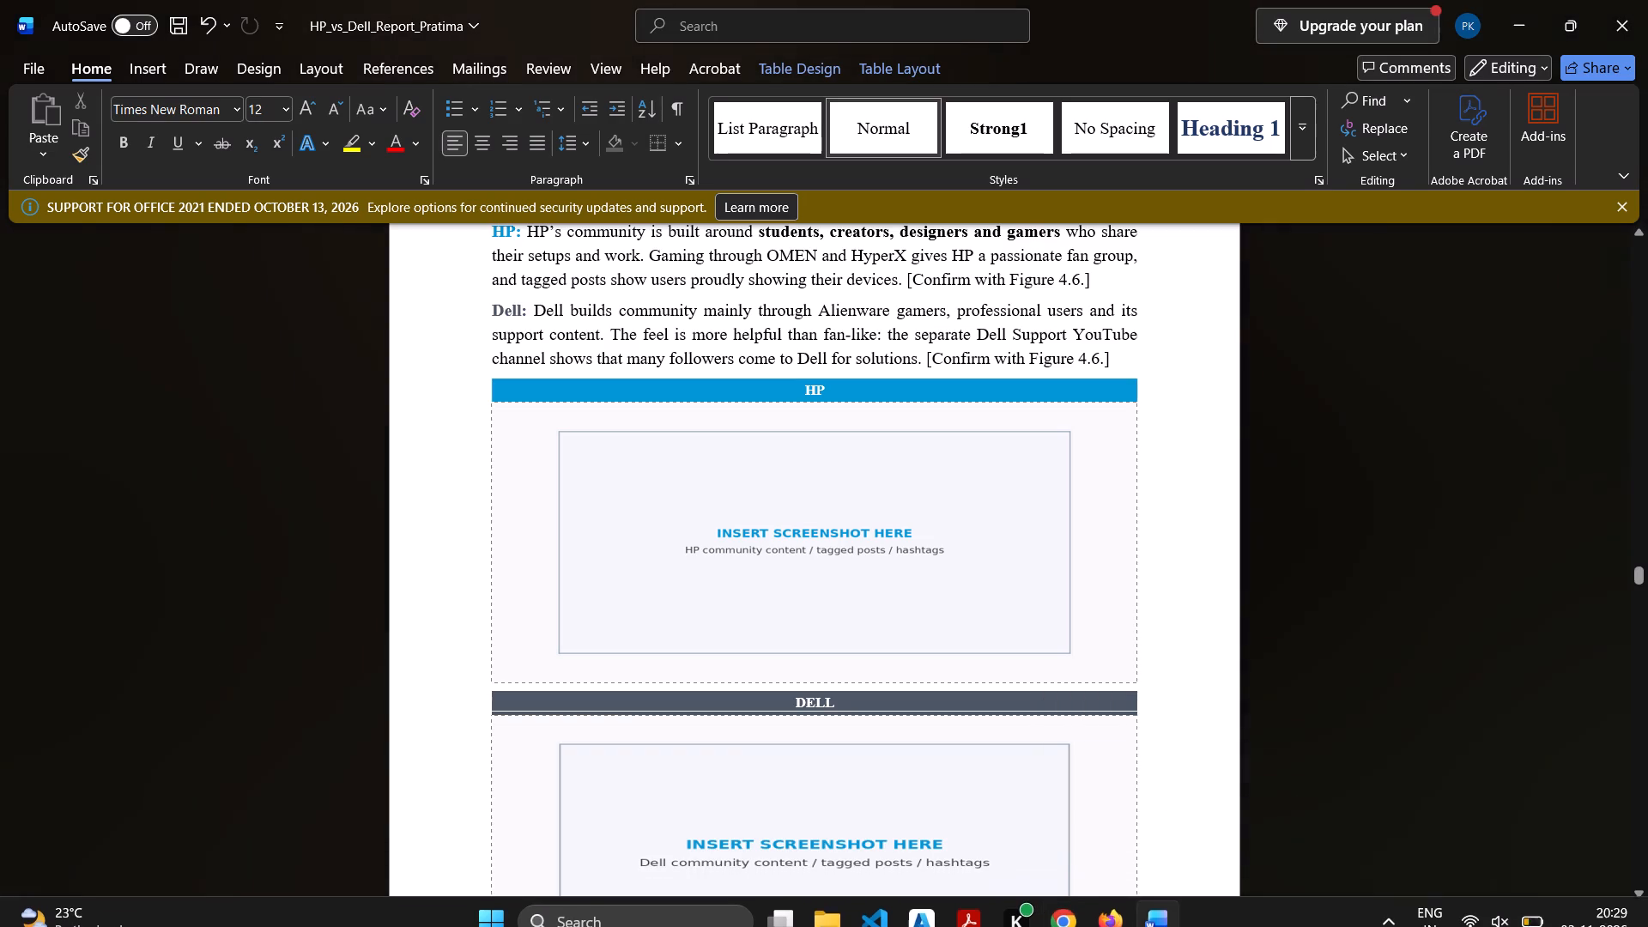
{"action": "scroll", "coordinate": [863, 671], "scroll_direction": "down", "scroll_amount": 2}
{"action": "left_click", "coordinate": [815, 638]}
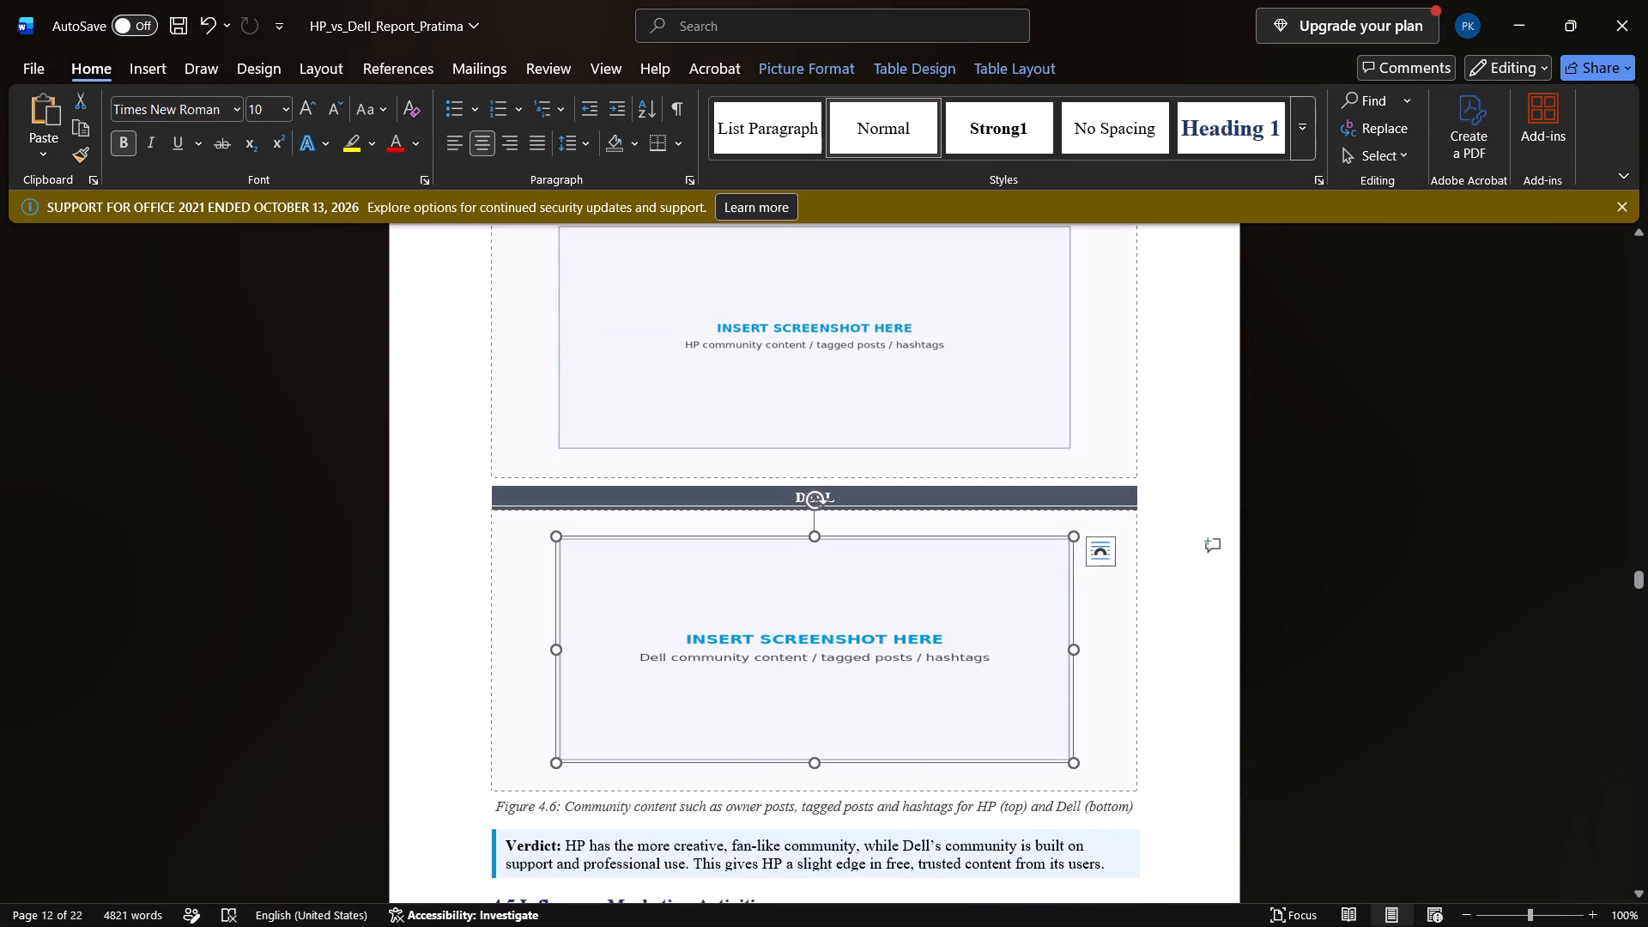
{"action": "right_click", "coordinate": [924, 683]}
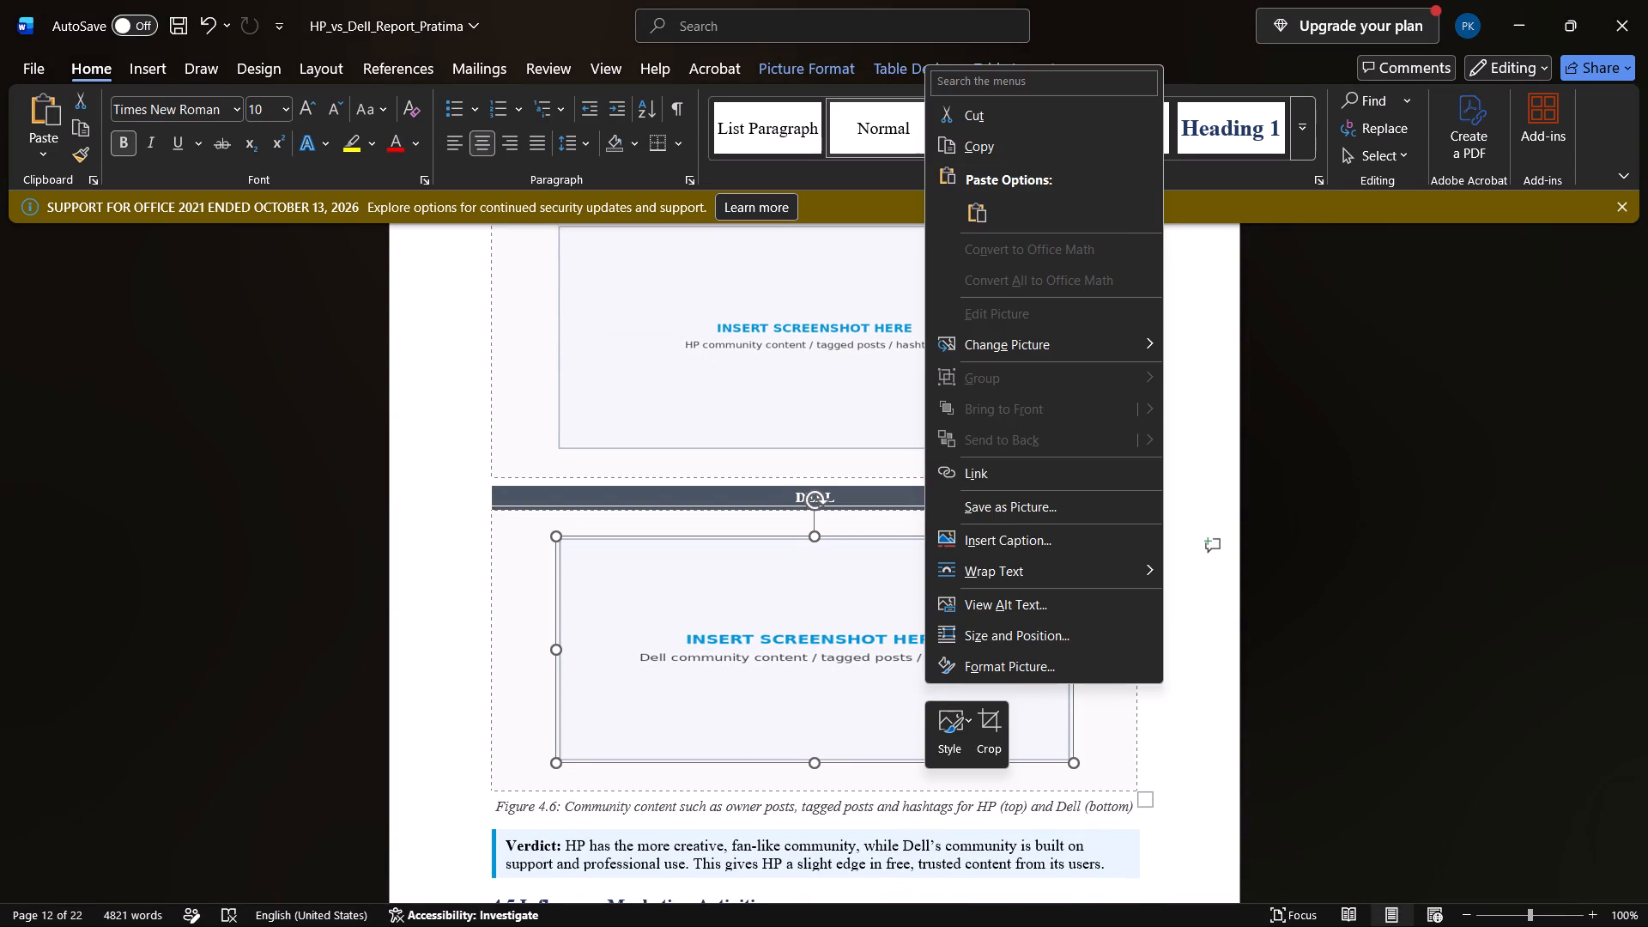
{"action": "left_click", "coordinate": [979, 112]}
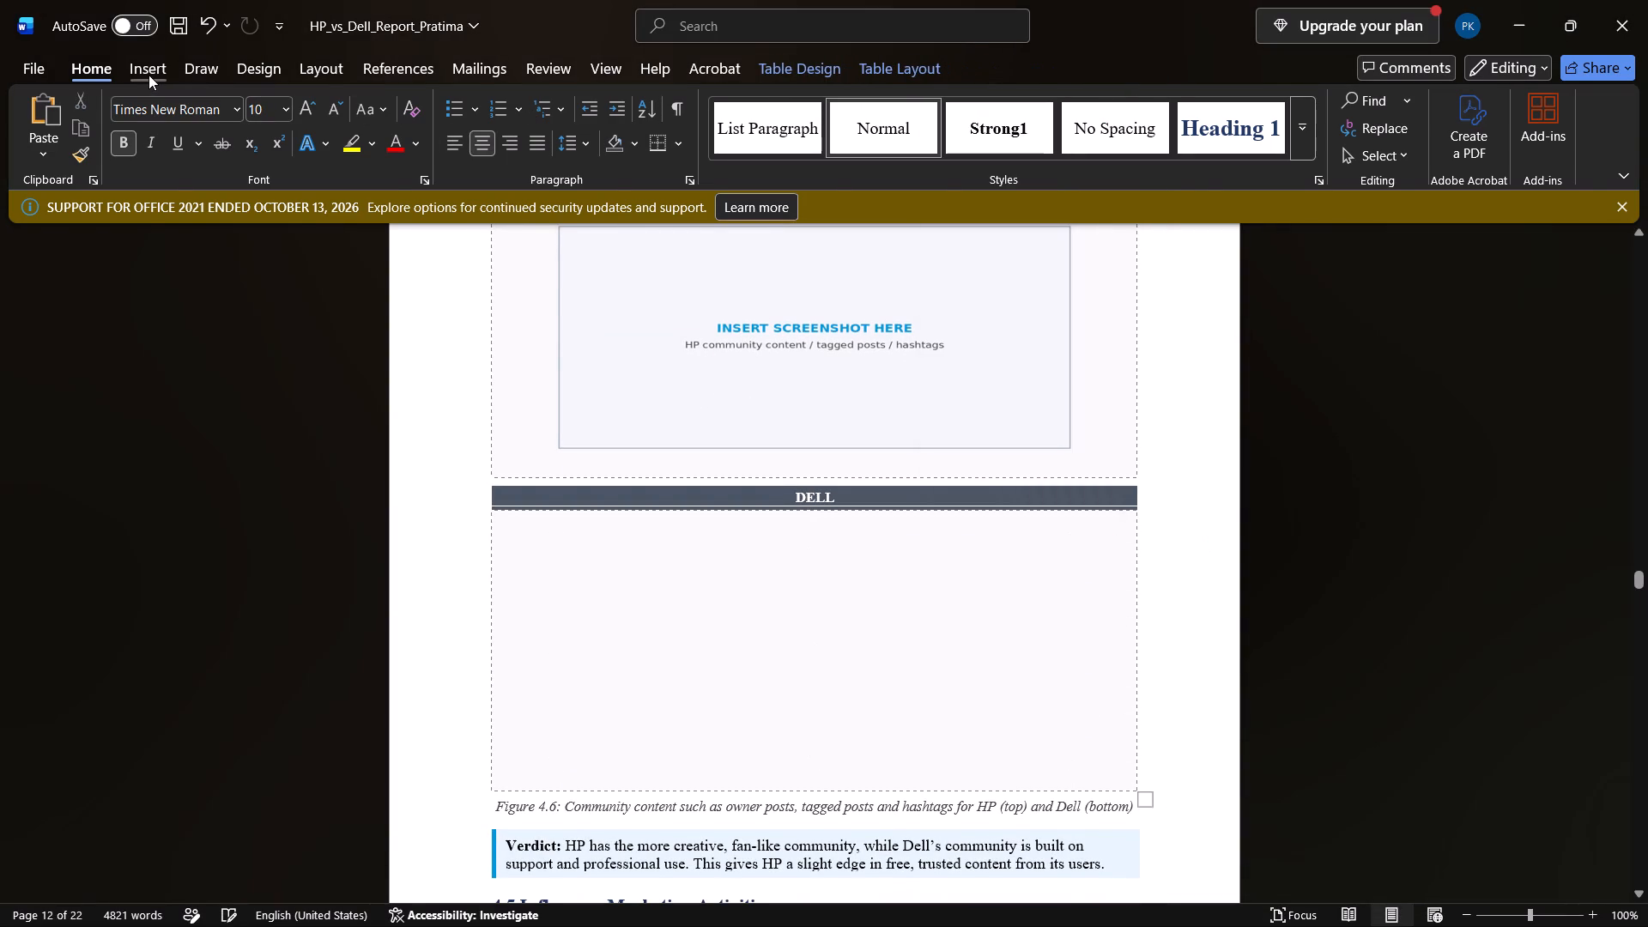
{"action": "left_click", "coordinate": [148, 75]}
{"action": "left_click", "coordinate": [212, 125]}
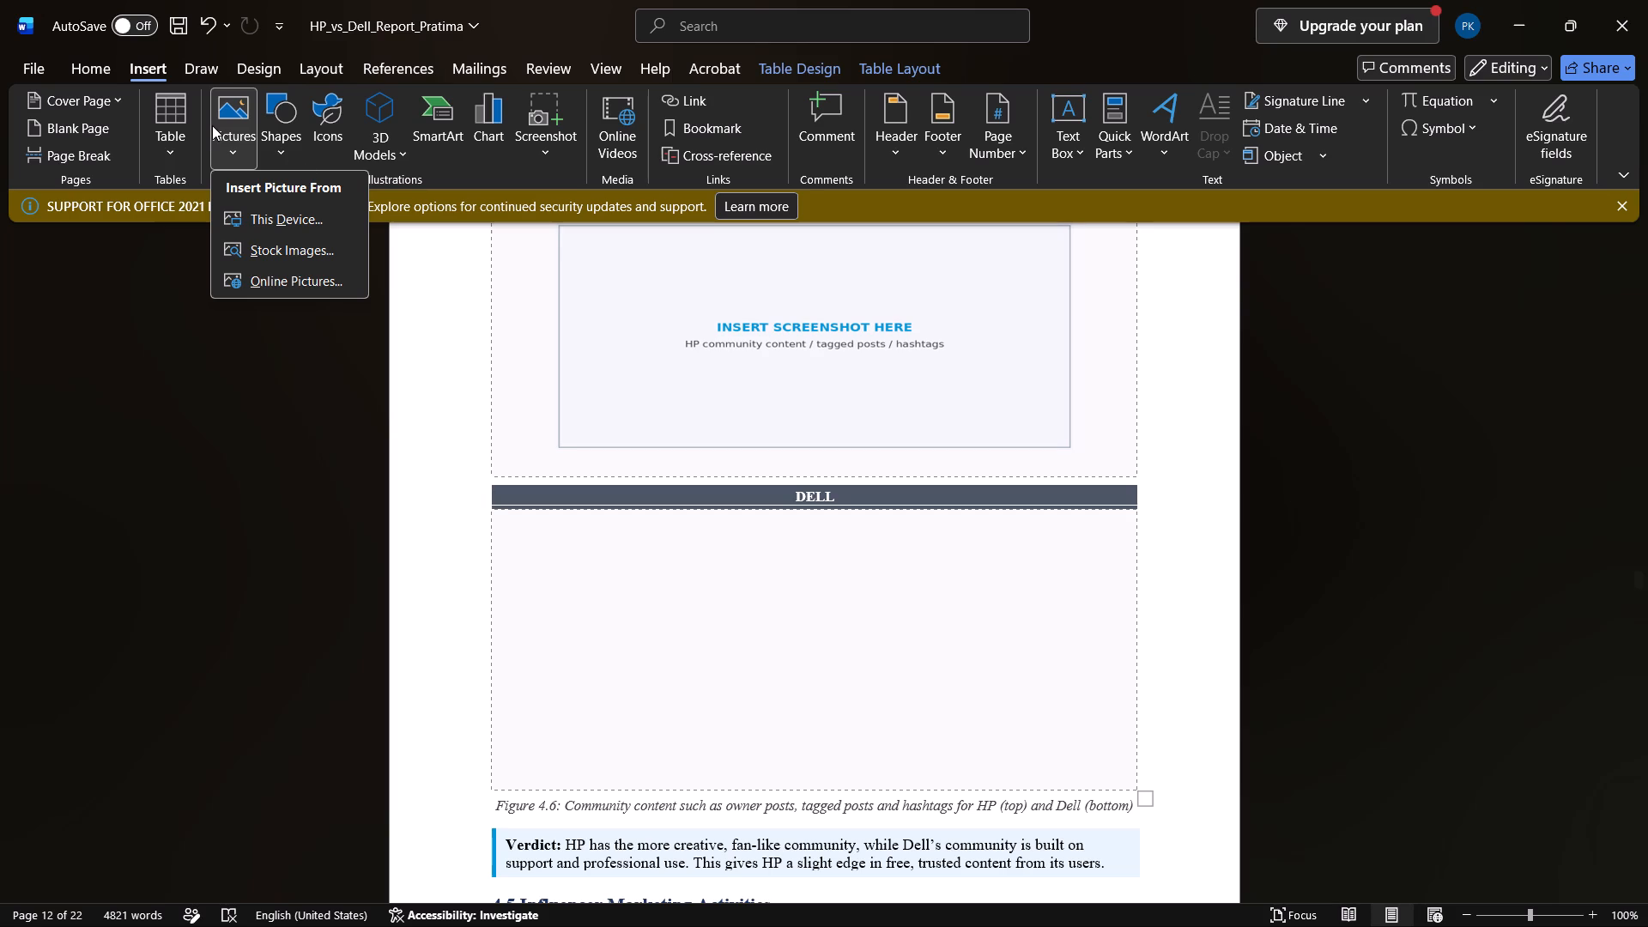
{"action": "left_click", "coordinate": [326, 215]}
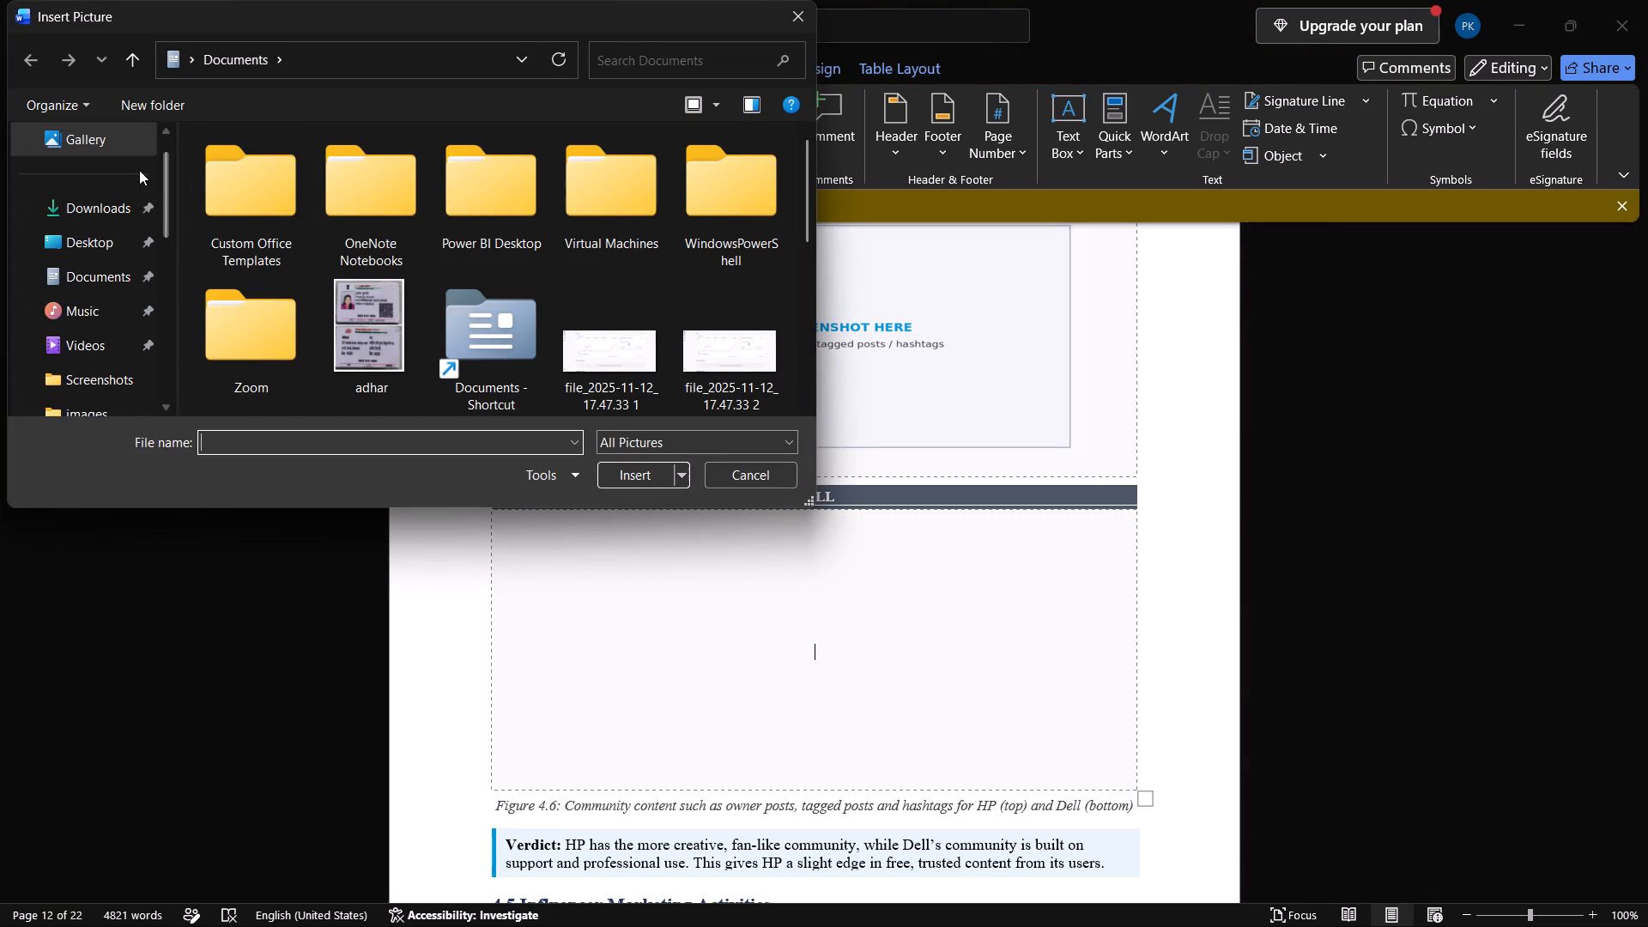
{"action": "left_click", "coordinate": [110, 150]}
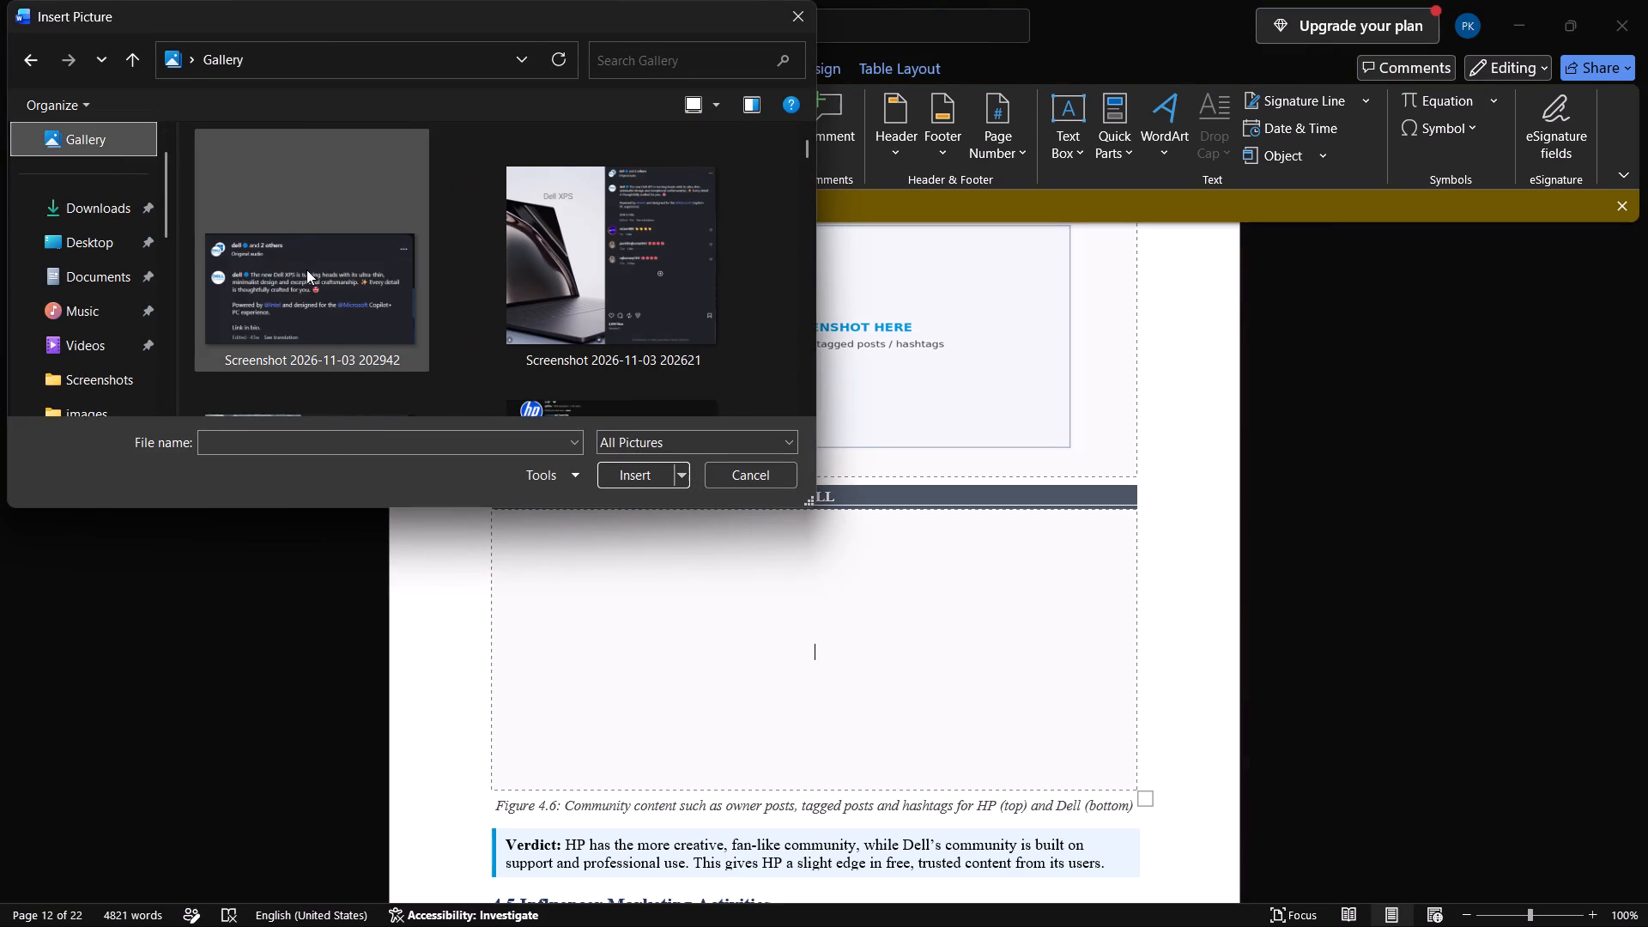
{"action": "left_click", "coordinate": [306, 270]}
{"action": "left_click", "coordinate": [633, 483]}
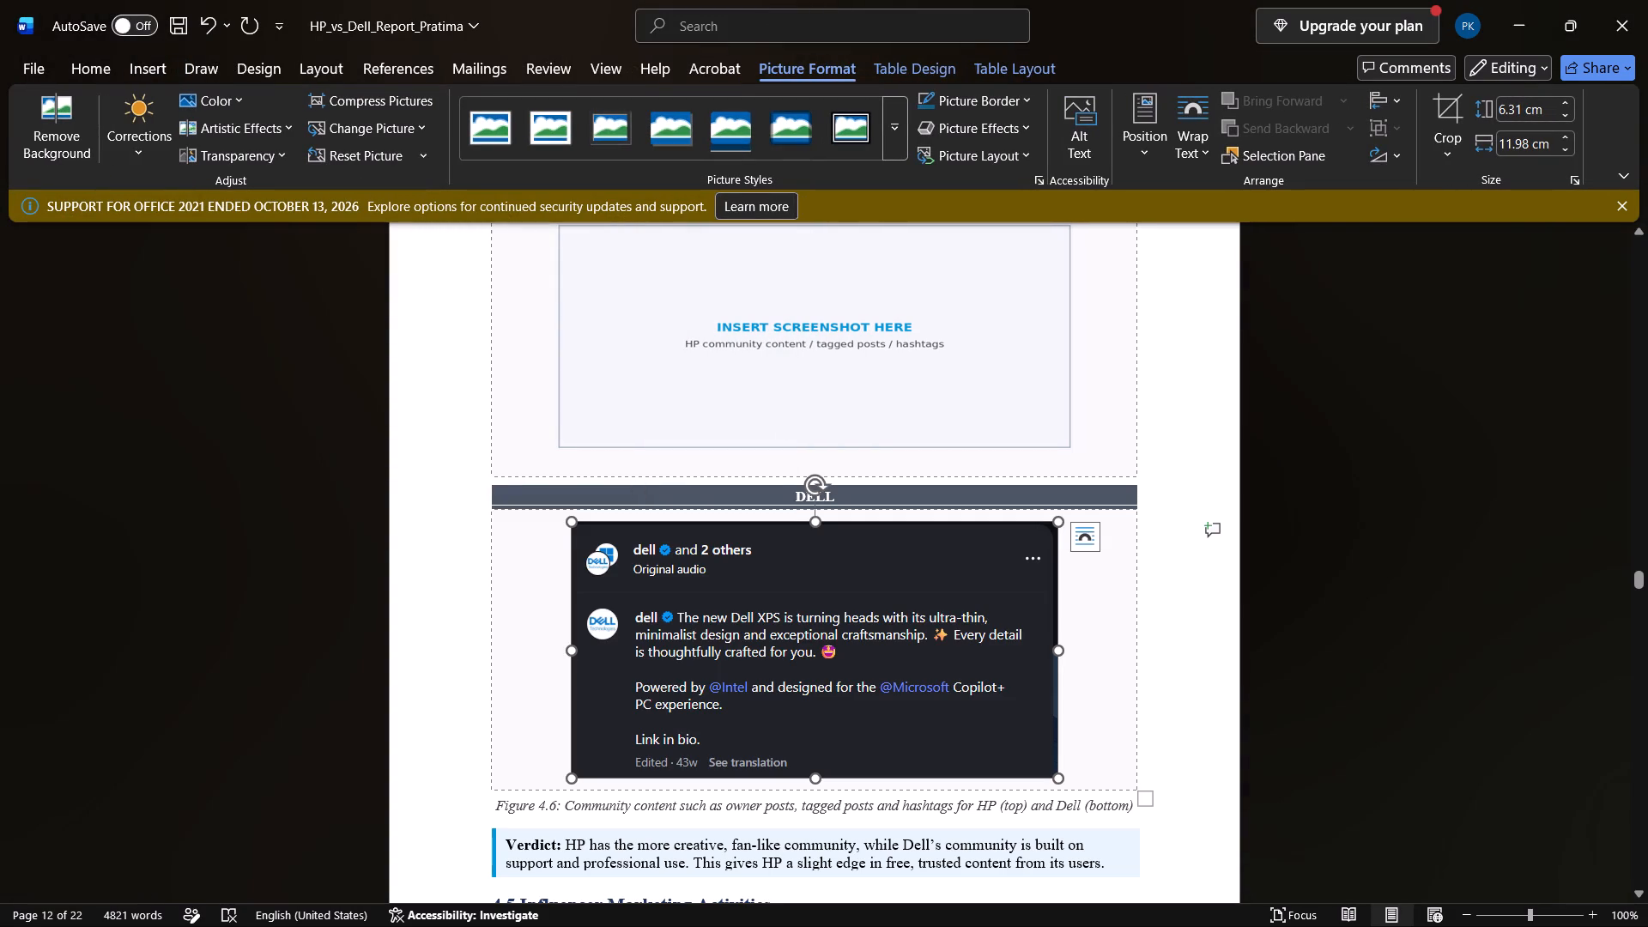
{"action": "left_click", "coordinate": [1099, 672]}
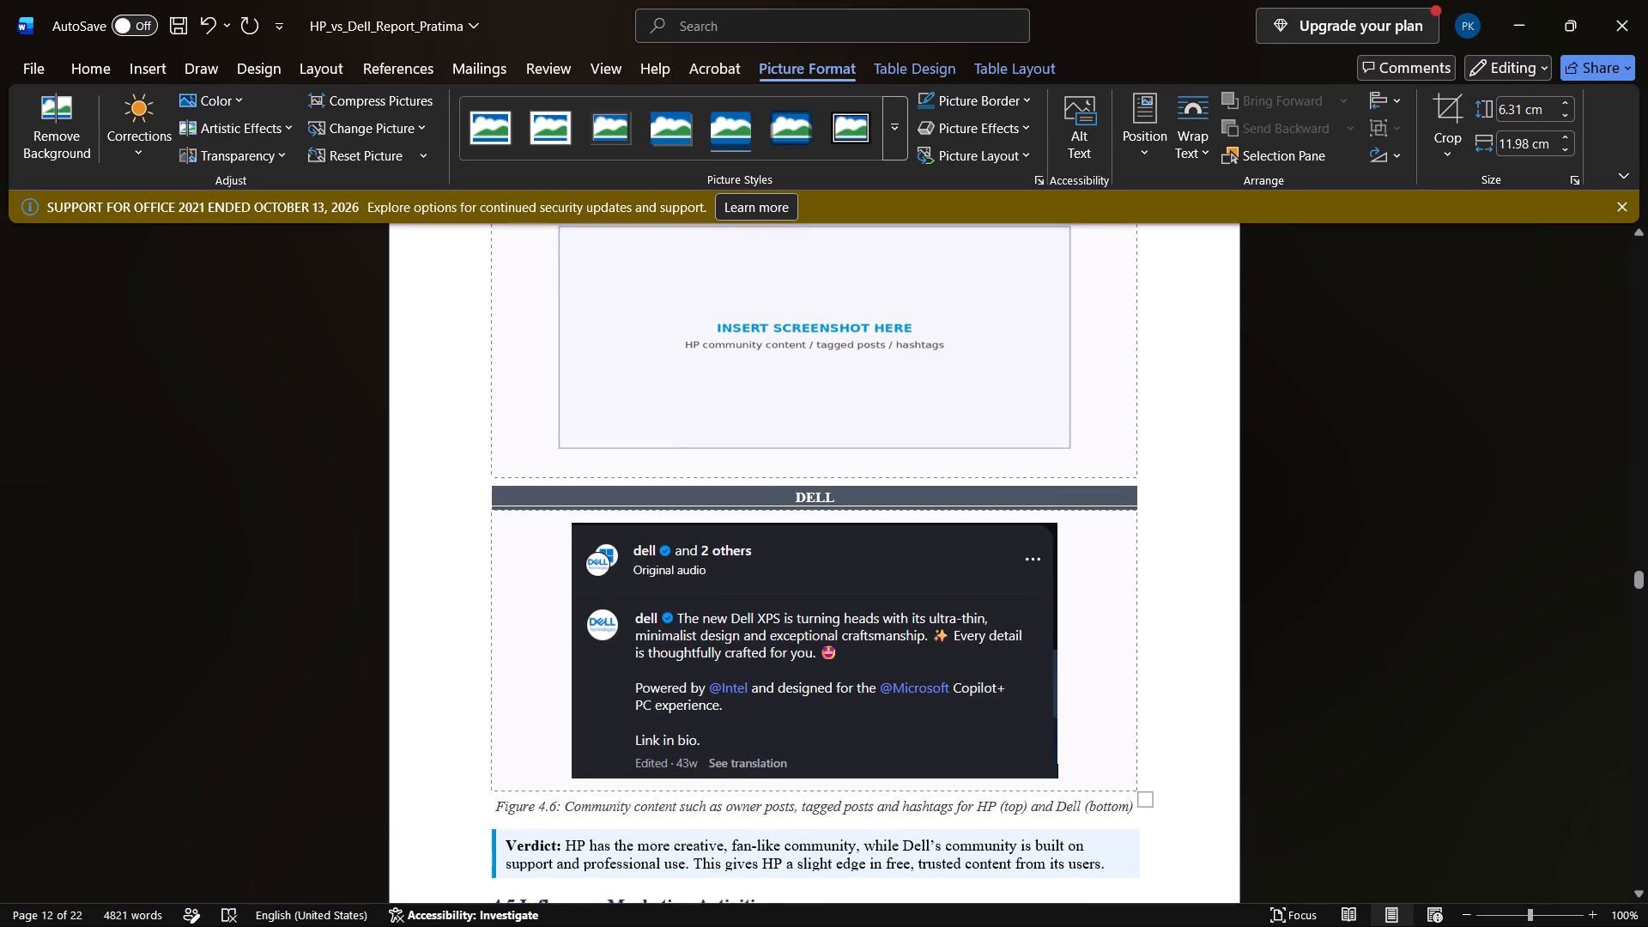
Cut the HP community content placeholder image from Figure 4.6.
{"action": "scroll", "coordinate": [1036, 595], "scroll_direction": "up", "scroll_amount": 1}
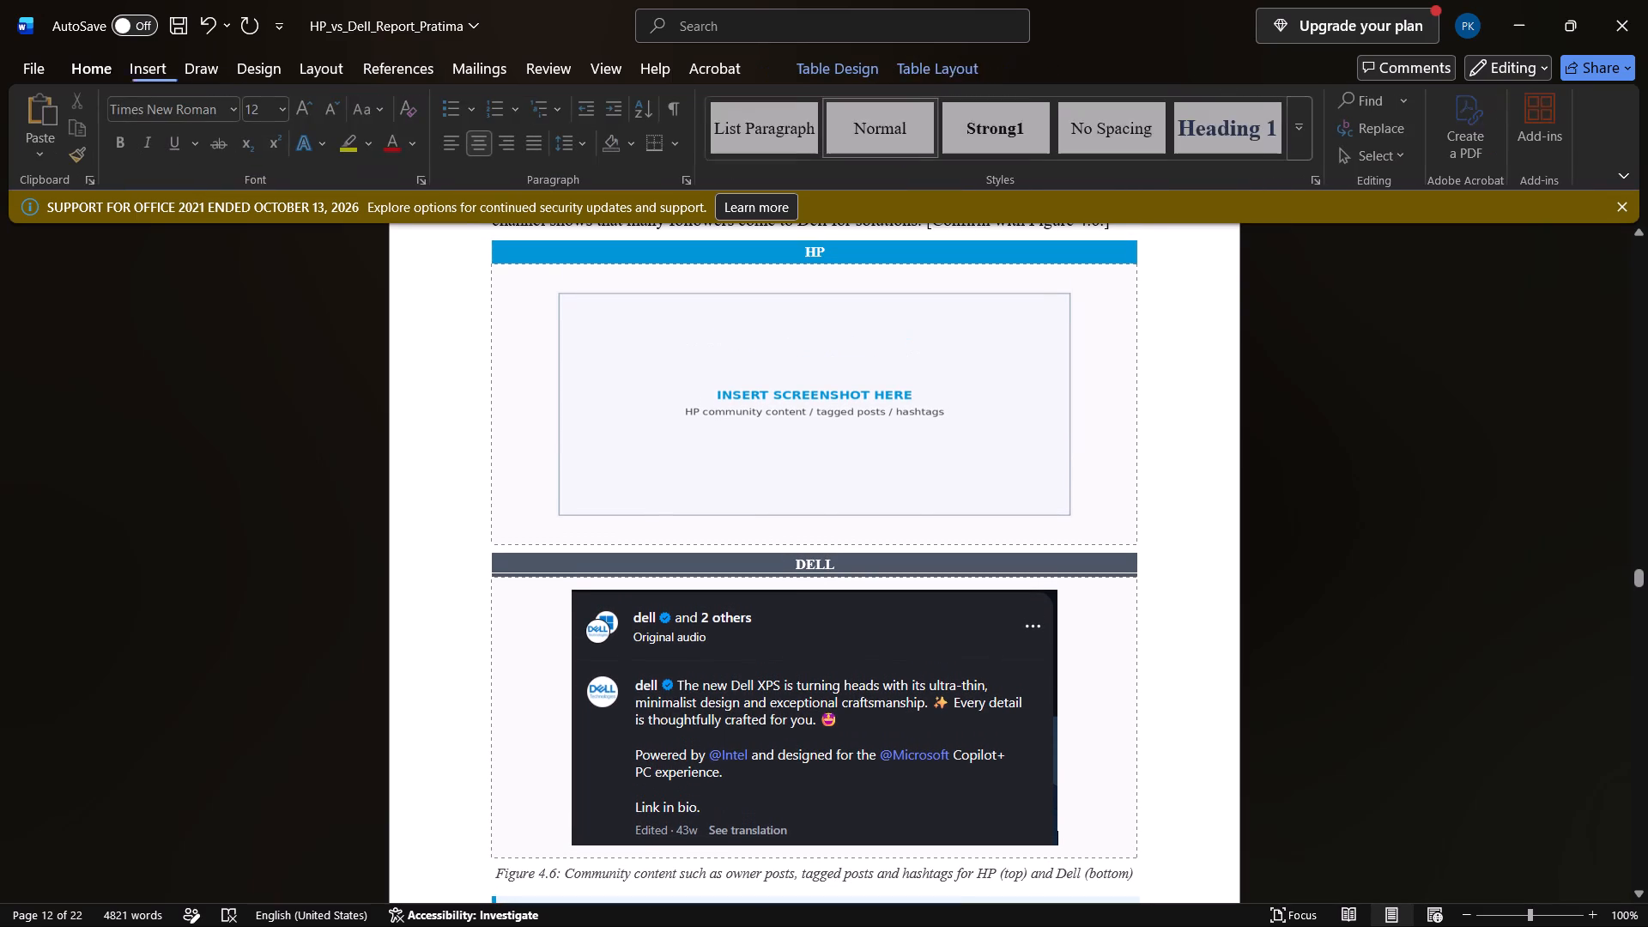
{"action": "right_click", "coordinate": [913, 419]}
{"action": "left_click", "coordinate": [985, 354]}
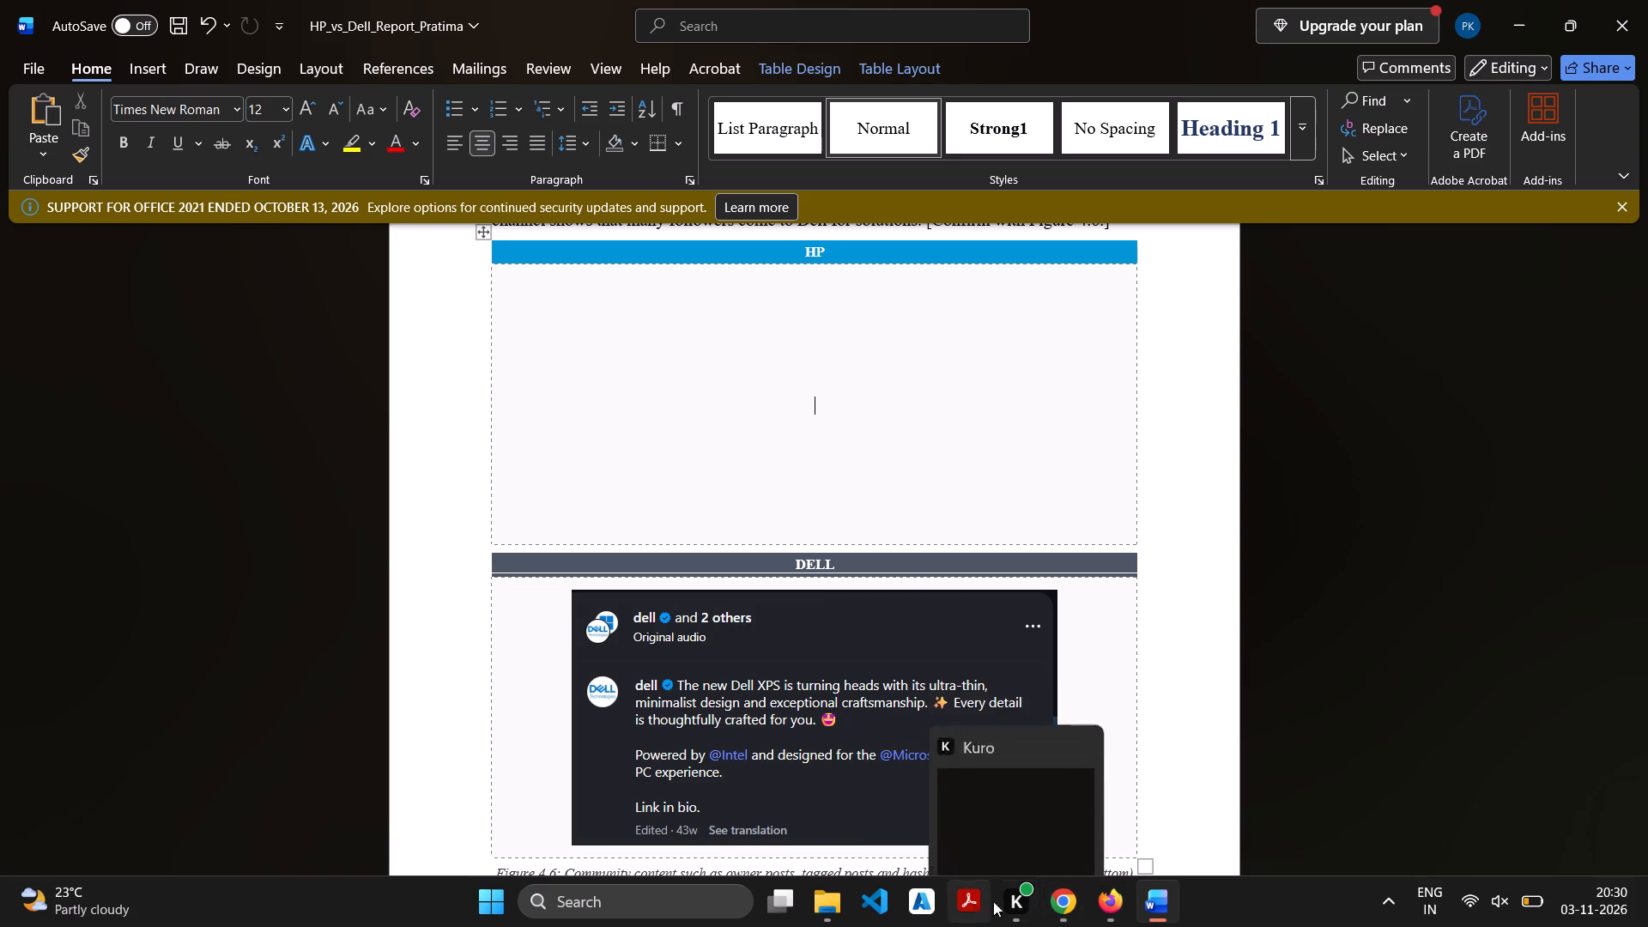
Switch to Instagram in Chrome, leave Dell's reels, search for "hp" and open the verified HP profile.
{"action": "left_click", "coordinate": [1066, 799]}
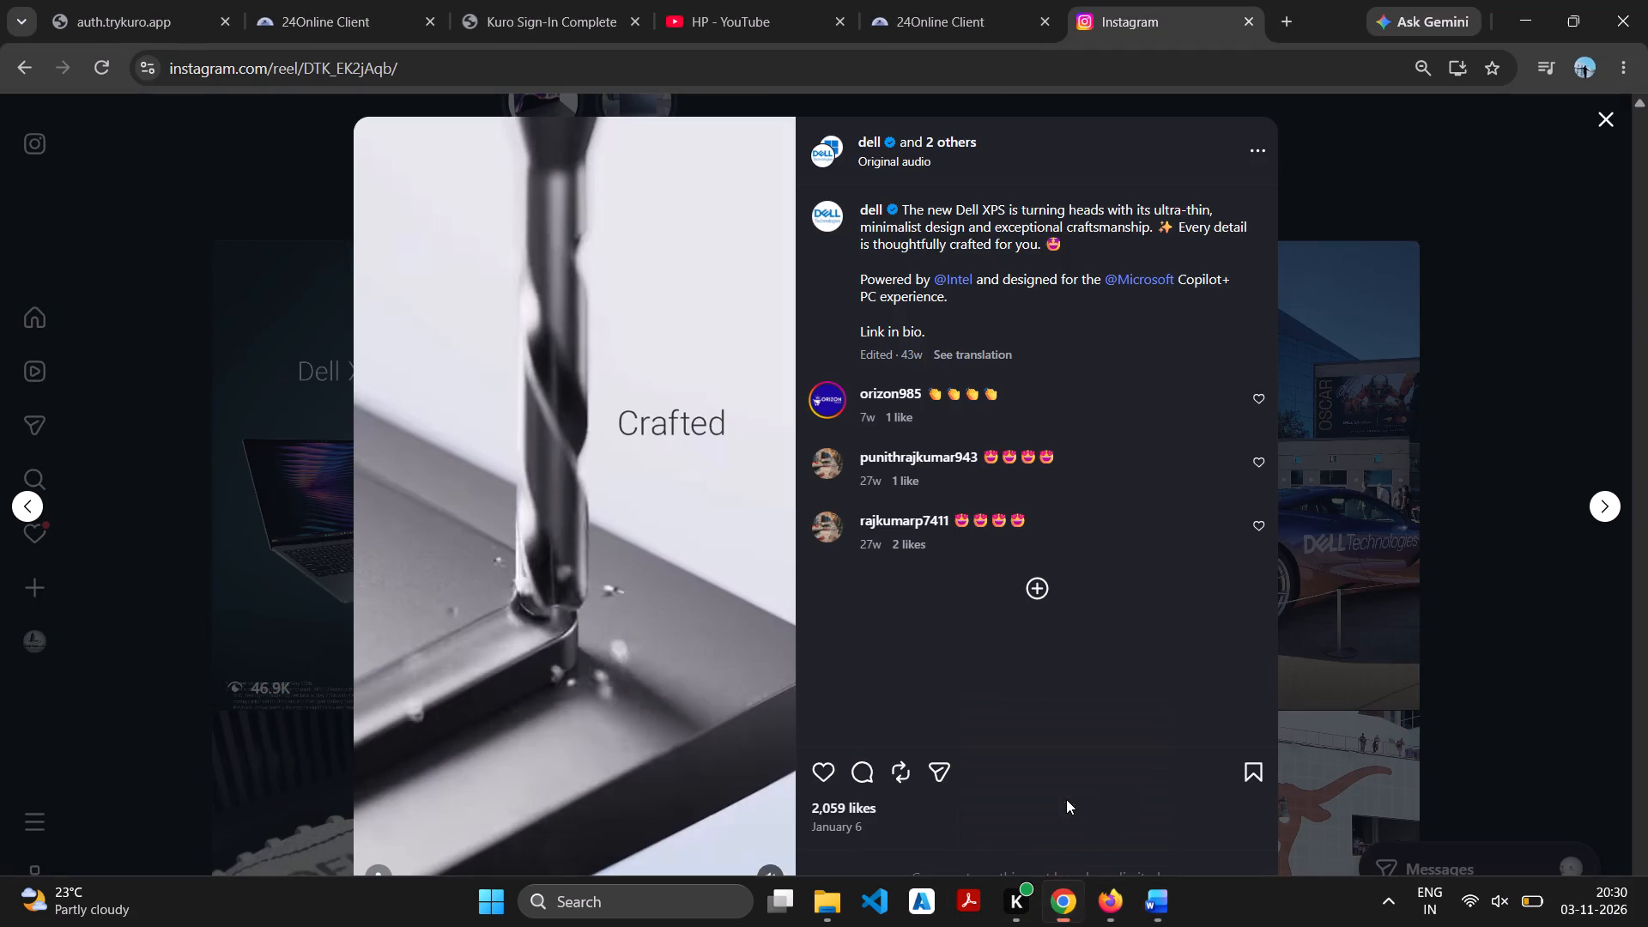
{"action": "left_click", "coordinate": [33, 505]}
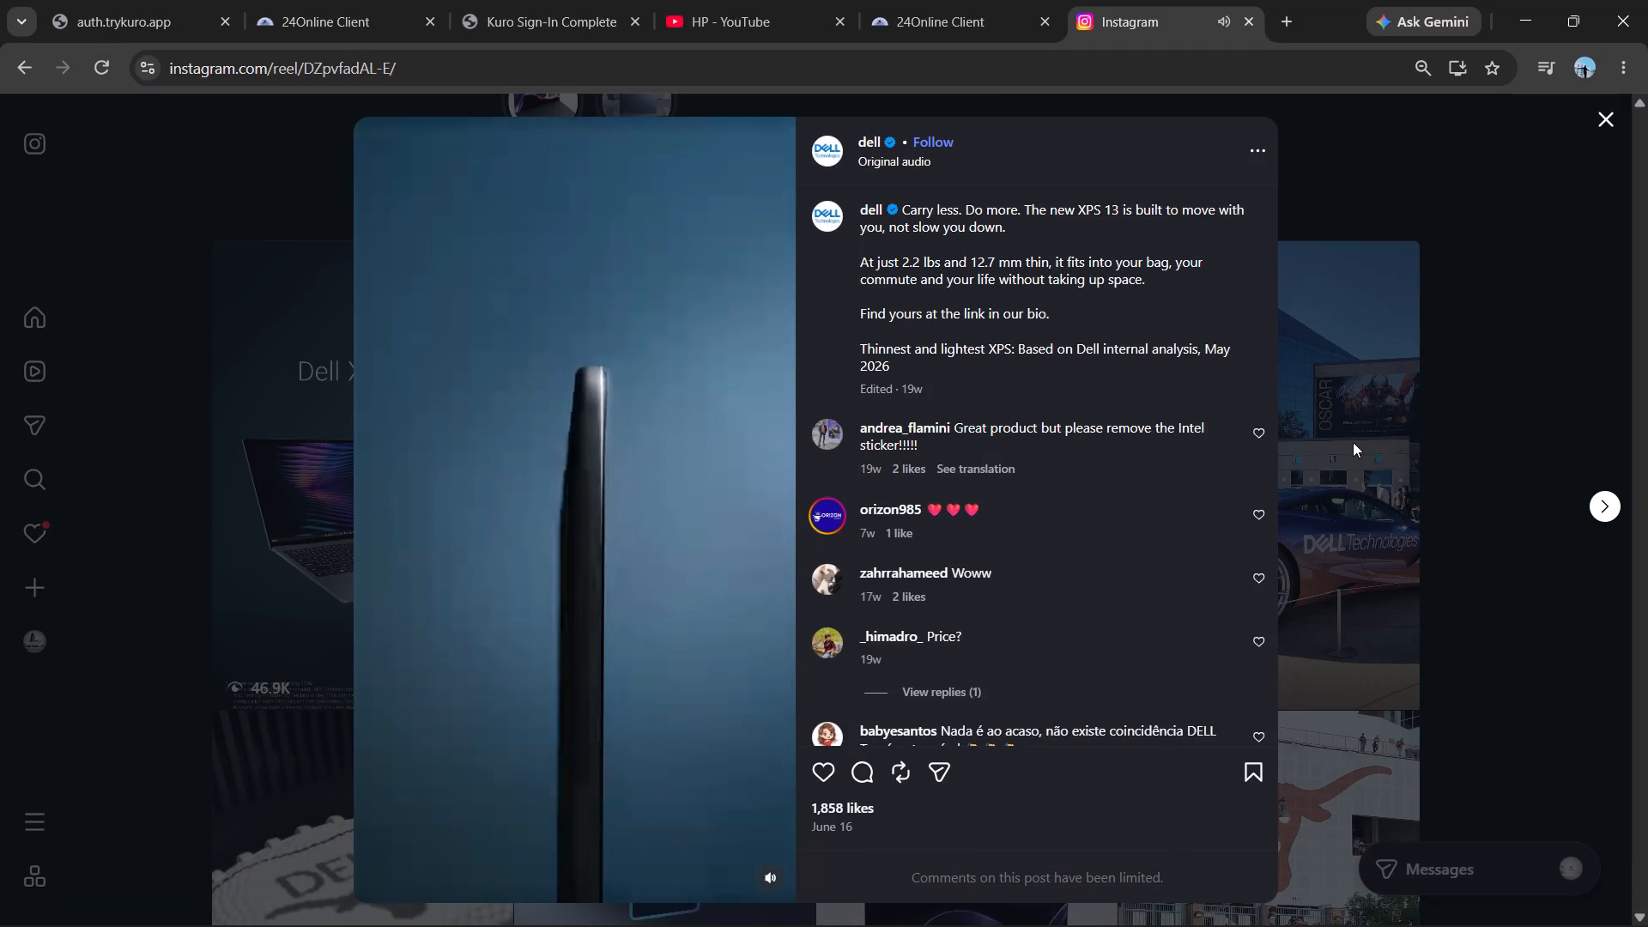
{"action": "left_click", "coordinate": [1554, 450]}
{"action": "scroll", "coordinate": [1005, 380], "scroll_direction": "up", "scroll_amount": 4}
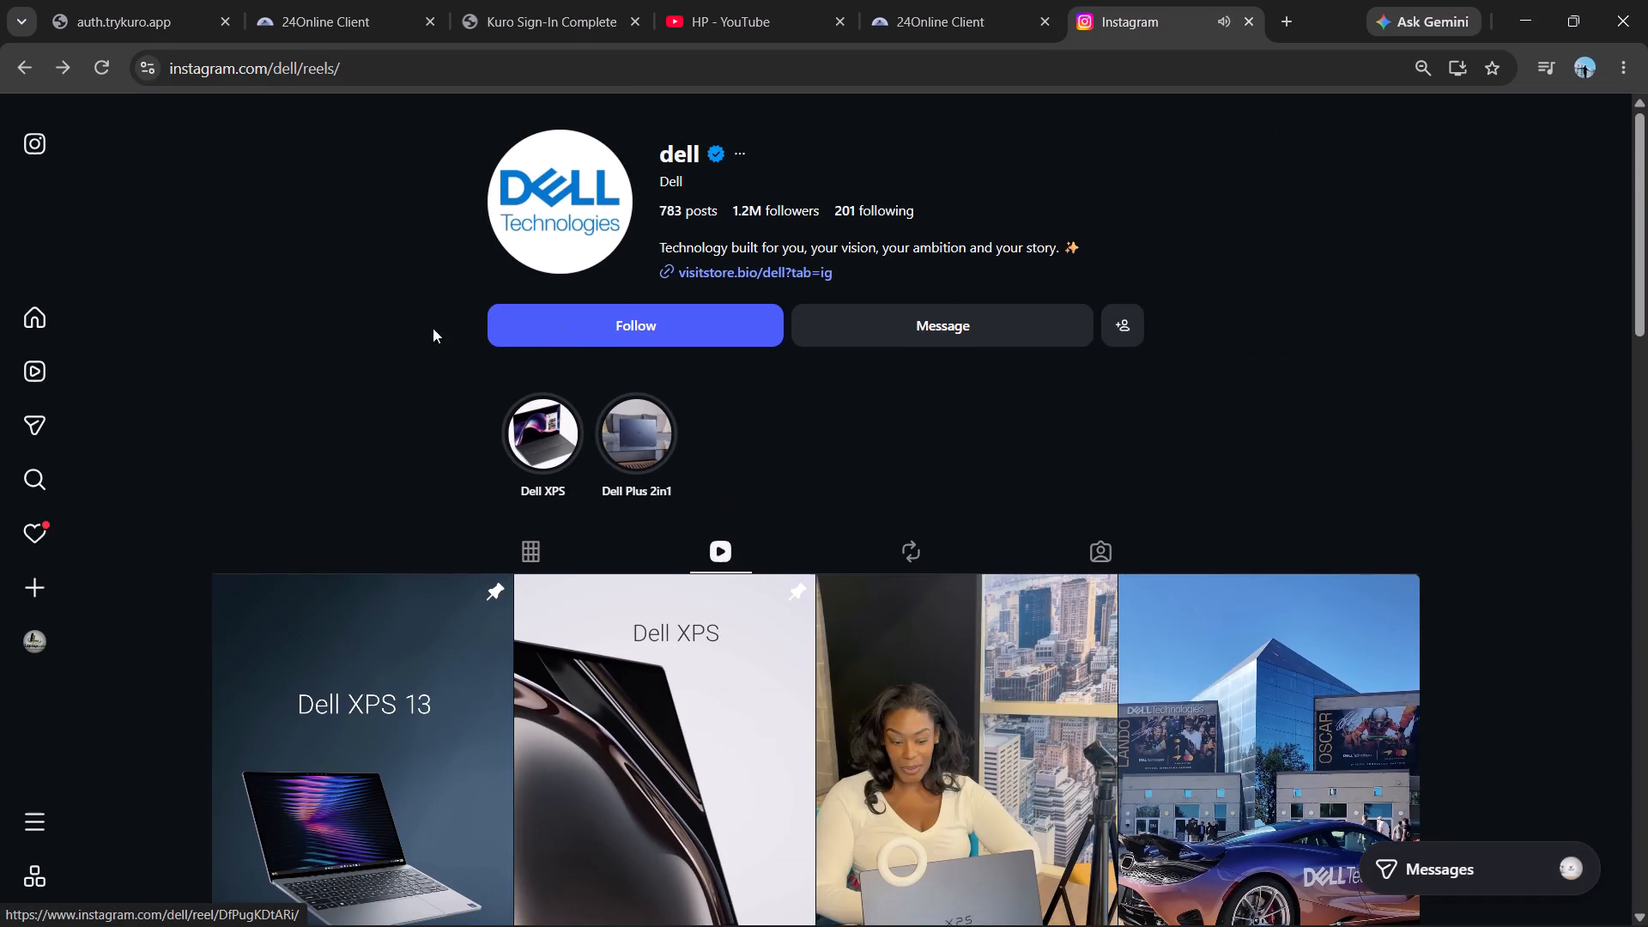
{"action": "left_click", "coordinate": [44, 468]}
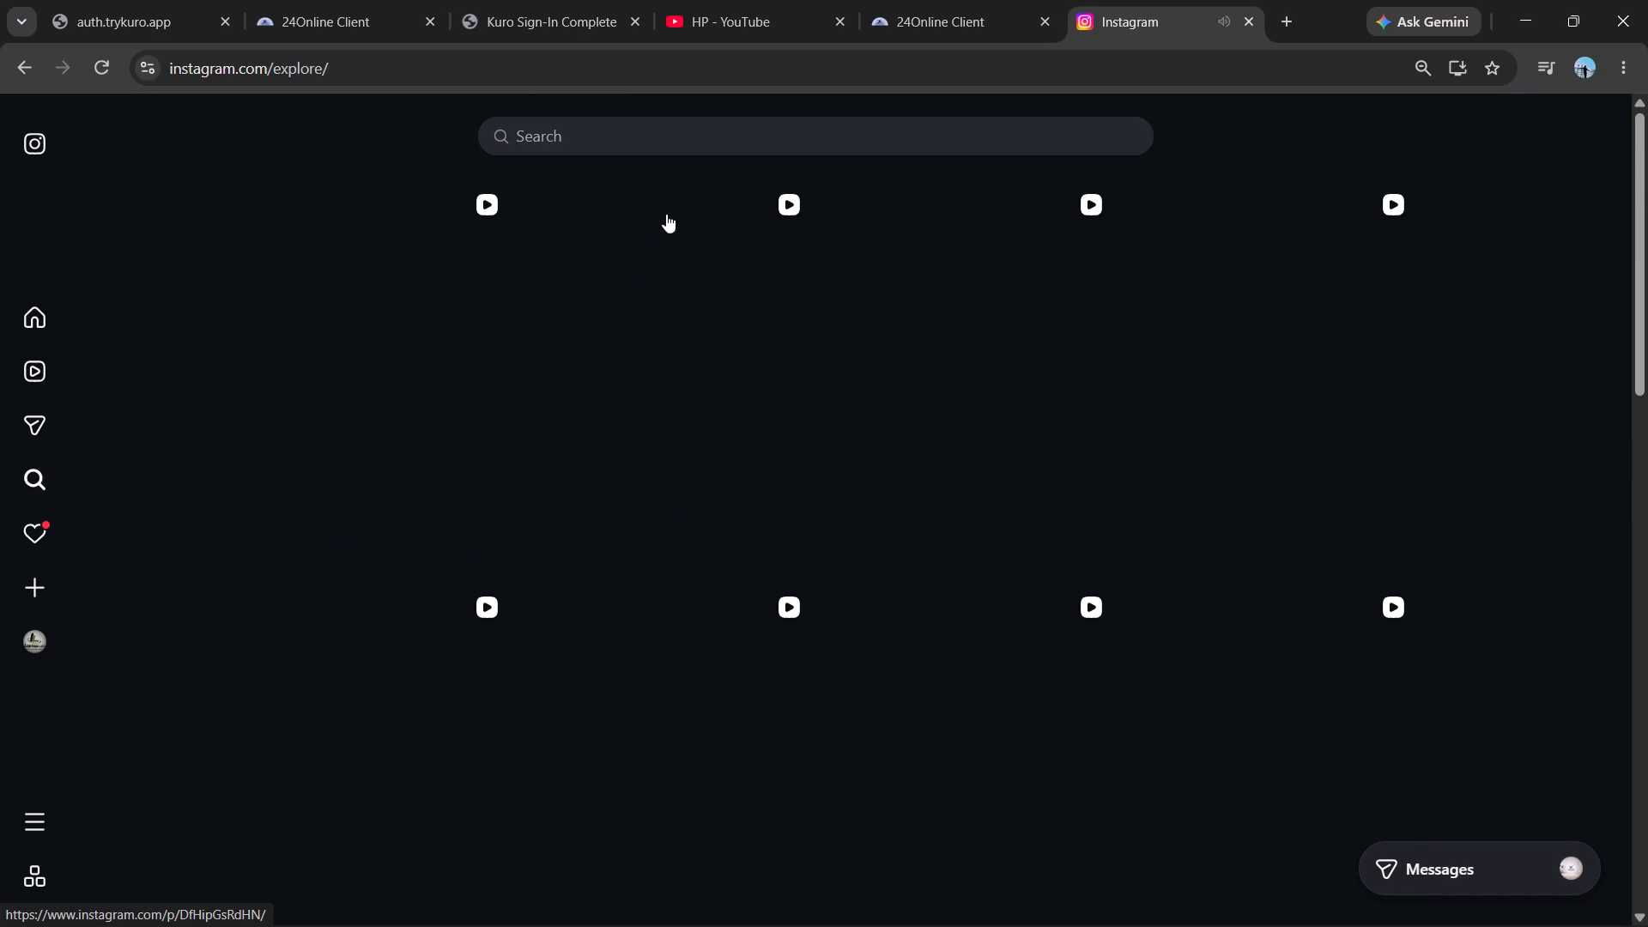
{"action": "left_click", "coordinate": [576, 130]}
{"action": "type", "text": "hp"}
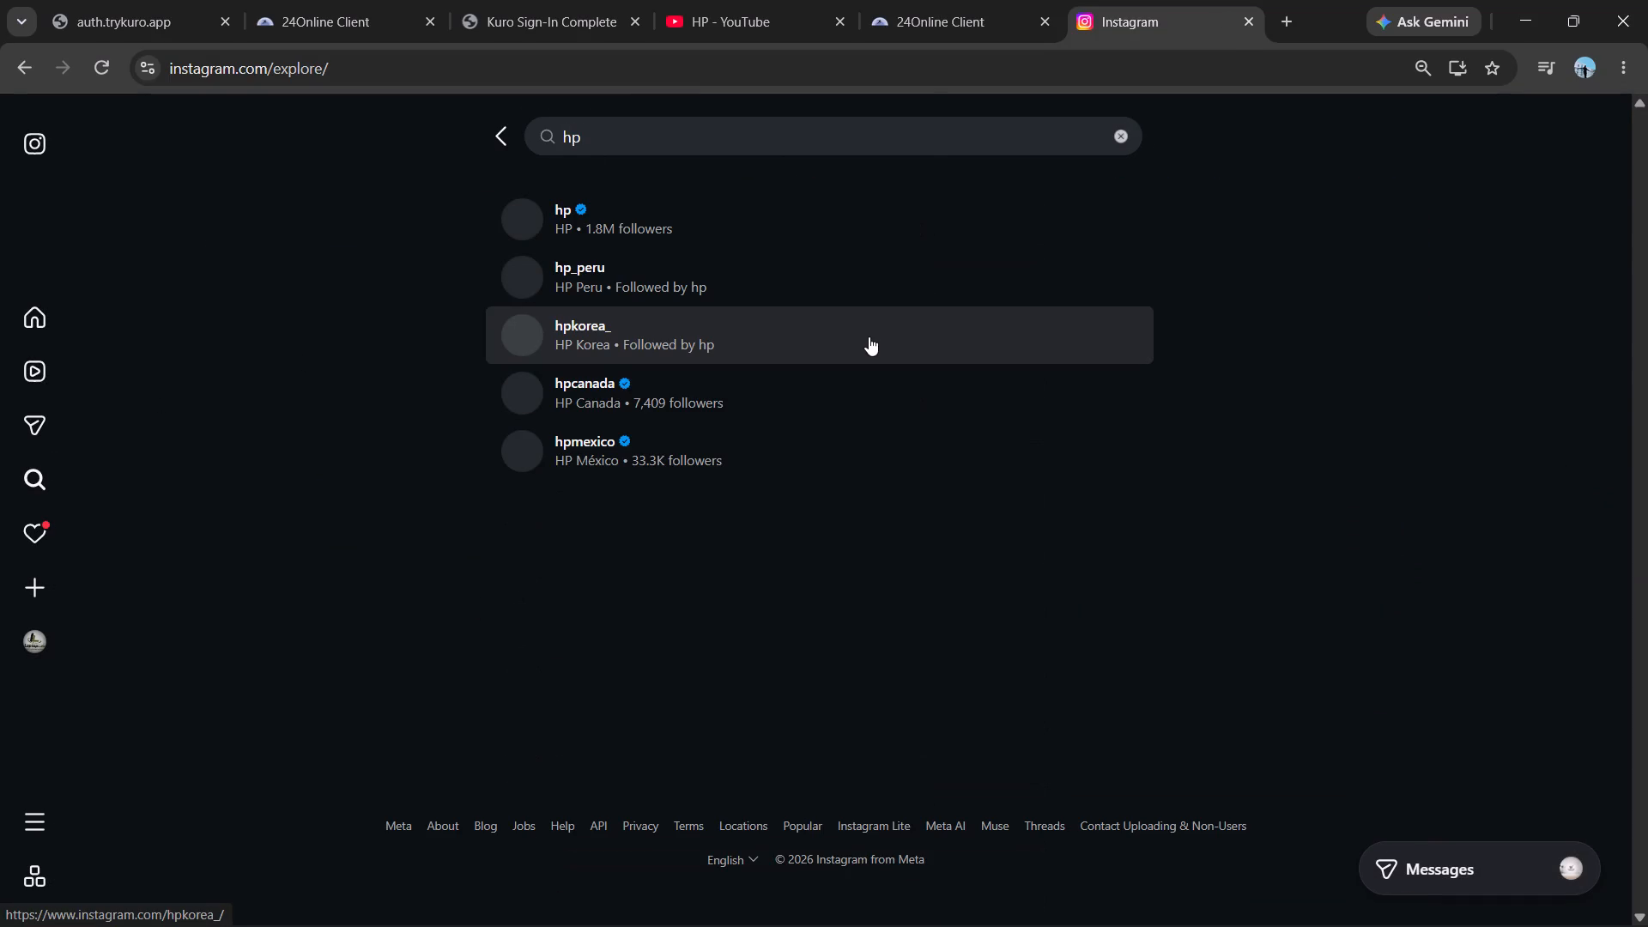
{"action": "double_click", "coordinate": [735, 236]}
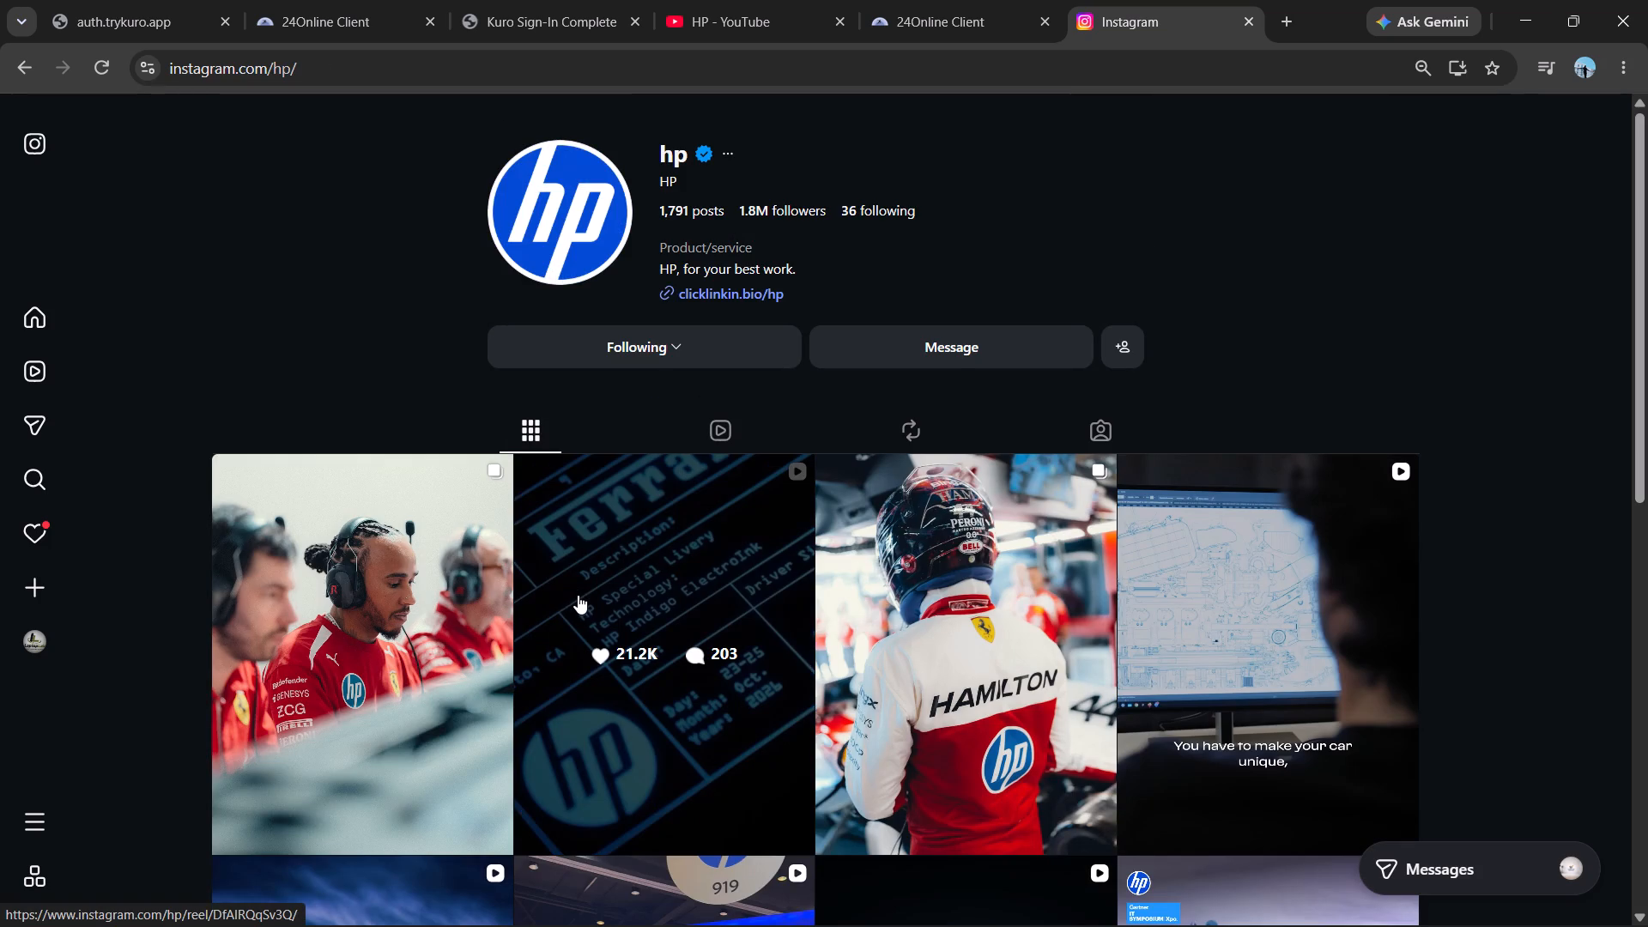
Examine HP's posts, including the Austin livery reel and the Scuderia Ferrari collaboration post, for suitable community content.
{"action": "scroll", "coordinate": [578, 595], "scroll_direction": "down", "scroll_amount": 3}
{"action": "left_click", "coordinate": [684, 415]}
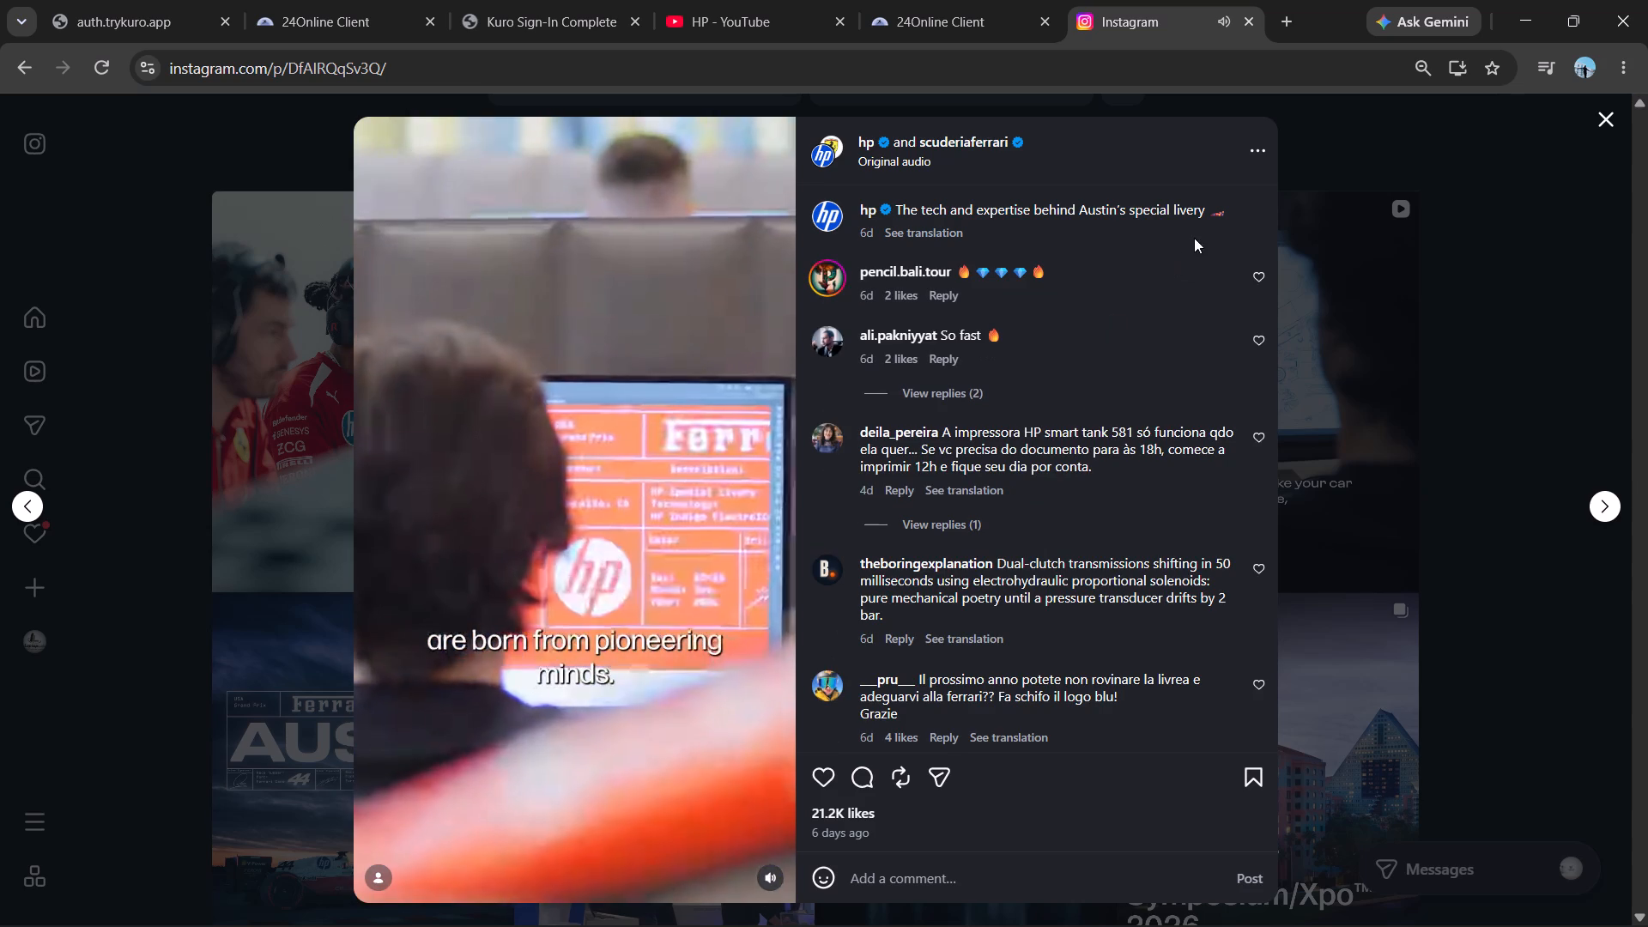
{"action": "left_click", "coordinate": [1195, 206]}
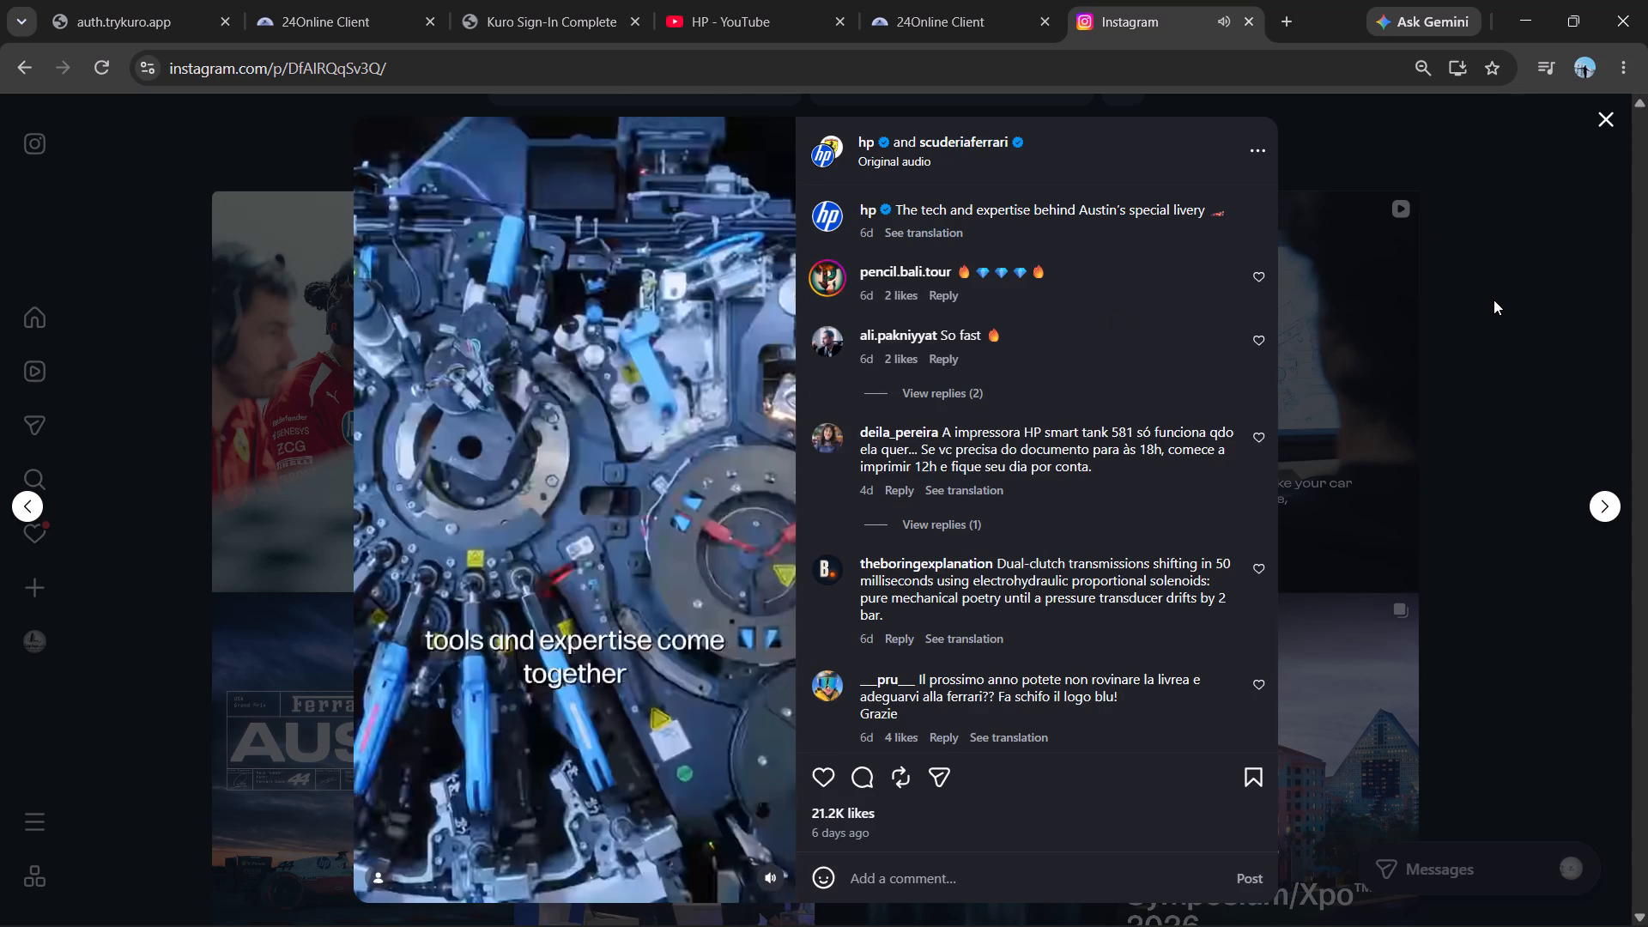
{"action": "left_click", "coordinate": [1493, 300]}
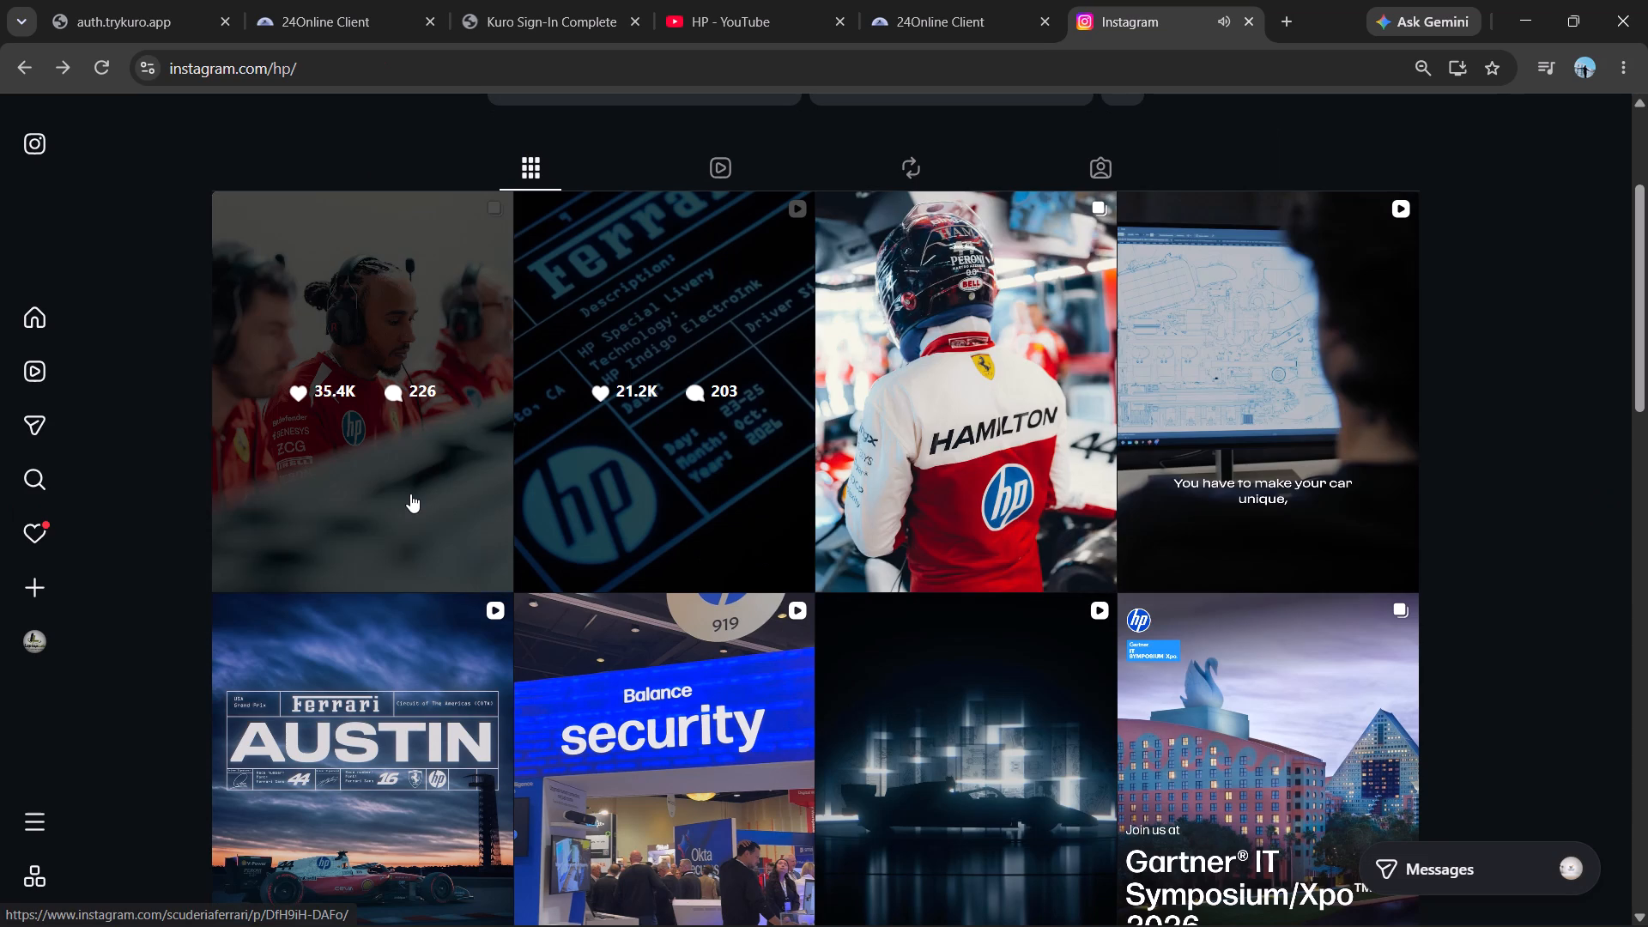
{"action": "left_click", "coordinate": [410, 494]}
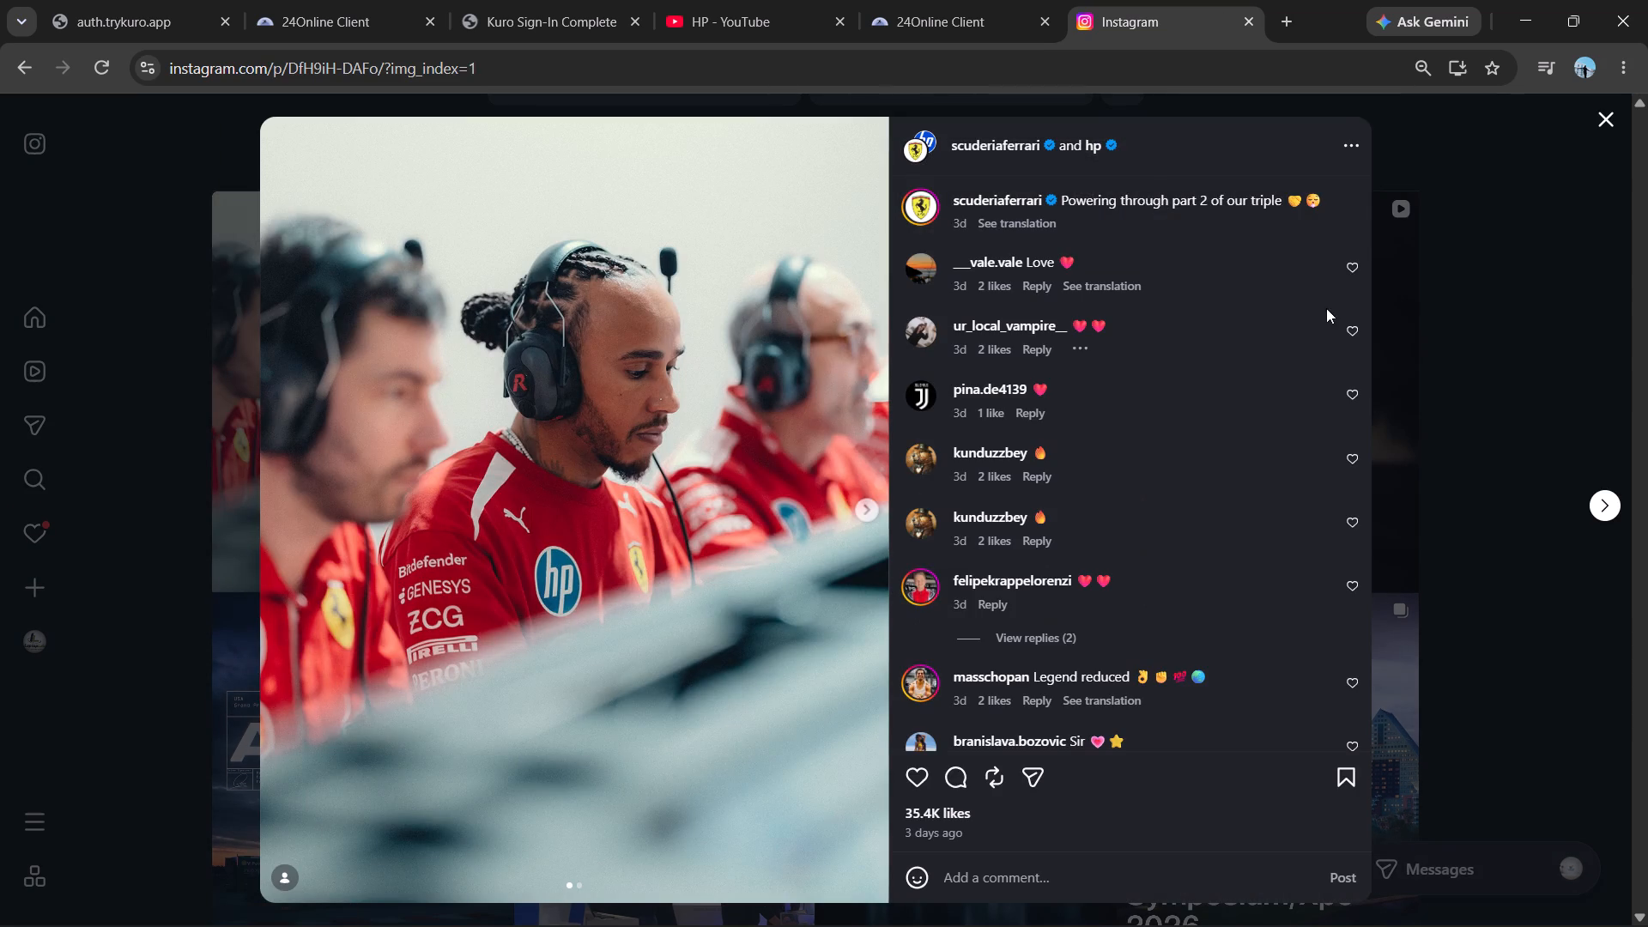
{"action": "left_click", "coordinate": [1476, 355]}
{"action": "scroll", "coordinate": [1074, 643], "scroll_direction": "down", "scroll_amount": 1}
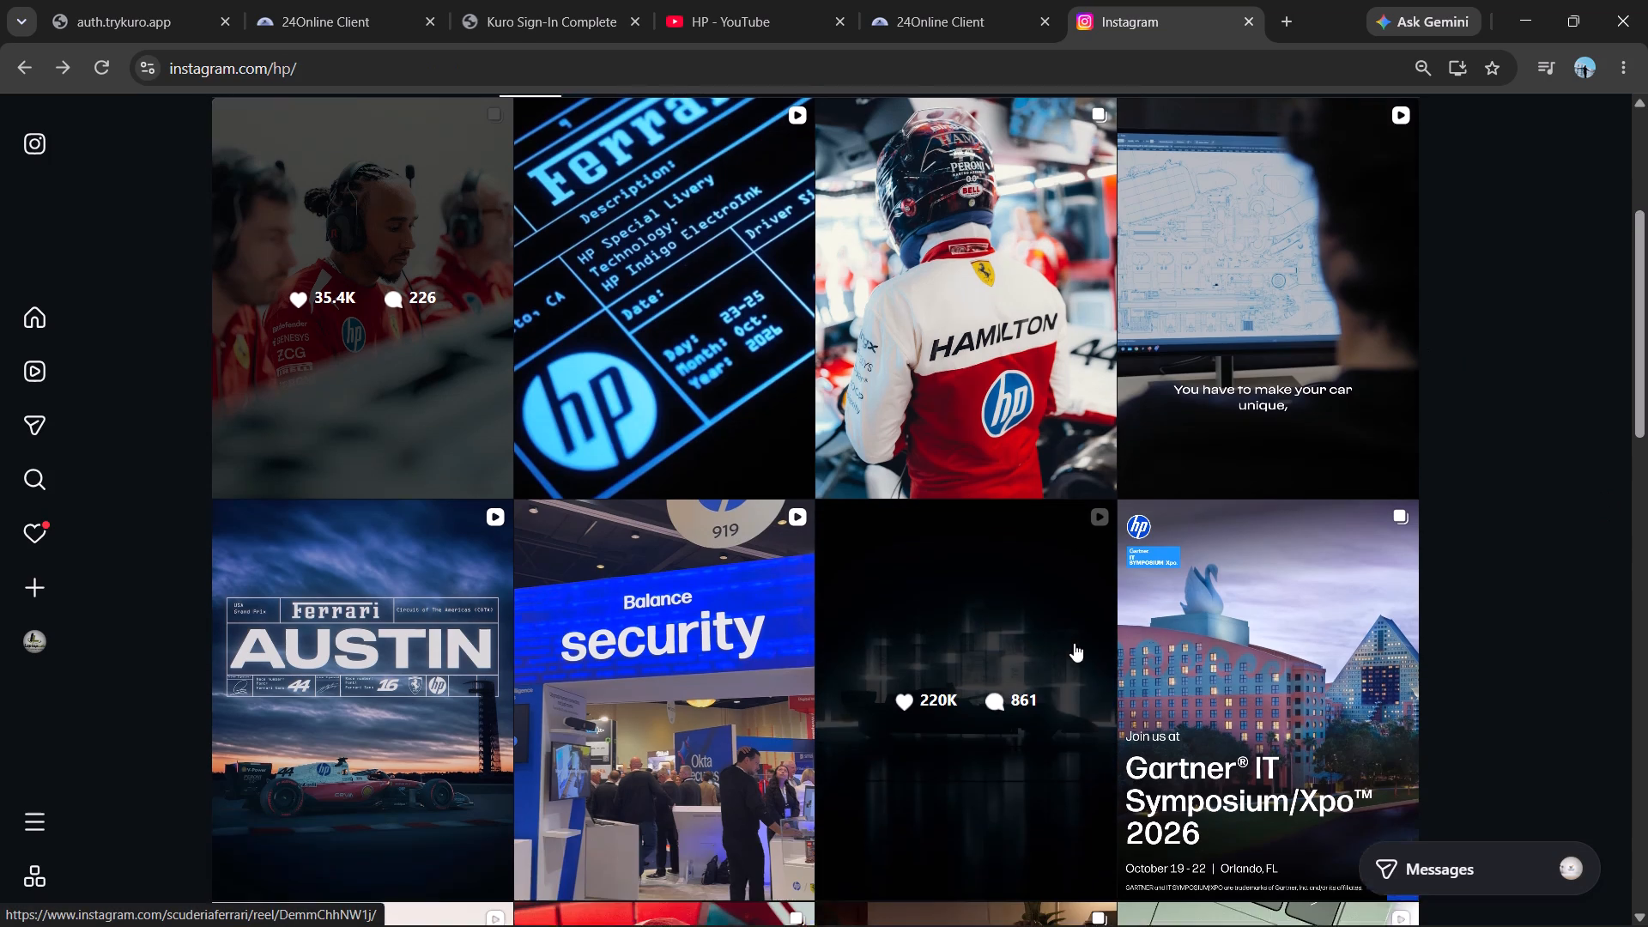
{"action": "scroll", "coordinate": [1074, 643], "scroll_direction": "down", "scroll_amount": 2}
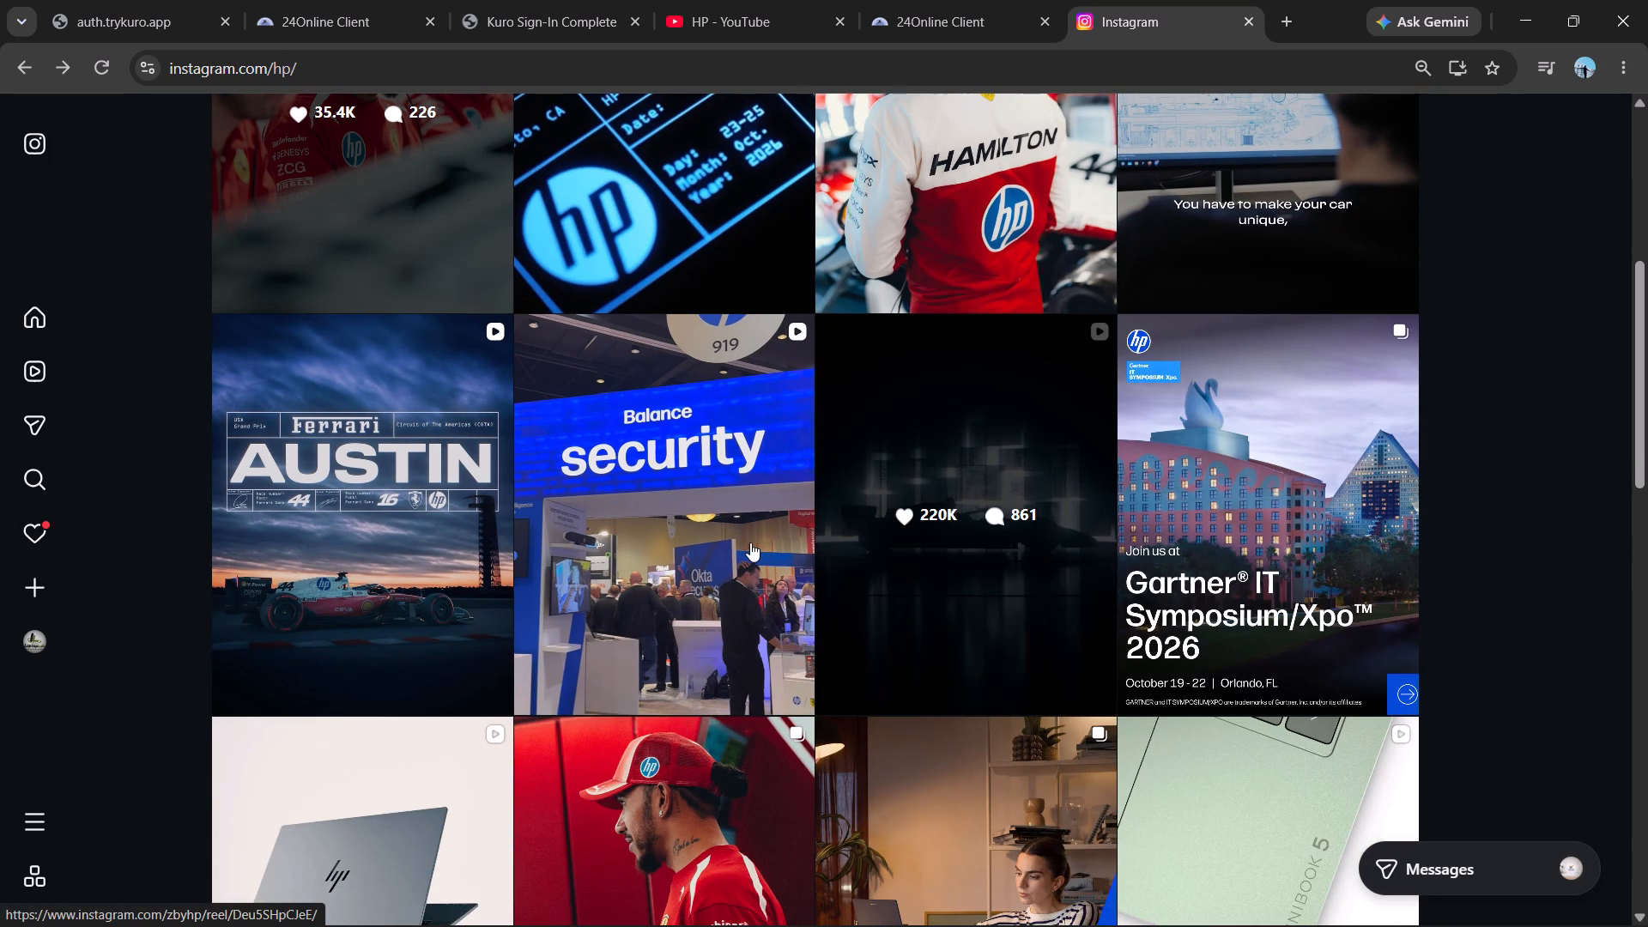
Open HP's Gartner "Balance security" reel and capture a screenshot of its account header and #GartnerSYM 2026 caption, excluding the comments.
{"action": "left_click", "coordinate": [696, 549]}
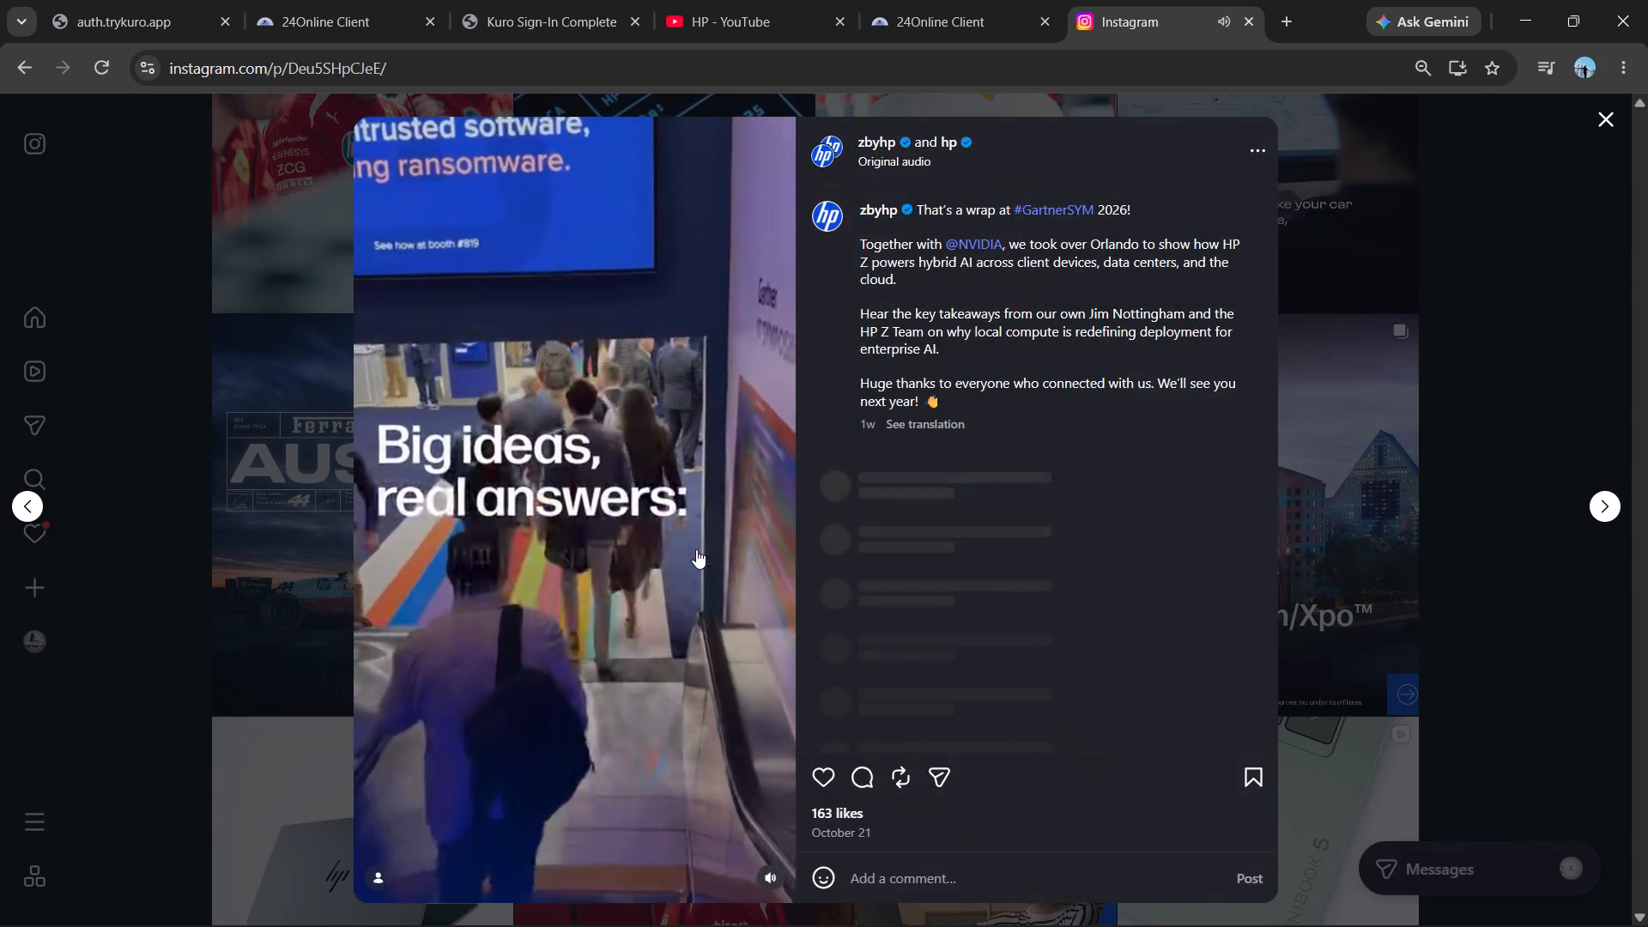
{"action": "key", "text": "Print"}
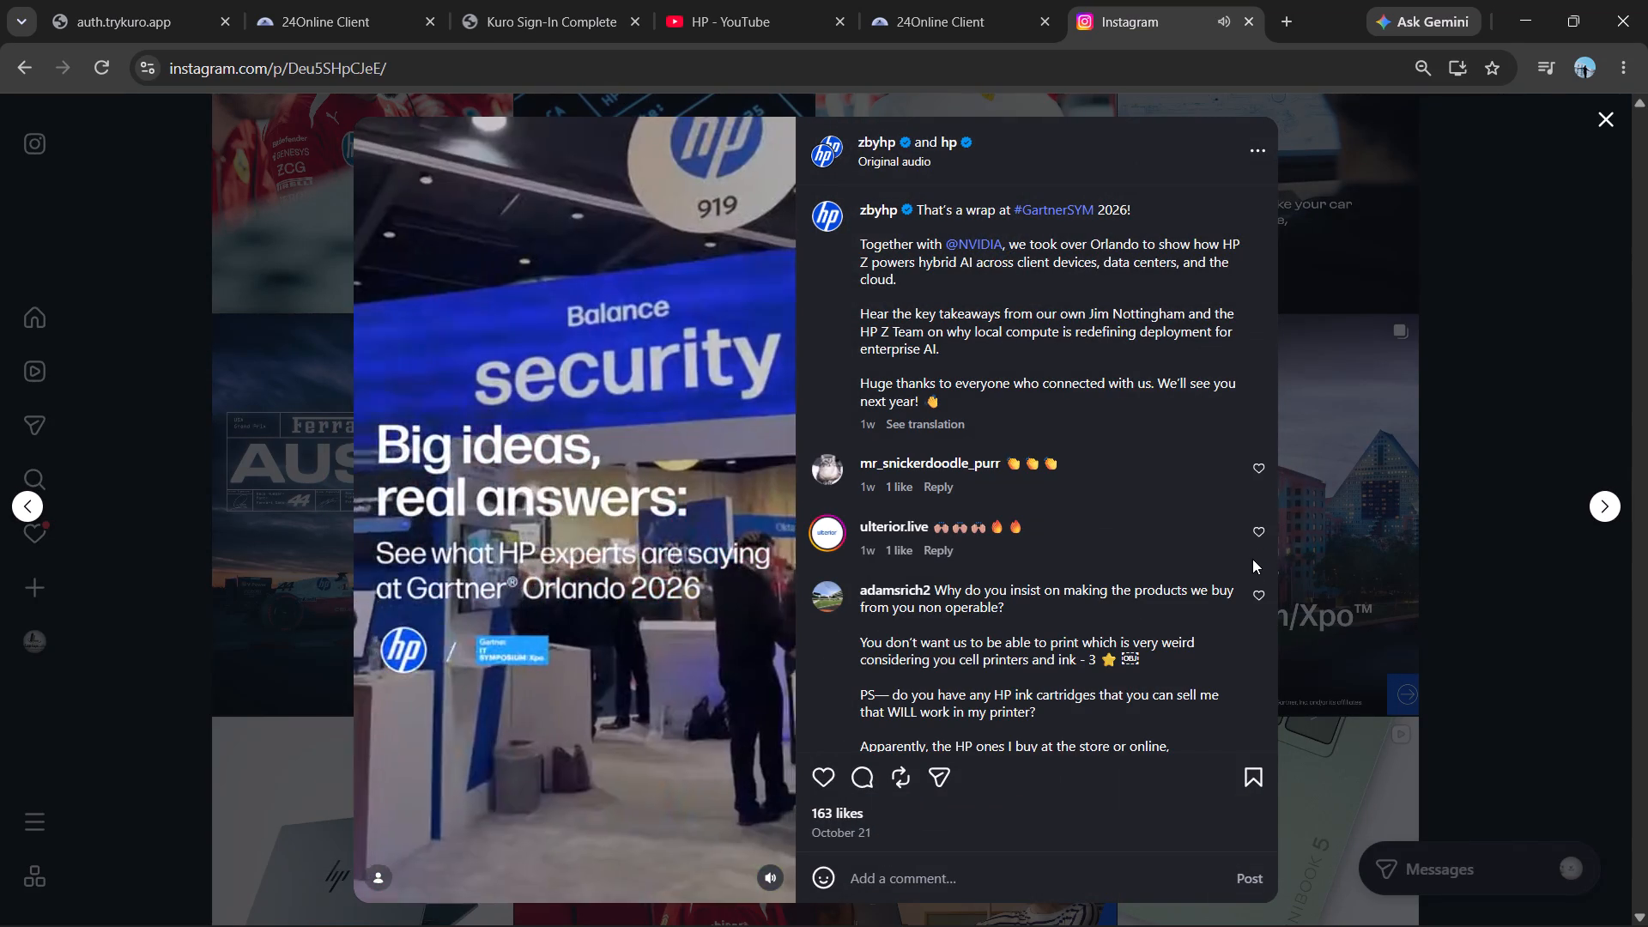
{"action": "left_click_drag", "start_coordinate": [802, 122], "coordinate": [1075, 356]}
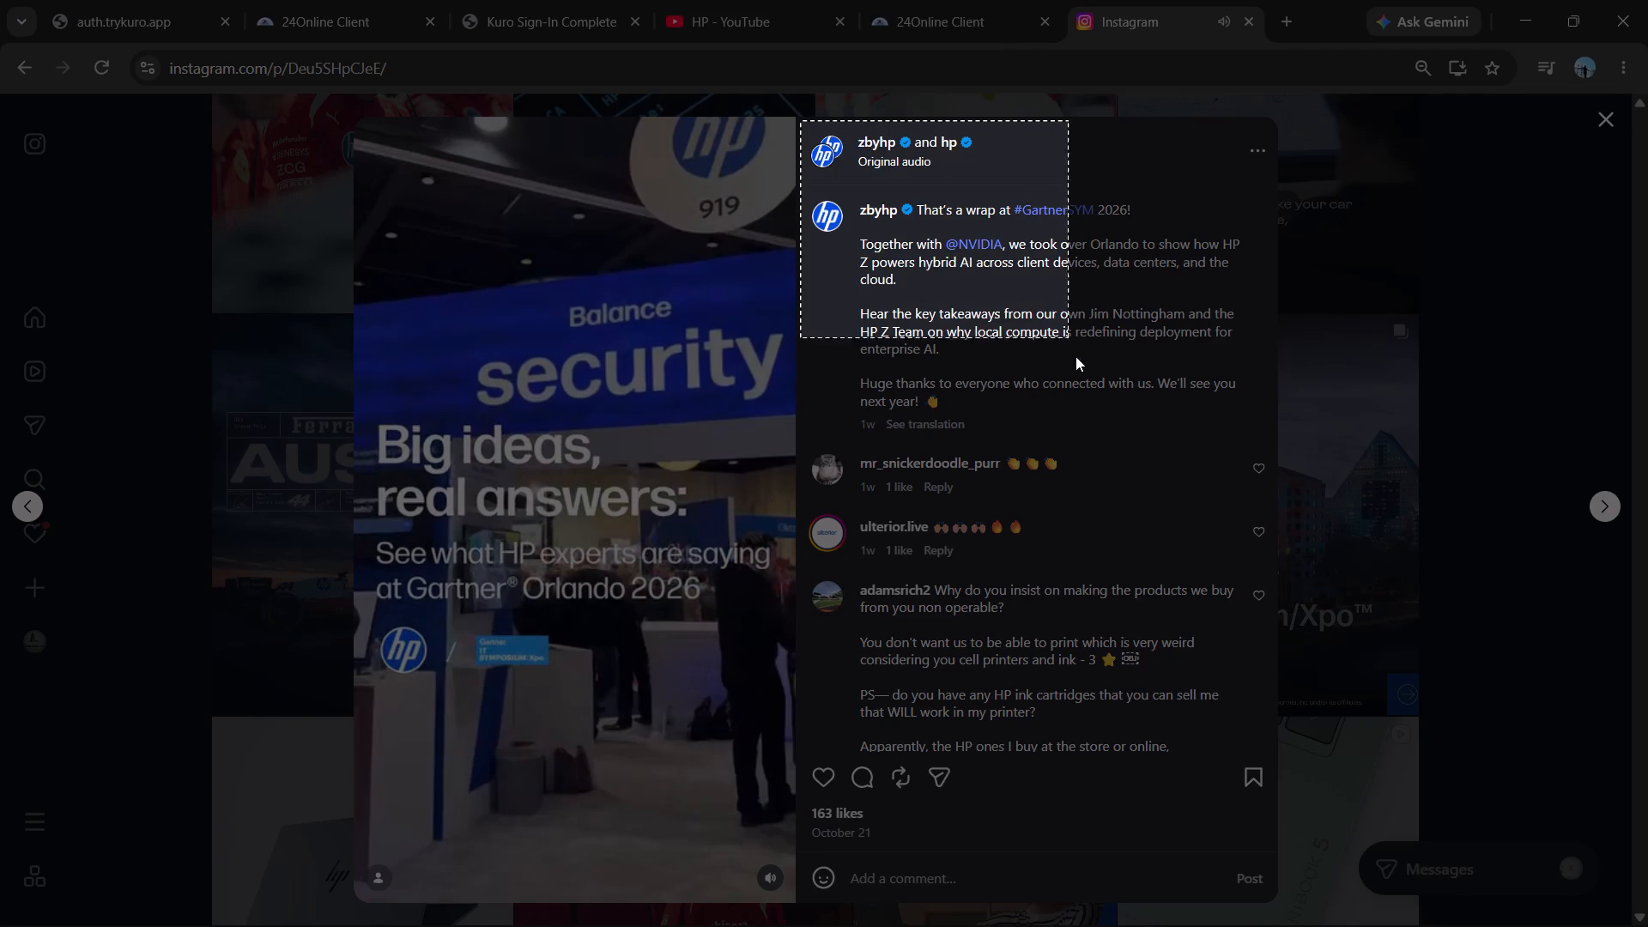
{"action": "left_click_drag", "start_coordinate": [1075, 356], "coordinate": [1256, 419]}
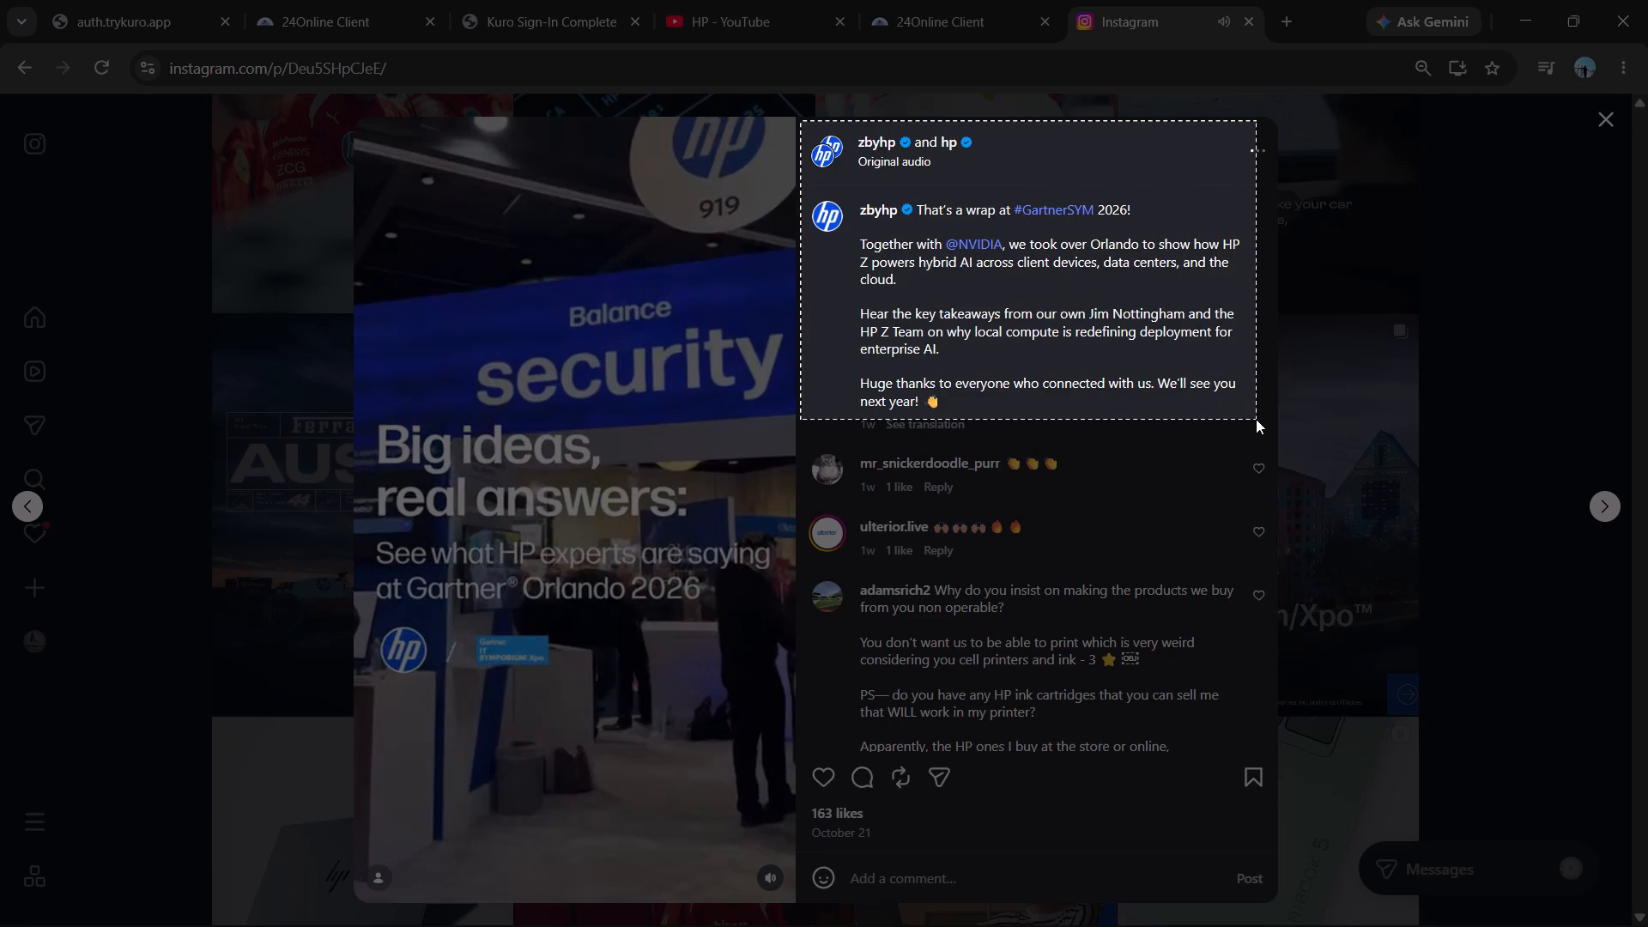
{"action": "left_click_drag", "start_coordinate": [1256, 419], "coordinate": [1282, 421]}
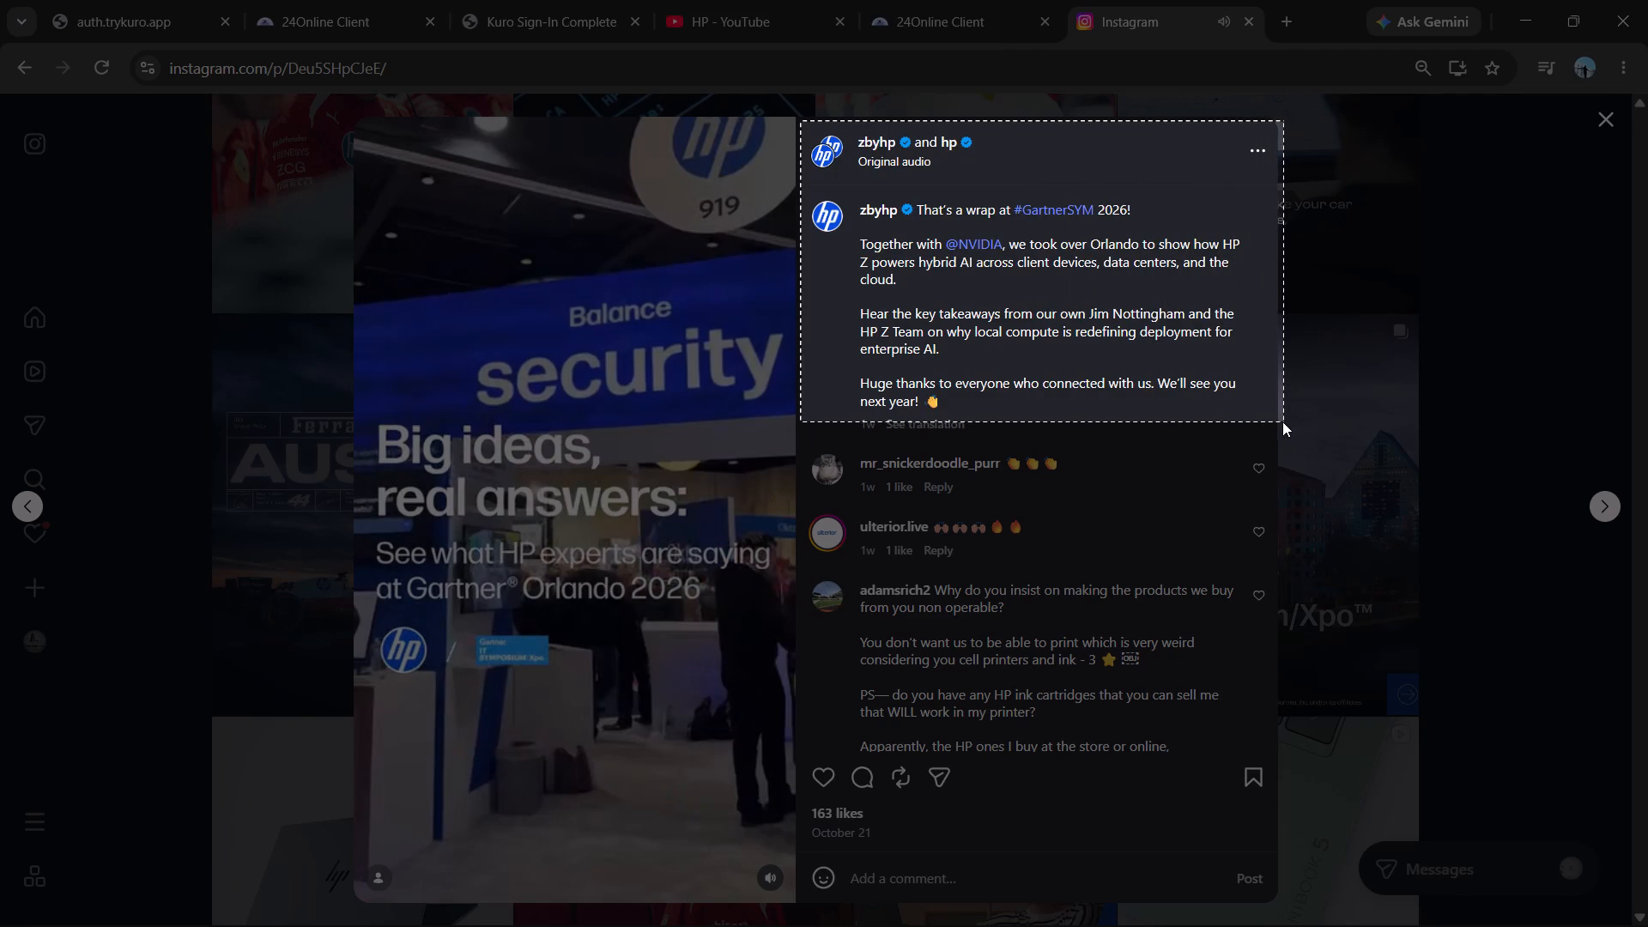
{"action": "left_click_drag", "start_coordinate": [1282, 421], "coordinate": [1274, 417]}
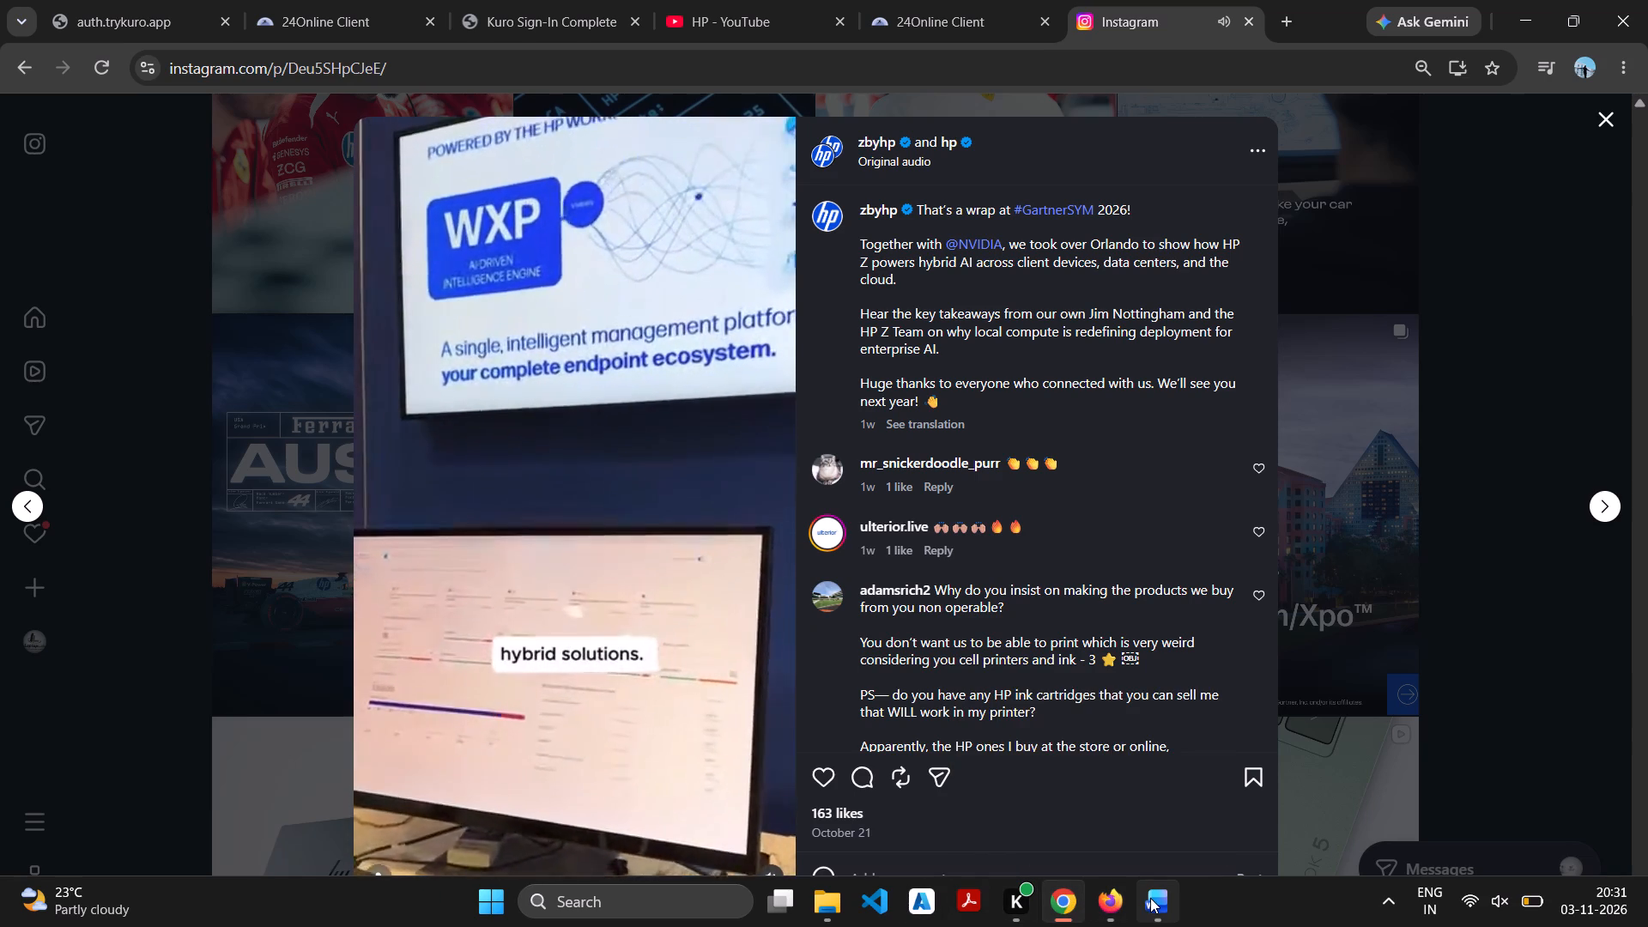
Switch to the HP_vs_Dell_Report_Pratima document in Word and insert a picture from this device into Figure 4.6's empty HP frame.
{"action": "left_click", "coordinate": [1143, 823]}
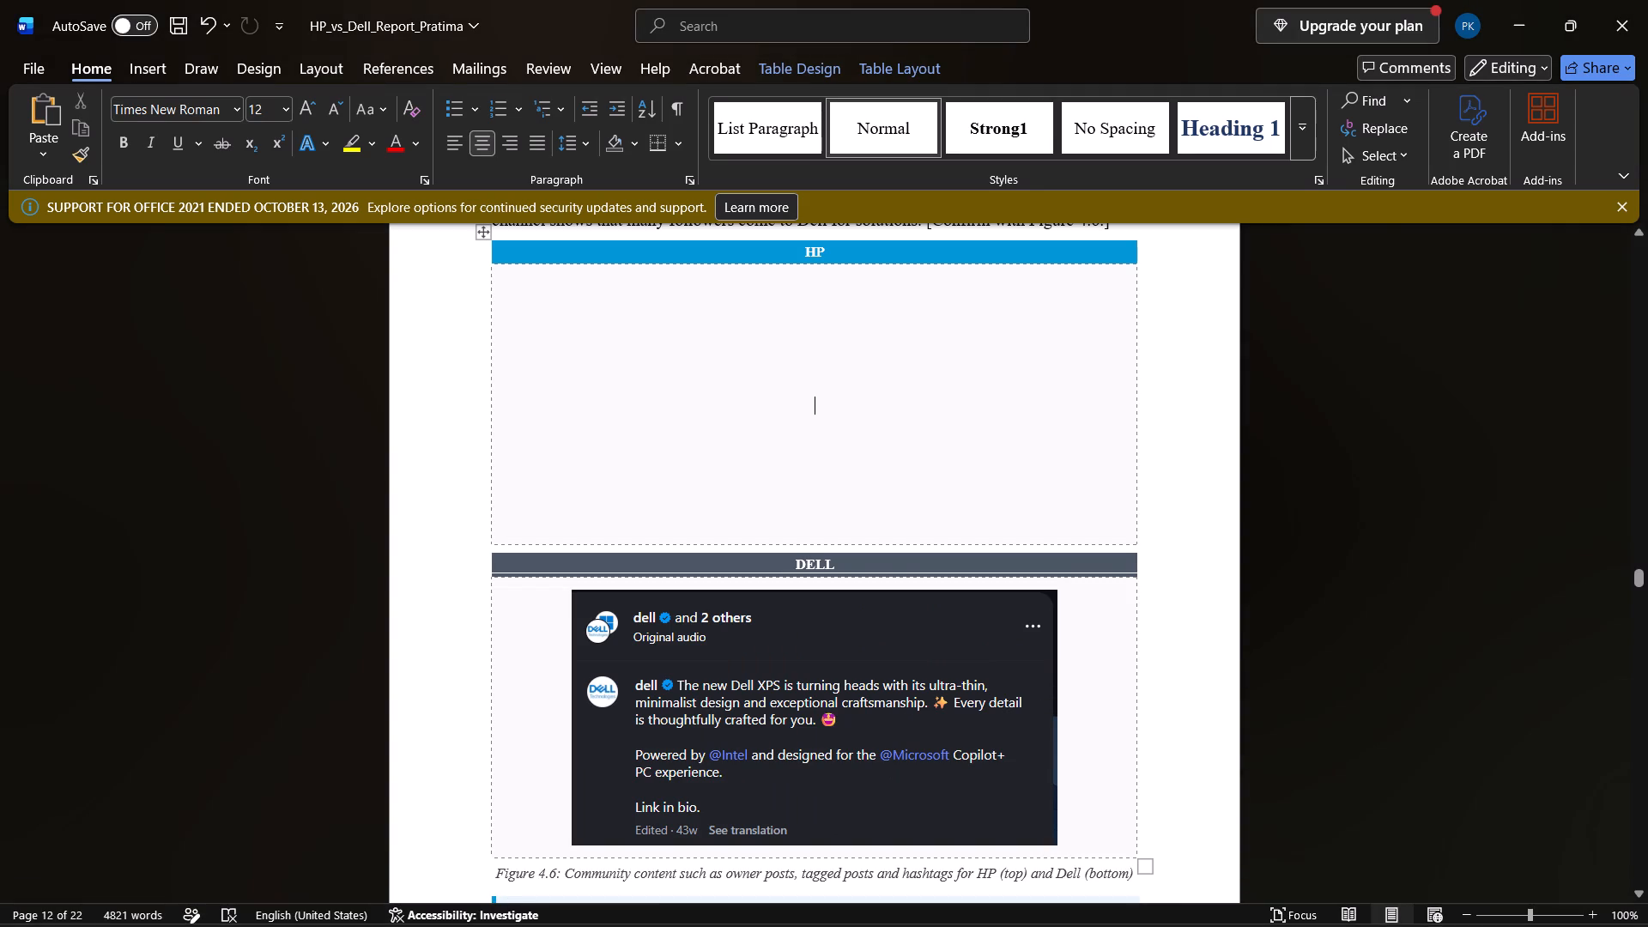
{"action": "right_click", "coordinate": [826, 373]}
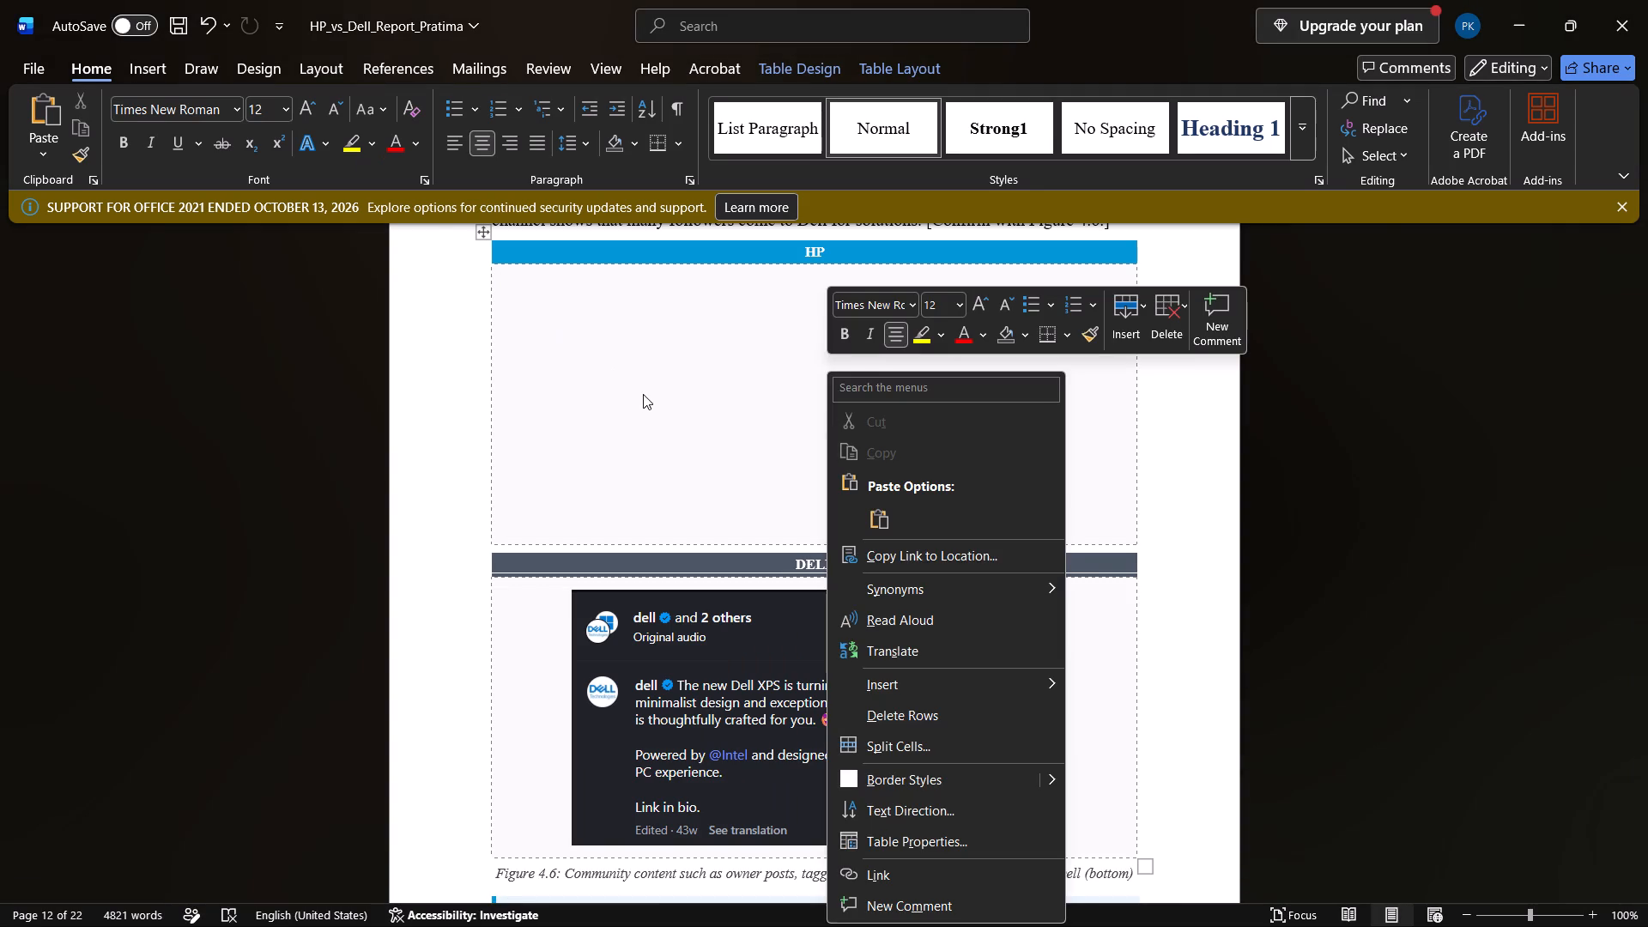
{"action": "left_click", "coordinate": [647, 397]}
{"action": "left_click", "coordinate": [164, 68]}
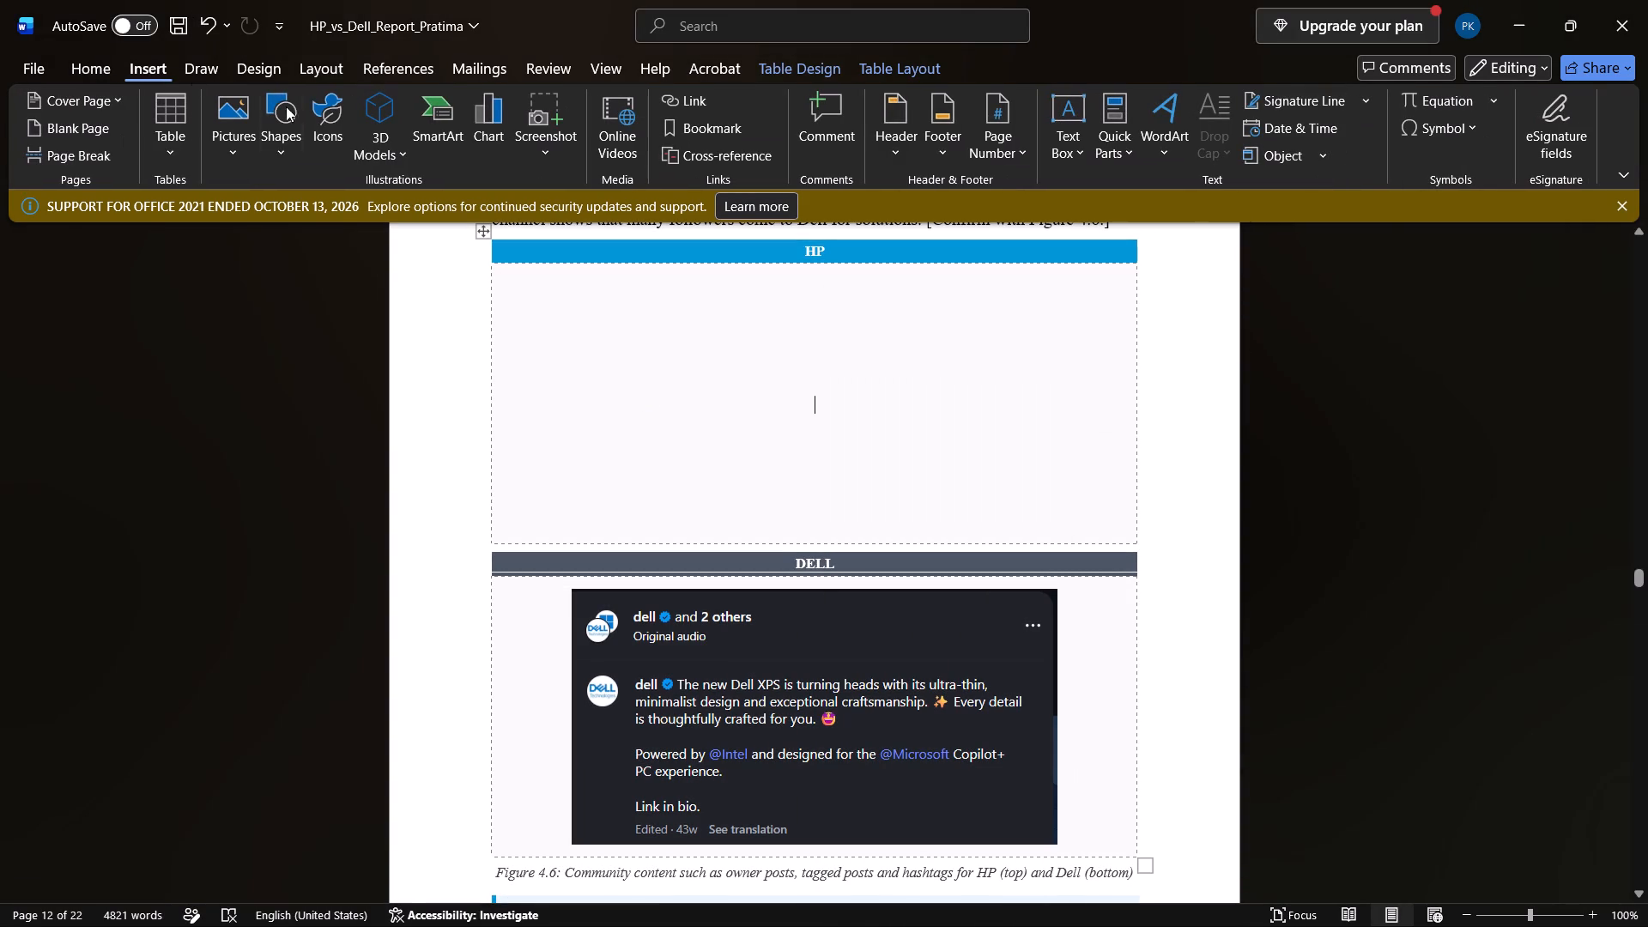
{"action": "left_click", "coordinate": [237, 119]}
{"action": "left_click", "coordinate": [285, 209]}
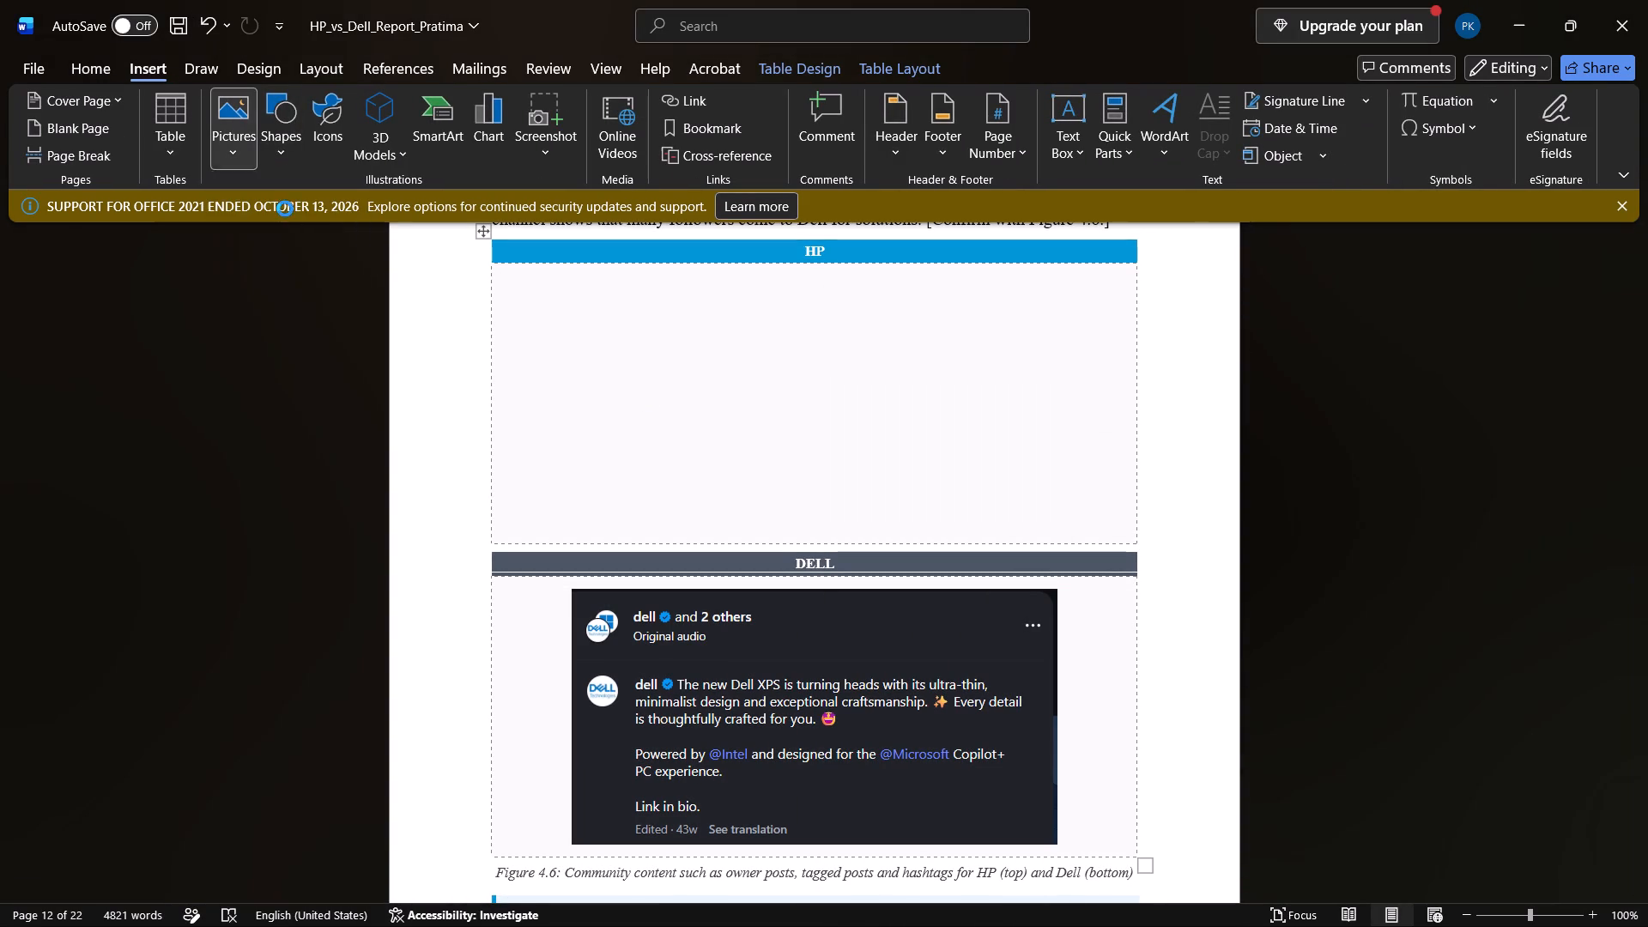
{"action": "left_click", "coordinate": [120, 135]}
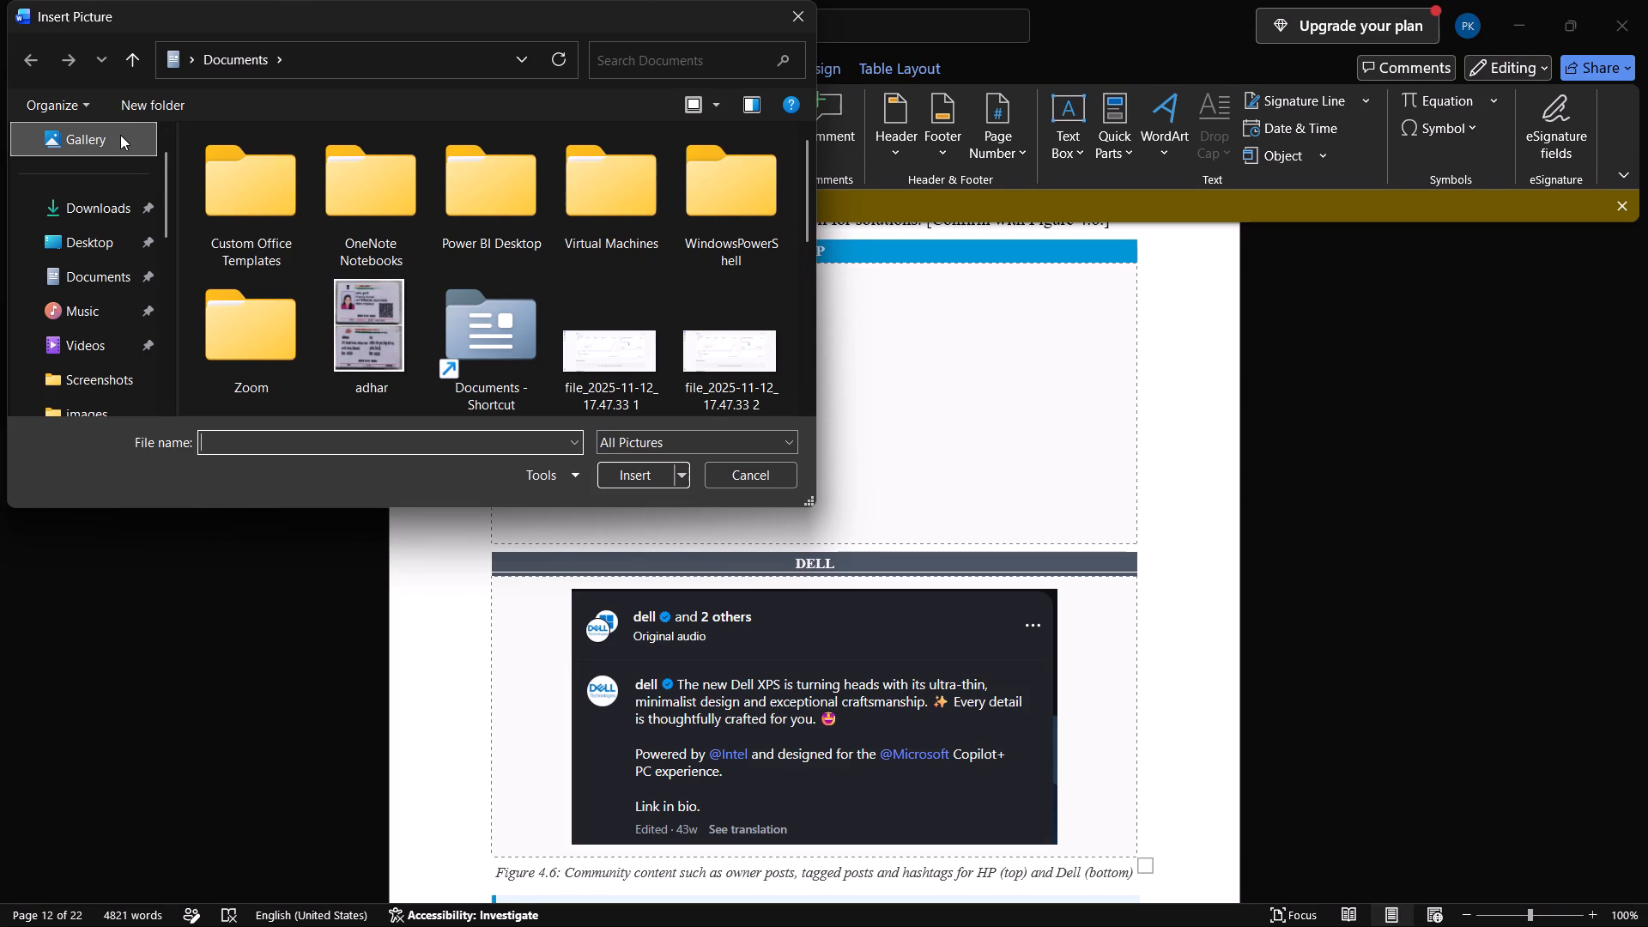
{"action": "left_click", "coordinate": [342, 257]}
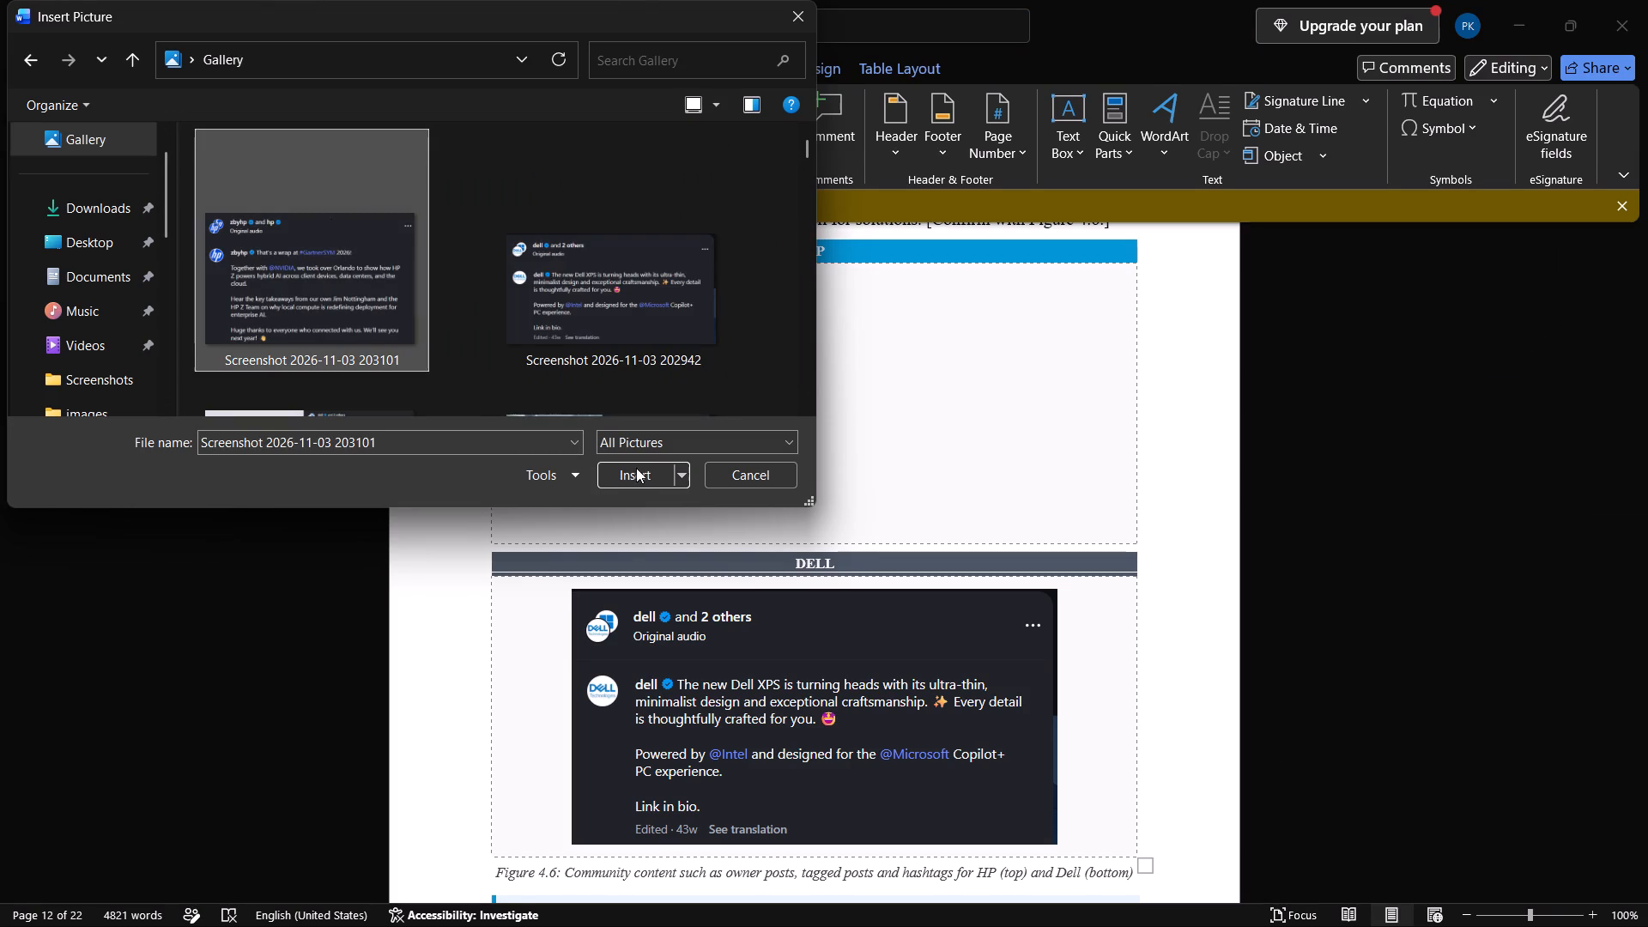
{"action": "left_click", "coordinate": [641, 473]}
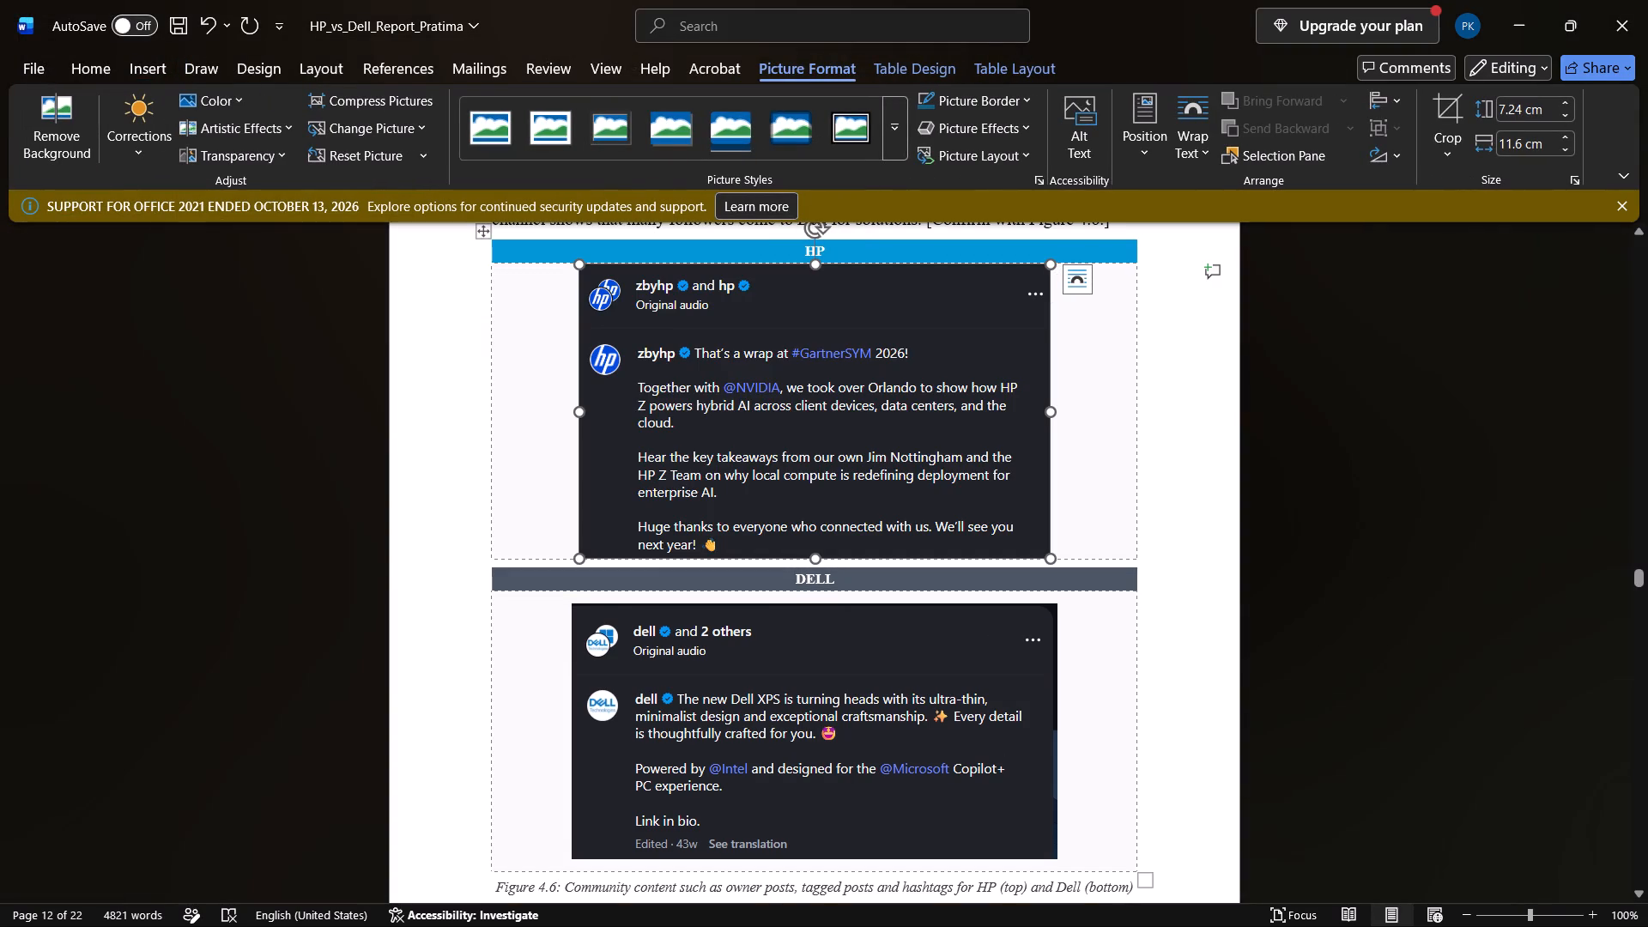
Deselect the HP picture in Figure 4.6 and review the HP and Dell influencer collaboration placeholders in Figure 4.7.
{"action": "left_click", "coordinate": [1073, 512]}
{"action": "scroll", "coordinate": [973, 559], "scroll_direction": "down", "scroll_amount": 6}
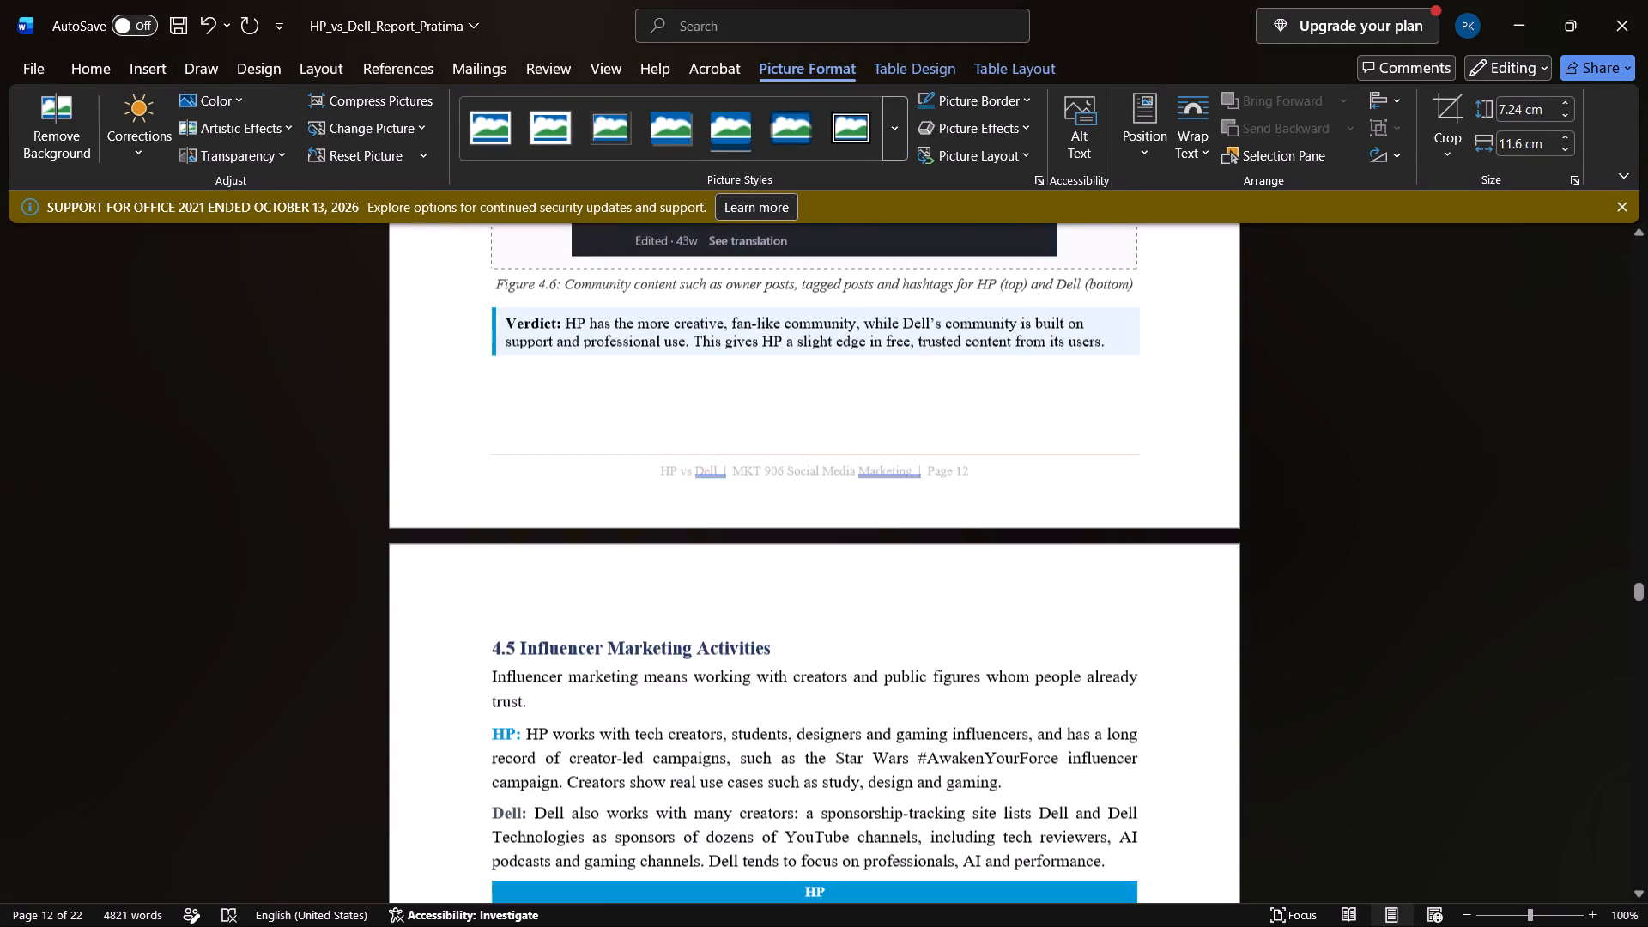
{"action": "scroll", "coordinate": [973, 559], "scroll_direction": "down", "scroll_amount": 4}
{"action": "scroll", "coordinate": [973, 559], "scroll_direction": "up", "scroll_amount": 3}
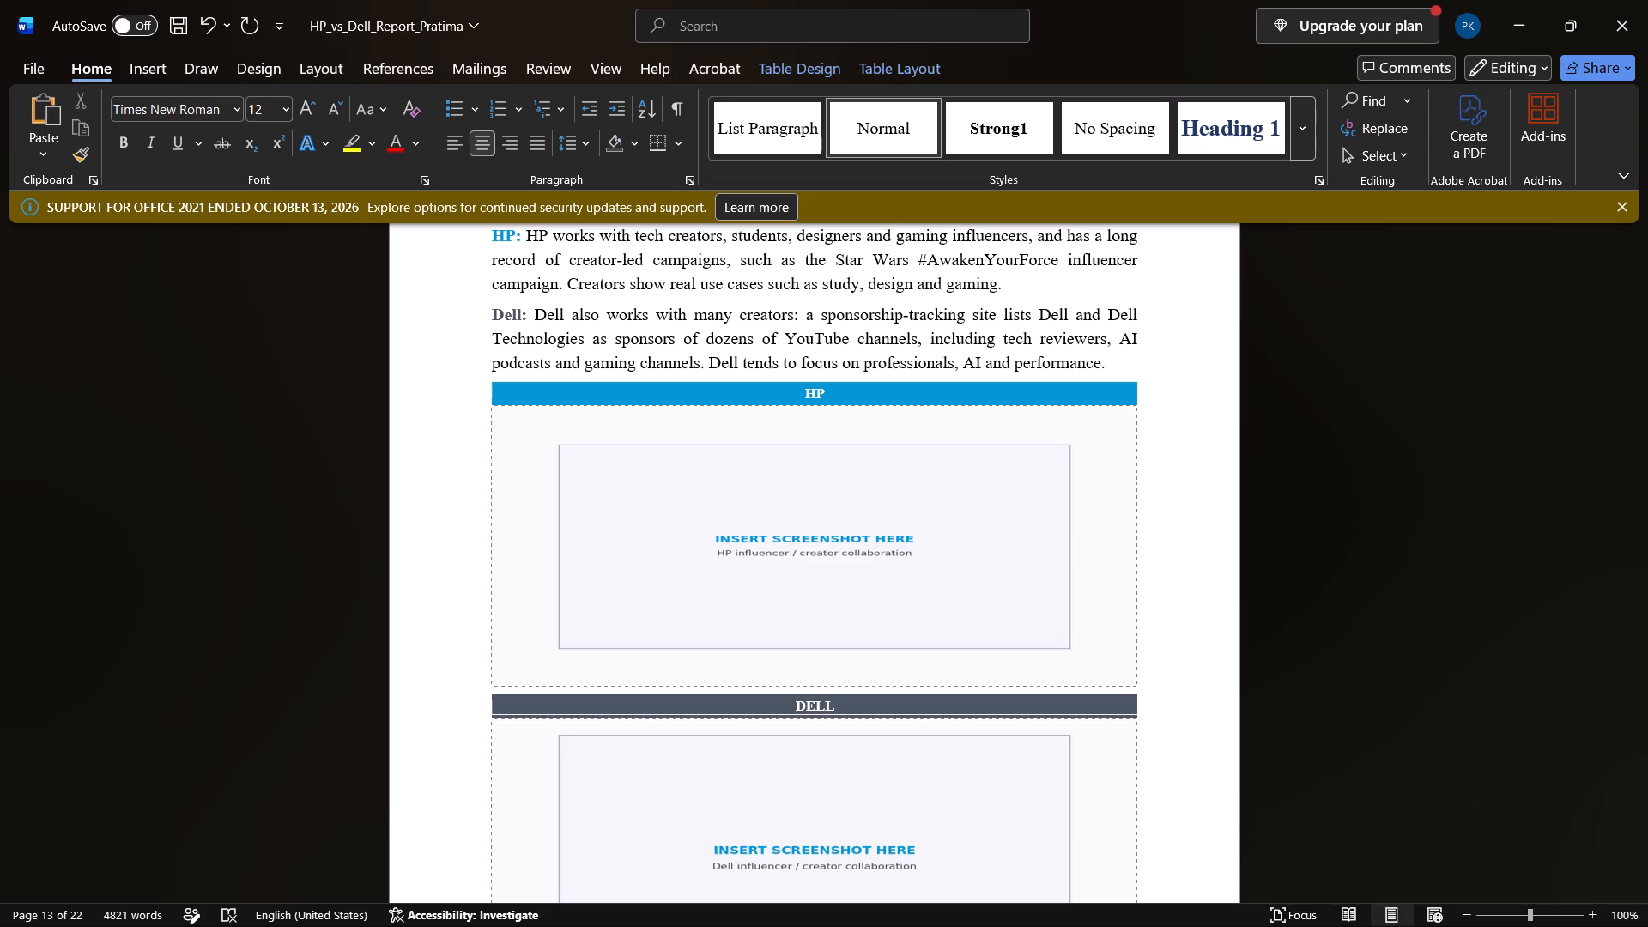
{"action": "scroll", "coordinate": [973, 559], "scroll_direction": "down", "scroll_amount": 2}
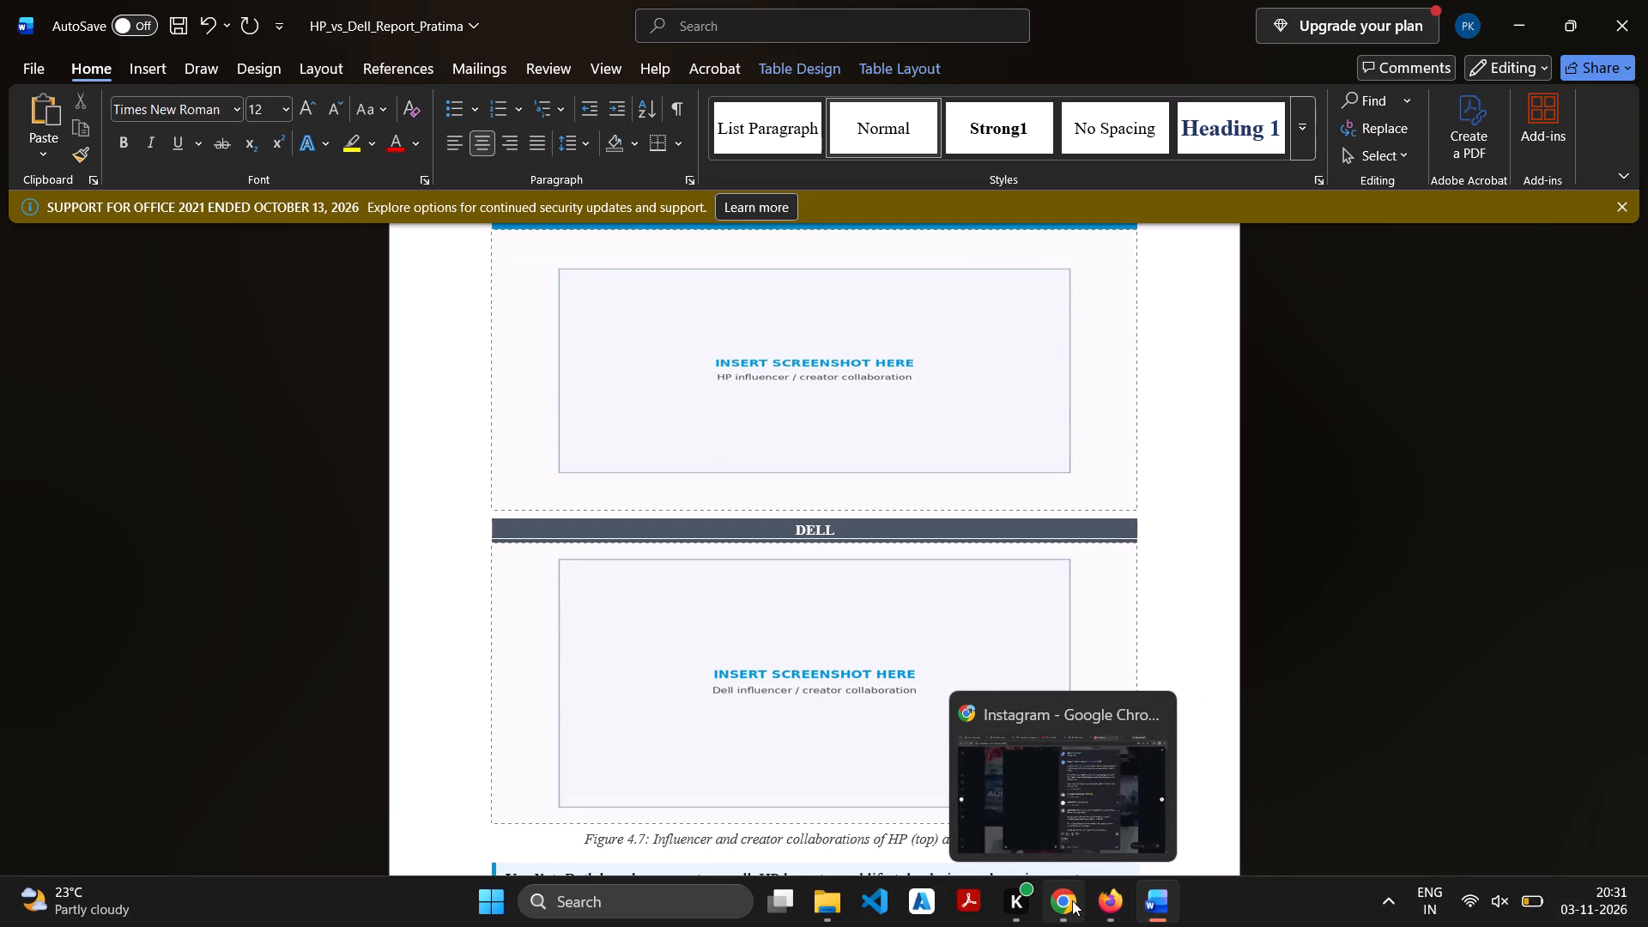
Switch to Instagram in Chrome, leave the open HP reel, and search for "hp collrabration".
{"action": "left_click", "coordinate": [1015, 762]}
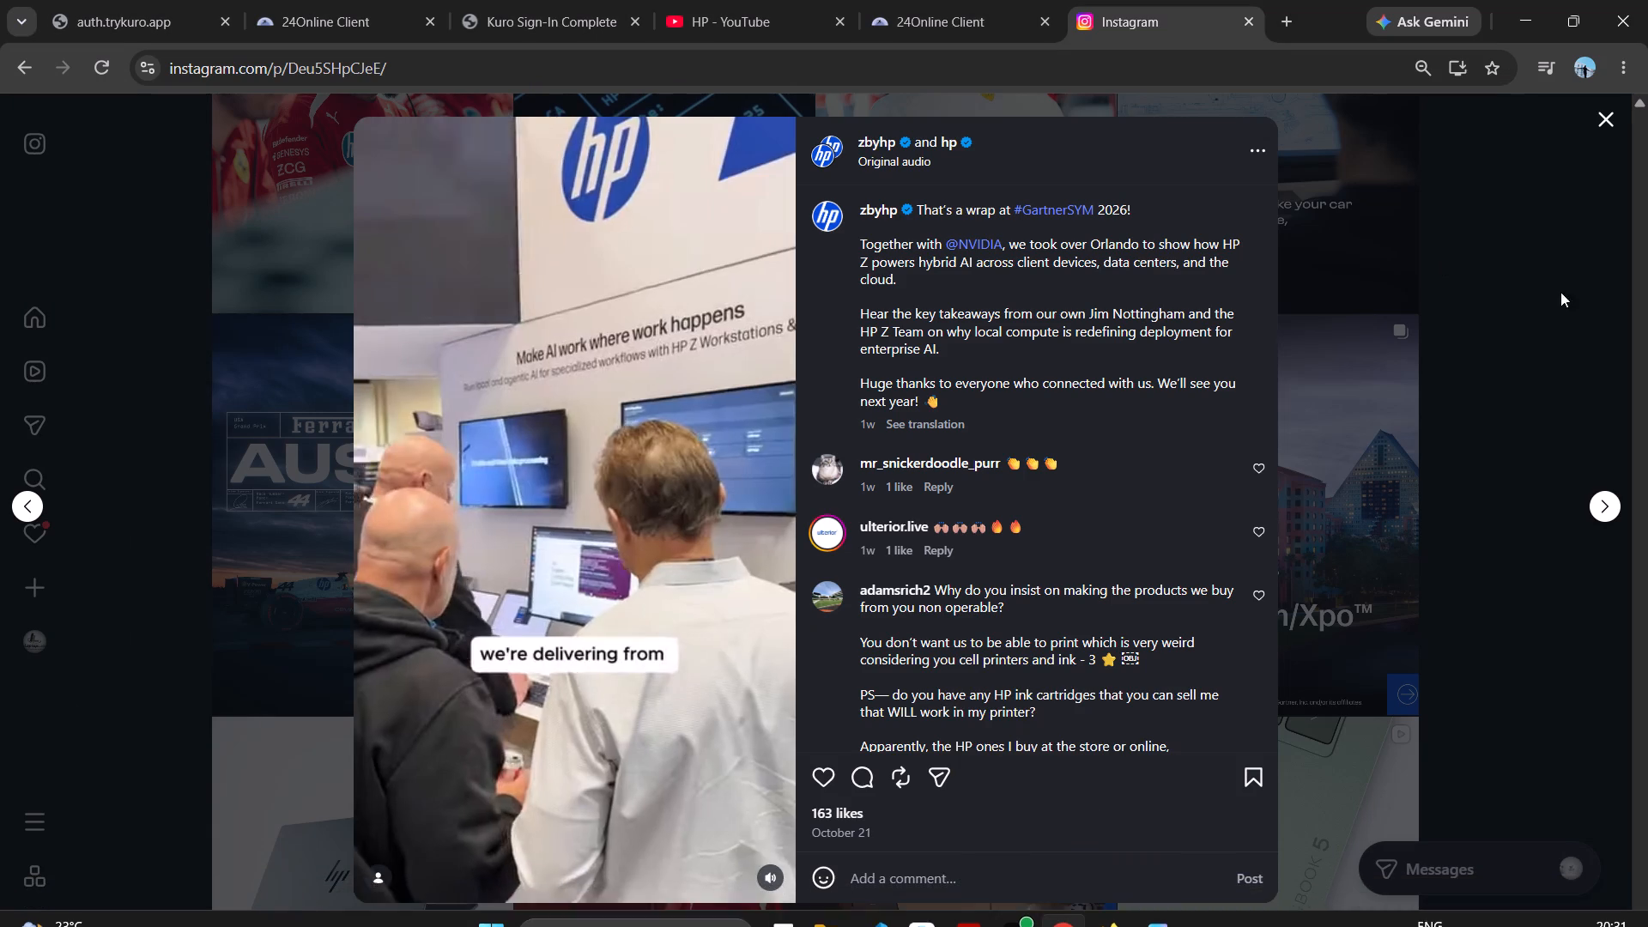
{"action": "left_click", "coordinate": [1584, 312]}
{"action": "scroll", "coordinate": [823, 445], "scroll_direction": "up", "scroll_amount": 9}
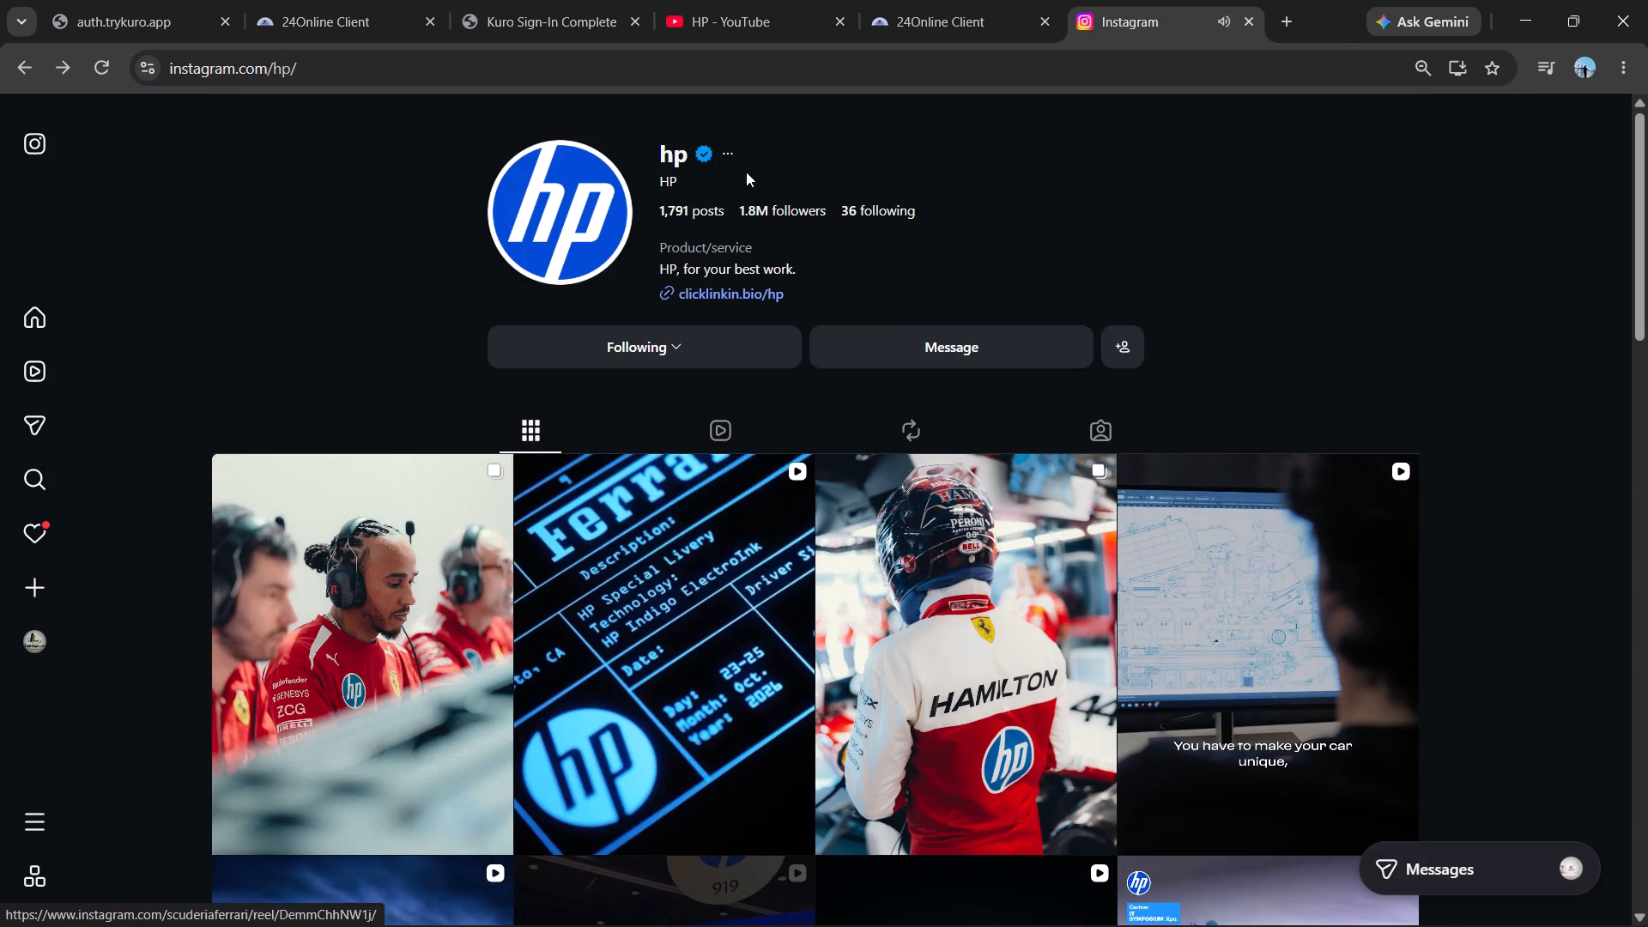
{"action": "left_click", "coordinate": [39, 473]}
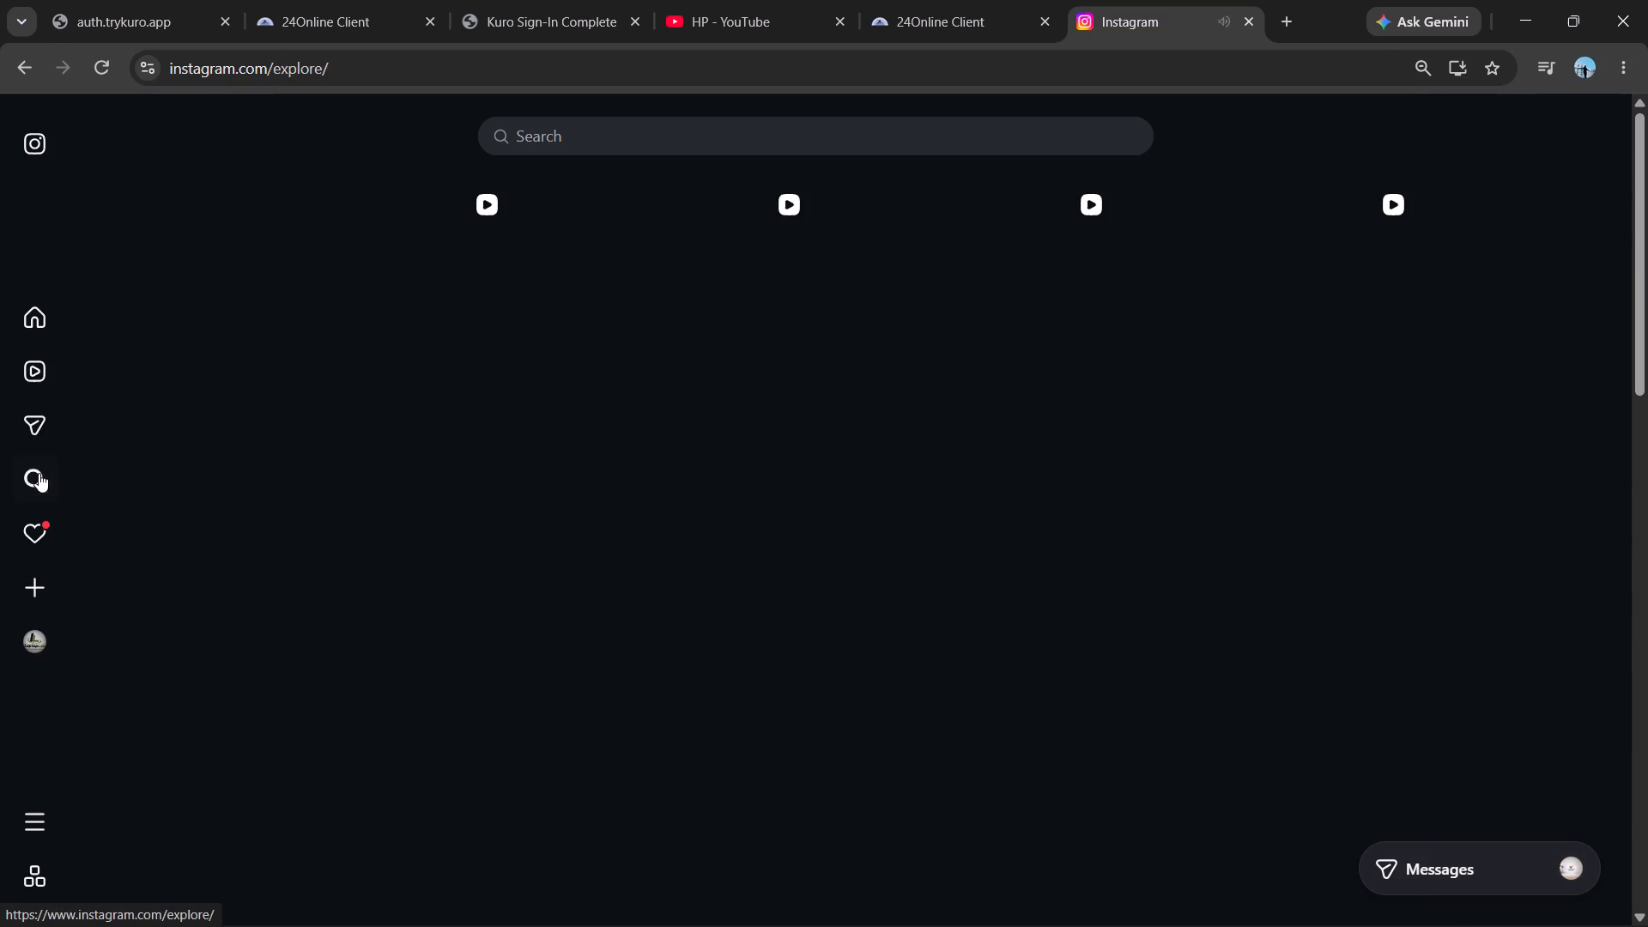
{"action": "left_click", "coordinate": [551, 140]}
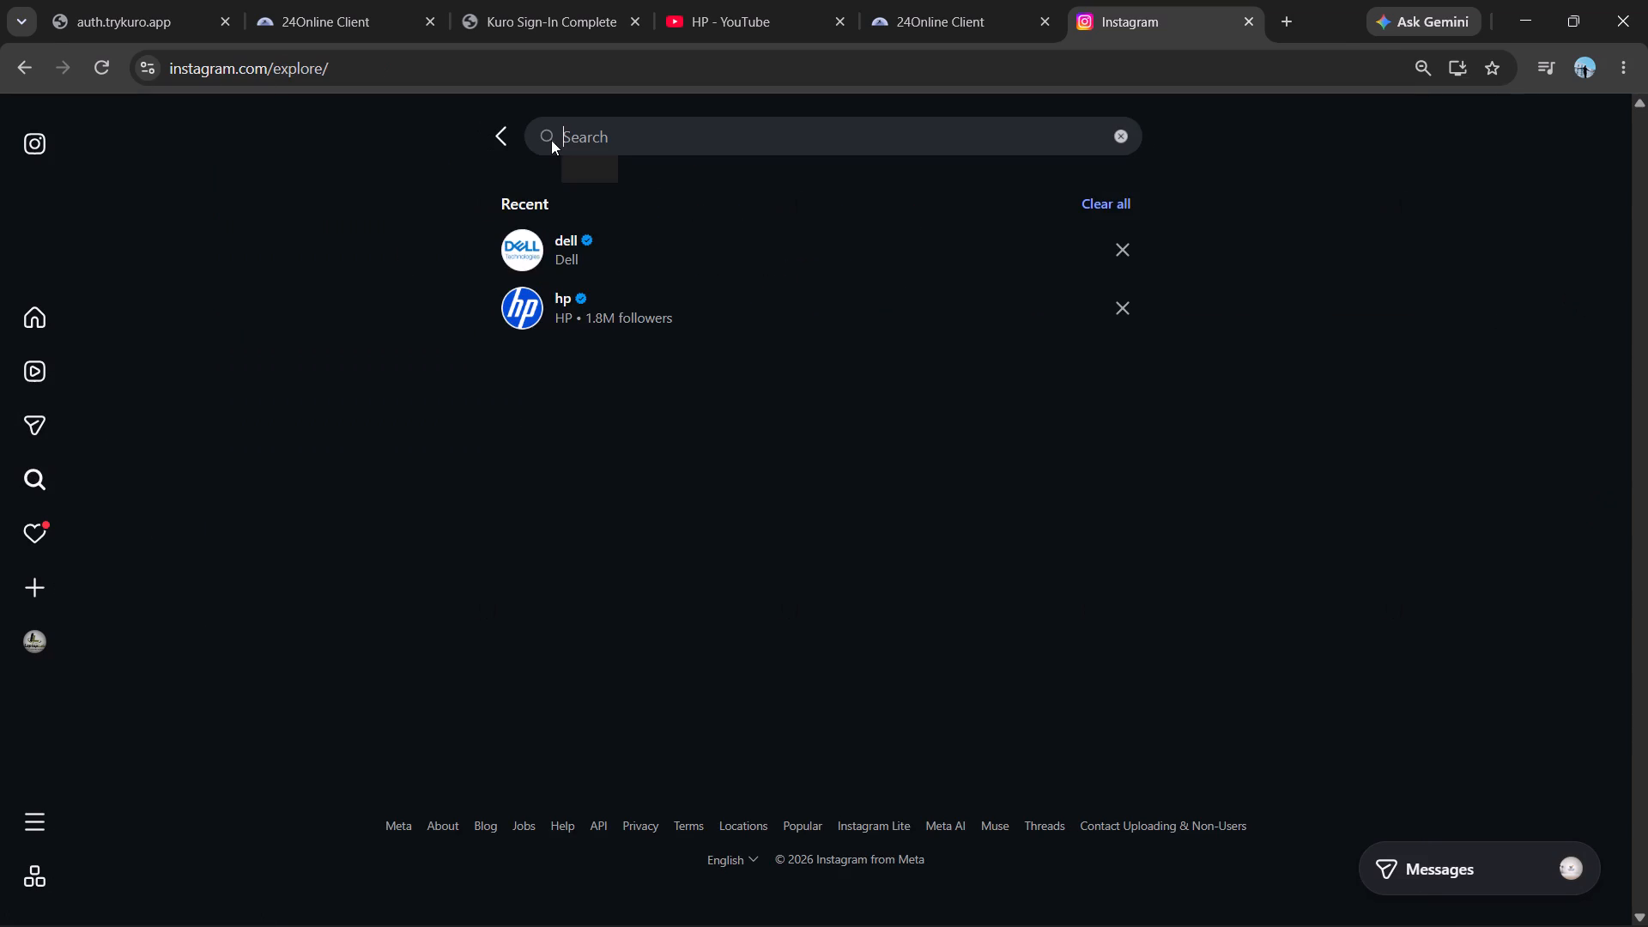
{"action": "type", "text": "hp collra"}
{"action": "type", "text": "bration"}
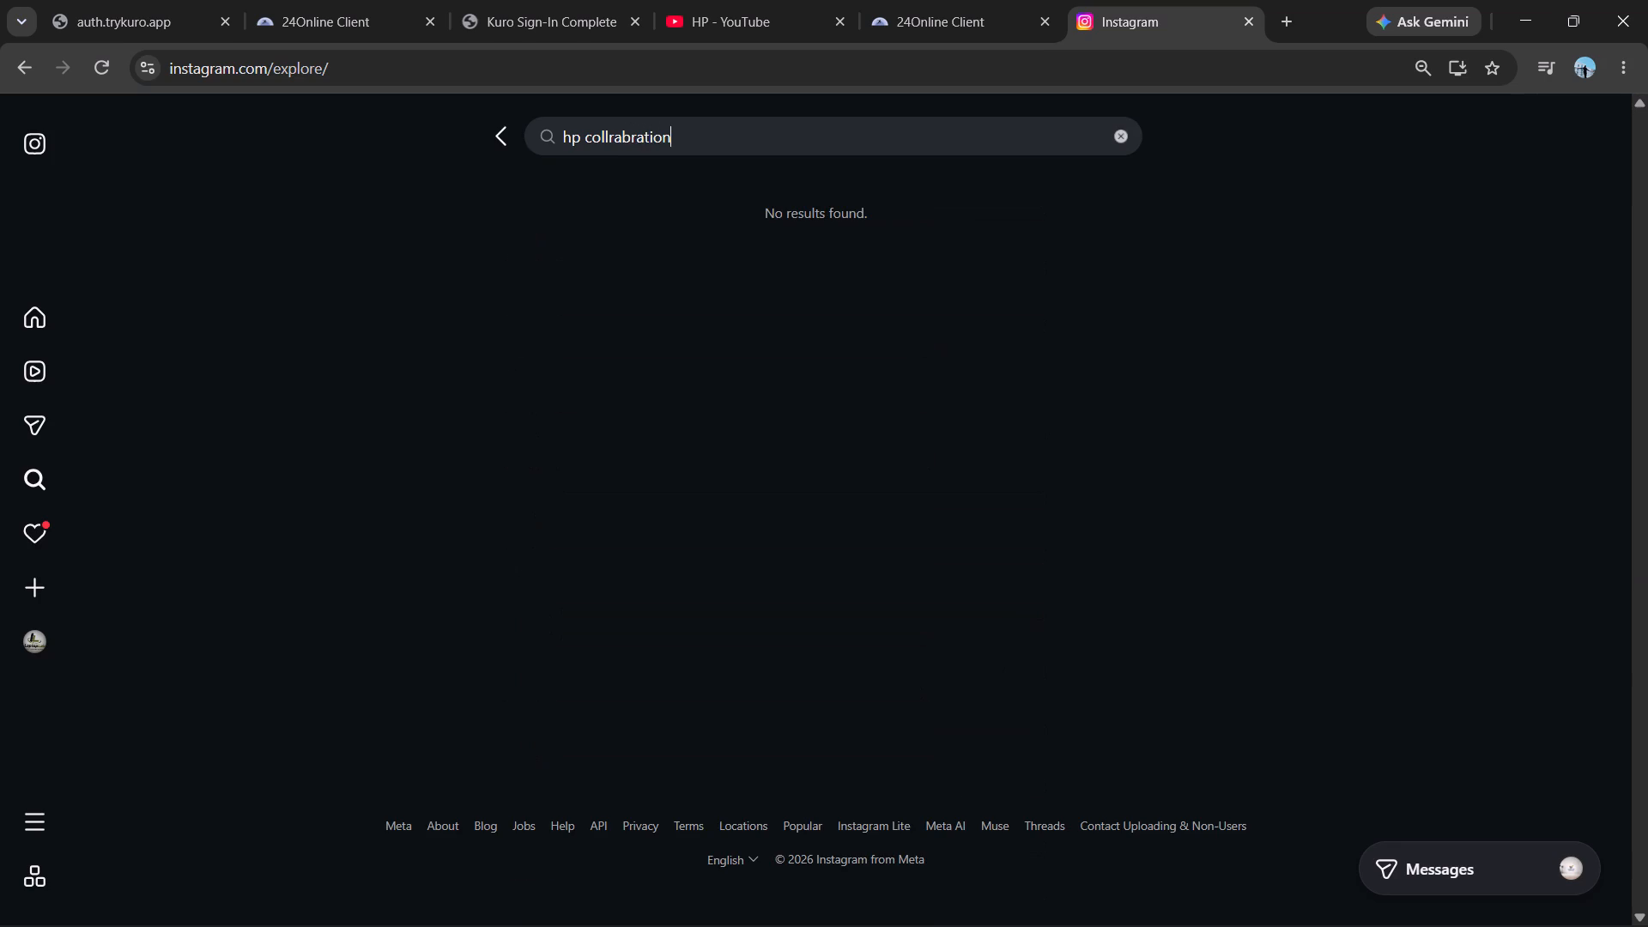
Shorten the Instagram search to "hp col" and open the hpcolombia_ profile.
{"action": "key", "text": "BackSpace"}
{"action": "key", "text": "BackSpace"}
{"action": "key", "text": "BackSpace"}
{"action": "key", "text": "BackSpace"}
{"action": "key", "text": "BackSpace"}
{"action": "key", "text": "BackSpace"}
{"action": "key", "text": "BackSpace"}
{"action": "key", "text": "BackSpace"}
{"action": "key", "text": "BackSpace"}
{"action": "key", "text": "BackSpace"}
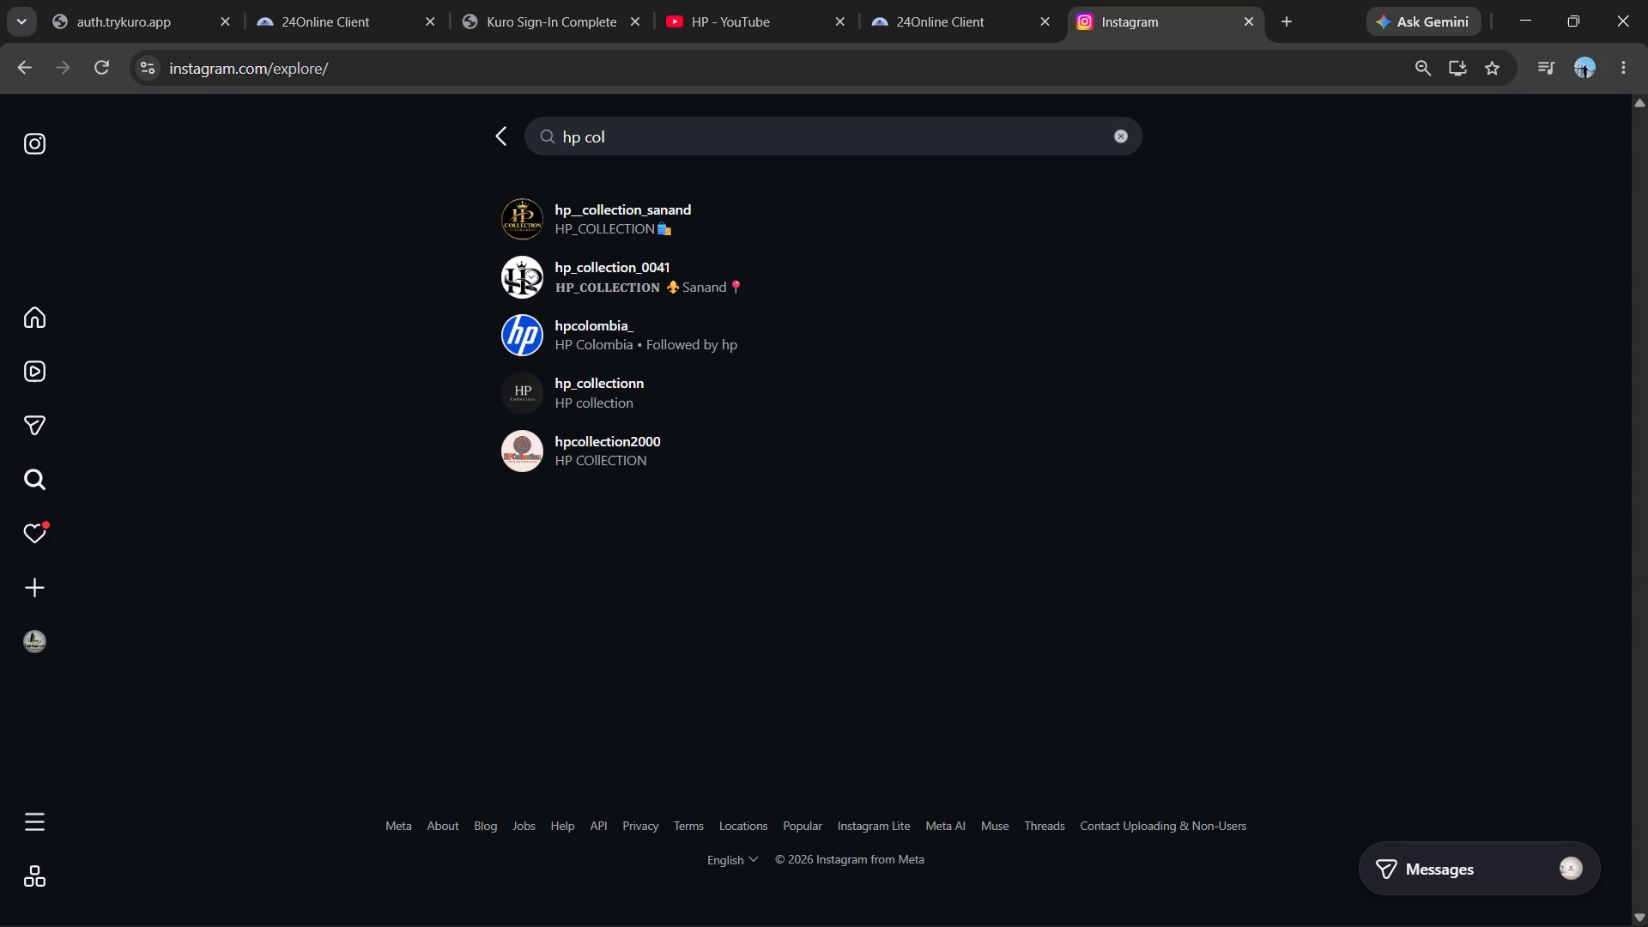
{"action": "left_click", "coordinate": [607, 324]}
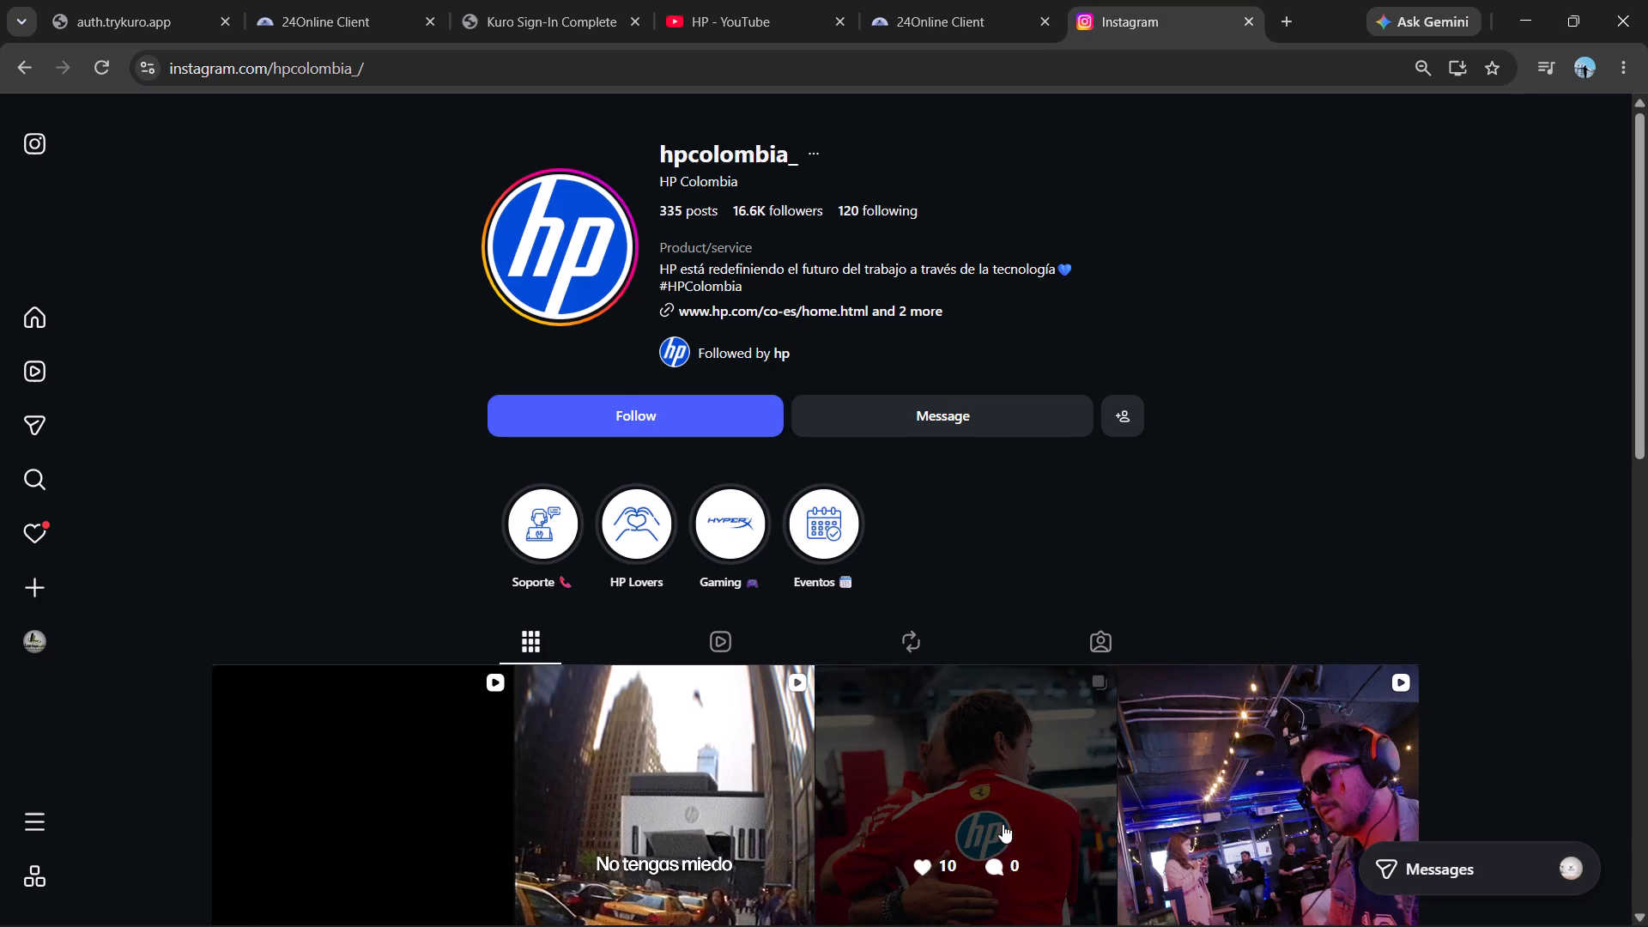
{"action": "scroll", "coordinate": [1003, 824], "scroll_direction": "up", "scroll_amount": 1}
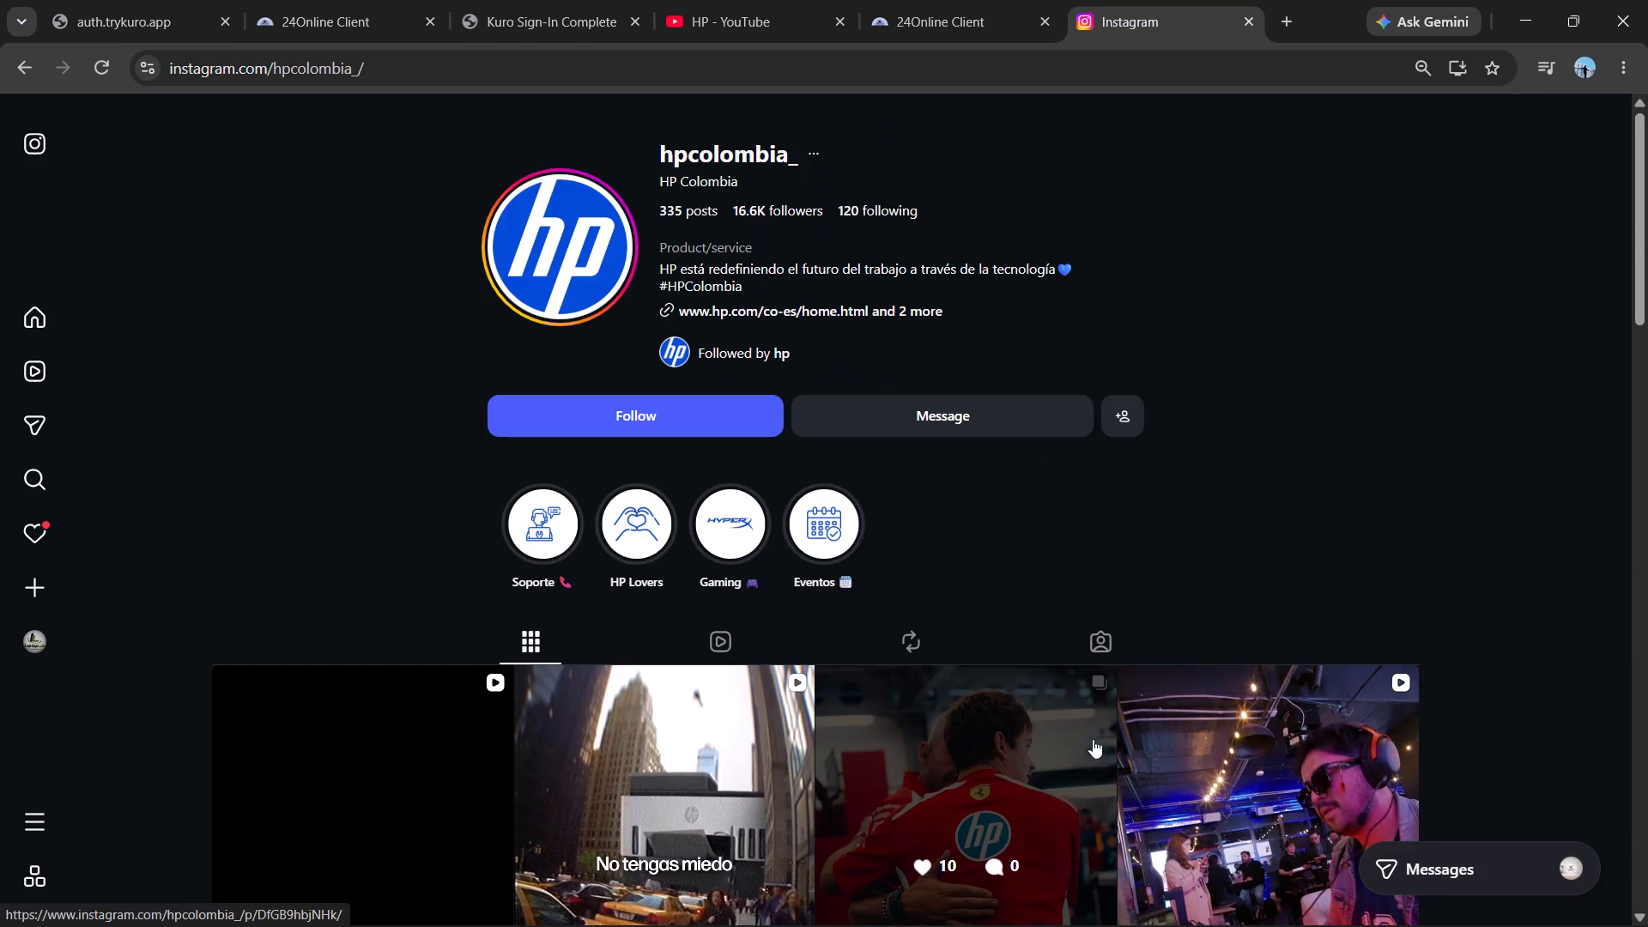
Capture a screenshot of the HP Colombia profile, from its header down to the first row of posts.
{"action": "key", "text": "Print"}
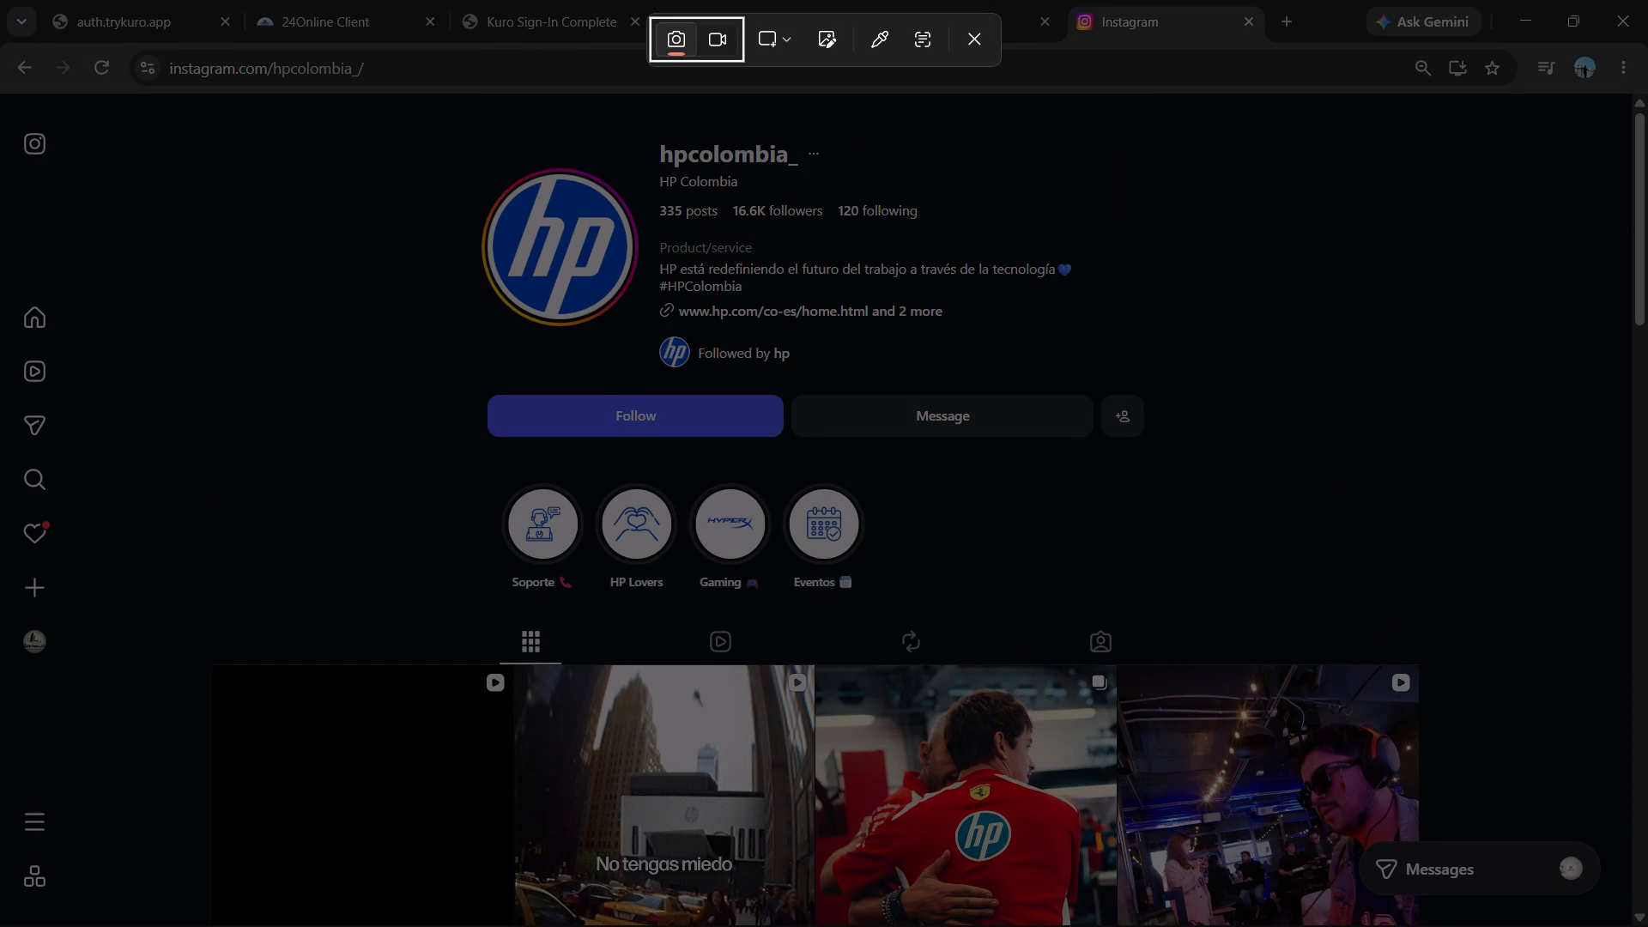
{"action": "left_click_drag", "start_coordinate": [410, 96], "coordinate": [1475, 926]}
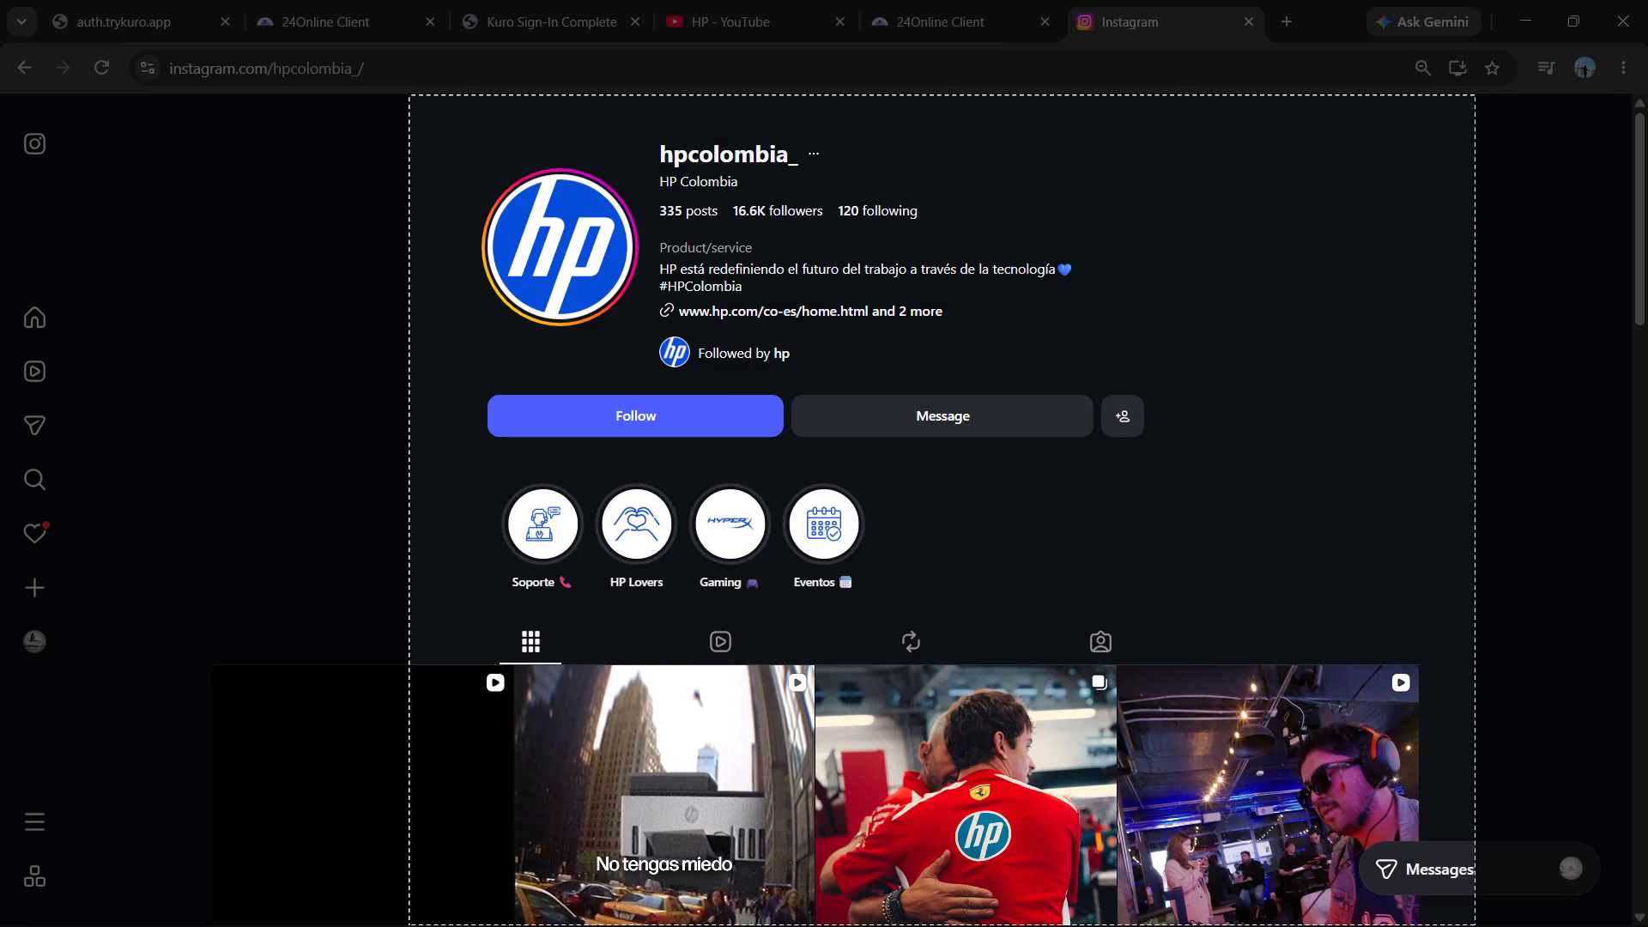
{"action": "left_click_drag", "start_coordinate": [1475, 926], "coordinate": [1503, 926]}
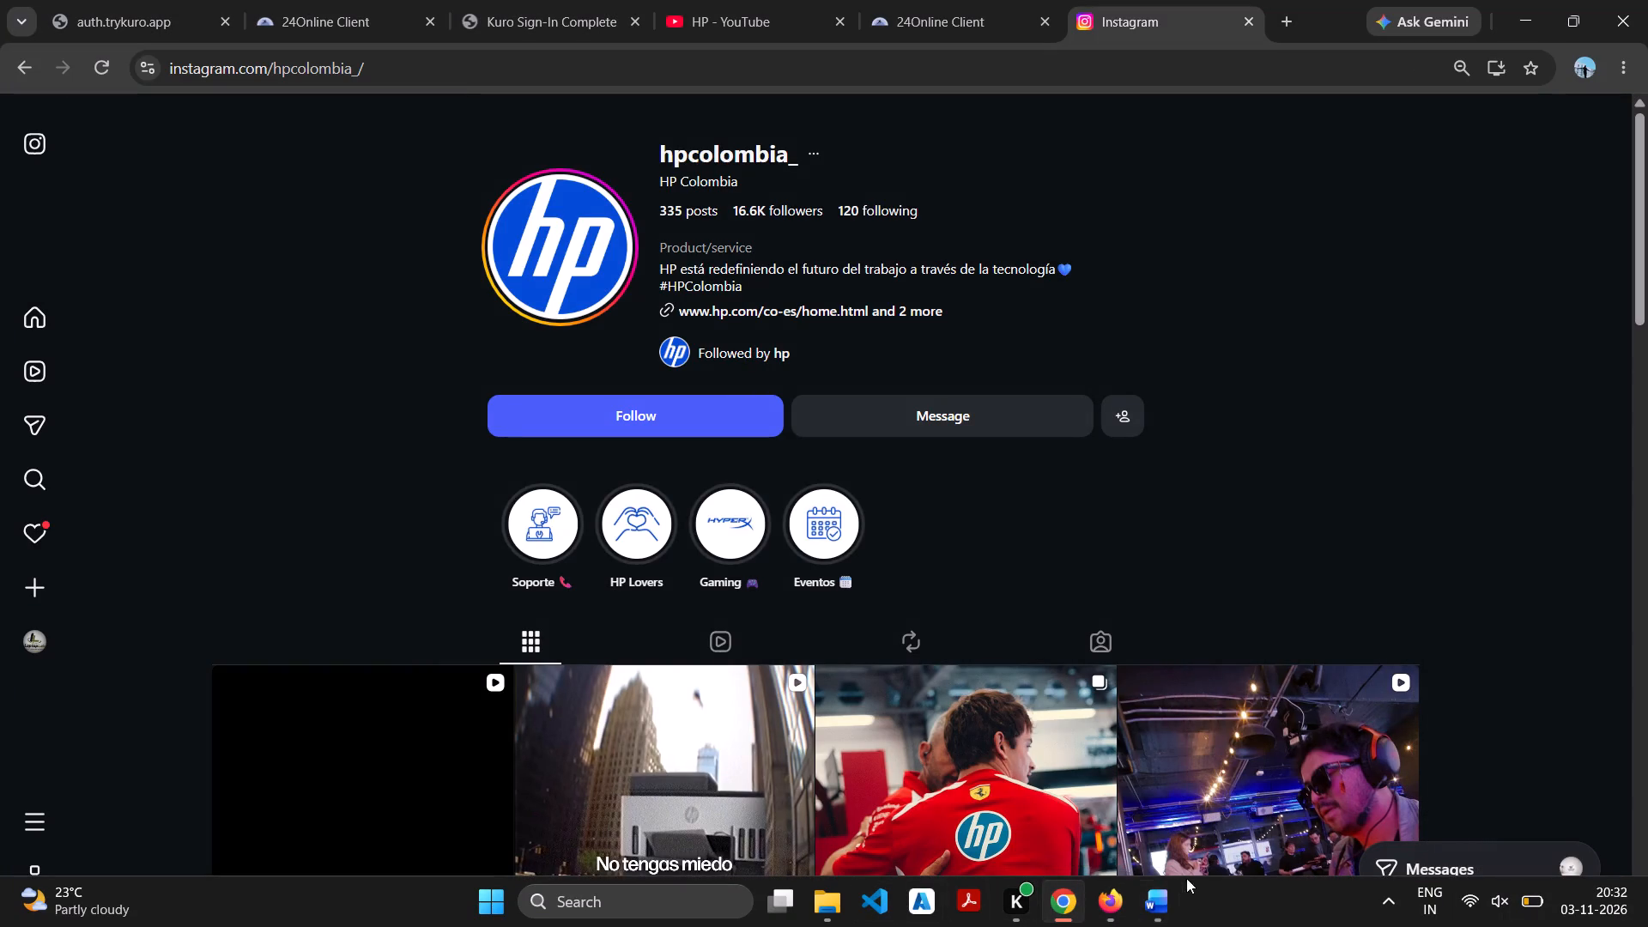
Switch back to the Word report at Figure 4.7's placeholders.
{"action": "left_click", "coordinate": [1154, 789]}
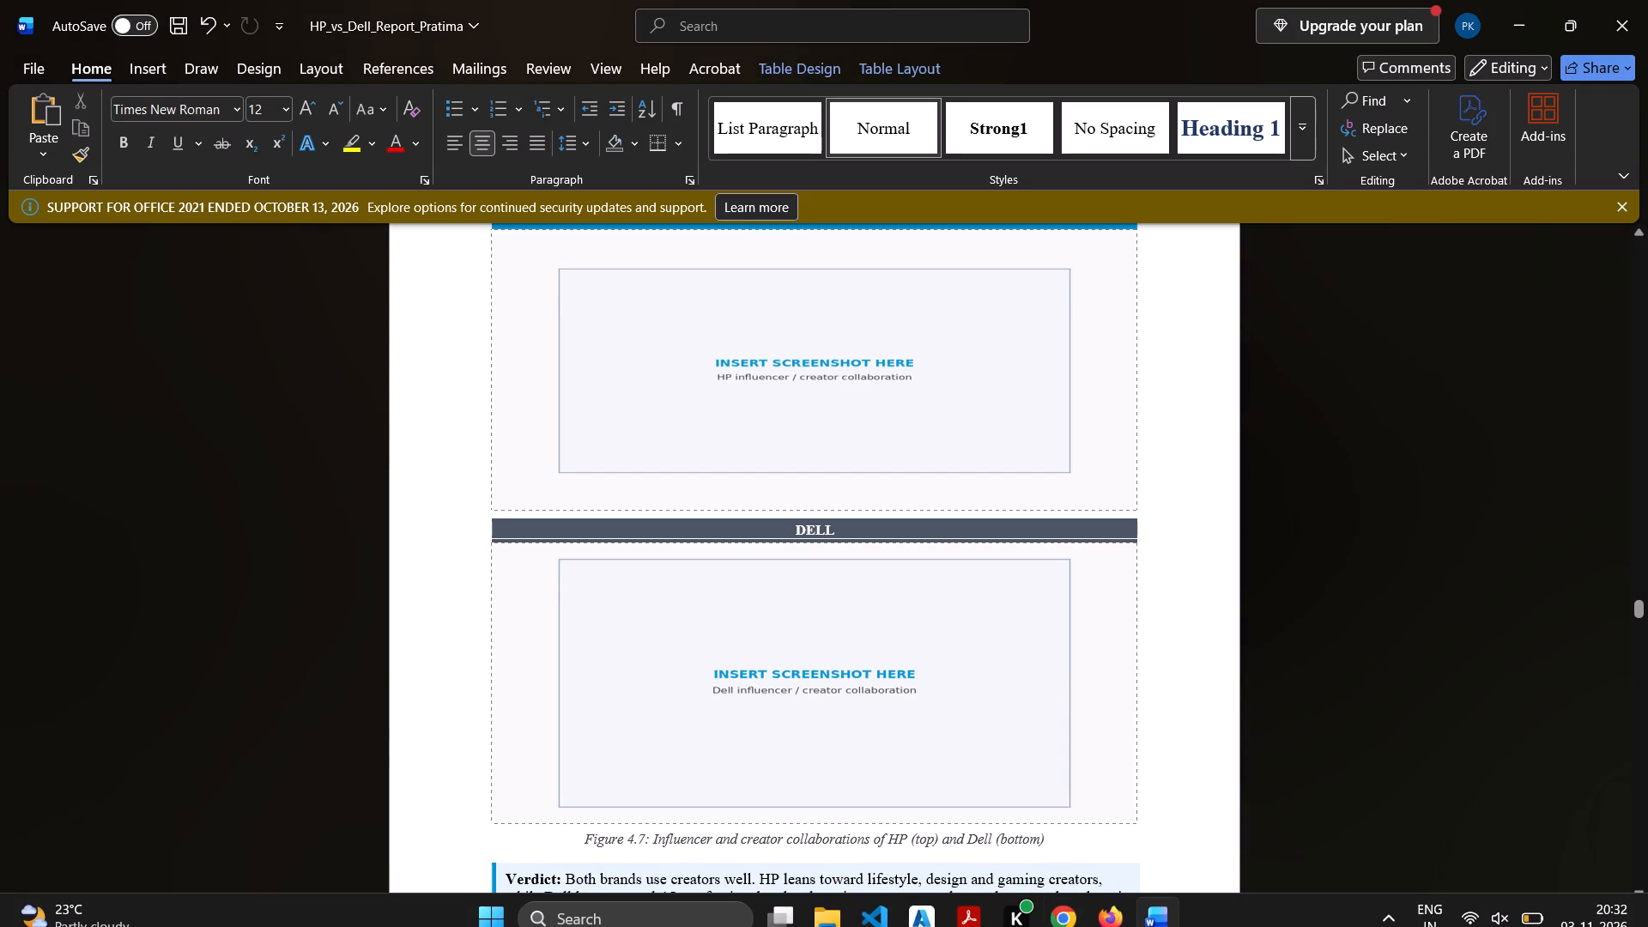
{"action": "scroll", "coordinate": [938, 477], "scroll_direction": "up", "scroll_amount": 1}
{"action": "right_click", "coordinate": [814, 441]}
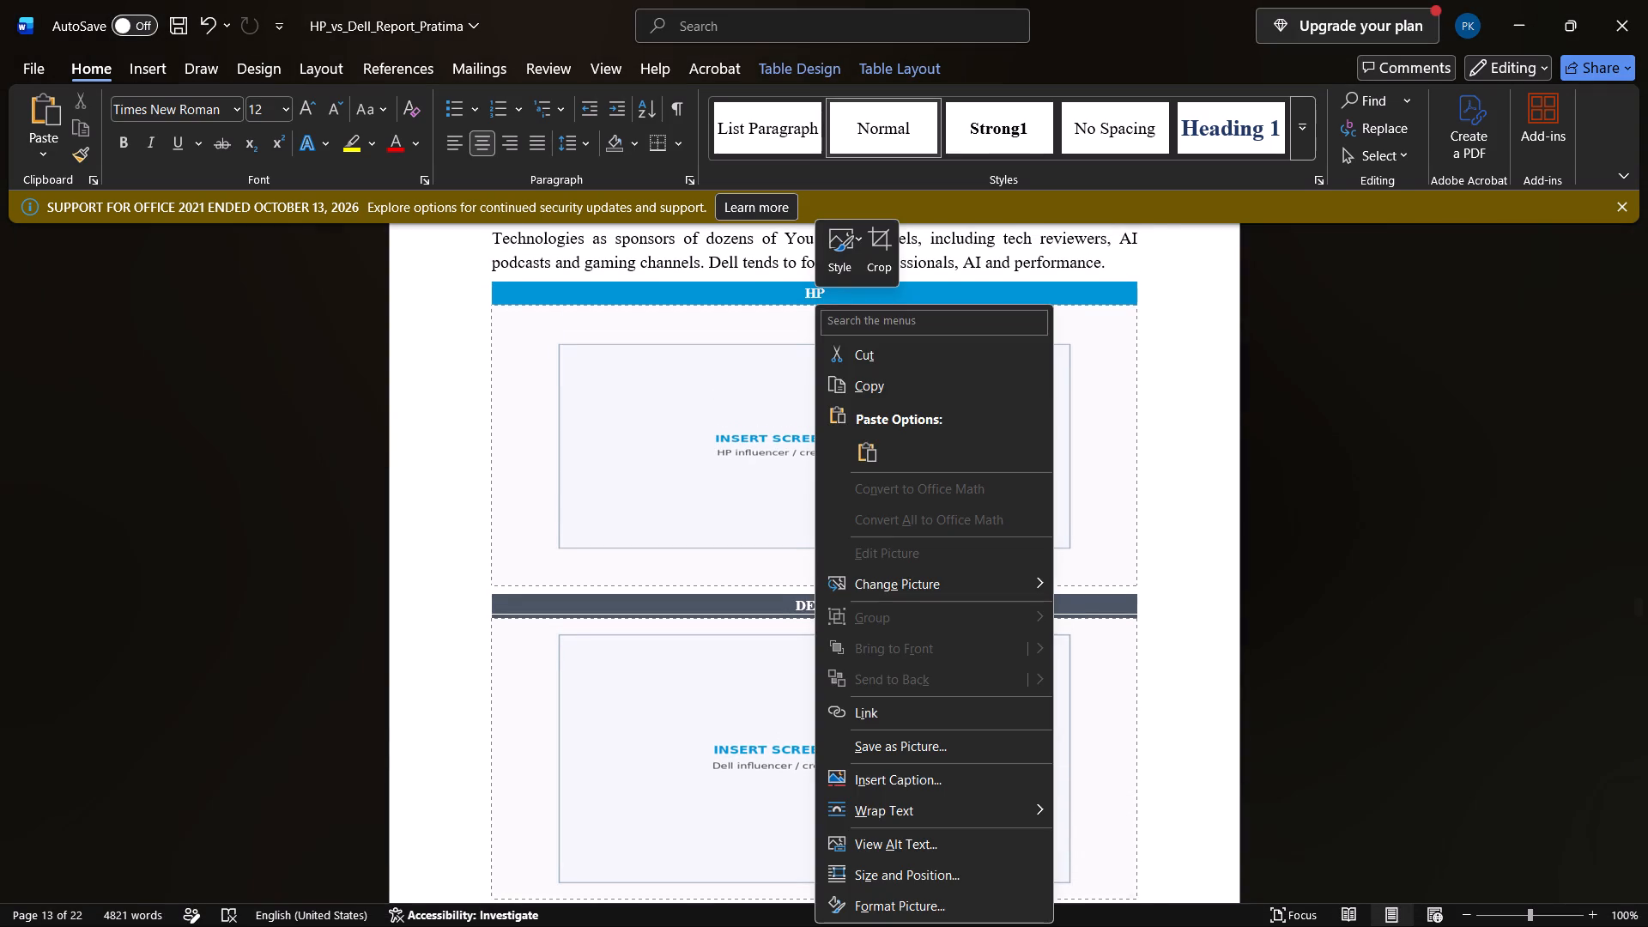
{"action": "left_click", "coordinate": [863, 351]}
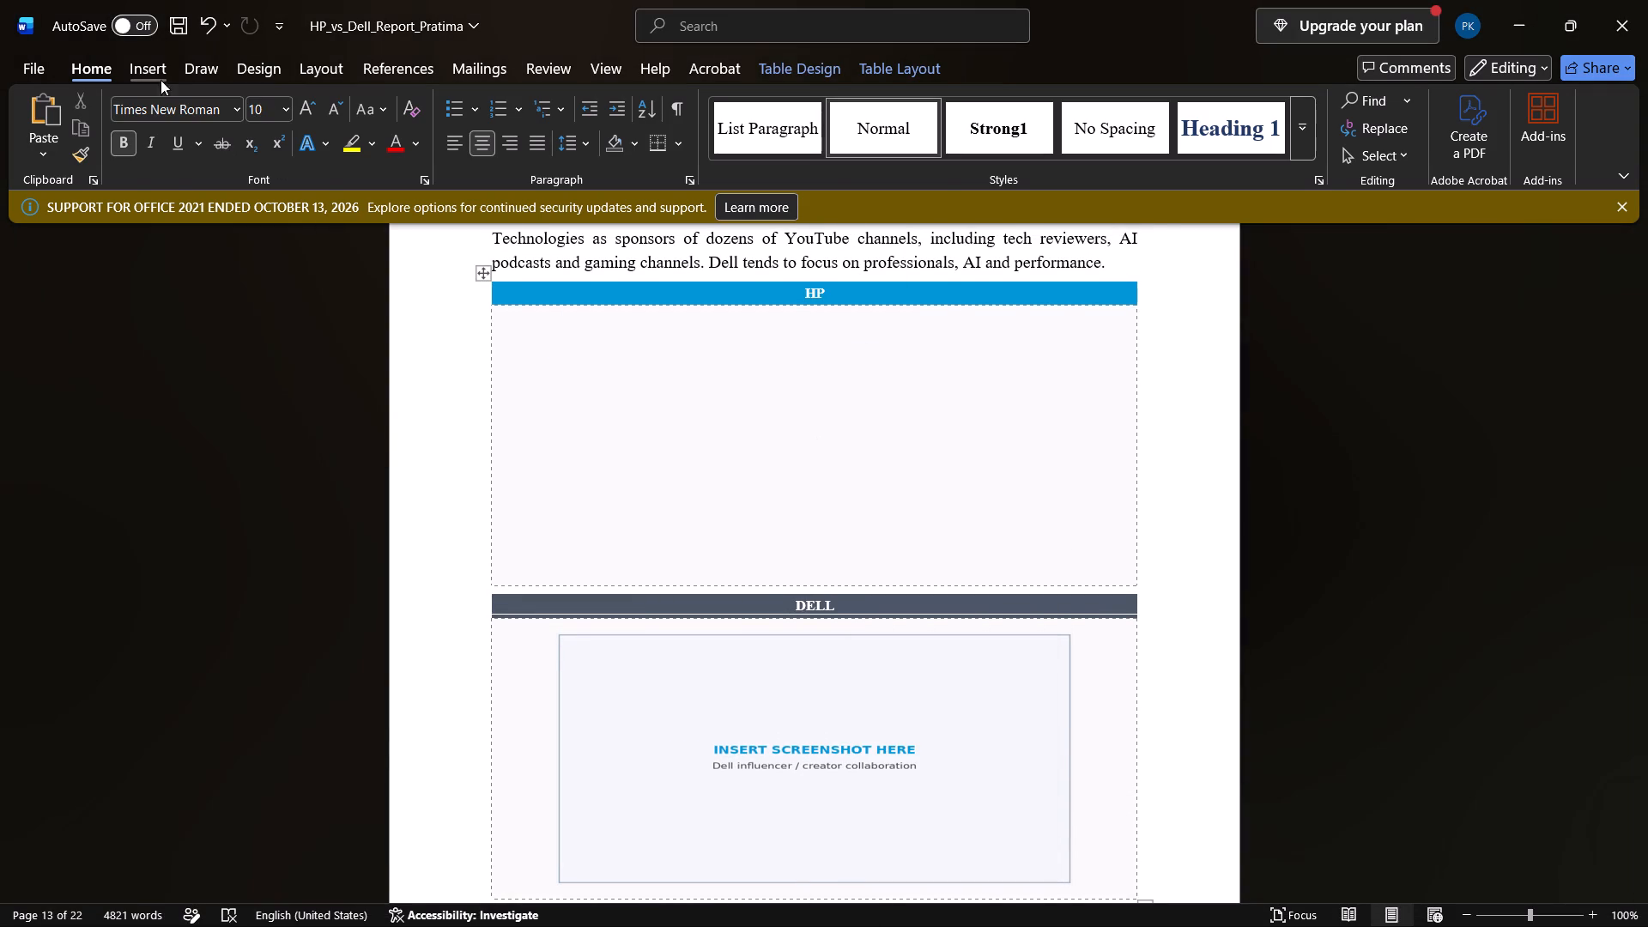
{"action": "left_click", "coordinate": [155, 72]}
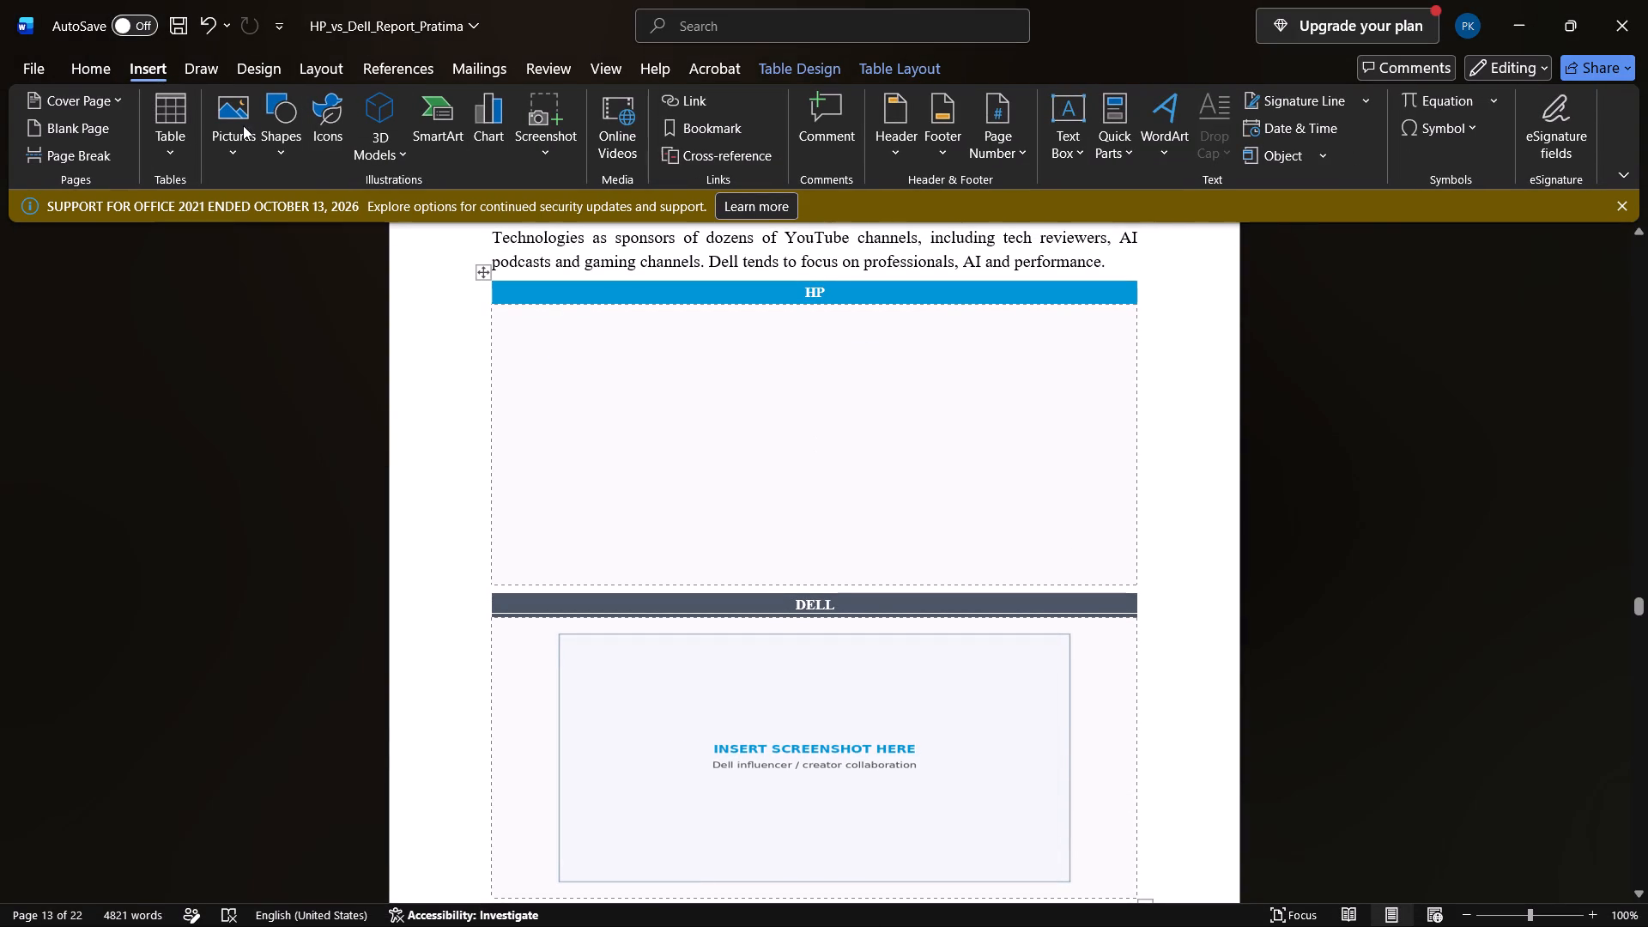
{"action": "left_click", "coordinate": [243, 125]}
{"action": "left_click", "coordinate": [299, 211]}
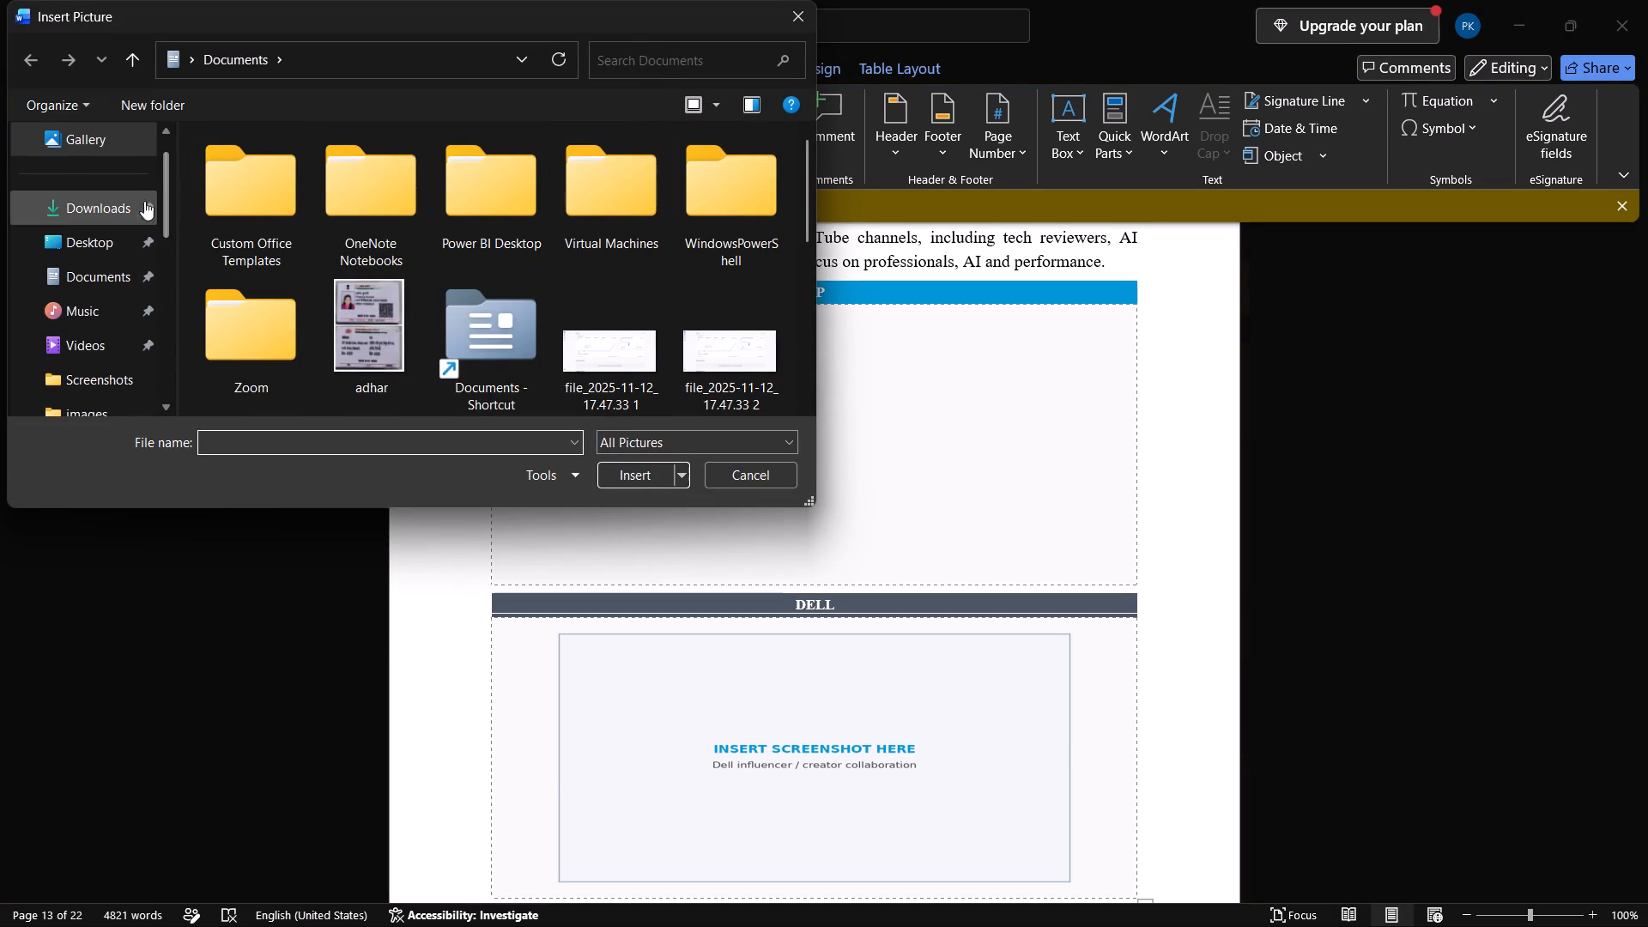
{"action": "left_click", "coordinate": [104, 139]}
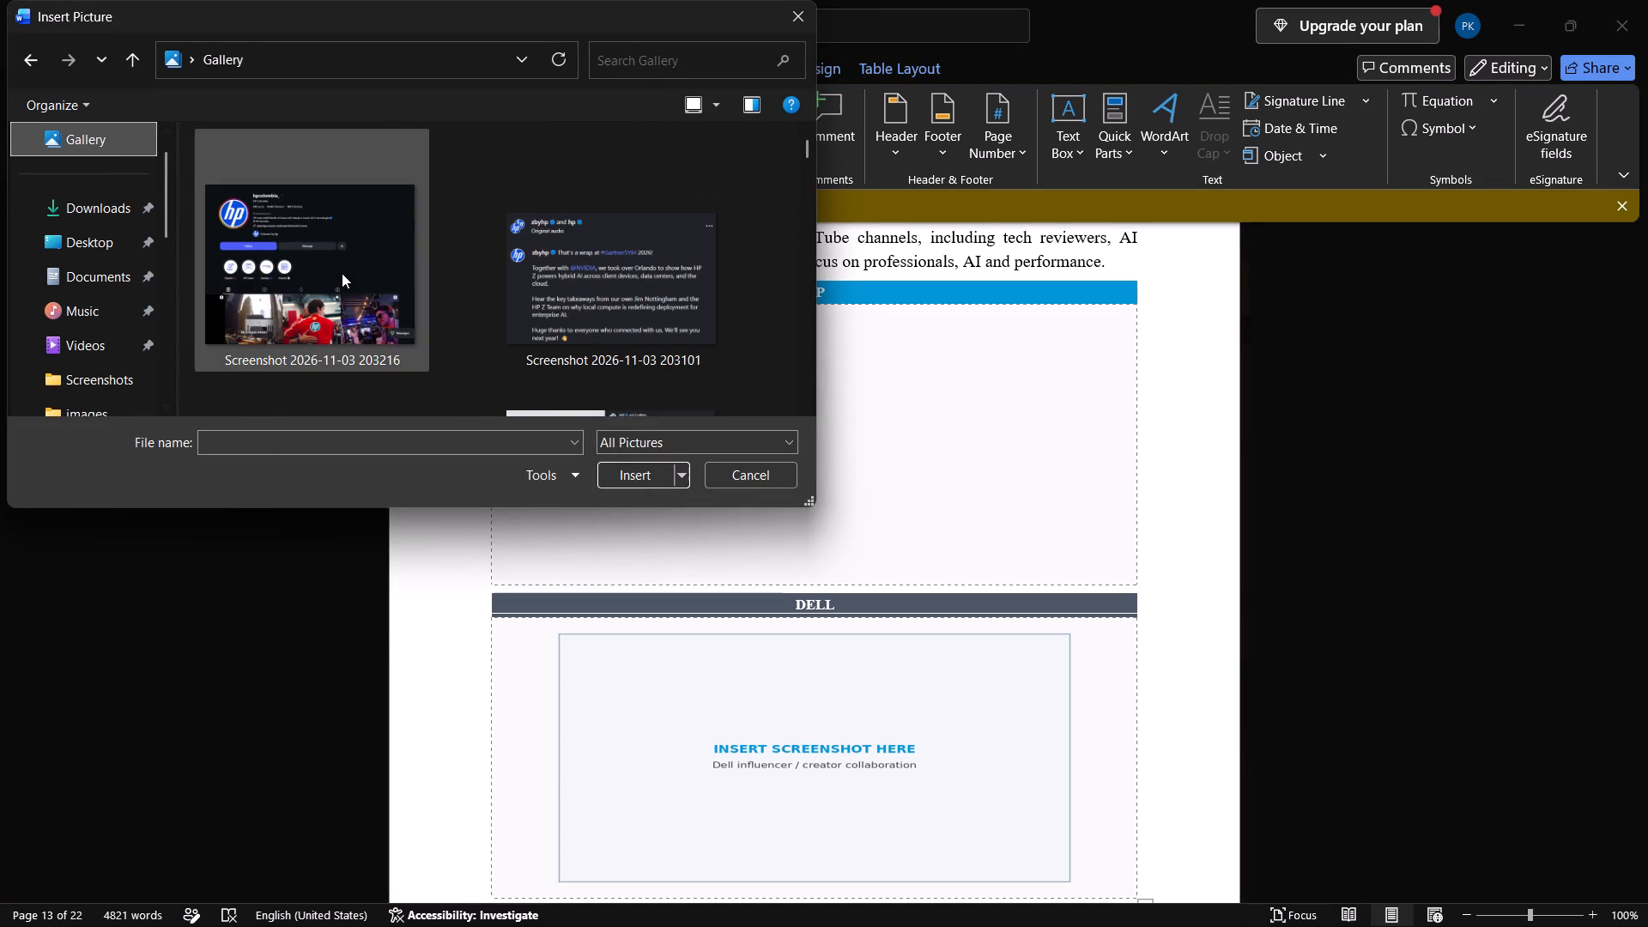
{"action": "left_click", "coordinate": [342, 273]}
{"action": "left_click", "coordinate": [633, 479]}
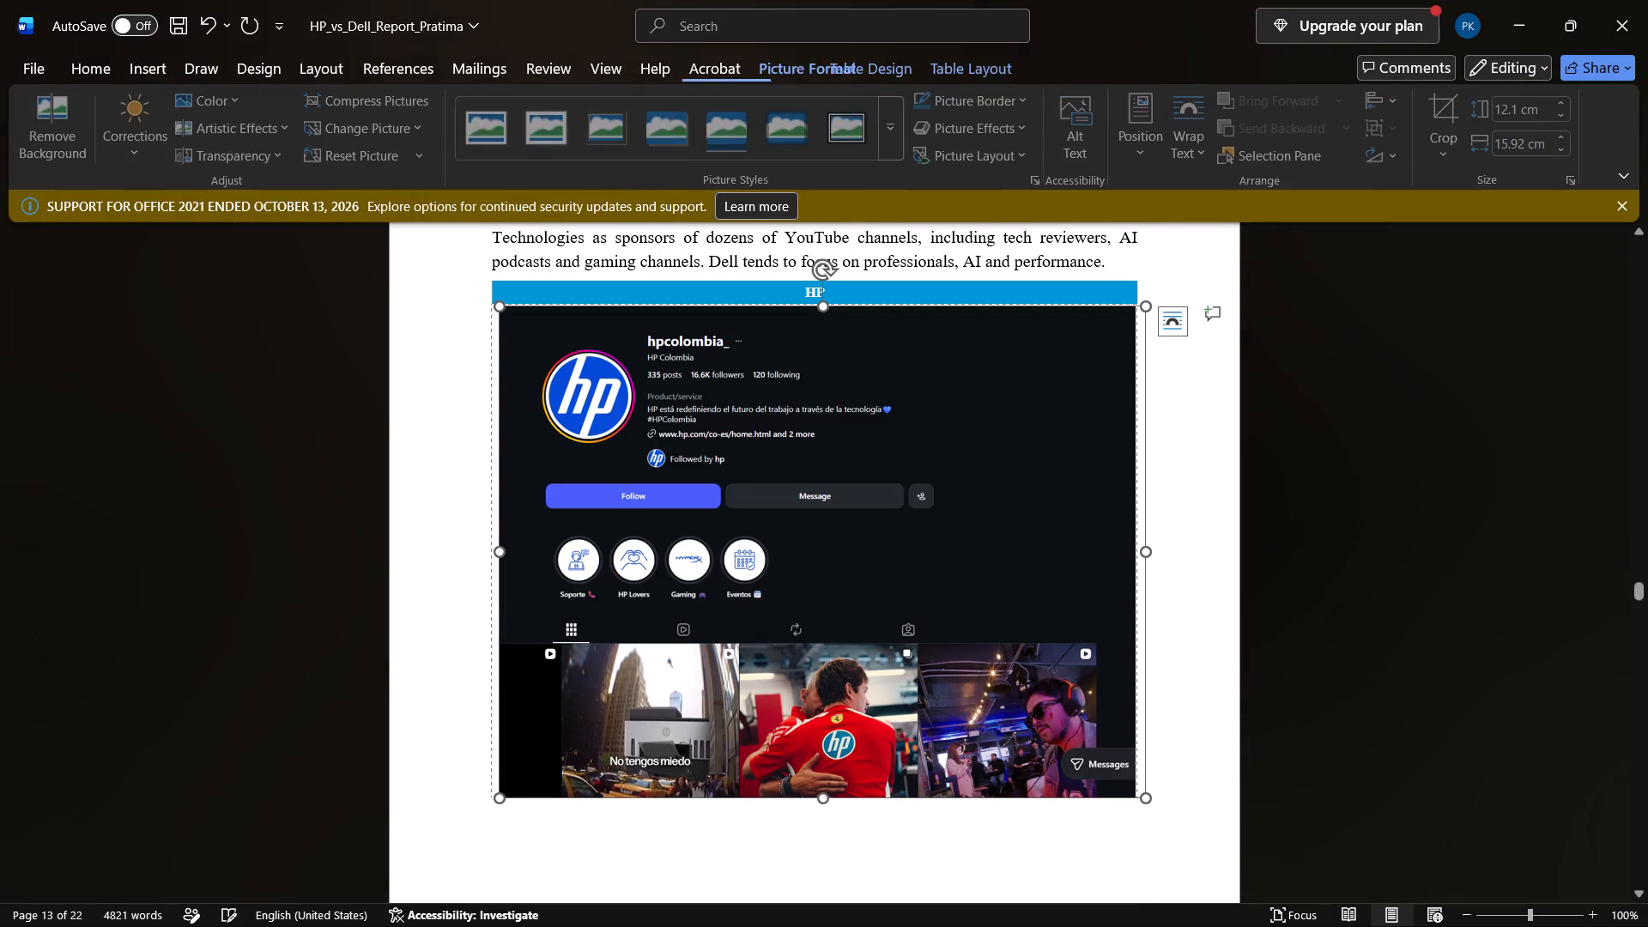
Reduce the HP Colombia screenshot in Figure 4.7 to about two thirds of its height, keeping its full width.
{"action": "left_click_drag", "start_coordinate": [813, 795], "coordinate": [843, 685]}
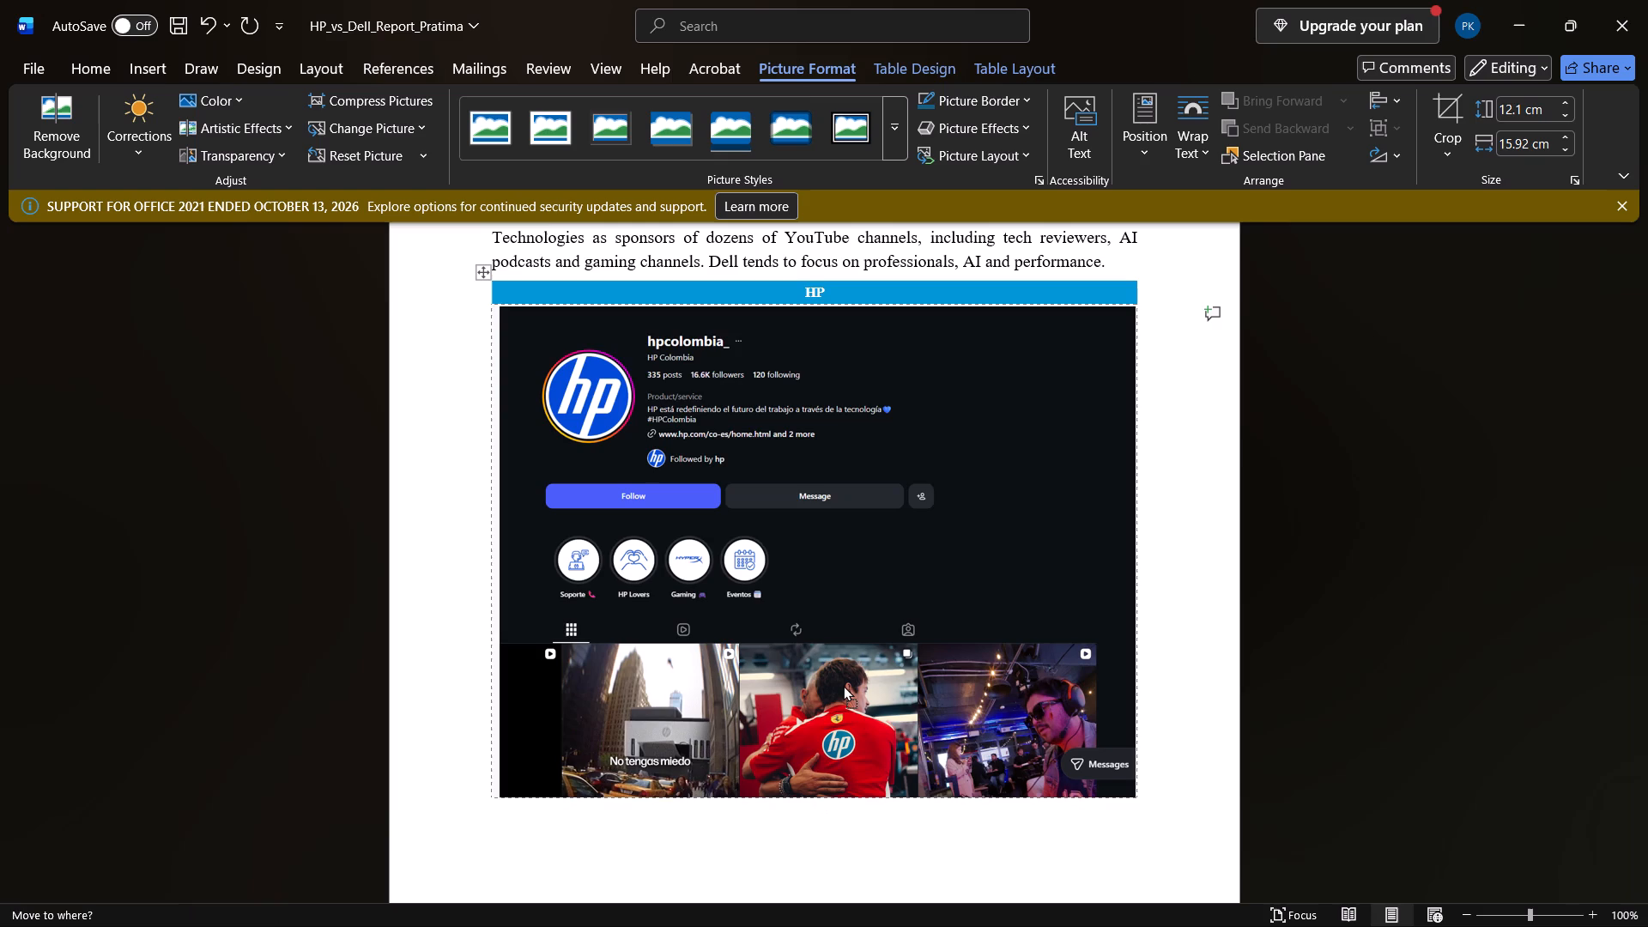
{"action": "left_click_drag", "start_coordinate": [843, 685], "coordinate": [843, 684]}
{"action": "left_click_drag", "start_coordinate": [822, 803], "coordinate": [836, 665]}
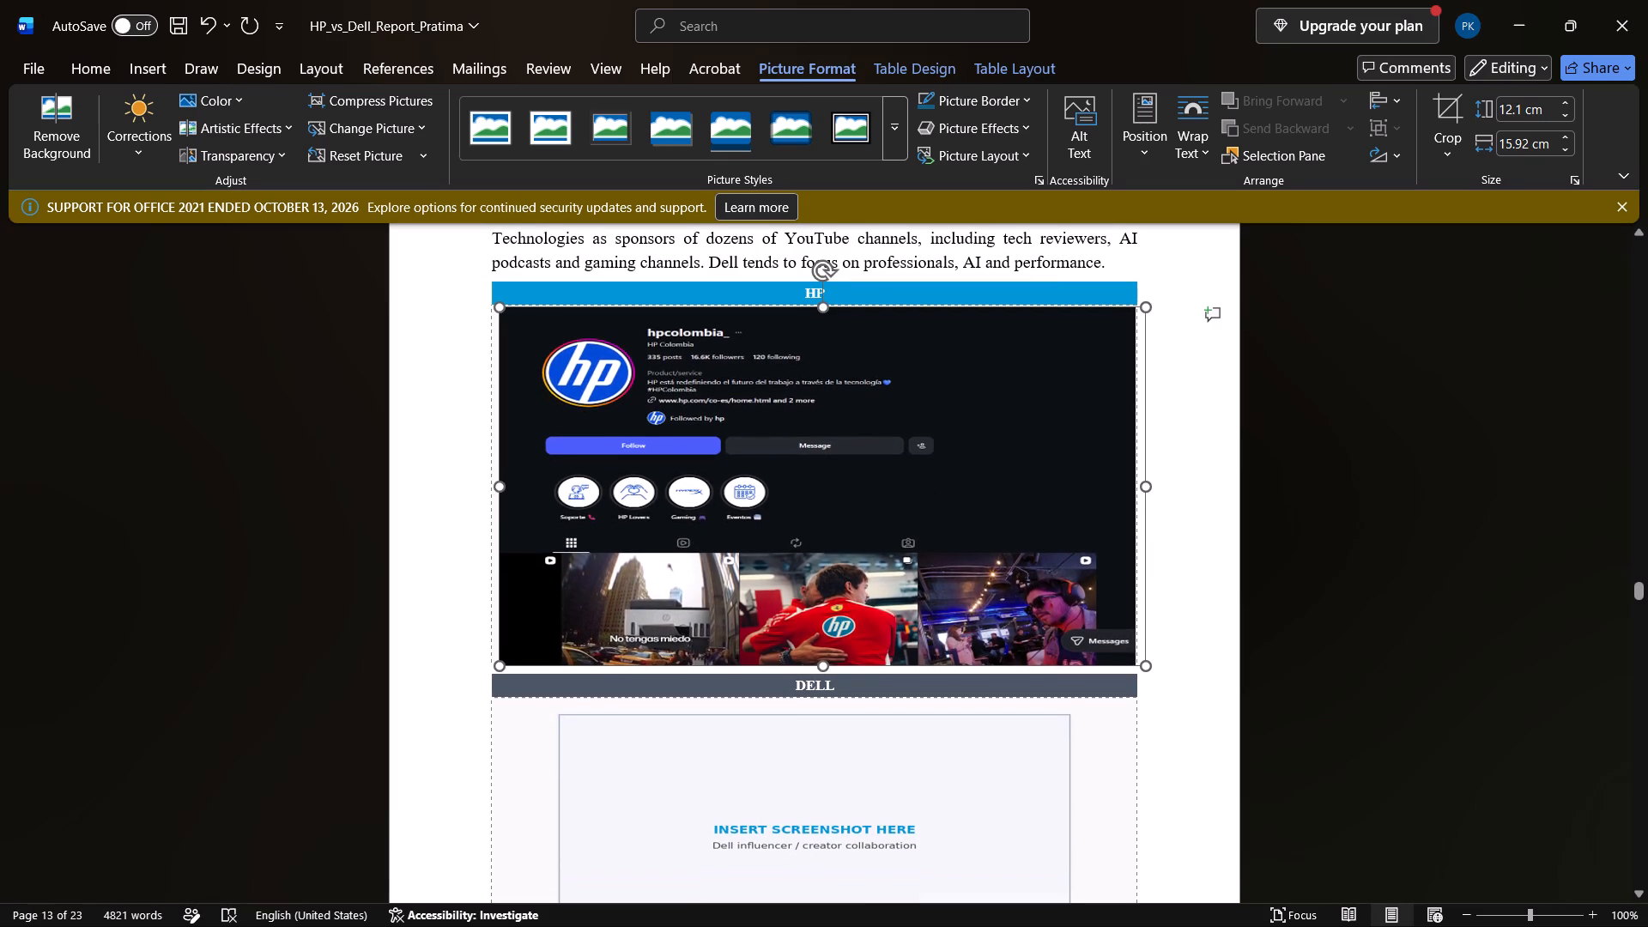
{"action": "left_click_drag", "start_coordinate": [836, 665], "coordinate": [859, 621]}
{"action": "left_click", "coordinate": [1189, 524]}
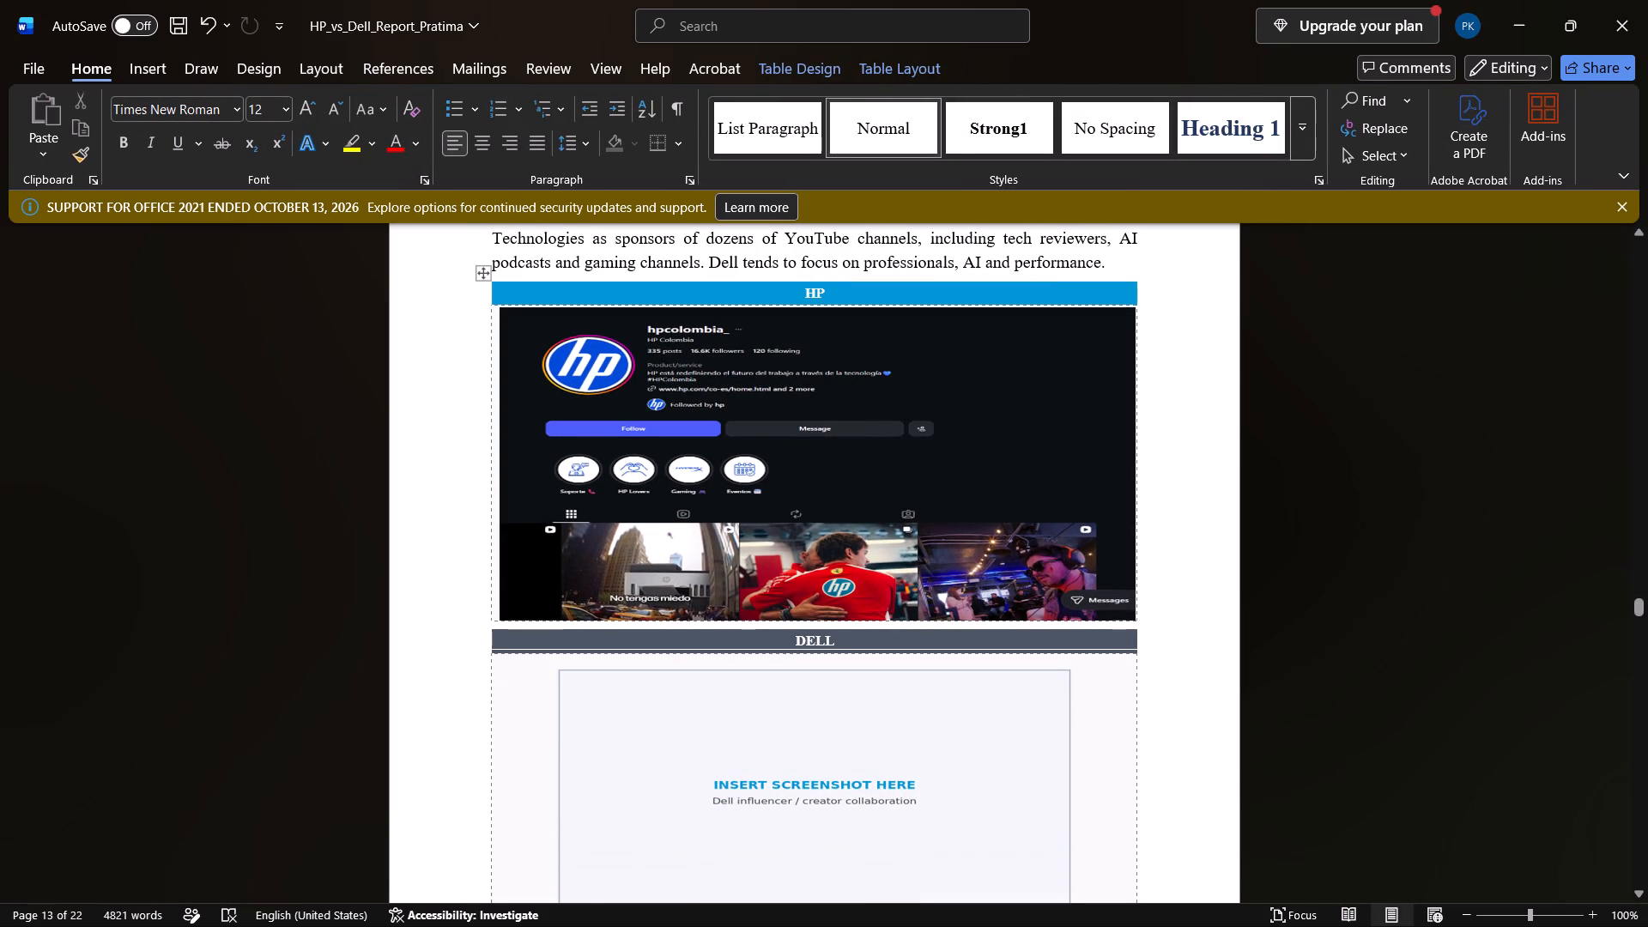
Cut the "Dell influencer / creator collaboration" placeholder picture out of the Dell frame in Figure 4.7.
{"action": "scroll", "coordinate": [1189, 524], "scroll_direction": "down", "scroll_amount": 1}
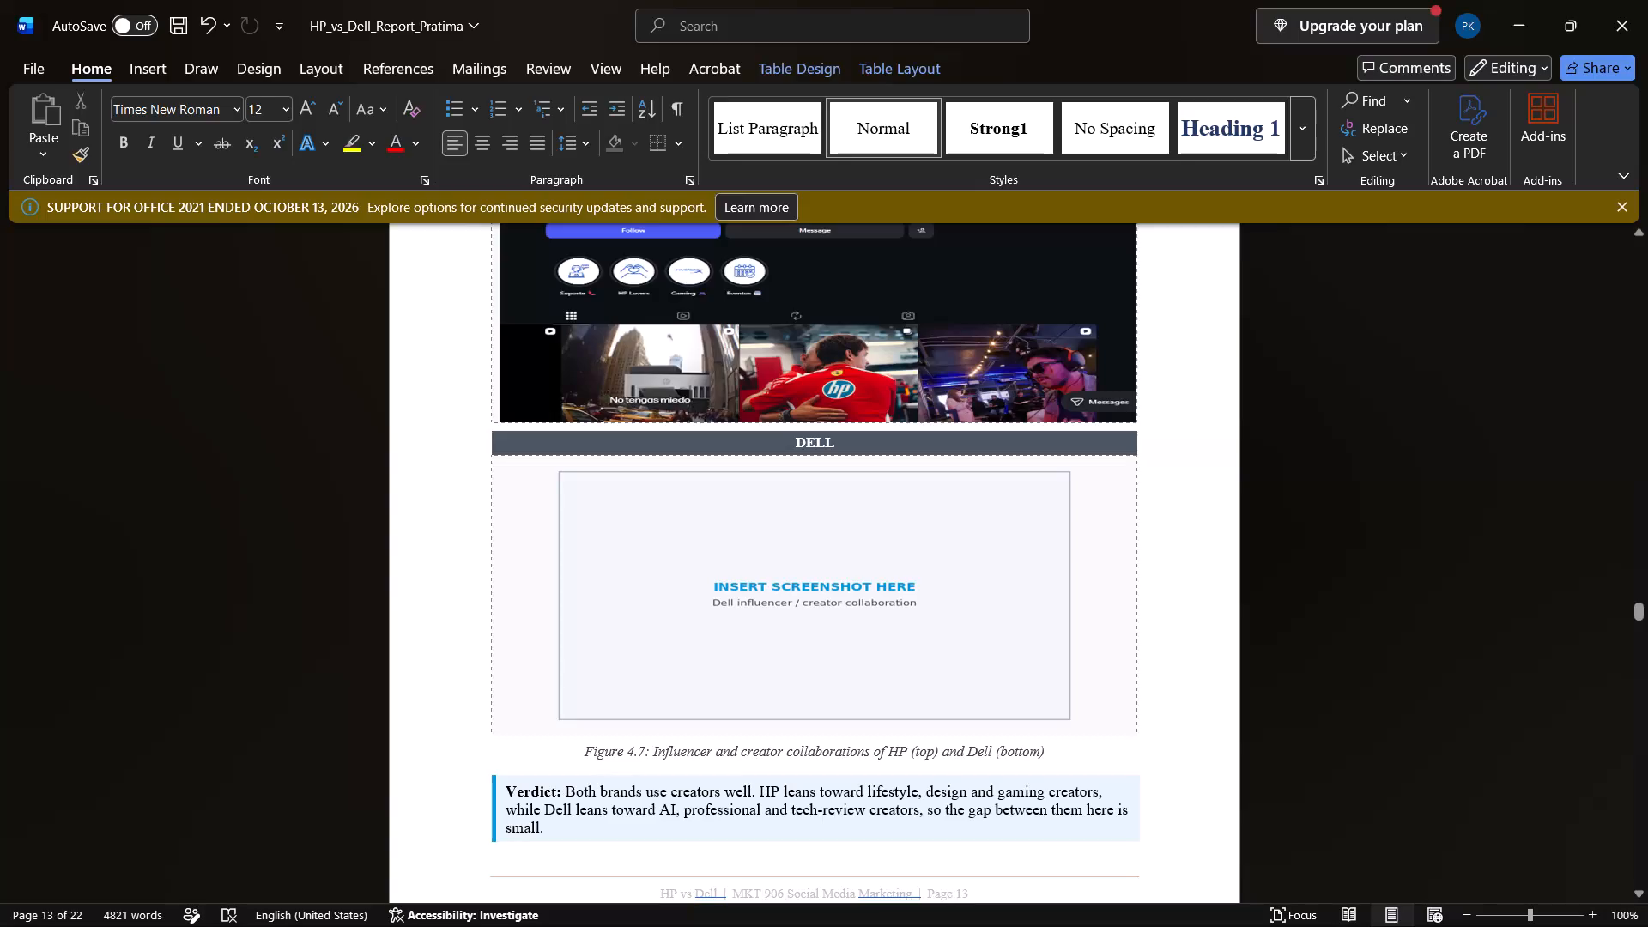
{"action": "left_click", "coordinate": [839, 573]}
{"action": "right_click", "coordinate": [839, 573]}
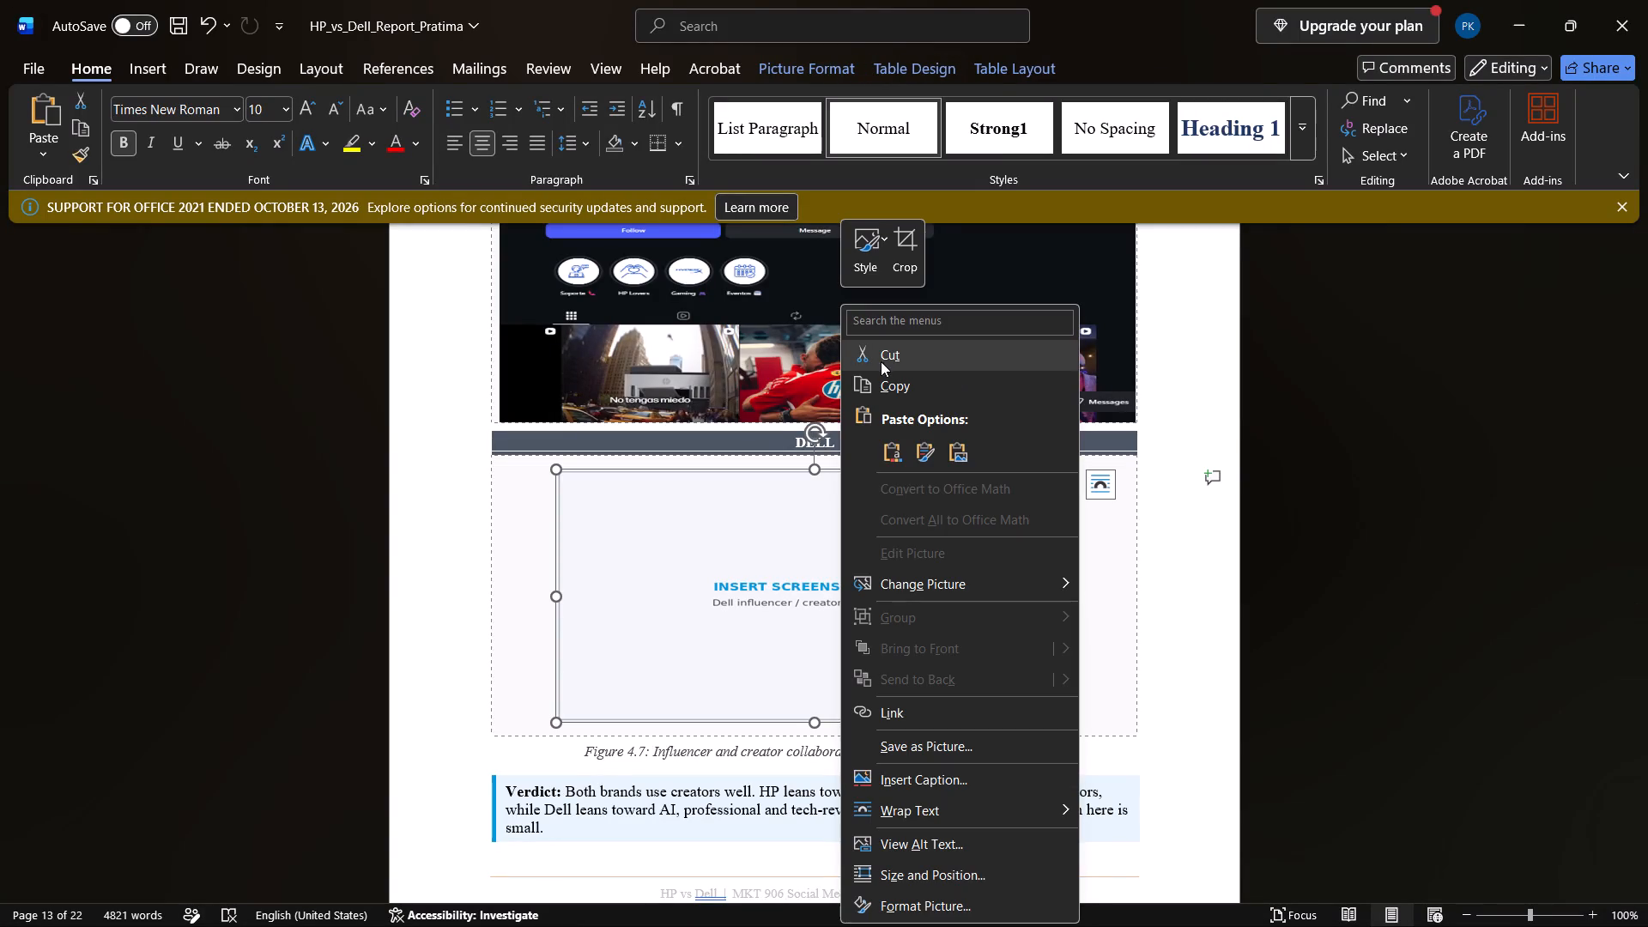
{"action": "left_click", "coordinate": [880, 360]}
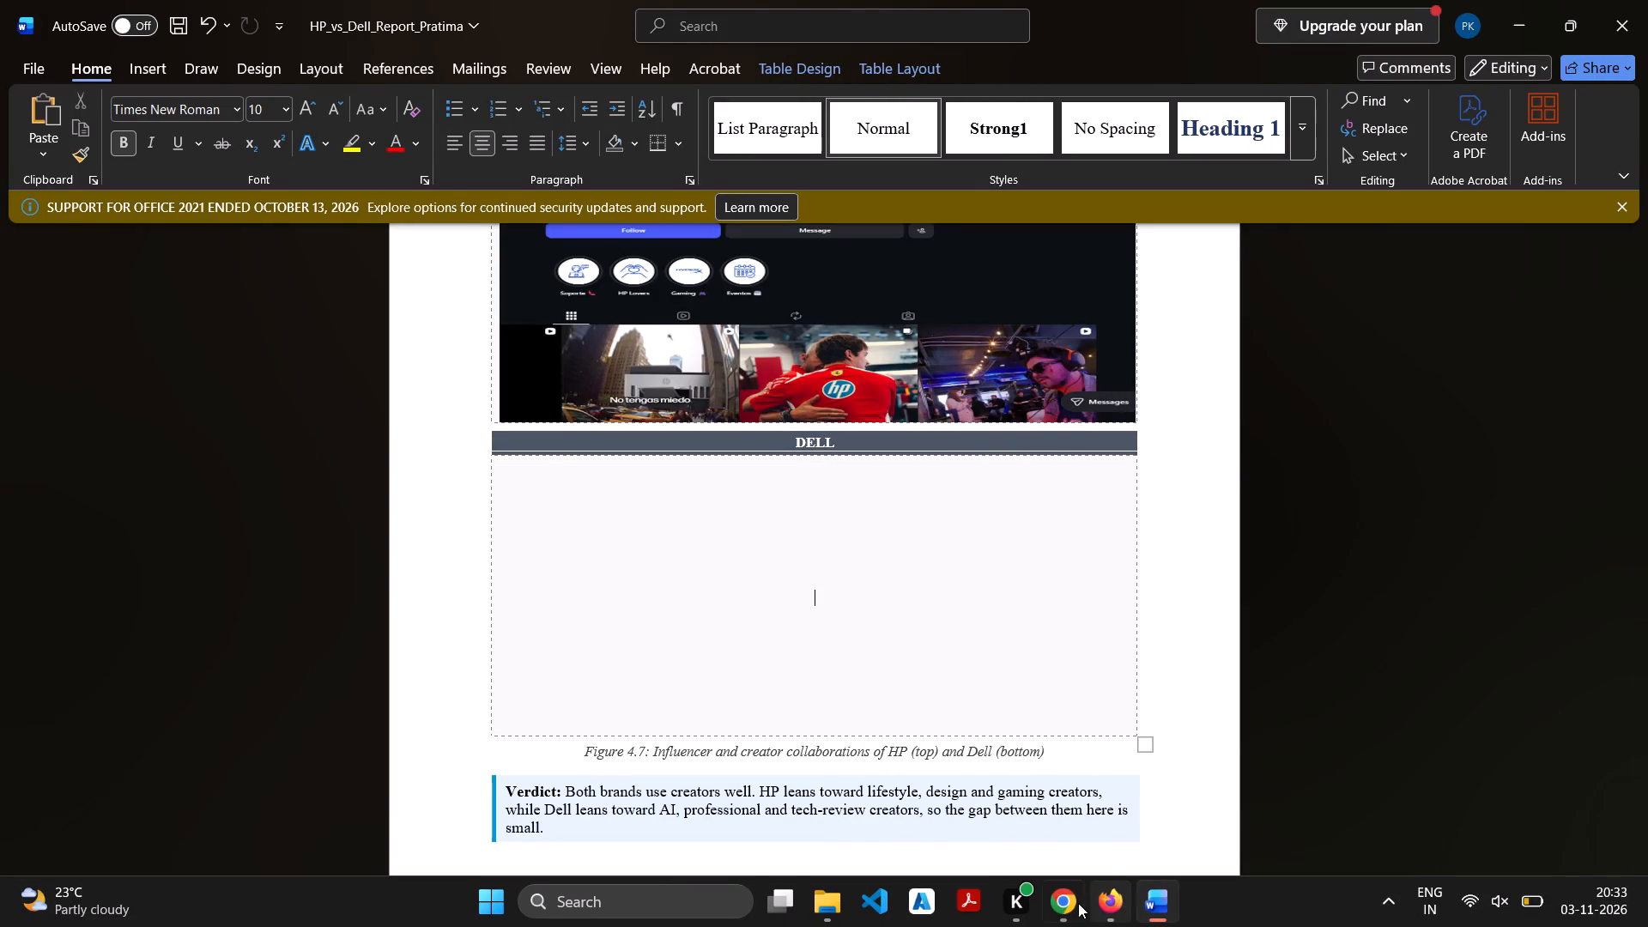
Switch to Instagram in Chrome, search for "dell co", and open the dell_collection__ profile.
{"action": "left_click", "coordinate": [1019, 770]}
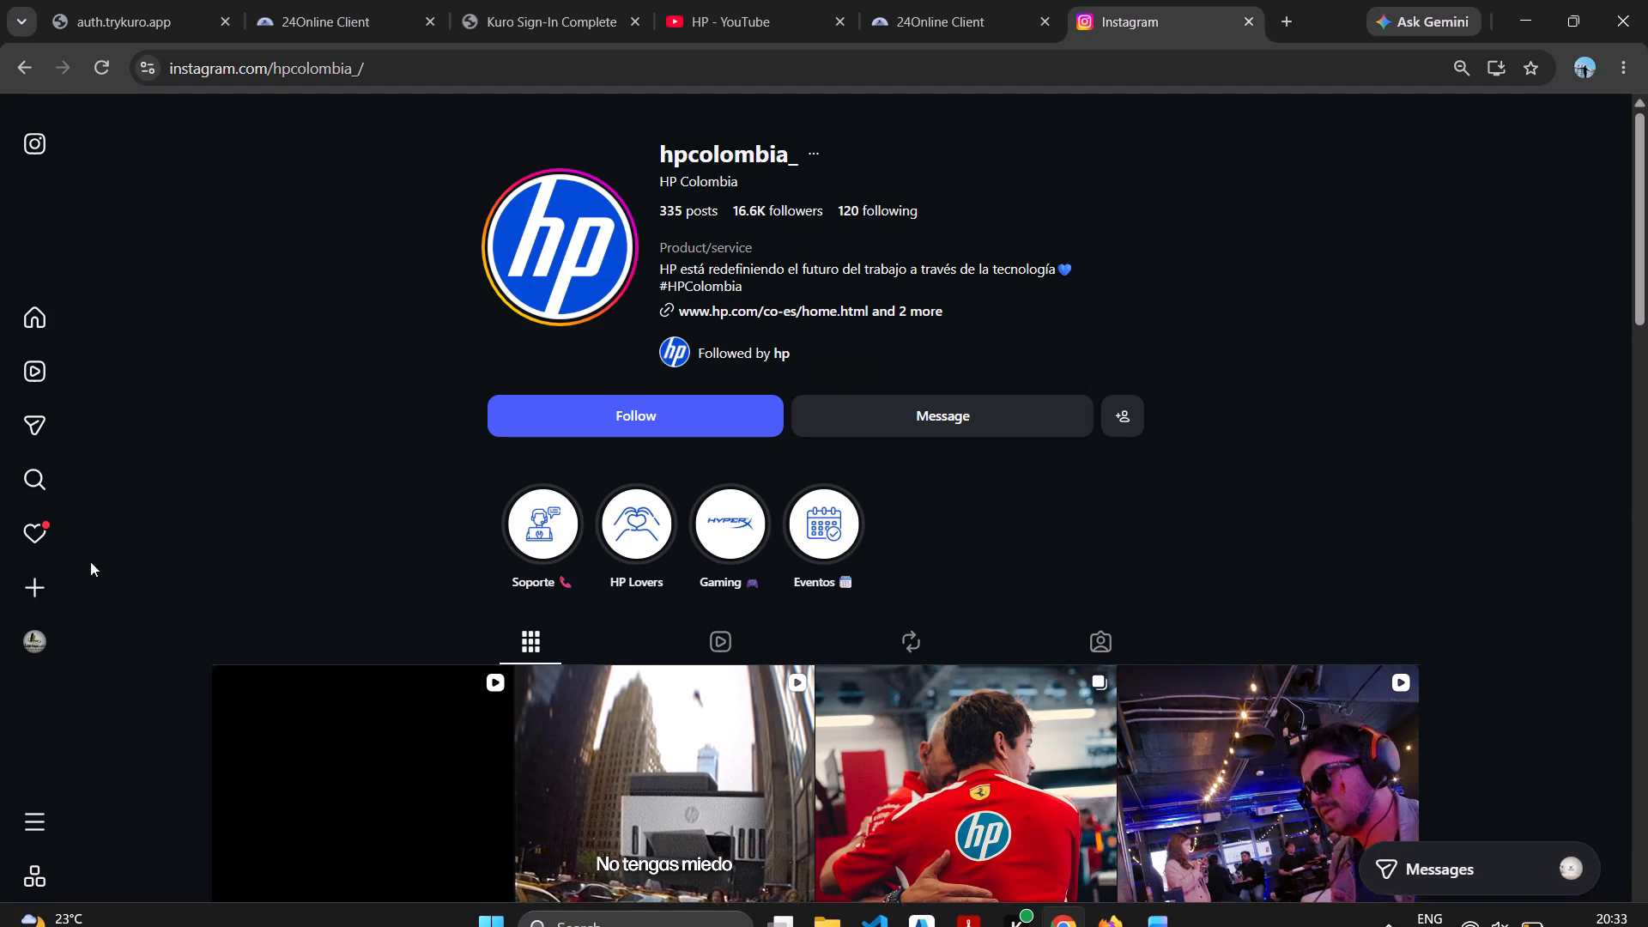
{"action": "left_click", "coordinate": [33, 482]}
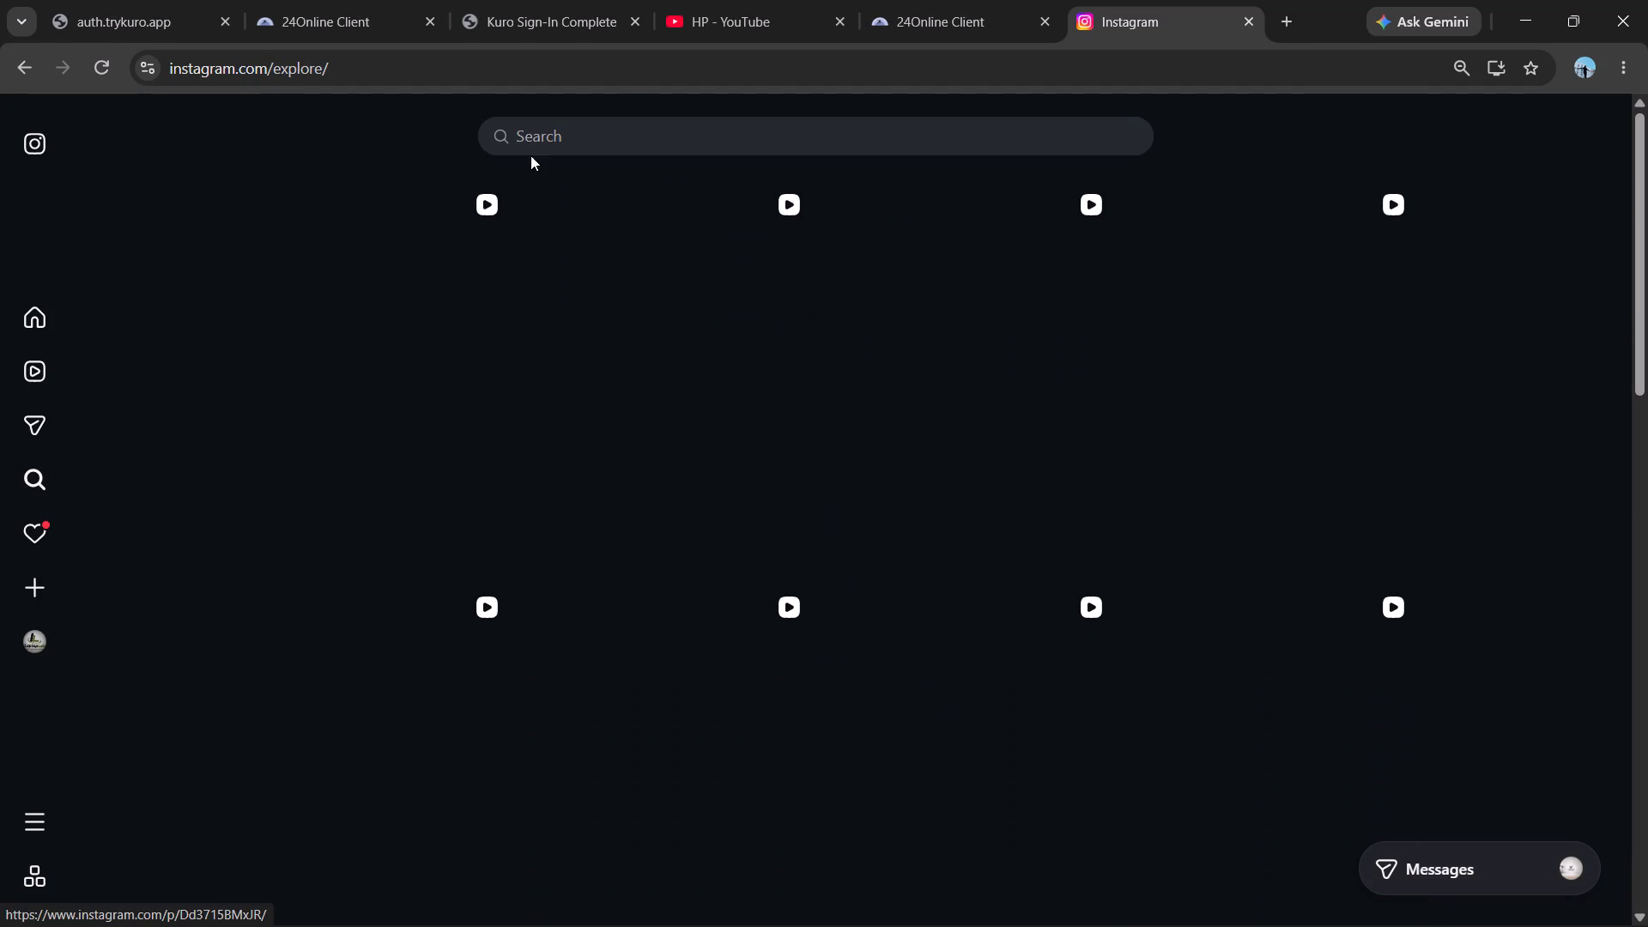
{"action": "left_click", "coordinate": [542, 136]}
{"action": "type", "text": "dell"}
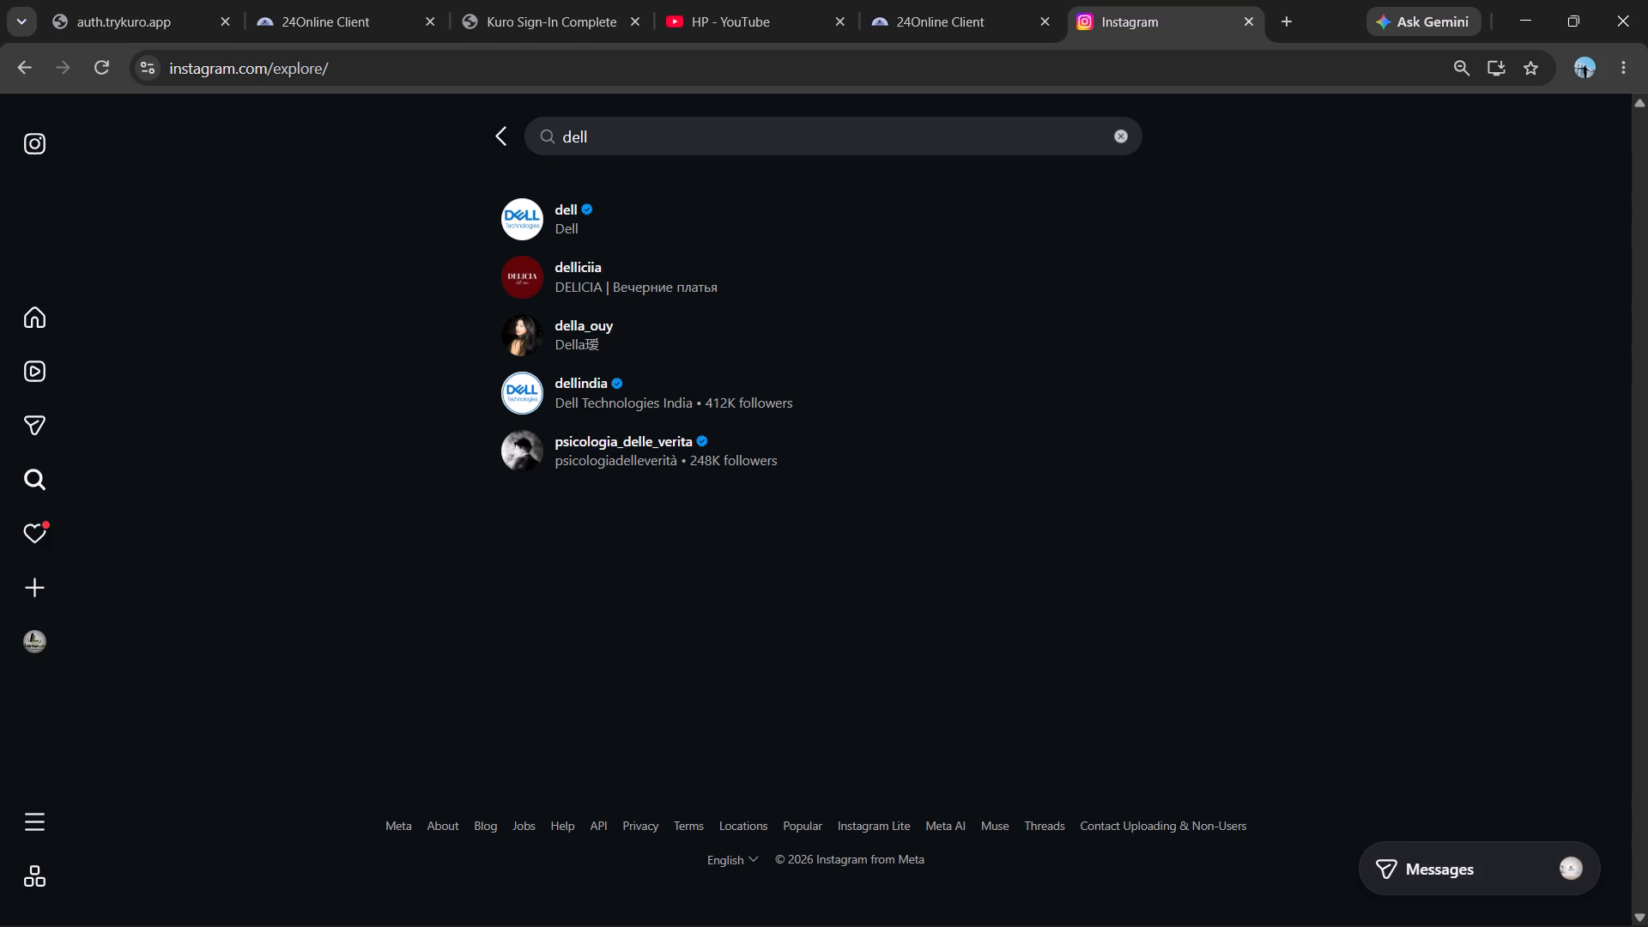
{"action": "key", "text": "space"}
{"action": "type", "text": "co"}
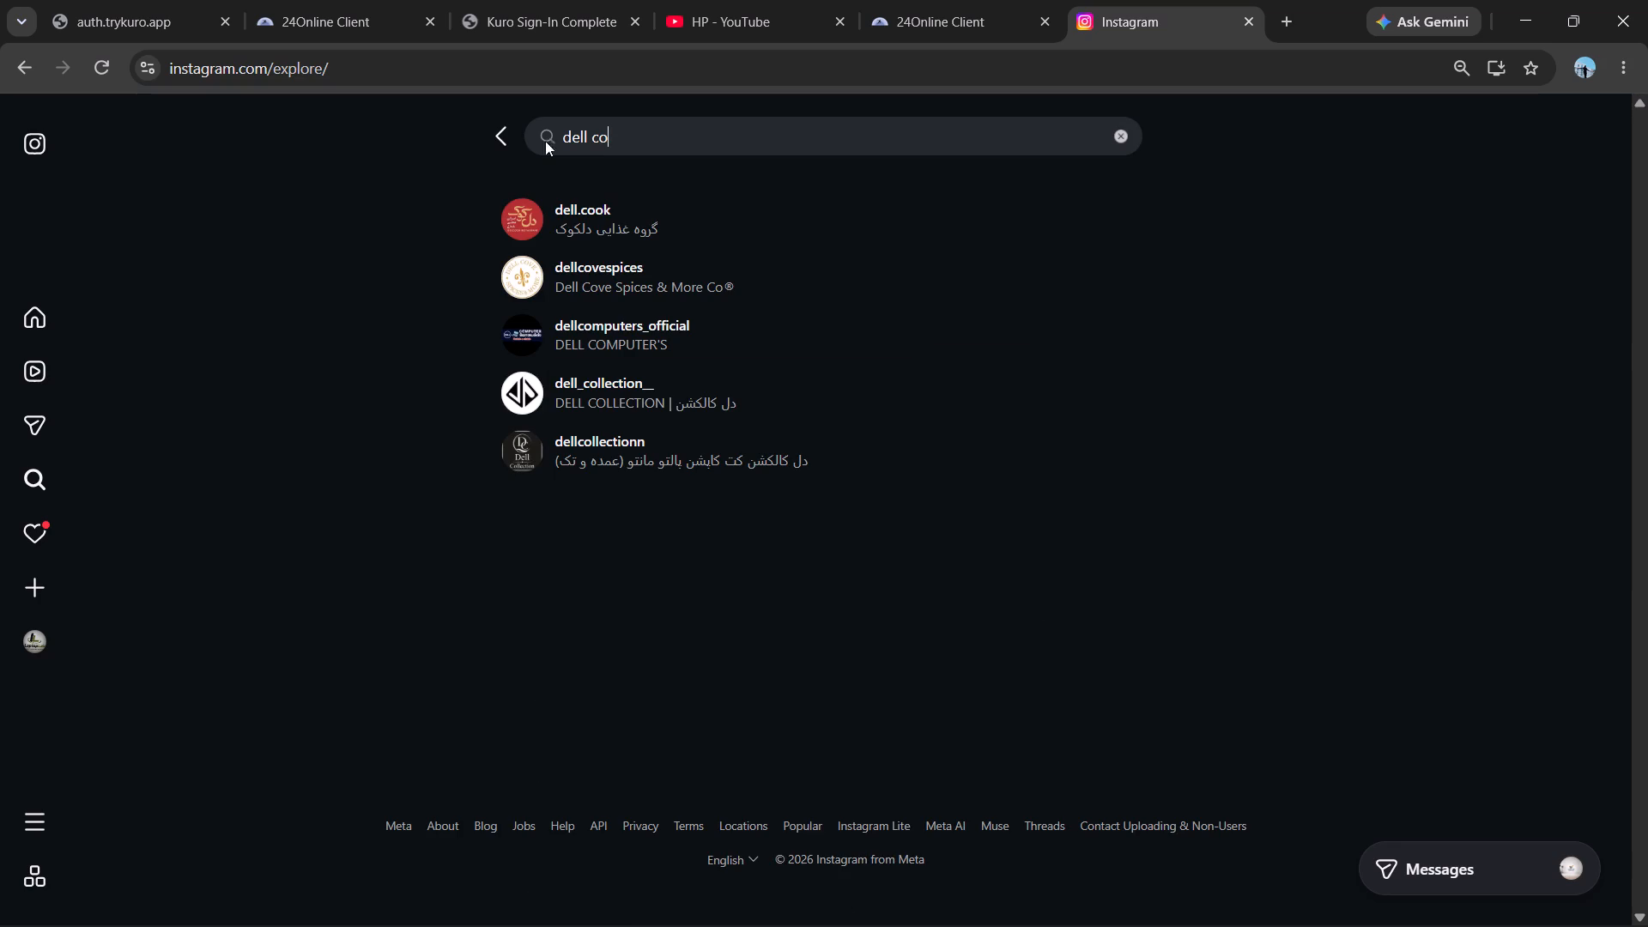
{"action": "left_click", "coordinate": [633, 382]}
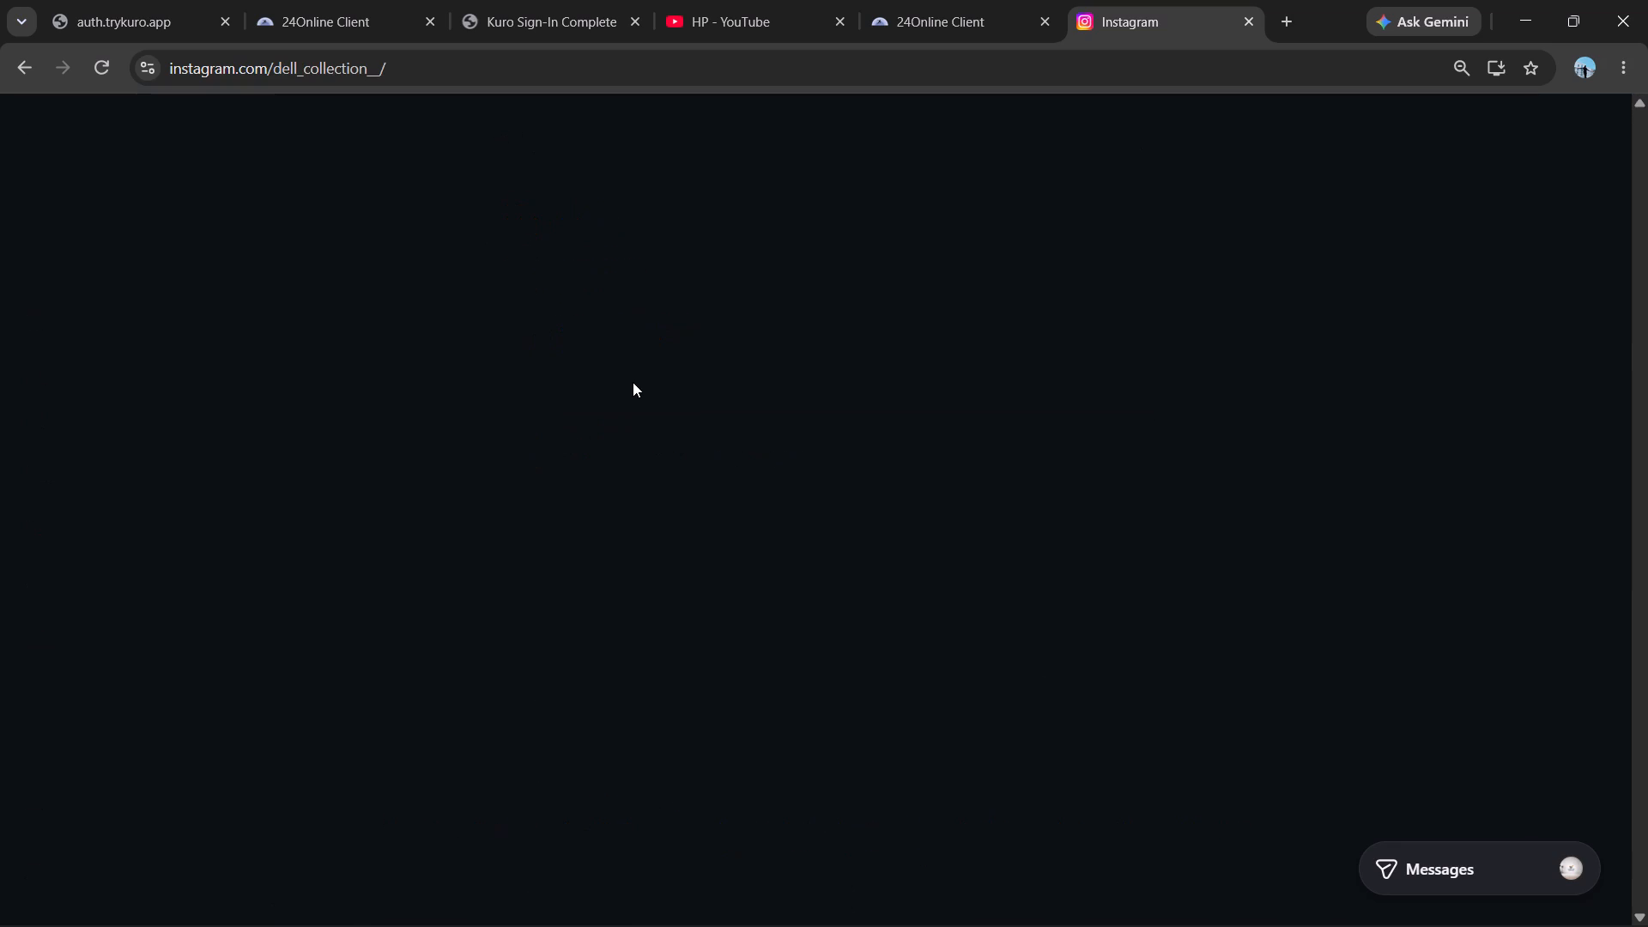
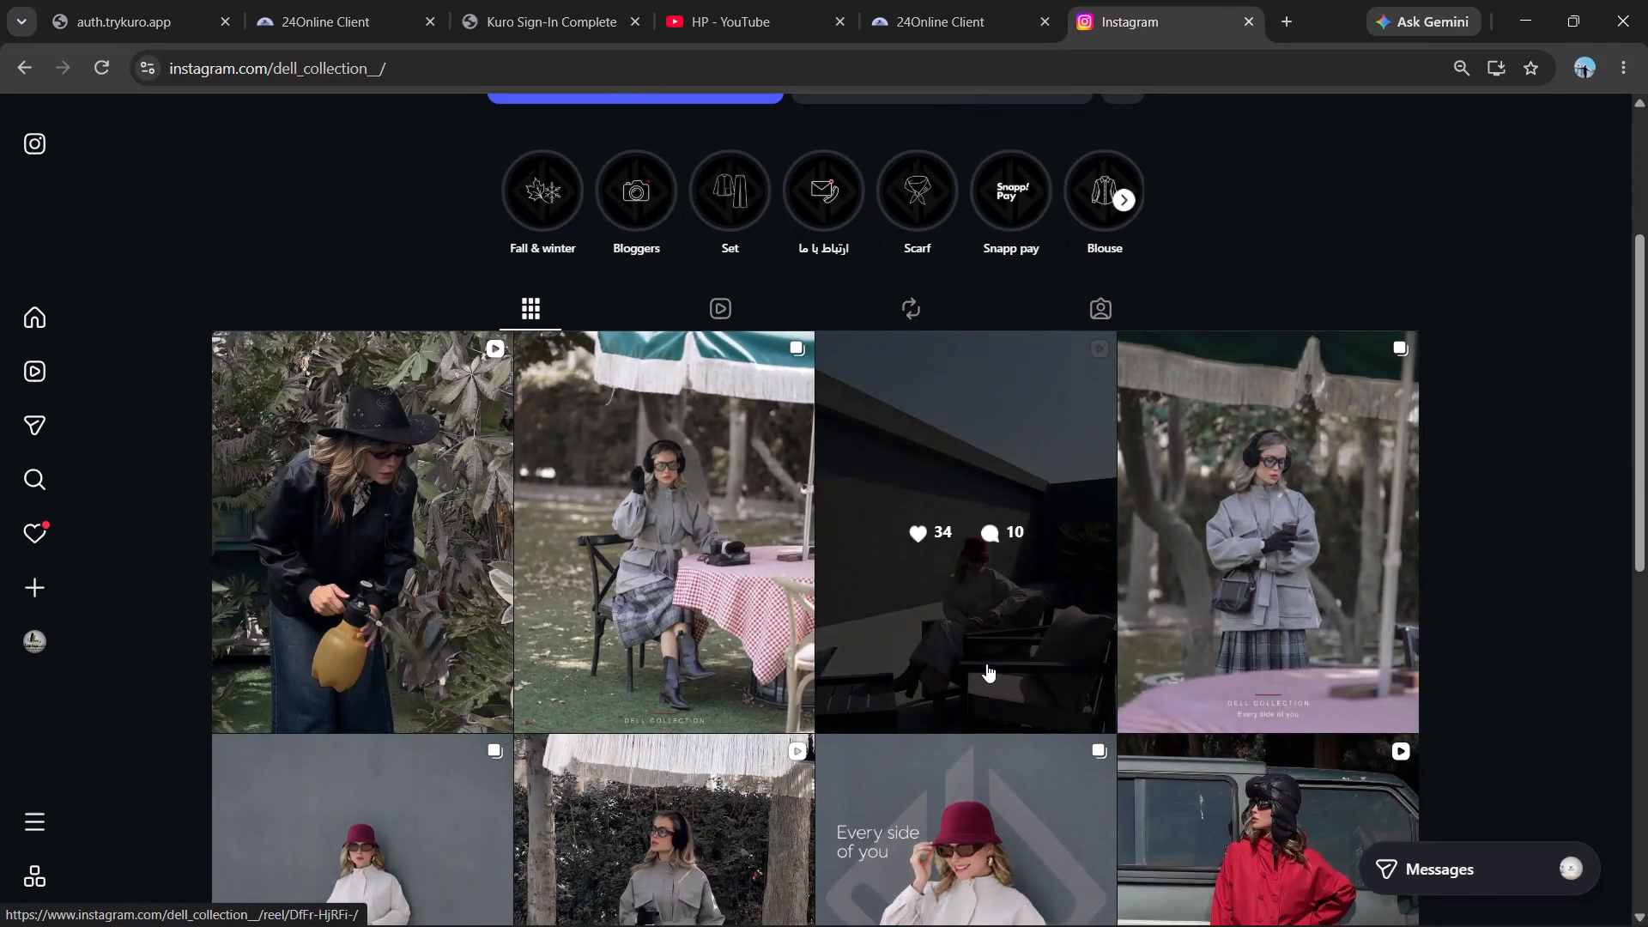
Leave the clothing brand's profile, search Instagram for "dell laptop" and open the first matching profile.
{"action": "left_click", "coordinate": [26, 70]}
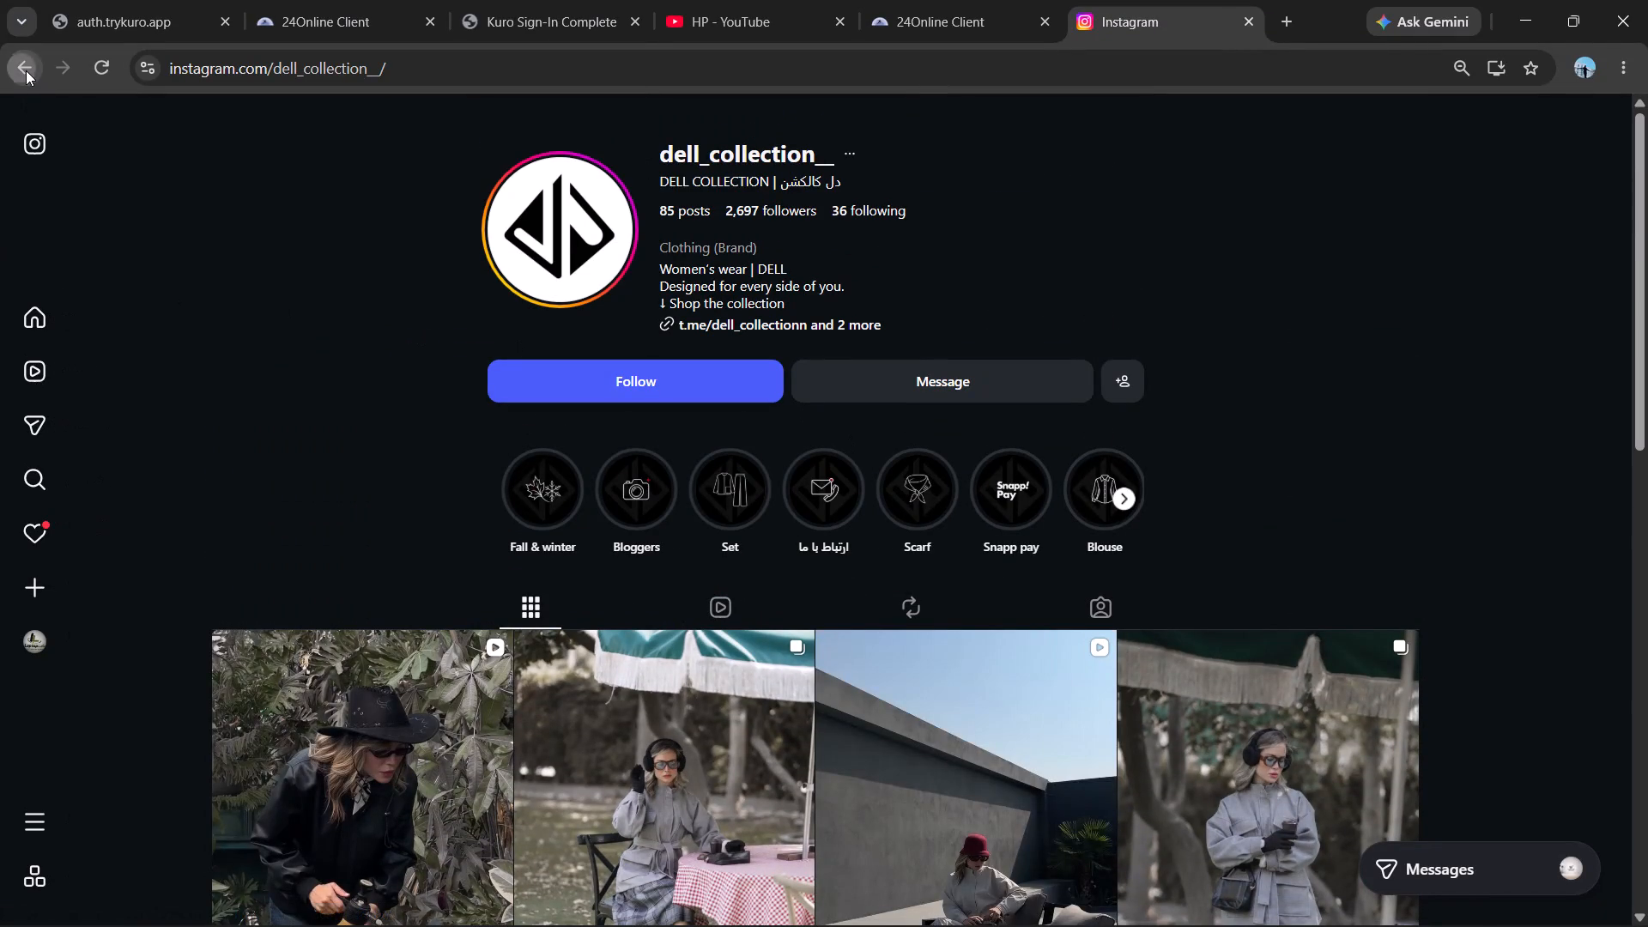
{"action": "left_click", "coordinate": [710, 138]}
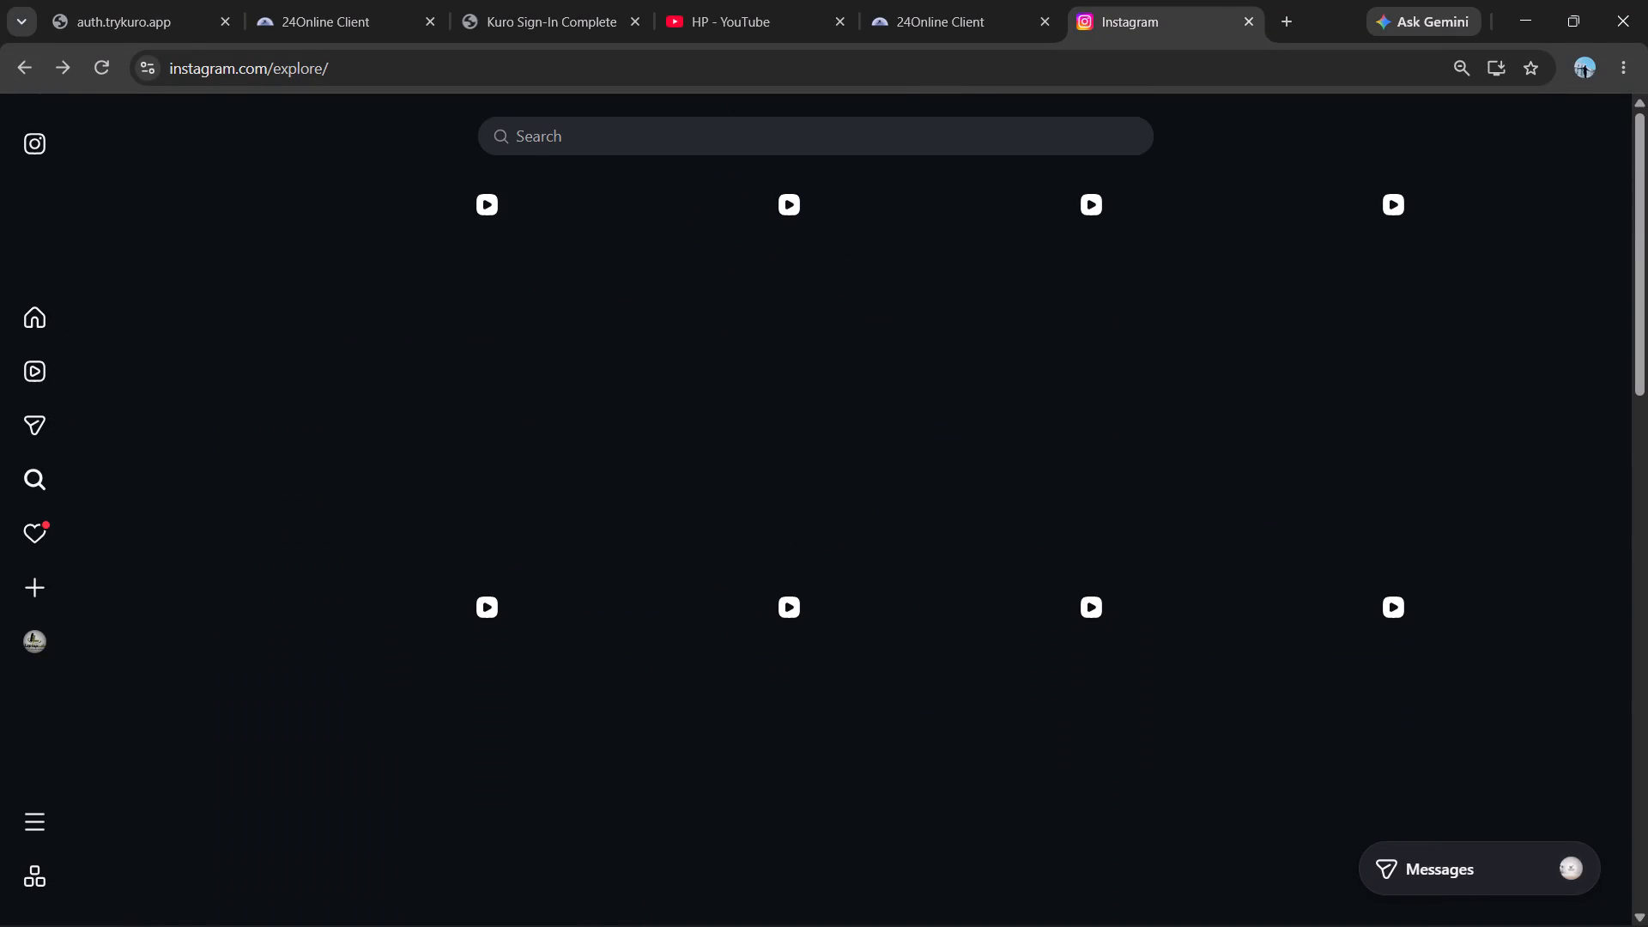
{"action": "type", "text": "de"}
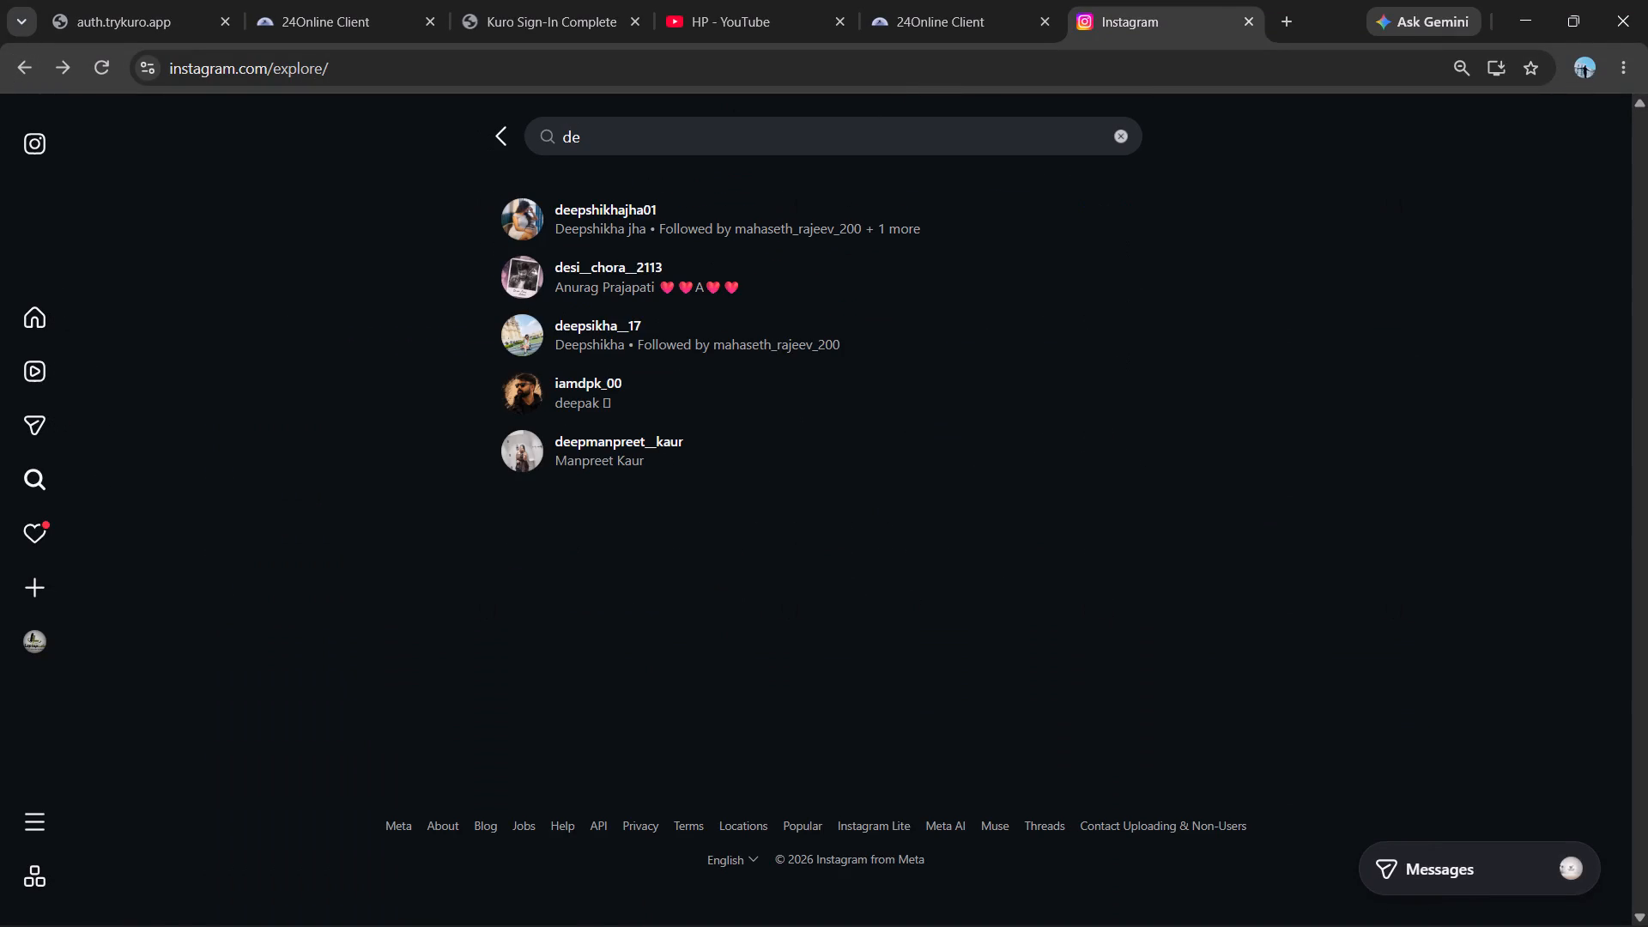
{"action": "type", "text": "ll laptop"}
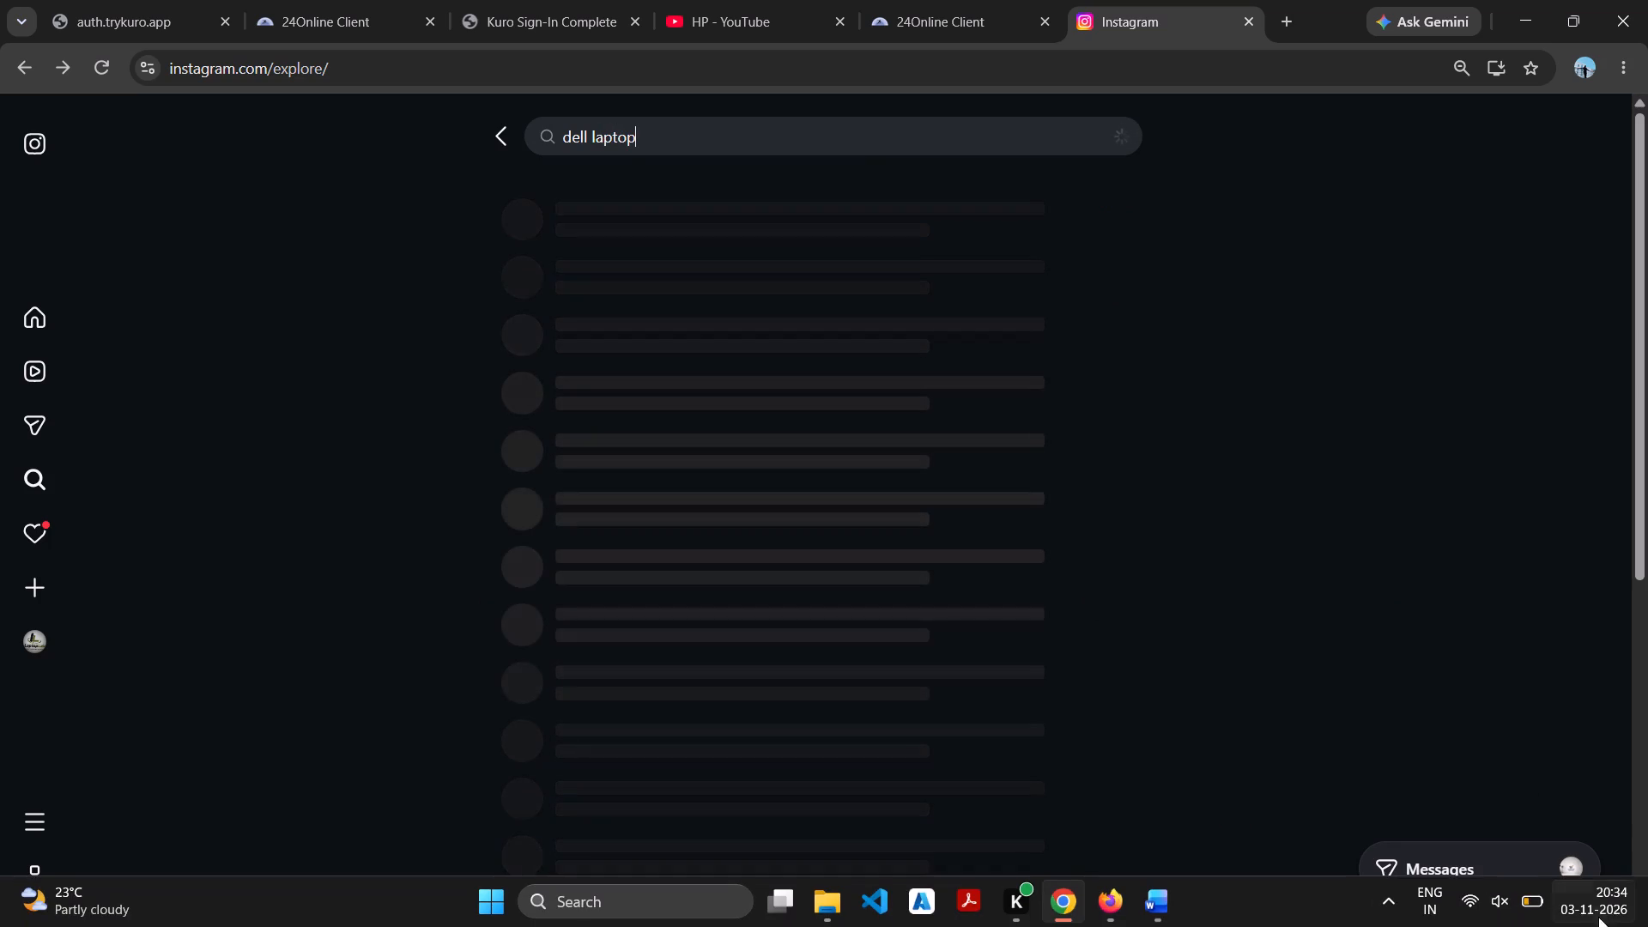
{"action": "left_click", "coordinate": [1458, 895]}
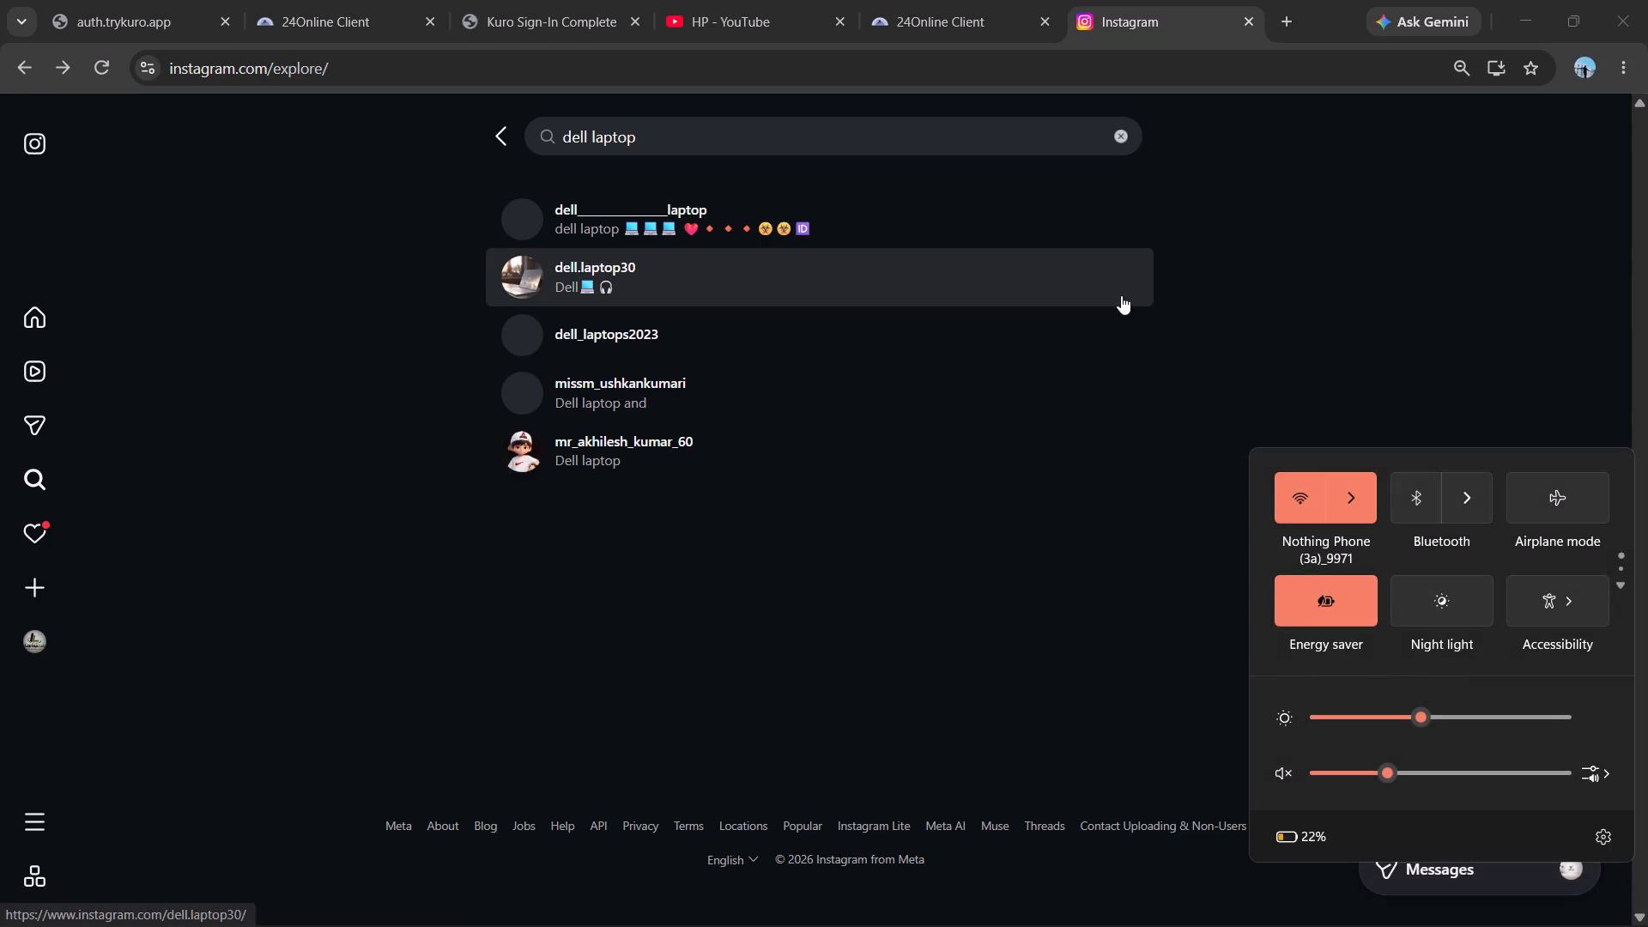
{"action": "left_click", "coordinate": [587, 197]}
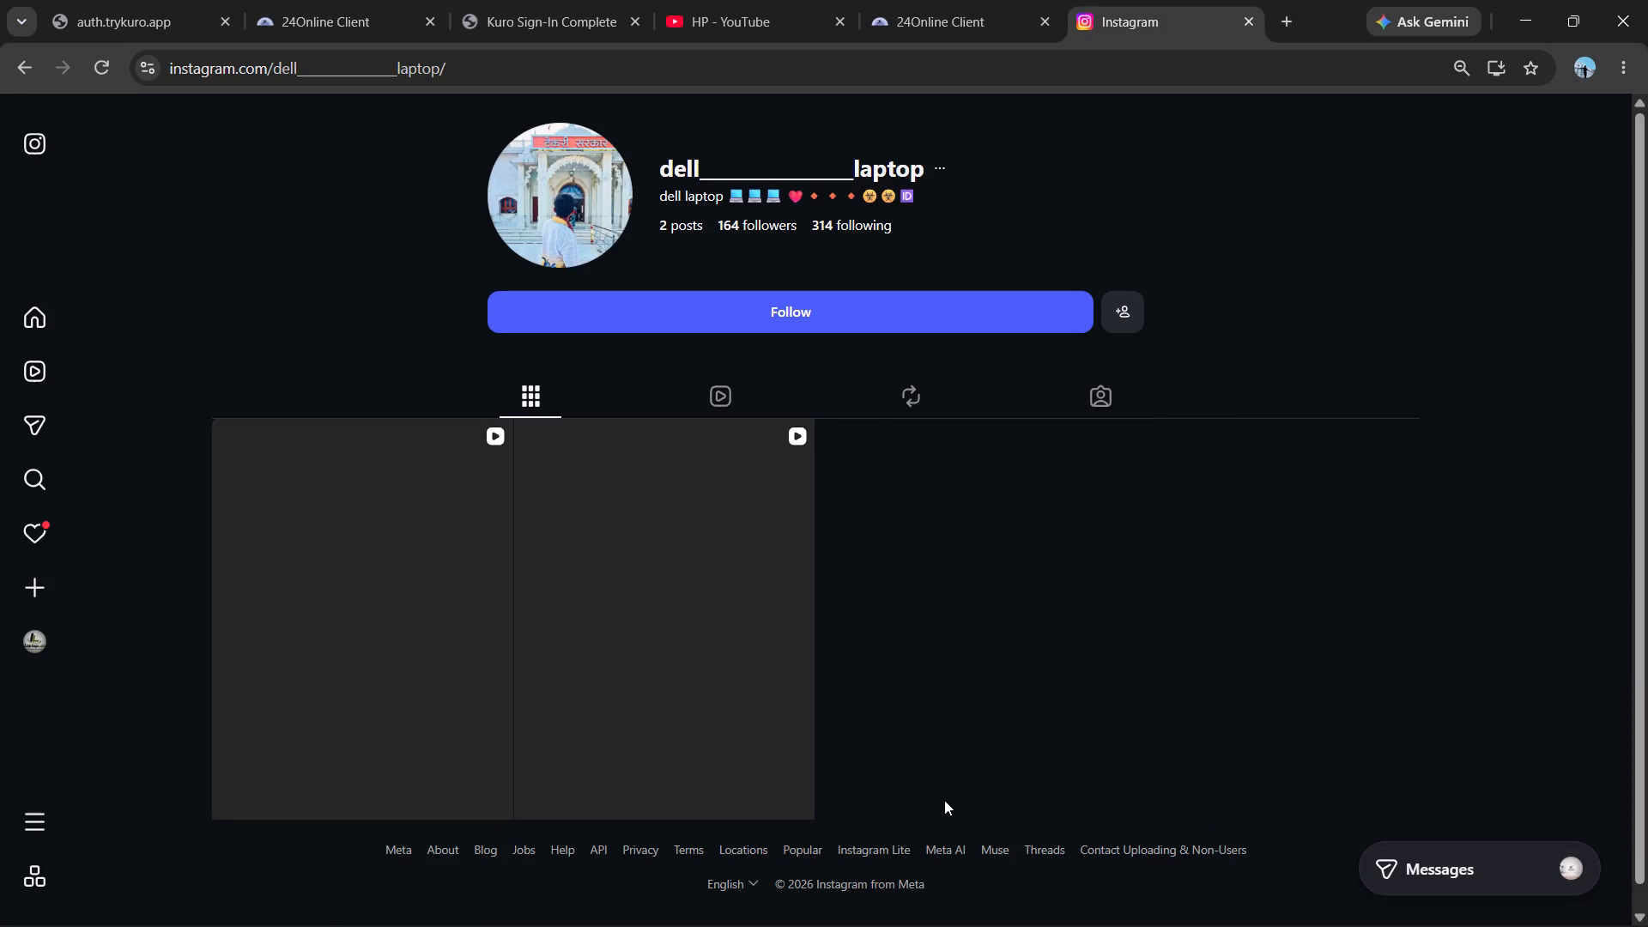
Search Instagram for "dell" instead and open the verified dellindia profile.
{"action": "left_click", "coordinate": [26, 62]}
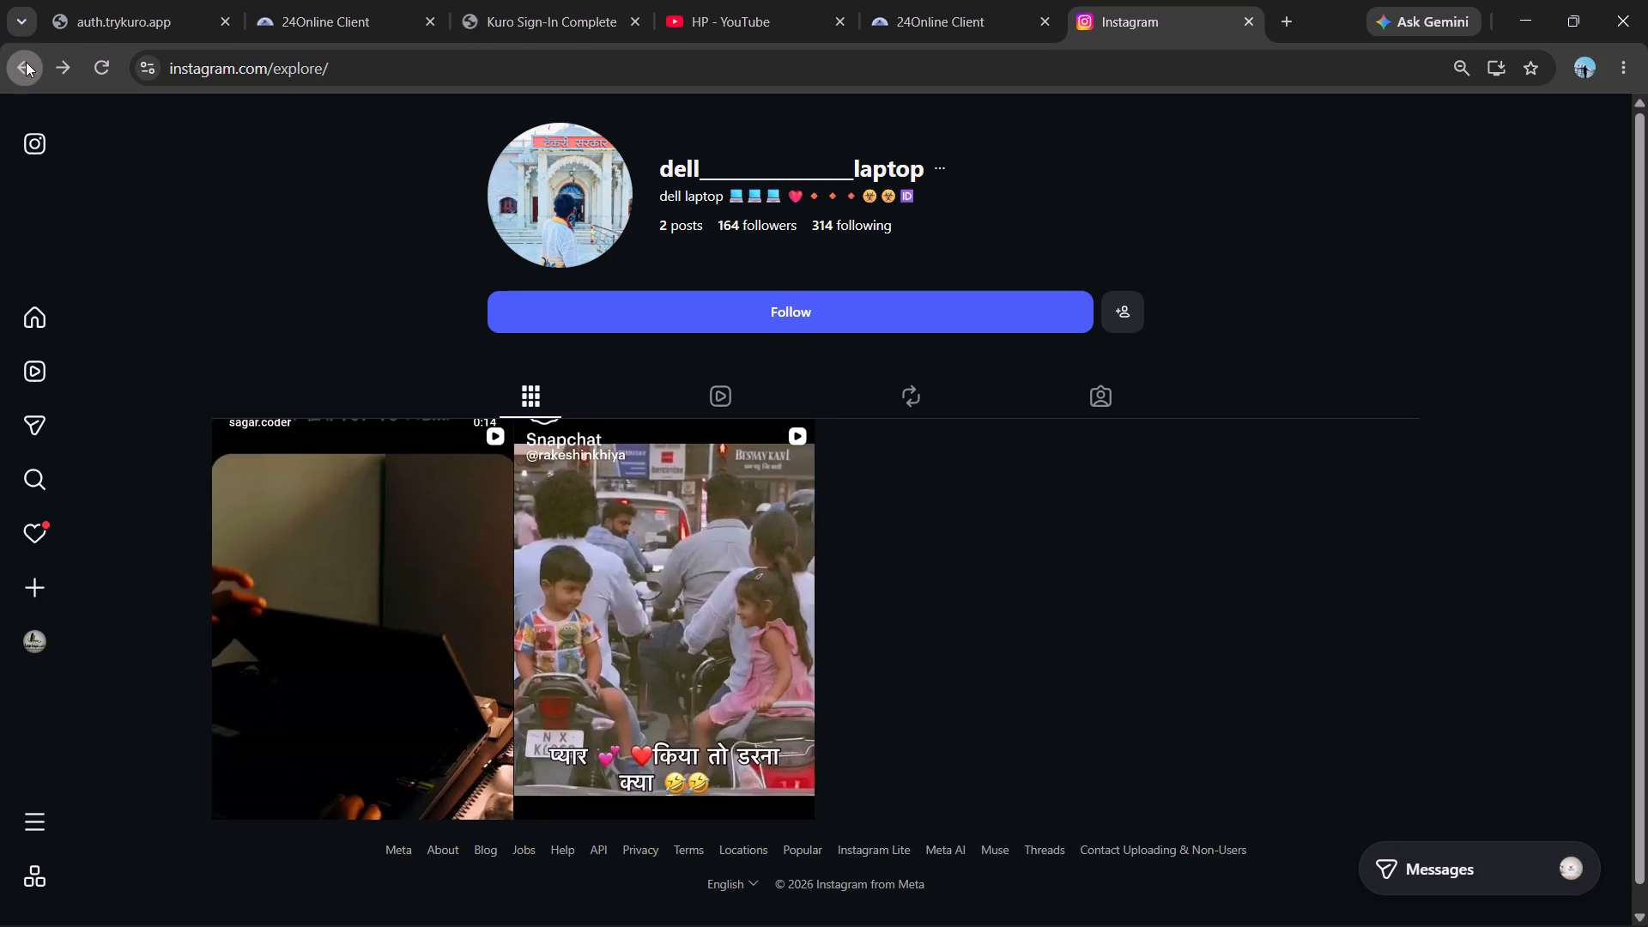
{"action": "left_click", "coordinate": [542, 131]}
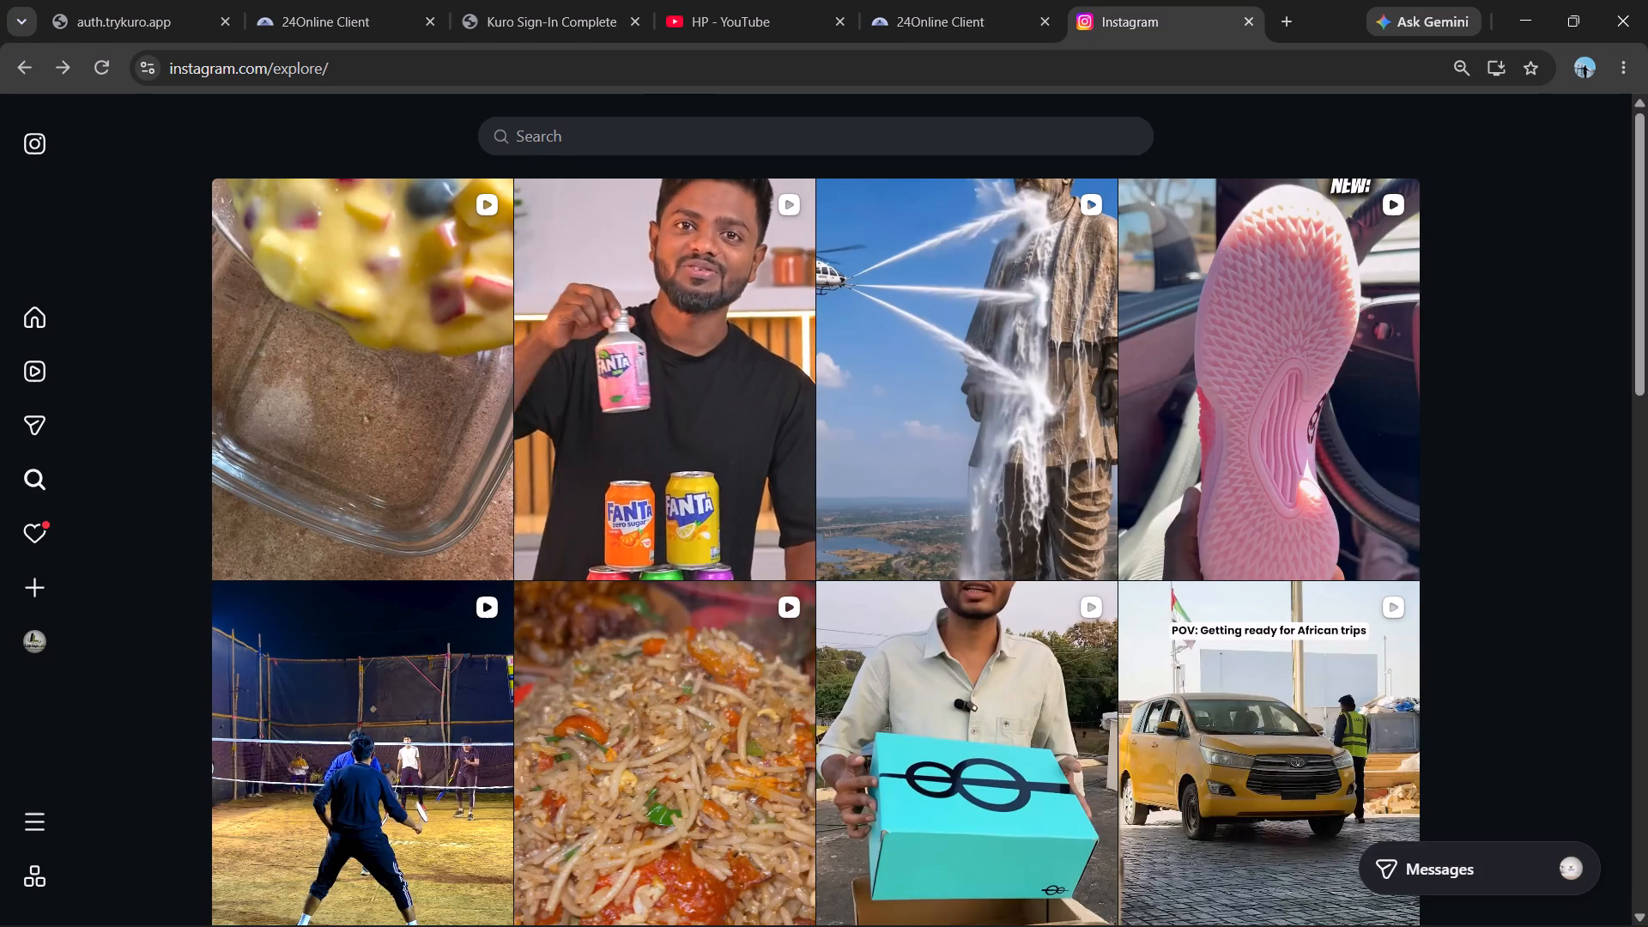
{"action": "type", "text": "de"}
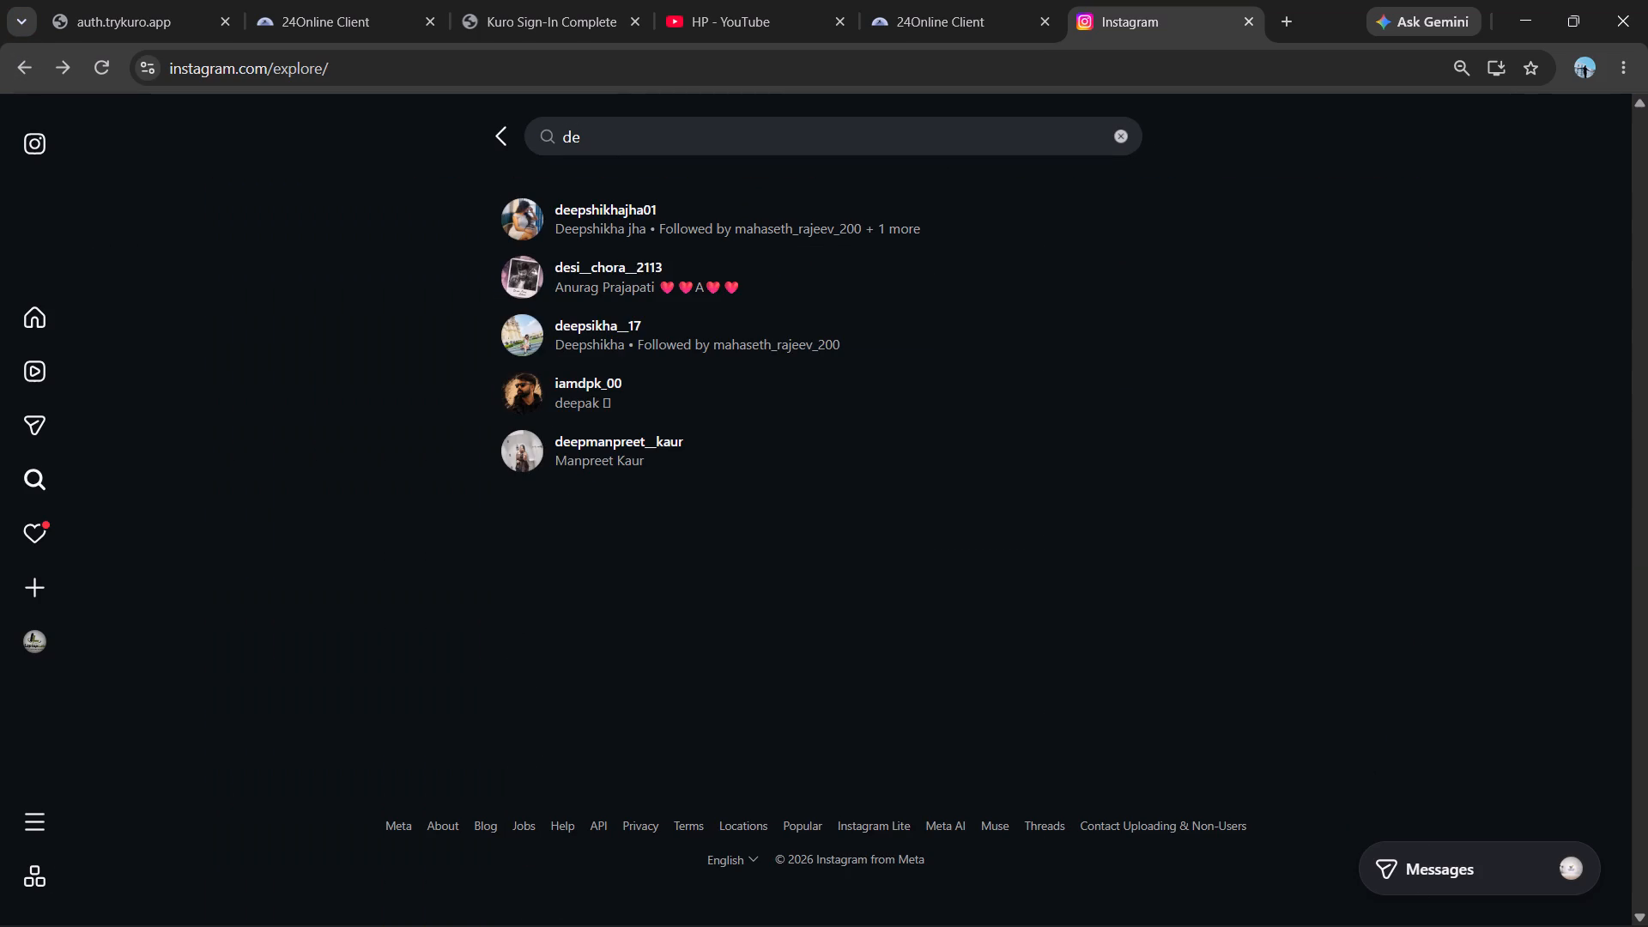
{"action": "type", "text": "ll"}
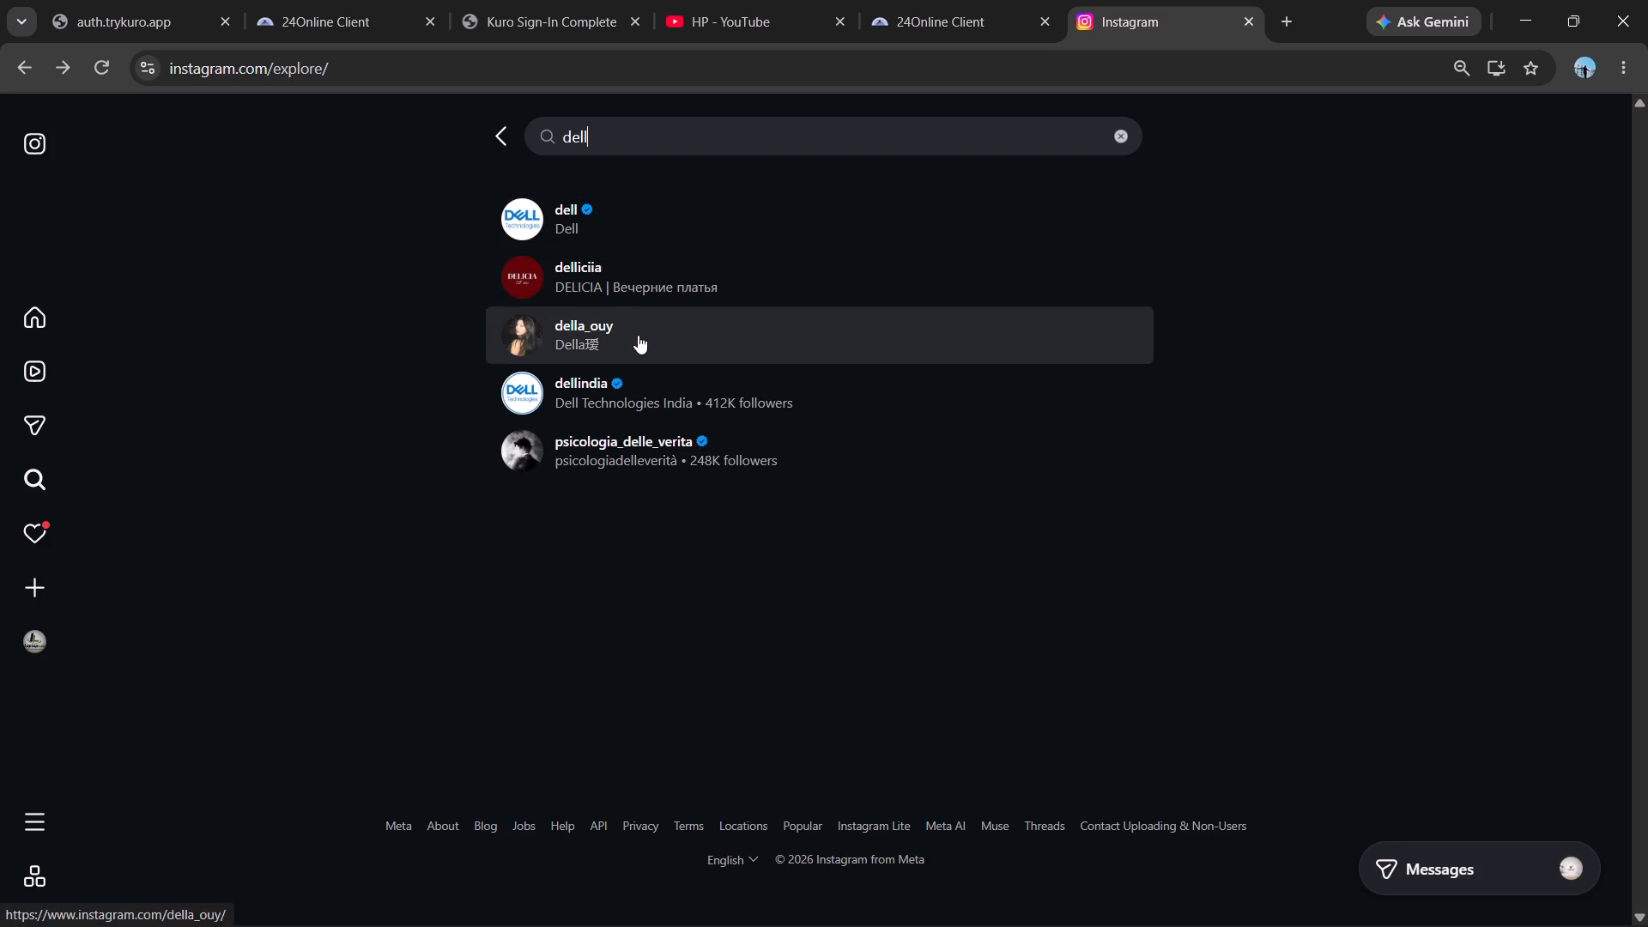
{"action": "left_click", "coordinate": [606, 383]}
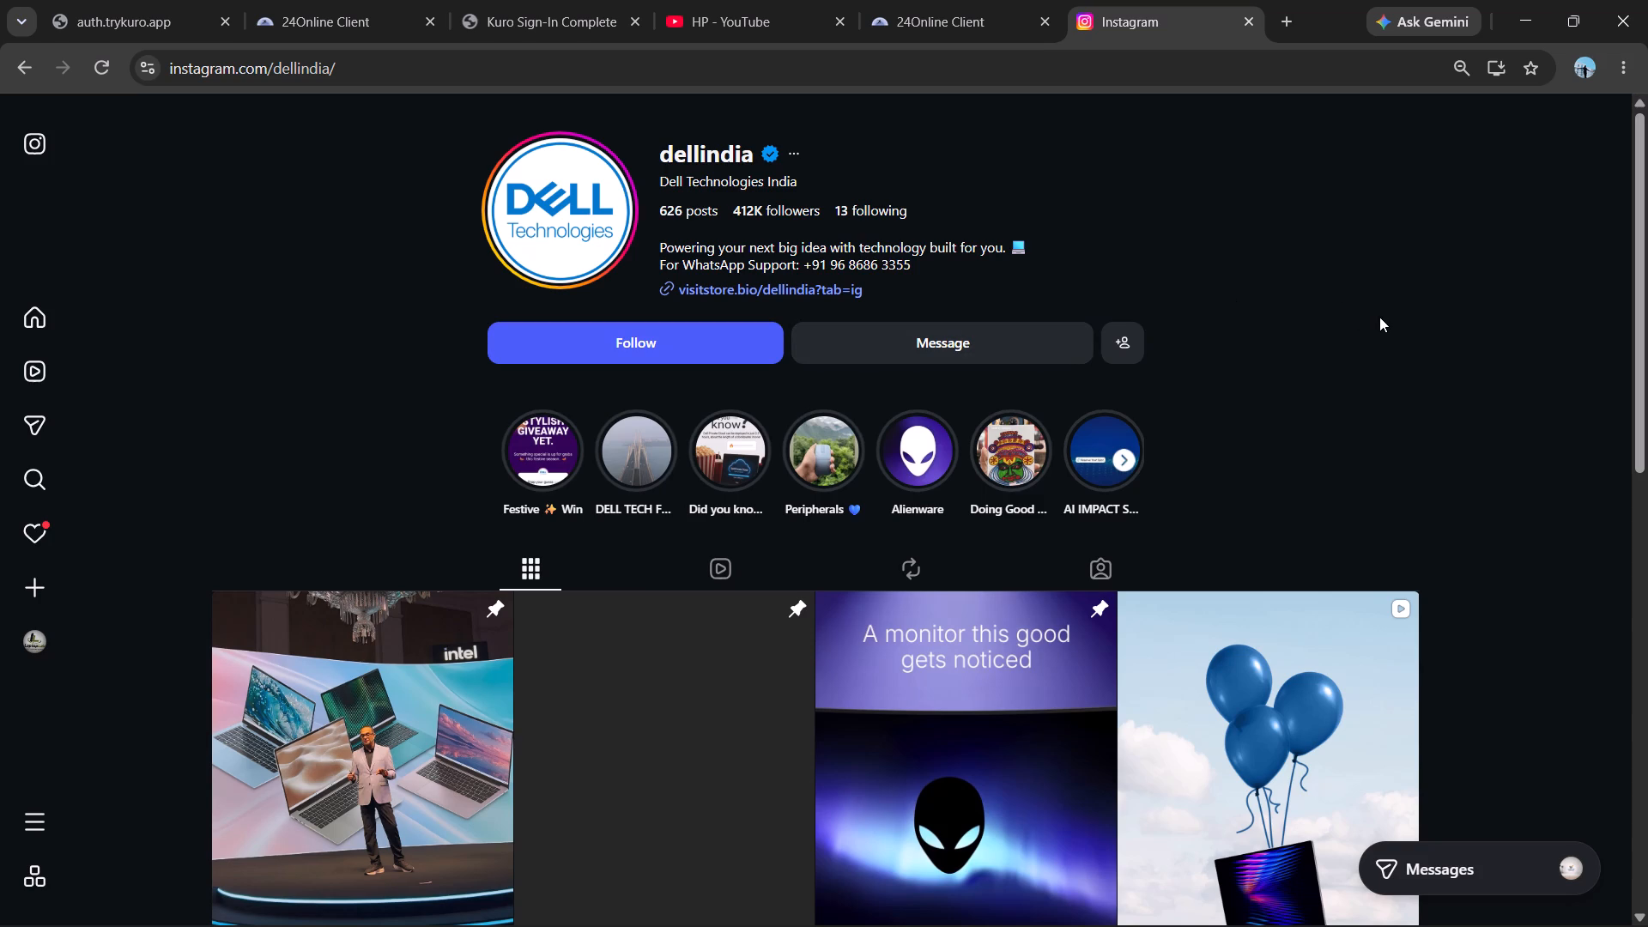
Capture a screenshot of the dellindia profile, from its header to the first row of posts, excluding the browser bars.
{"action": "key", "text": "Print"}
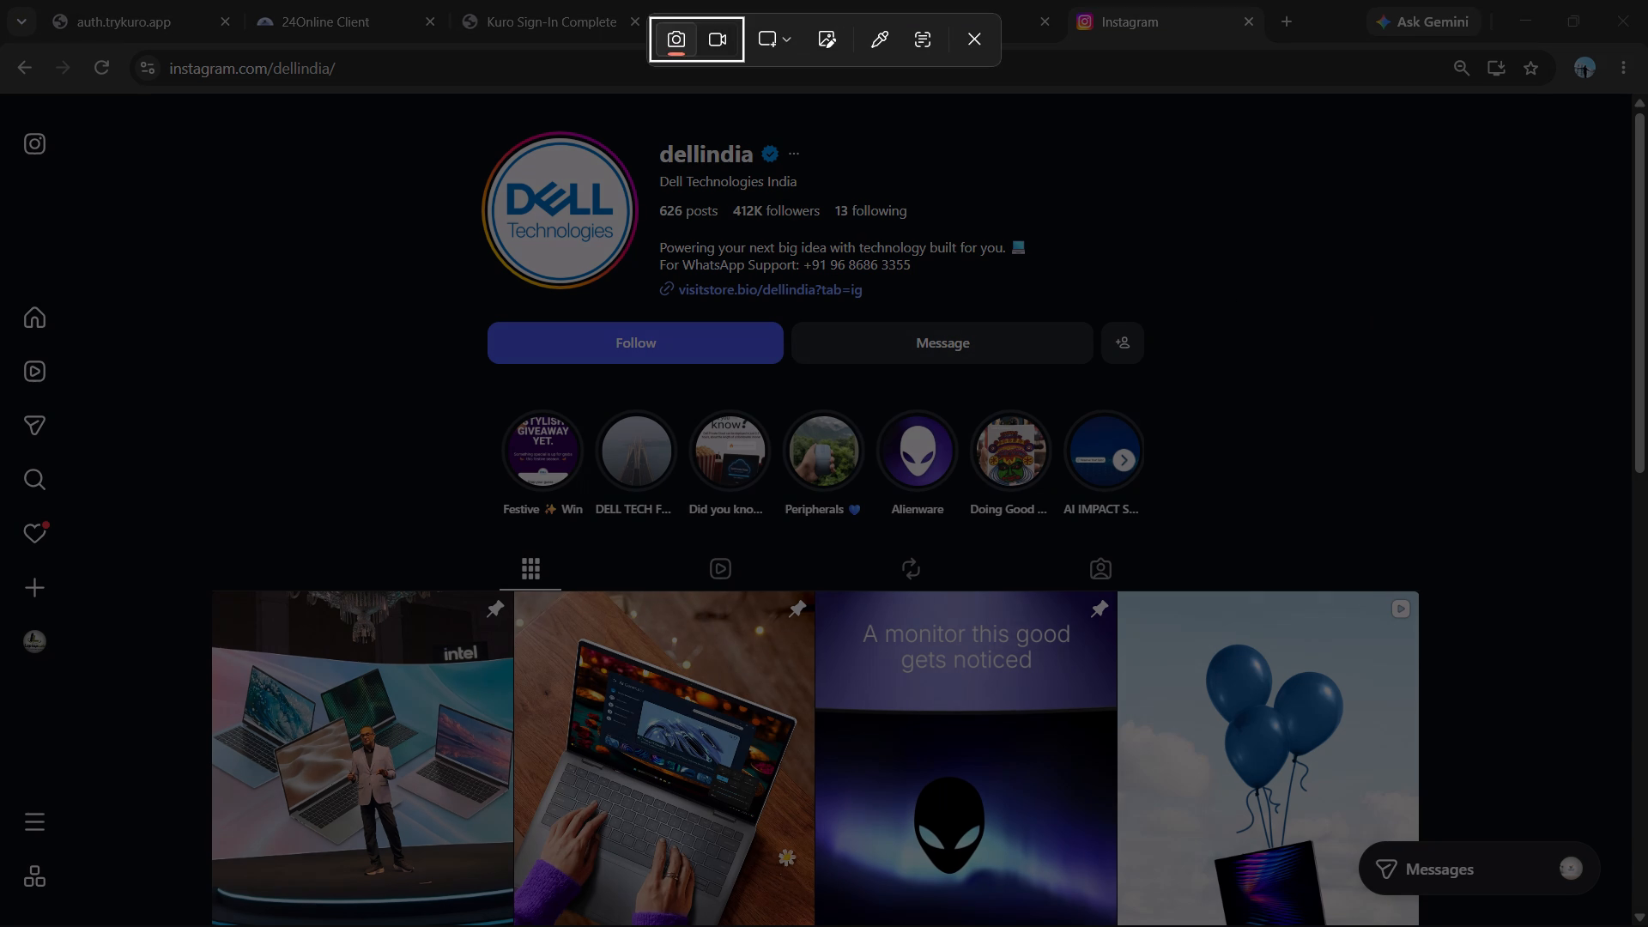
{"action": "left_click_drag", "start_coordinate": [132, 98], "coordinate": [1511, 926]}
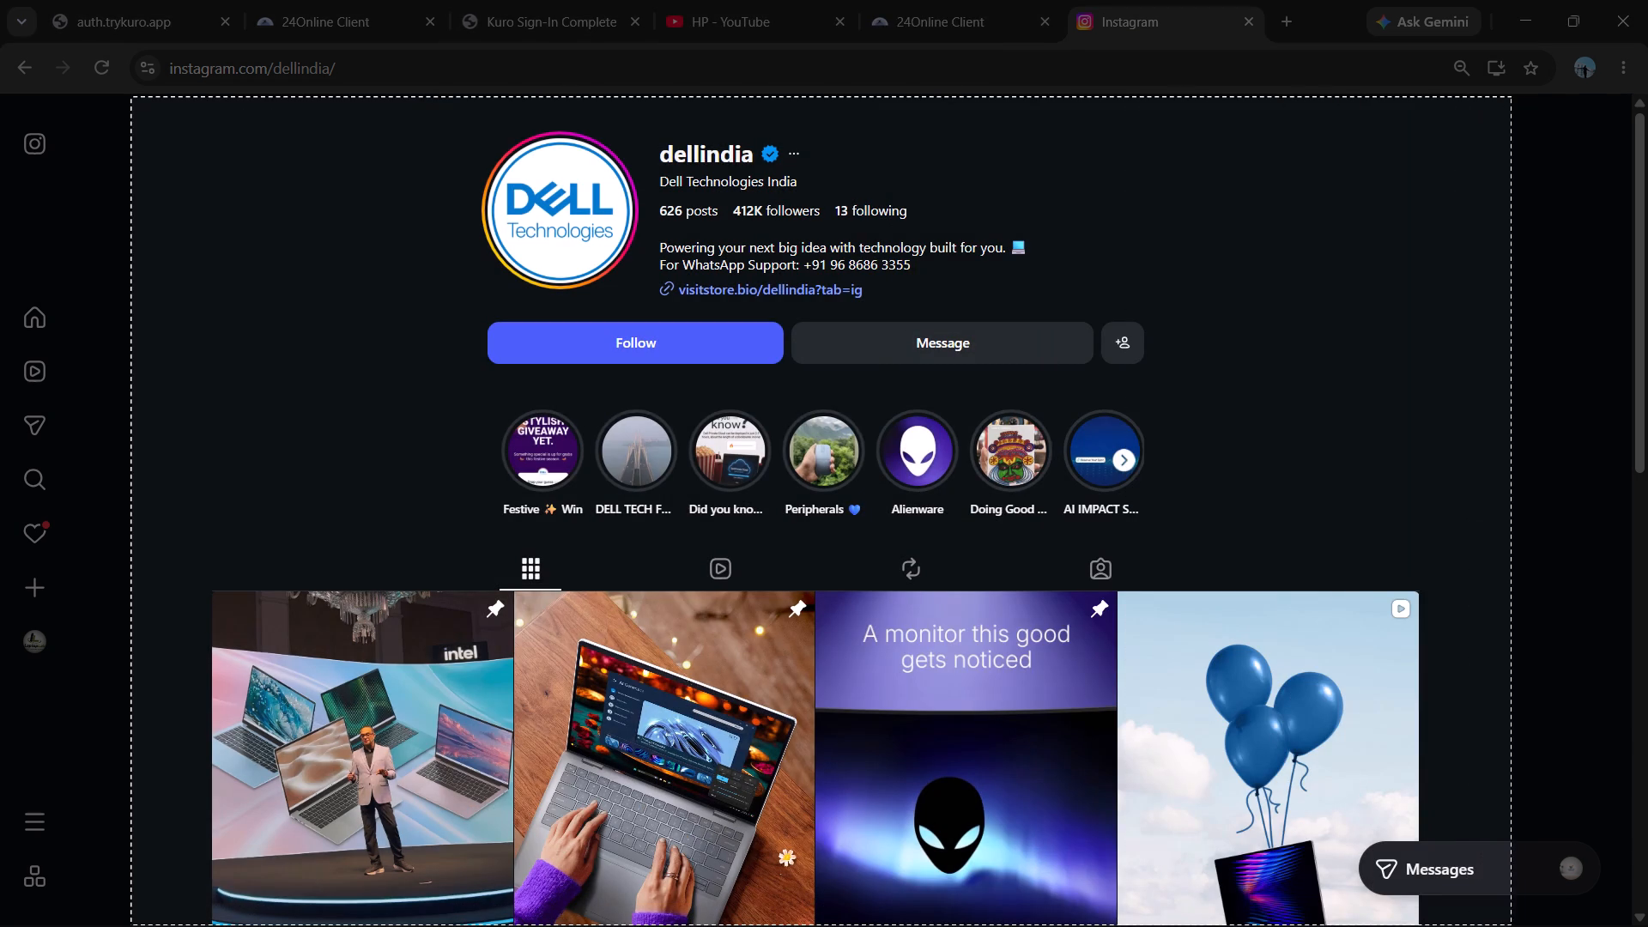
{"action": "left_click_drag", "start_coordinate": [1511, 926], "coordinate": [1534, 926]}
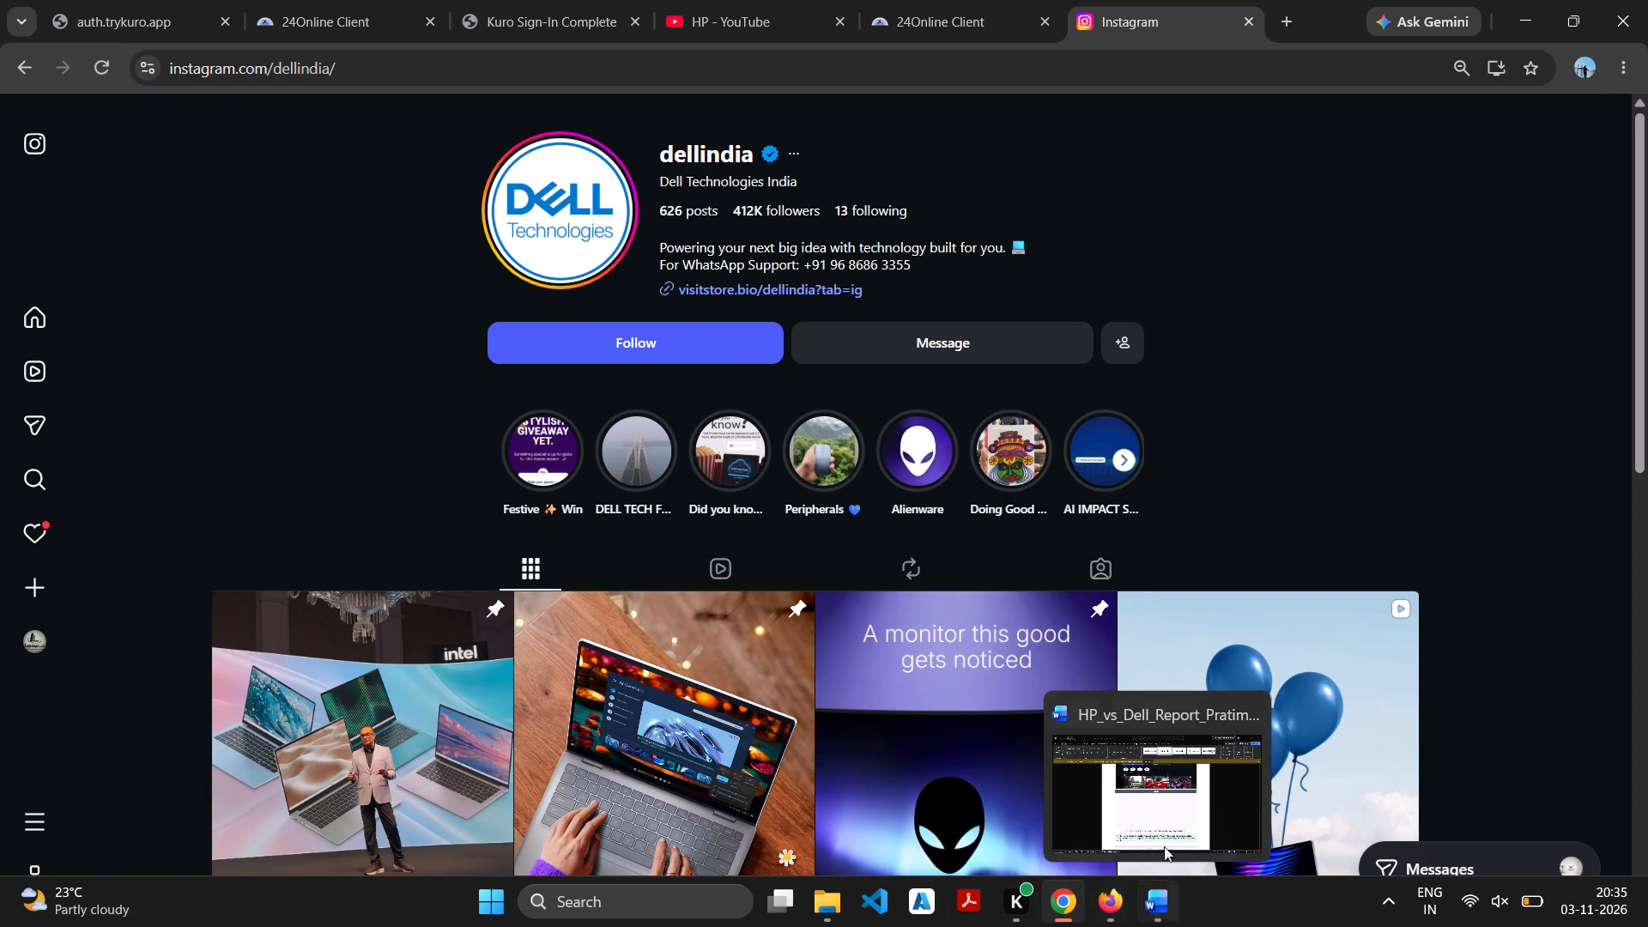
Switch to the Word report and insert the new dellindia screenshot from this device into the empty Dell frame of Figure 4.7.
{"action": "left_click", "coordinate": [1160, 802]}
{"action": "right_click", "coordinate": [939, 625]}
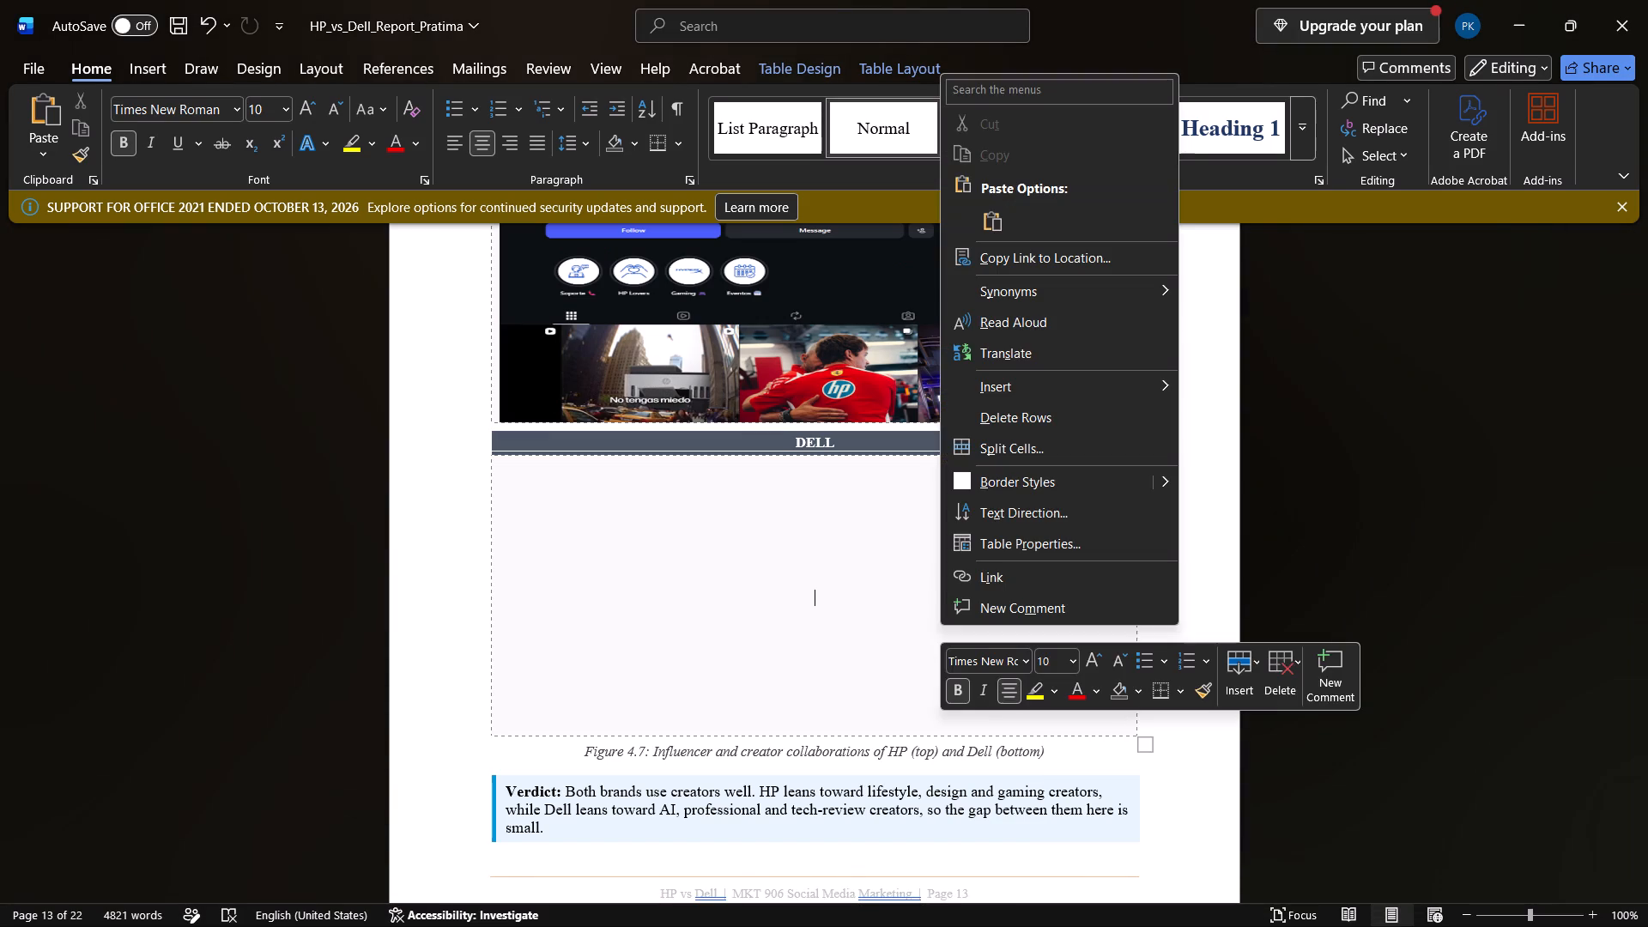
{"action": "left_click", "coordinate": [726, 549]}
{"action": "left_click", "coordinate": [141, 59]}
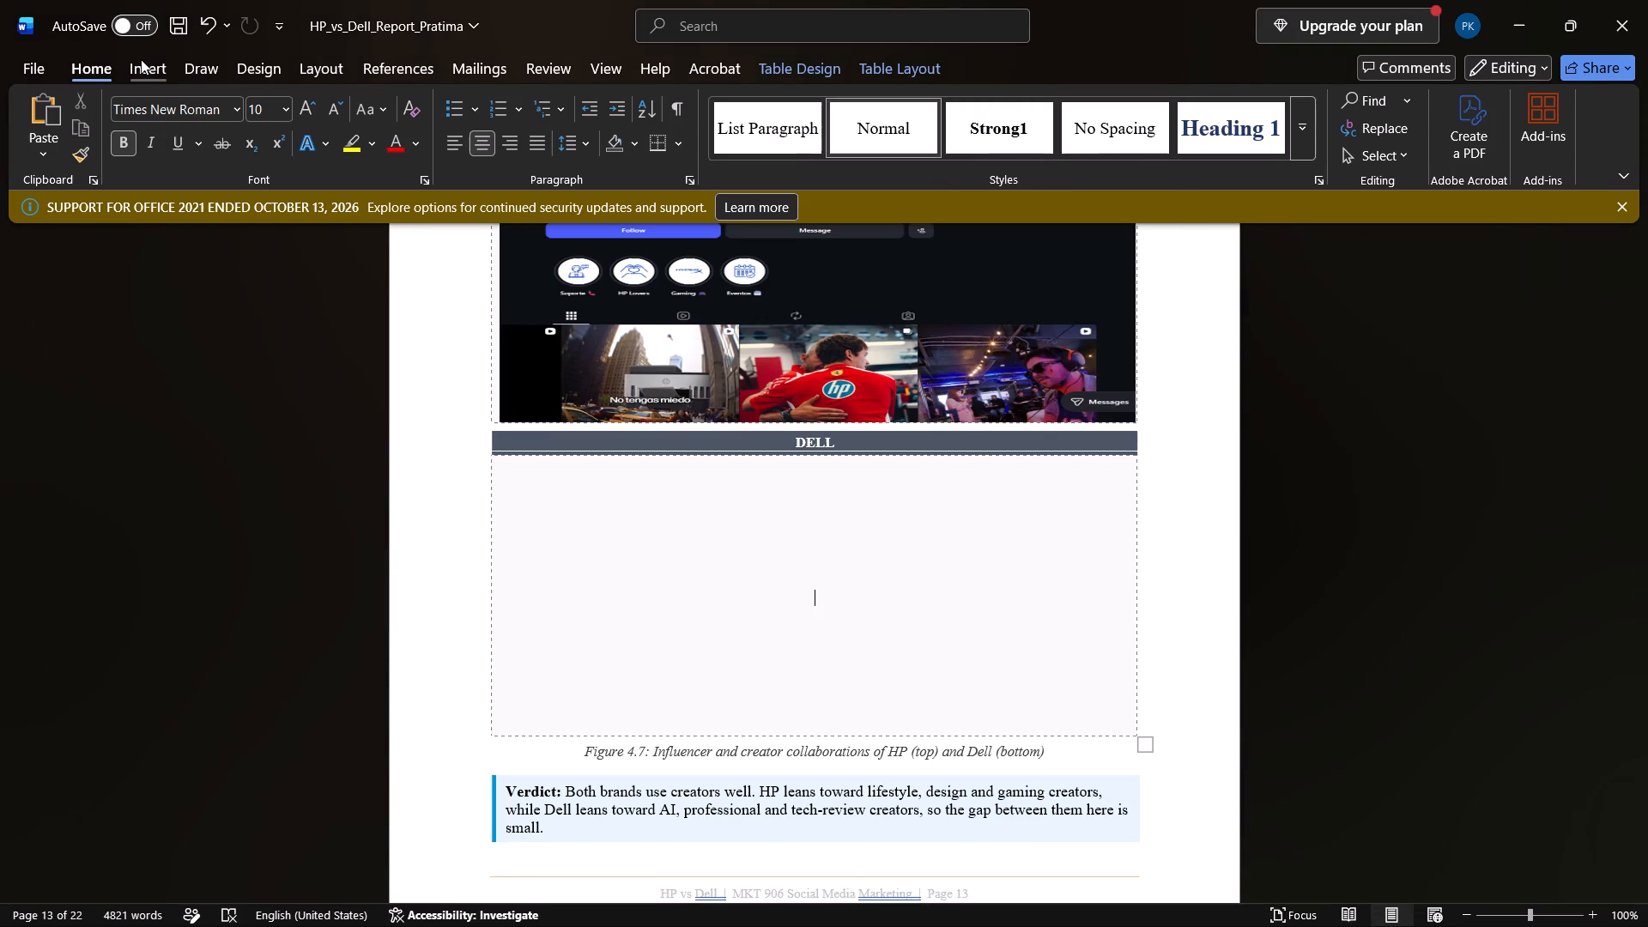
{"action": "left_click", "coordinate": [234, 110]}
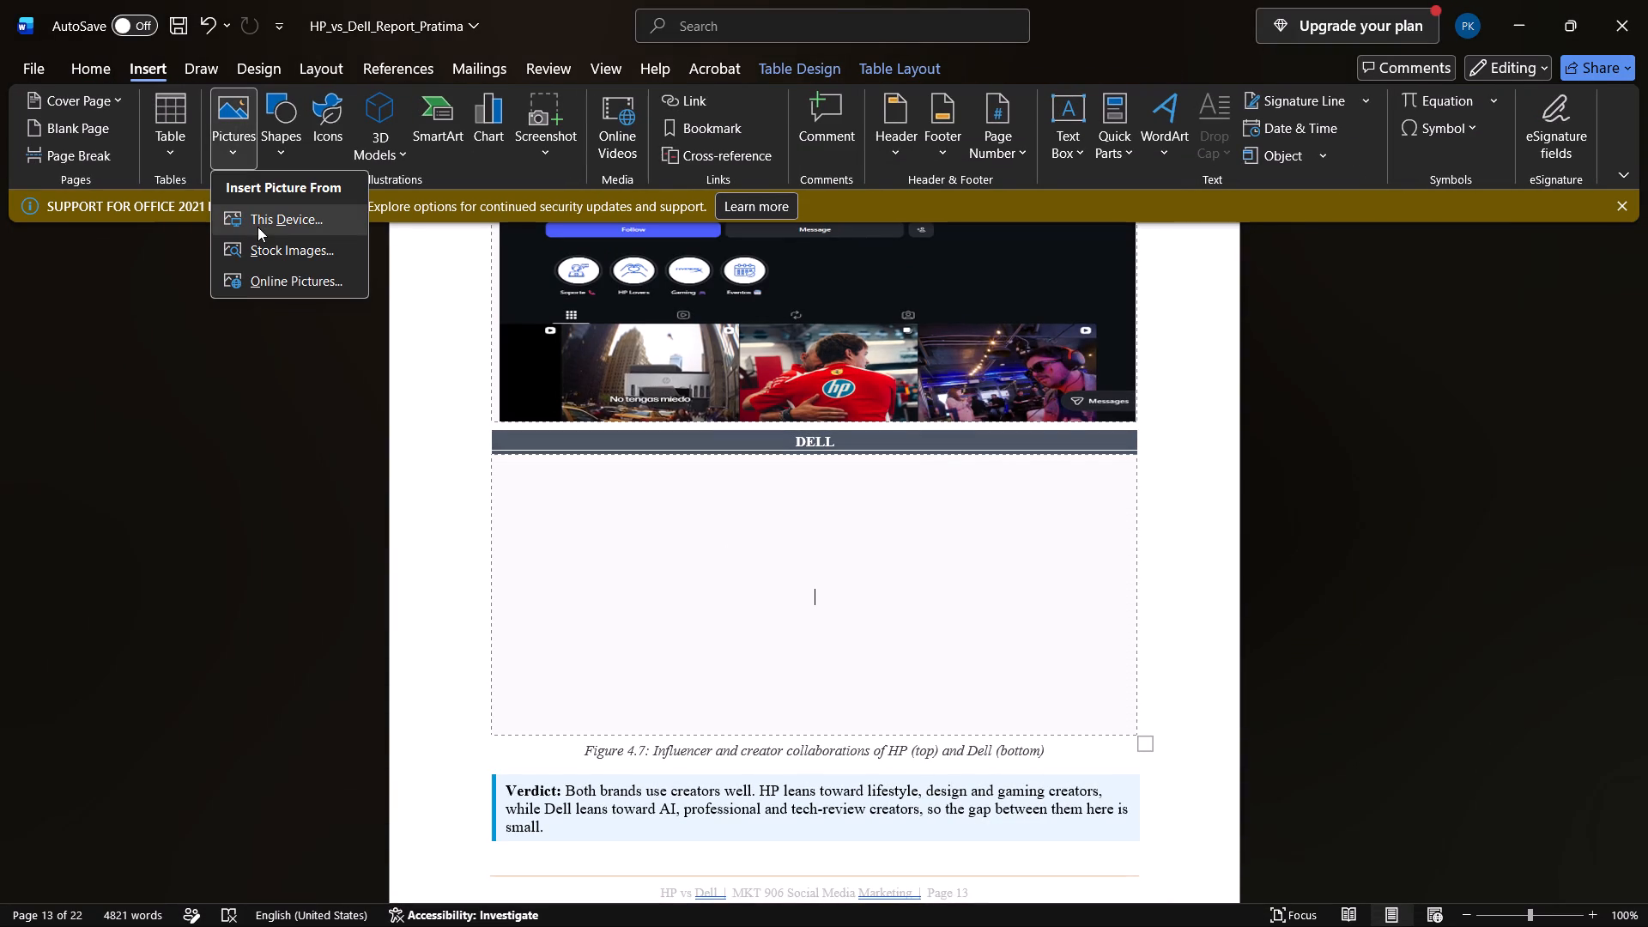
{"action": "left_click", "coordinate": [257, 227]}
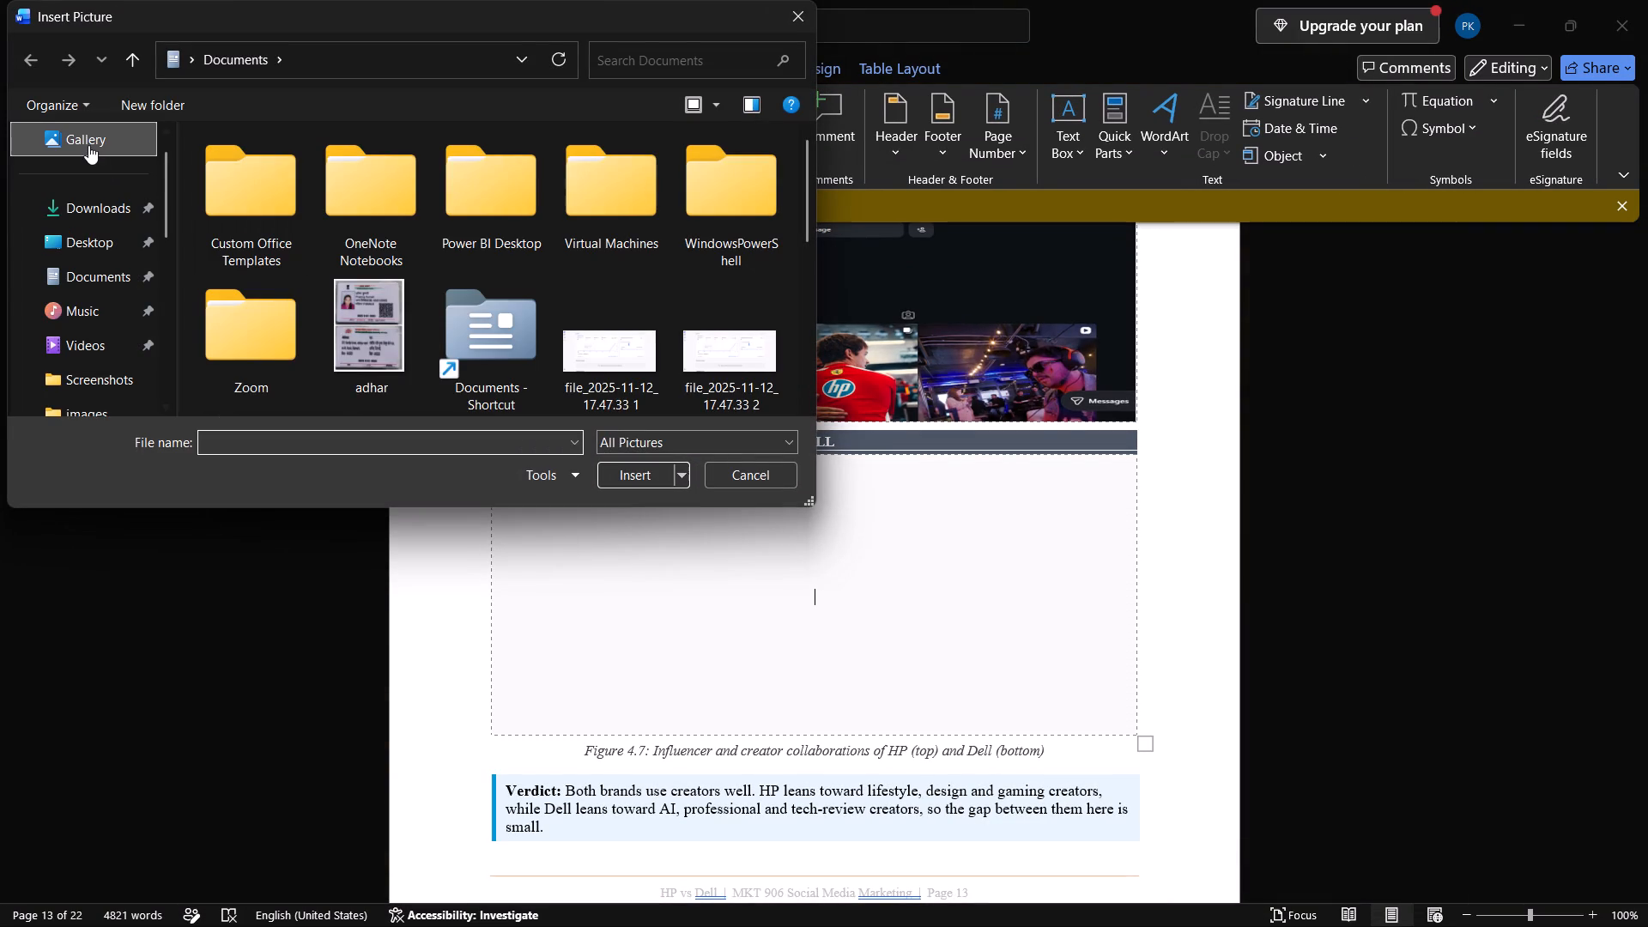
{"action": "left_click", "coordinate": [88, 145]}
{"action": "left_click", "coordinate": [270, 275]}
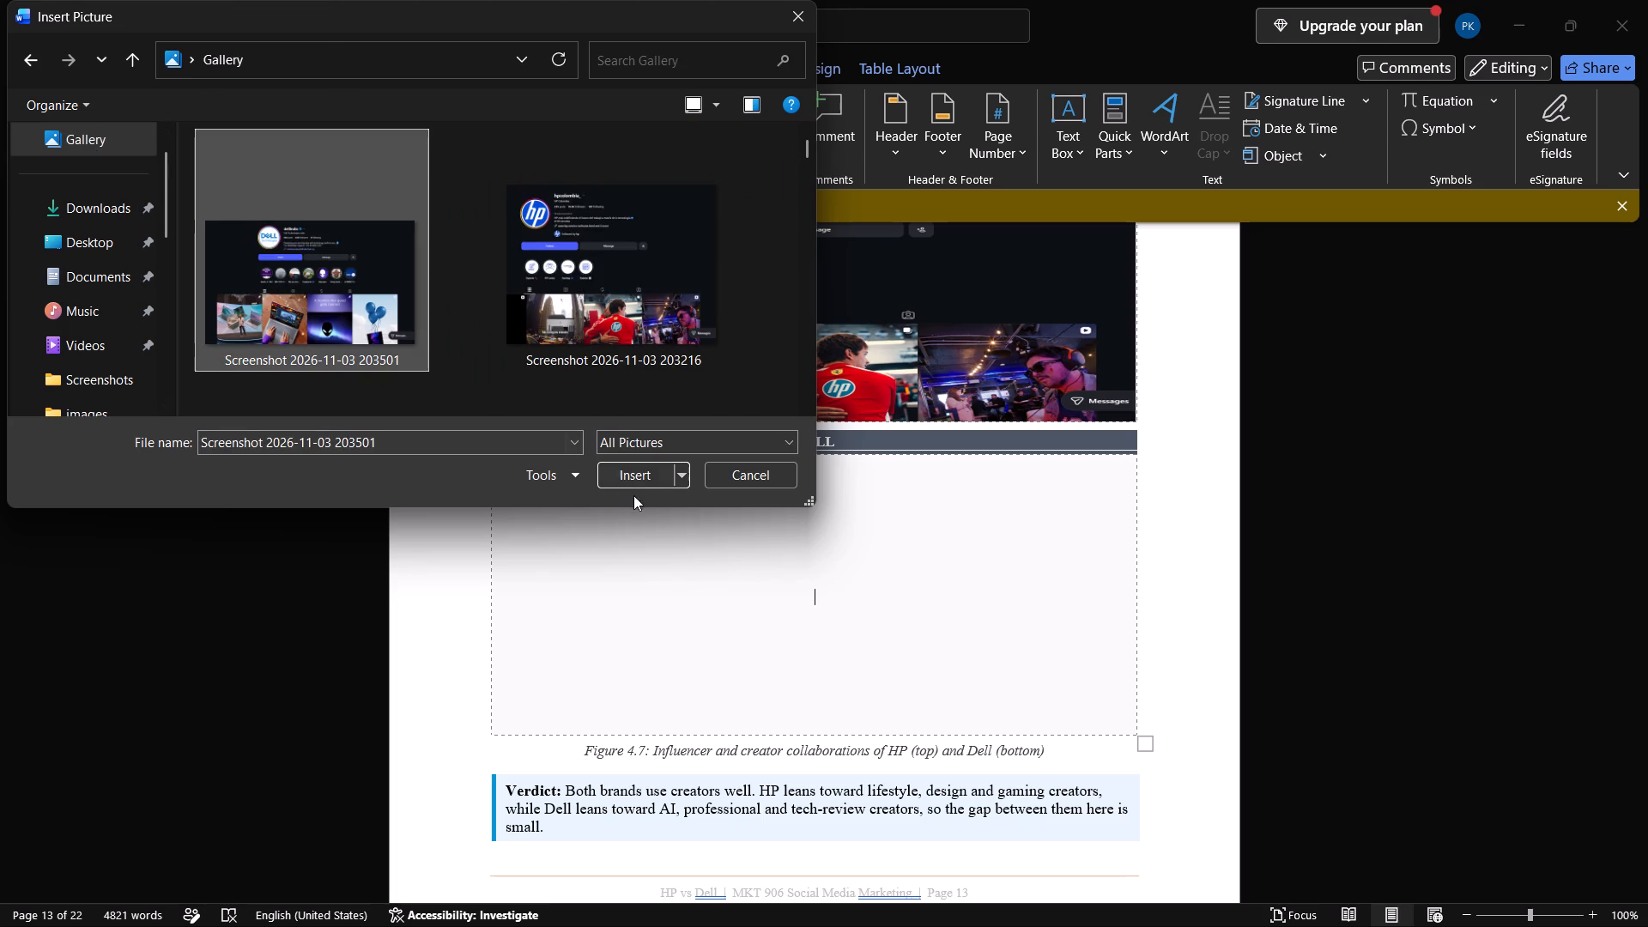
{"action": "left_click", "coordinate": [638, 477]}
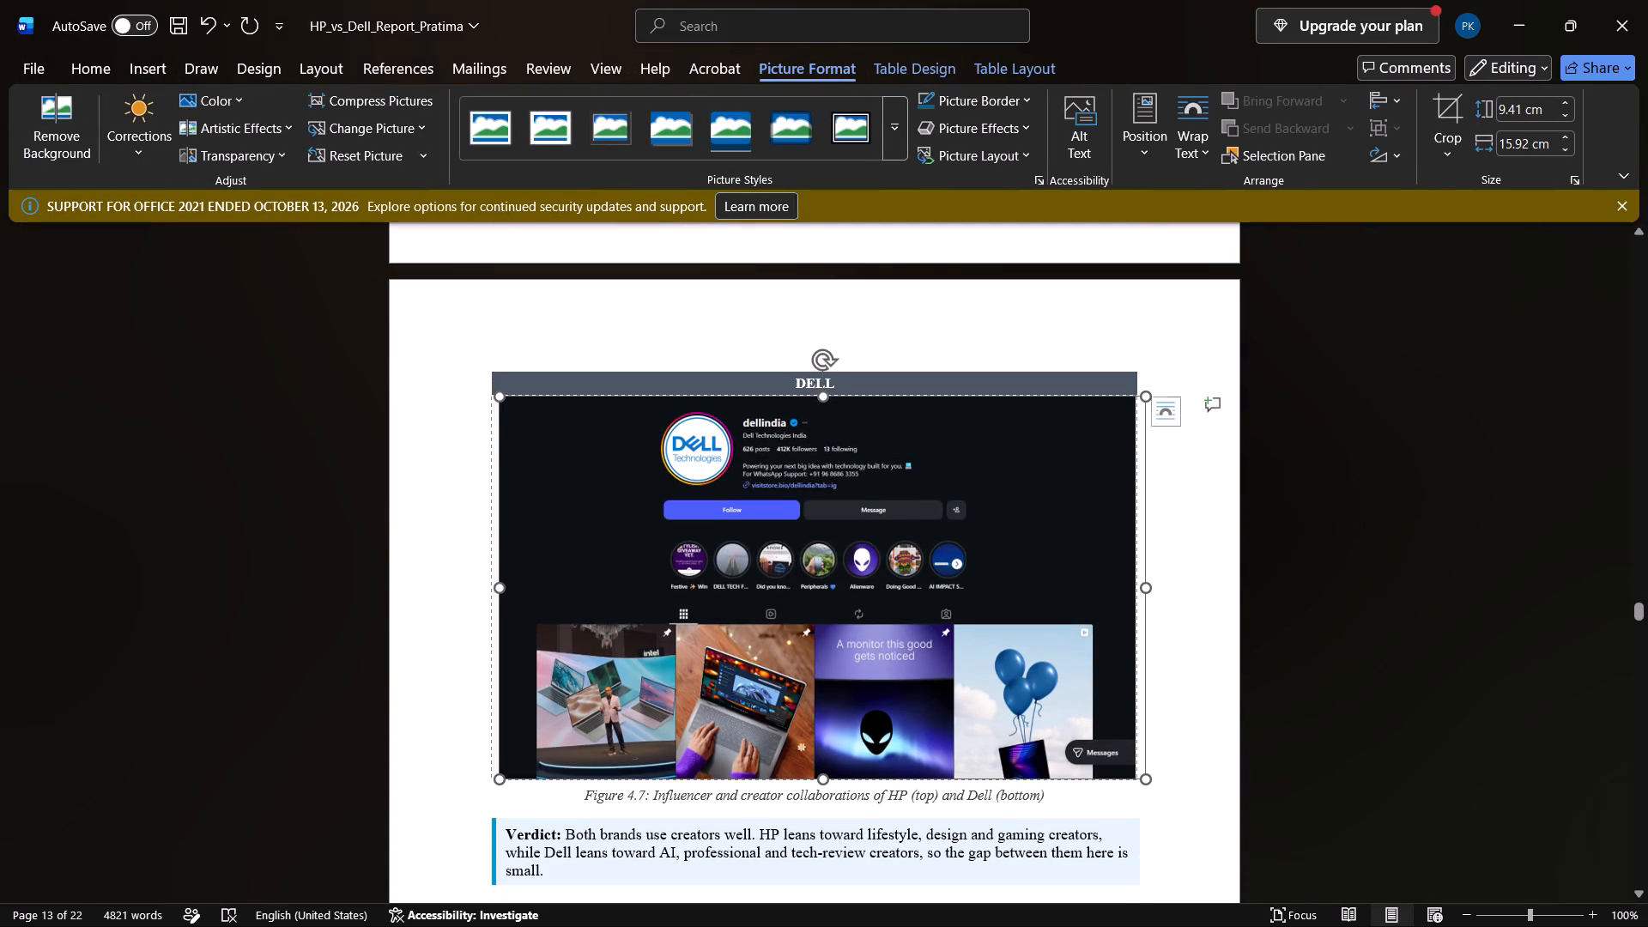
Reduce the height of the dellindia screenshot in Figure 4.7 to about 6.5 cm, keeping its full width.
{"action": "left_click", "coordinate": [850, 720]}
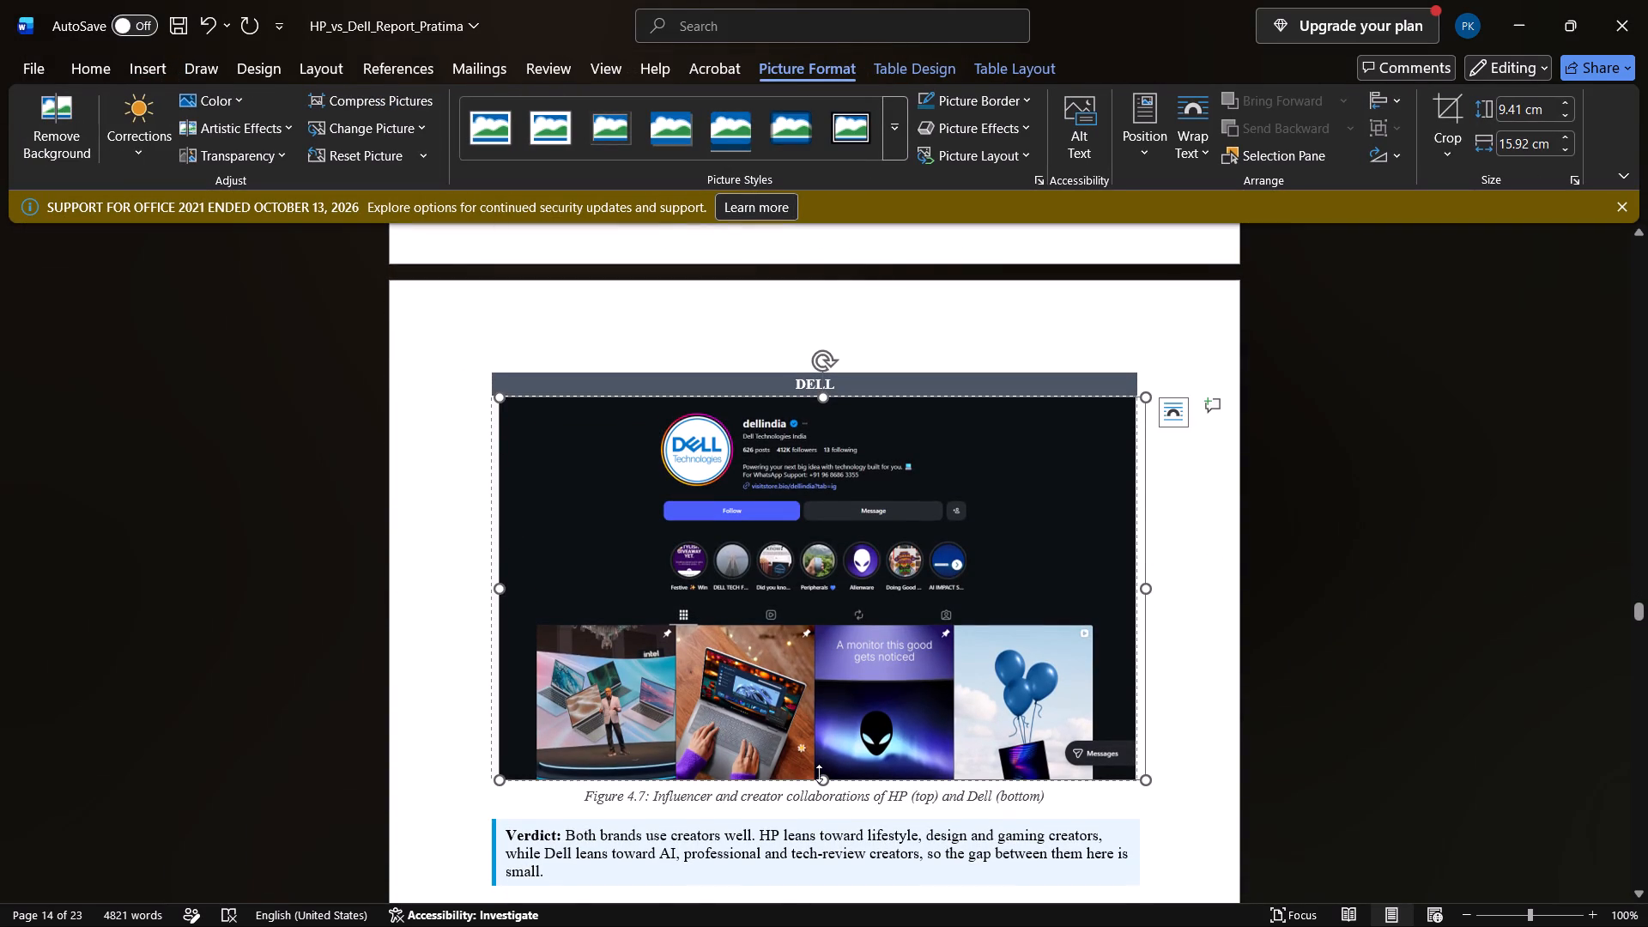
{"action": "left_click_drag", "start_coordinate": [819, 773], "coordinate": [821, 662]}
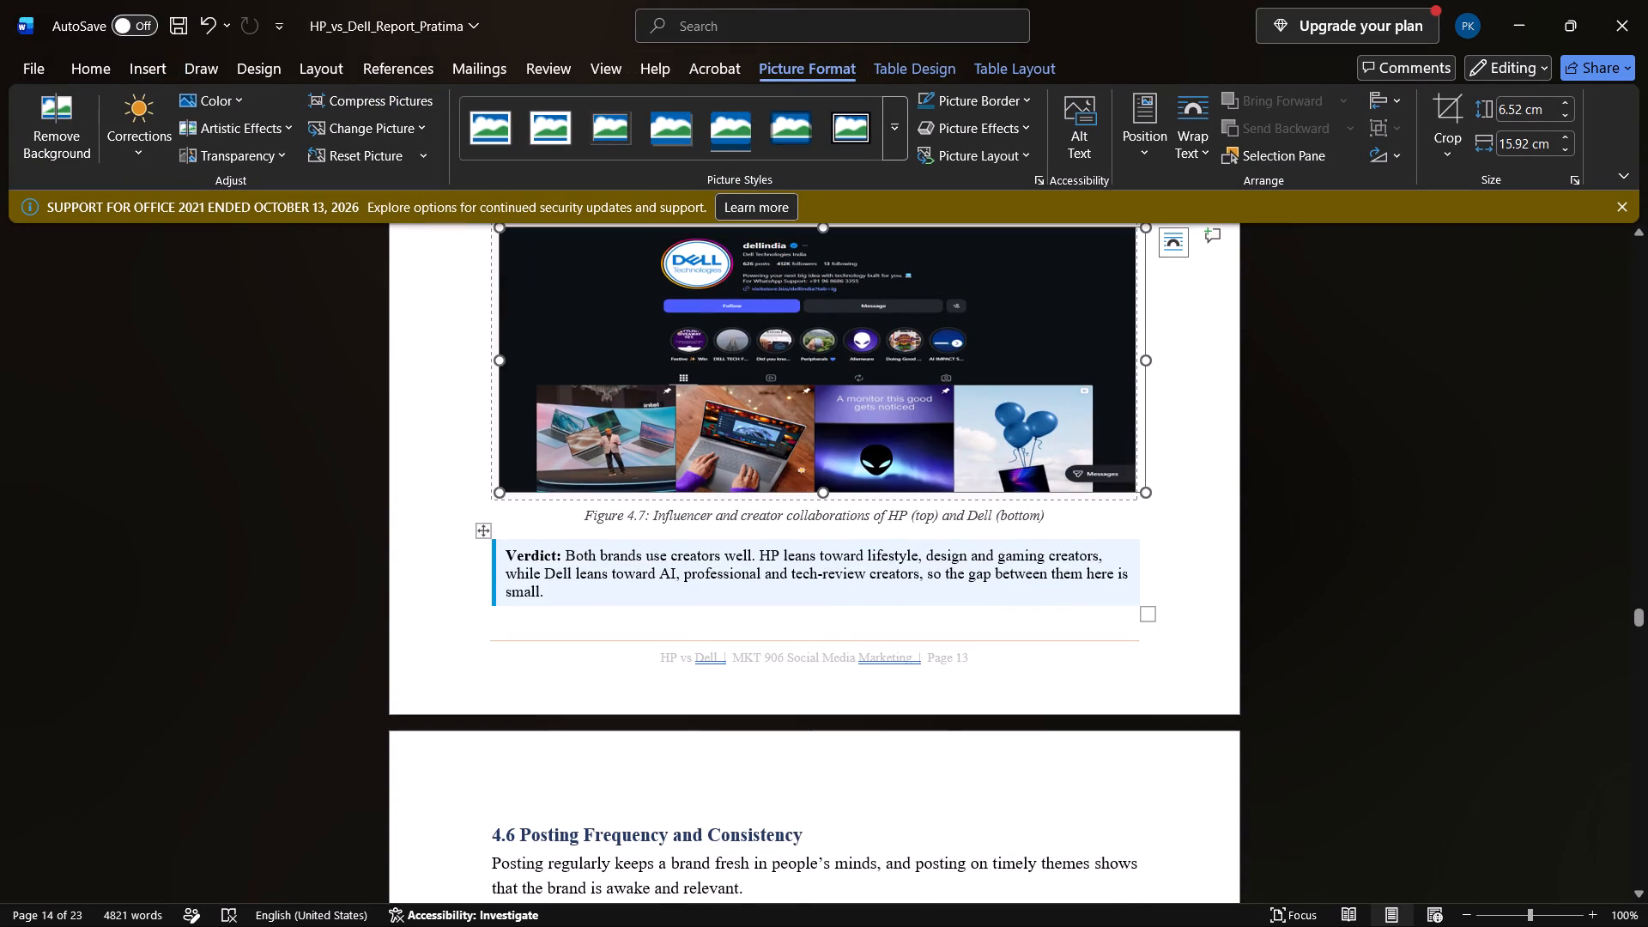
Look through the report's pages after Figure 4.7, including sections 4.6 to 7, and return to the cover page.
{"action": "scroll", "coordinate": [878, 506], "scroll_direction": "up", "scroll_amount": 2}
{"action": "scroll", "coordinate": [878, 506], "scroll_direction": "down", "scroll_amount": 7}
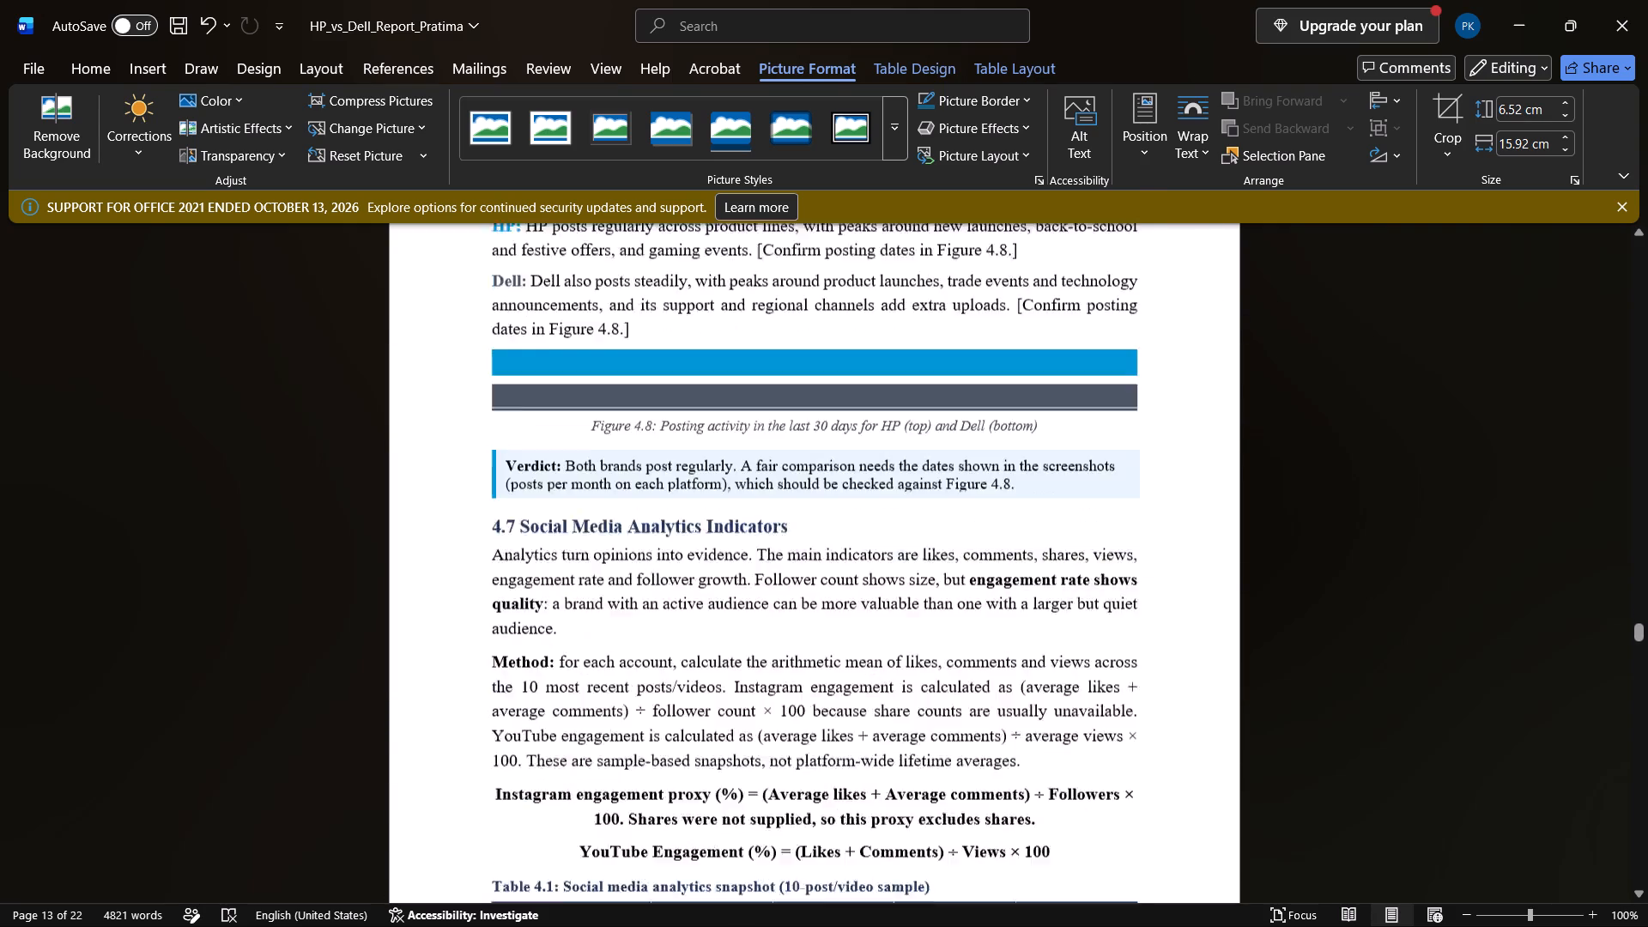
{"action": "scroll", "coordinate": [878, 506], "scroll_direction": "down", "scroll_amount": 17}
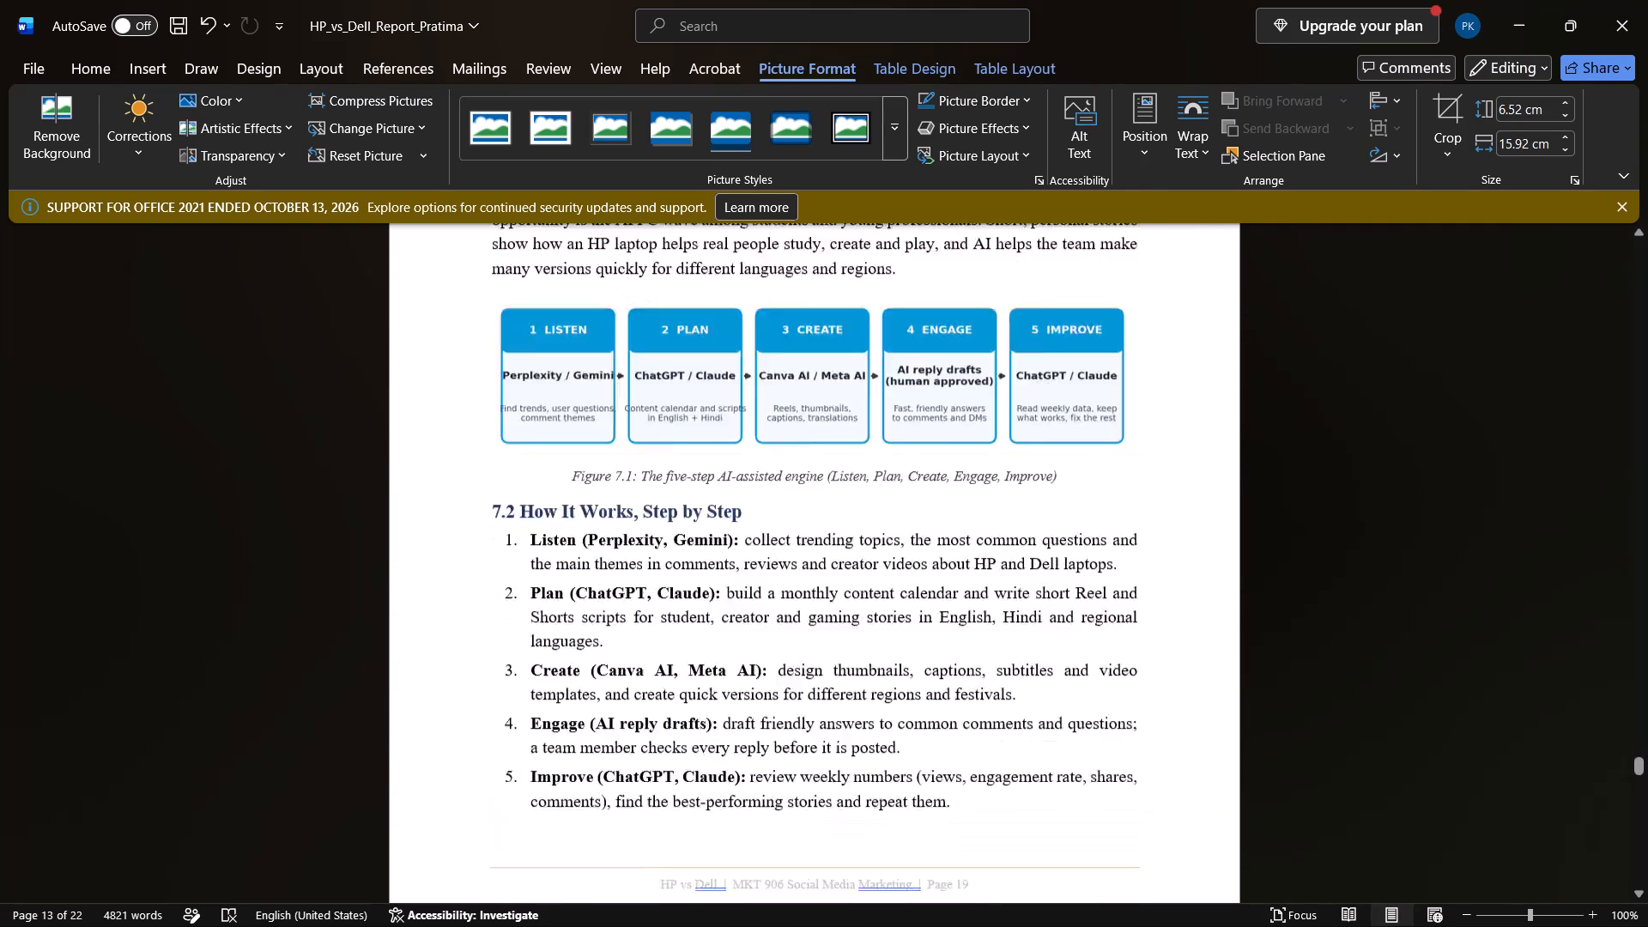
{"action": "scroll", "coordinate": [878, 506], "scroll_direction": "down", "scroll_amount": 9}
{"action": "scroll", "coordinate": [878, 506], "scroll_direction": "up", "scroll_amount": 20}
{"action": "scroll", "coordinate": [878, 506], "scroll_direction": "up", "scroll_amount": 17}
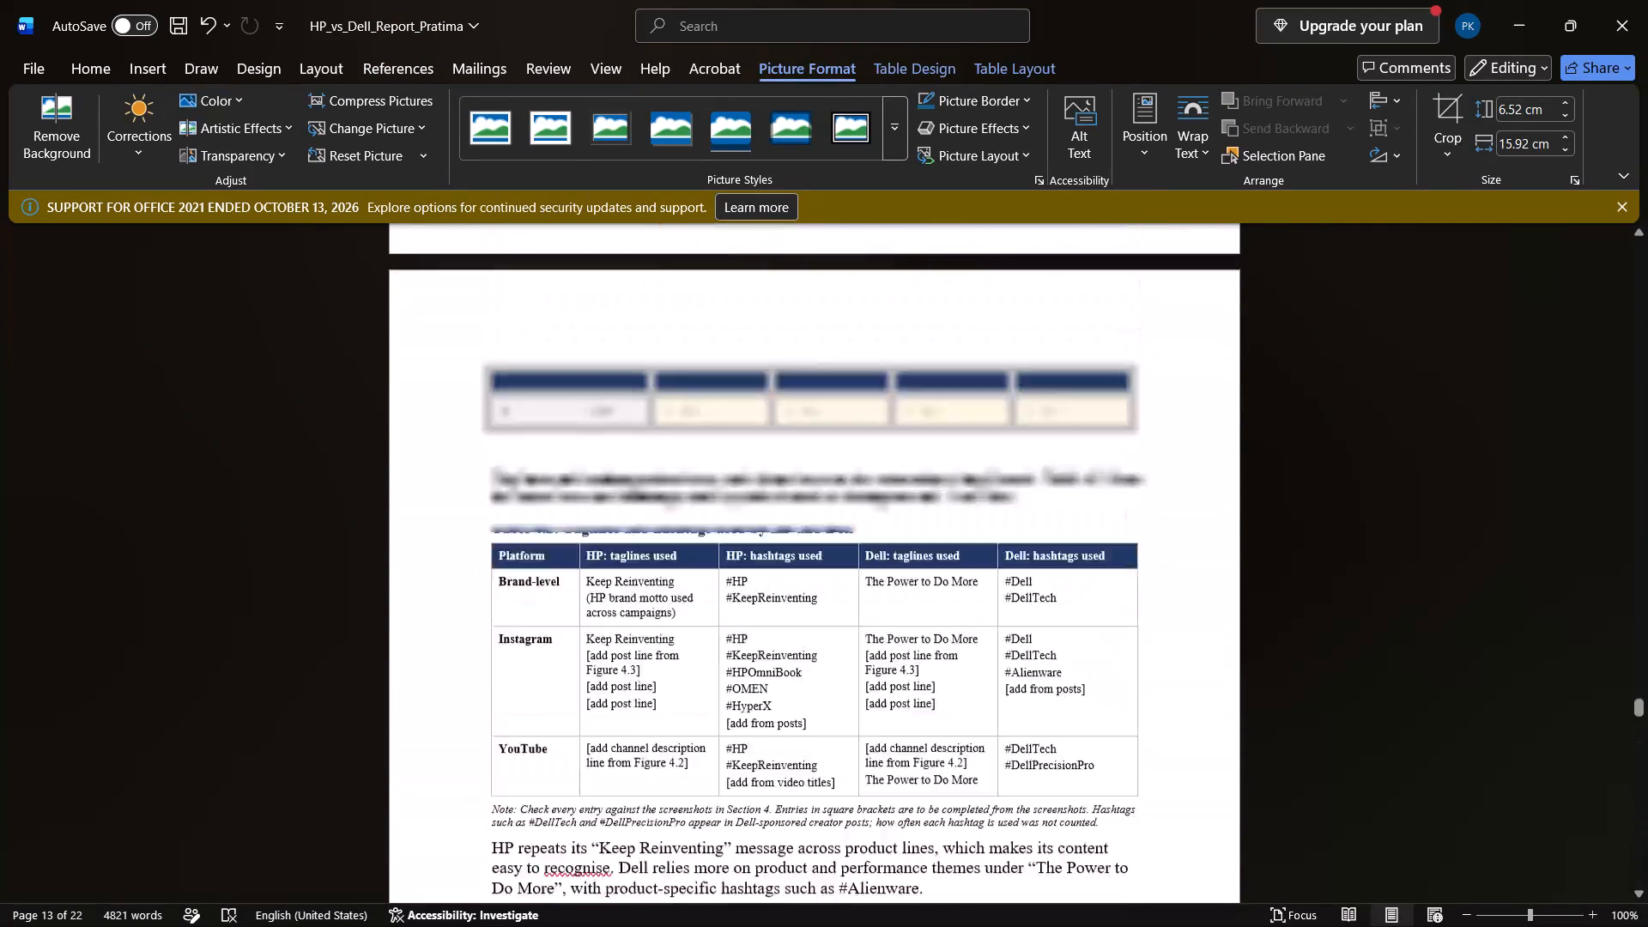
{"action": "scroll", "coordinate": [878, 506], "scroll_direction": "up", "scroll_amount": 17}
{"action": "scroll", "coordinate": [878, 506], "scroll_direction": "up", "scroll_amount": 8}
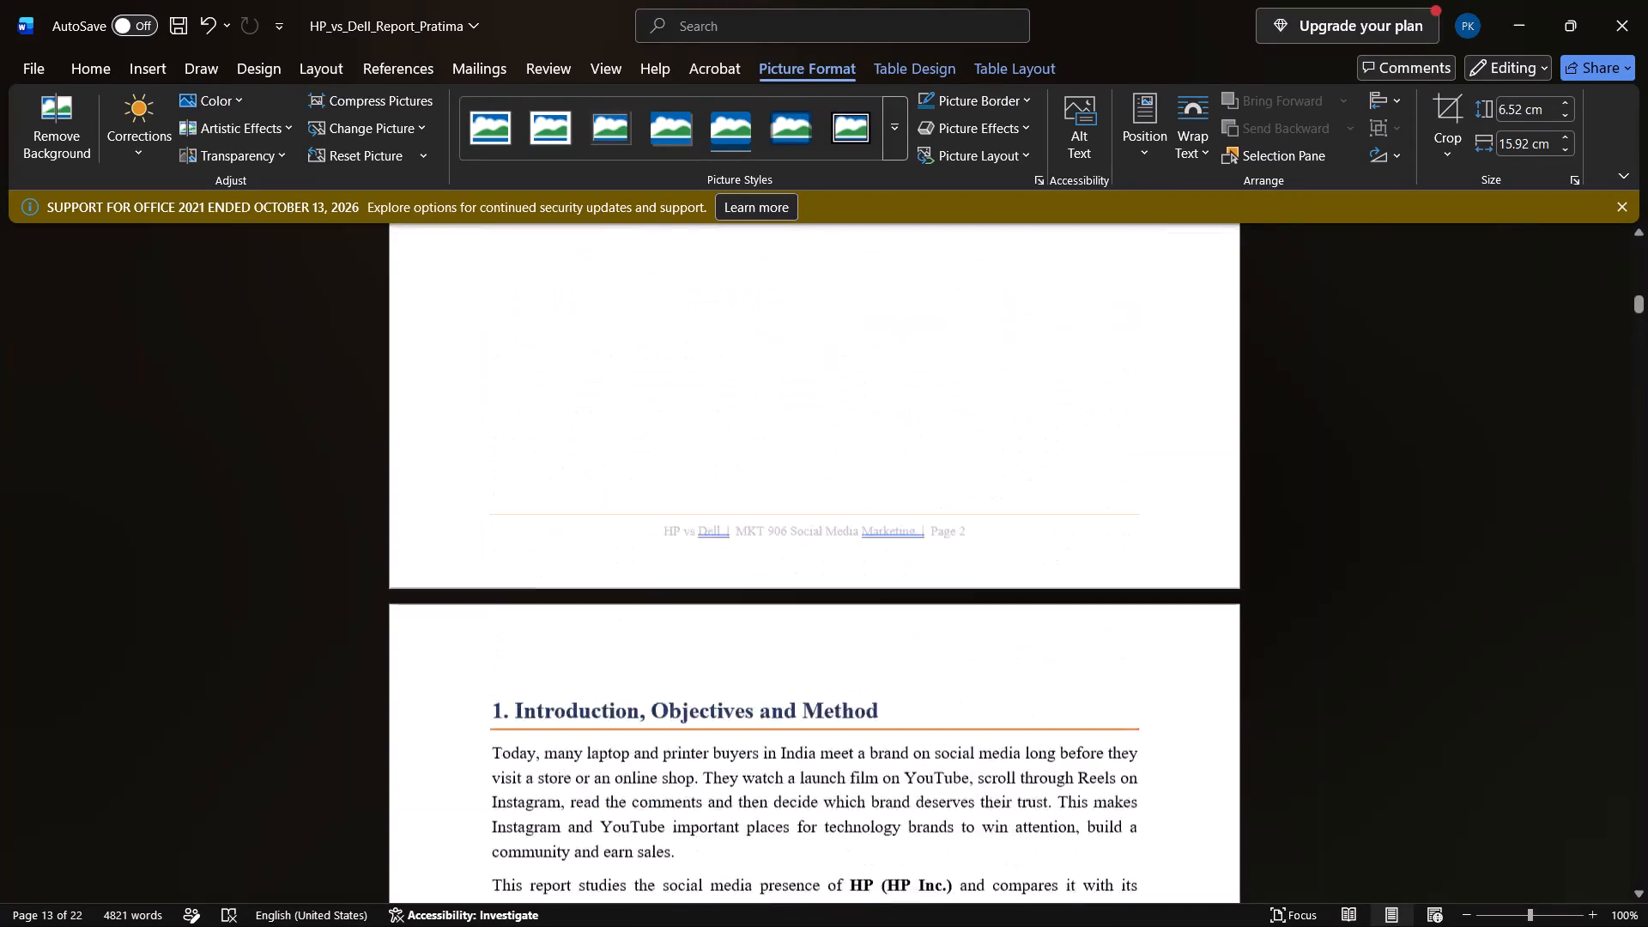
{"action": "scroll", "coordinate": [878, 506], "scroll_direction": "up", "scroll_amount": 11}
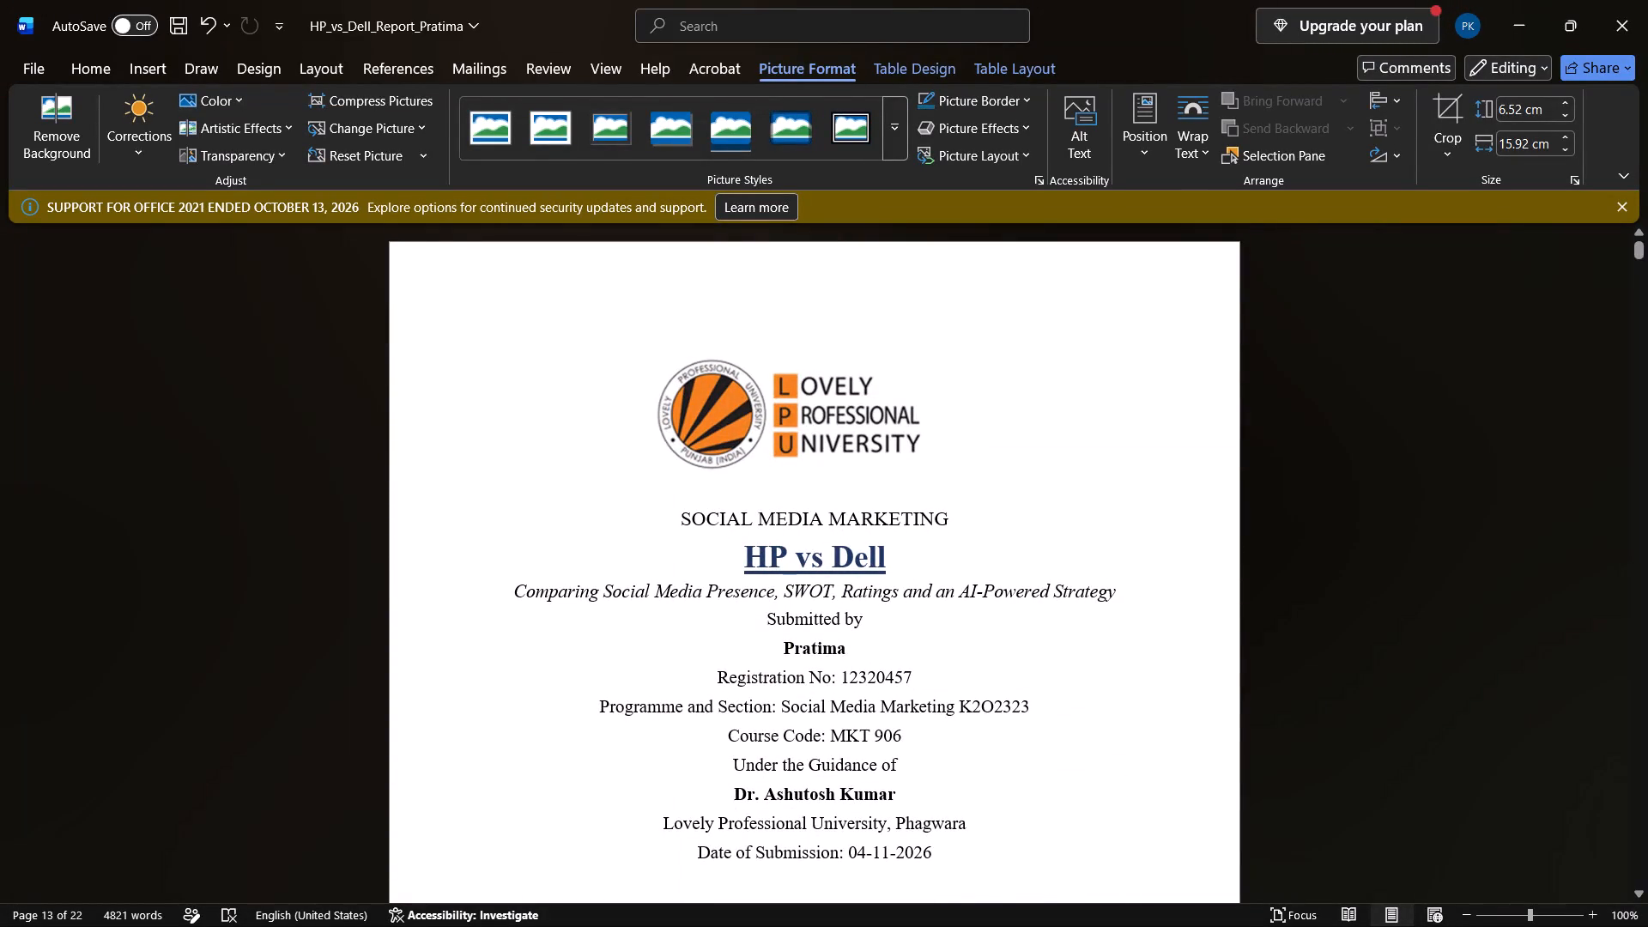
Add the student's surname after the first name under "Submitted by" on the cover page, and prefix that line with "Name: ".
{"action": "scroll", "coordinate": [972, 648], "scroll_direction": "down", "scroll_amount": 1}
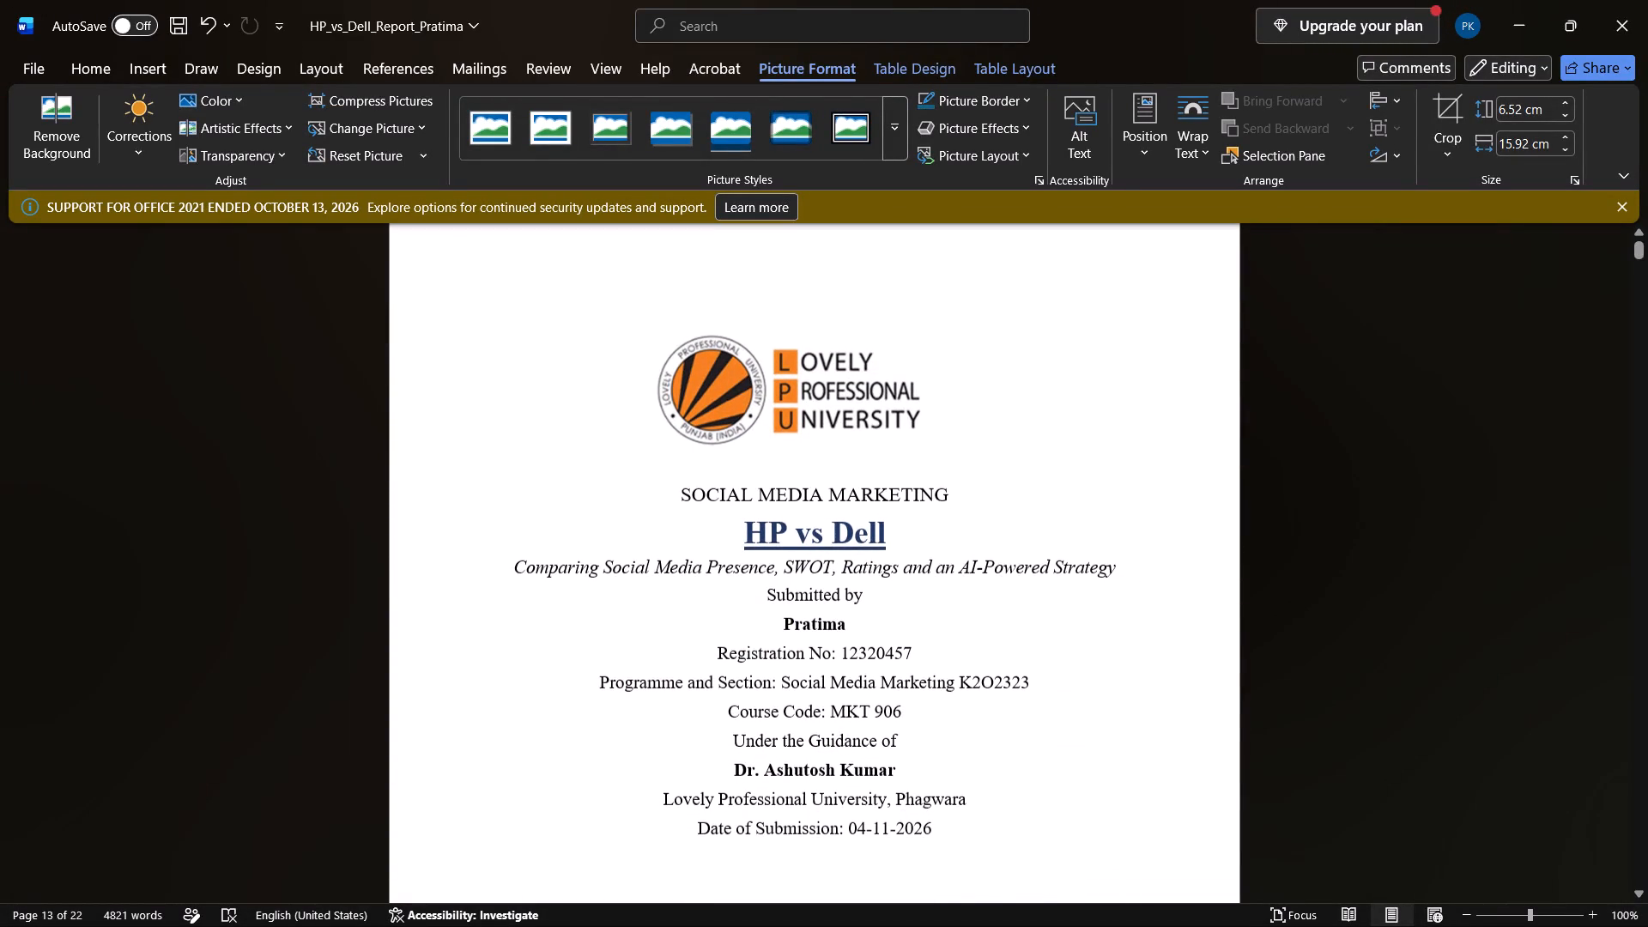
{"action": "scroll", "coordinate": [972, 648], "scroll_direction": "down", "scroll_amount": 1}
{"action": "left_click", "coordinate": [845, 588]}
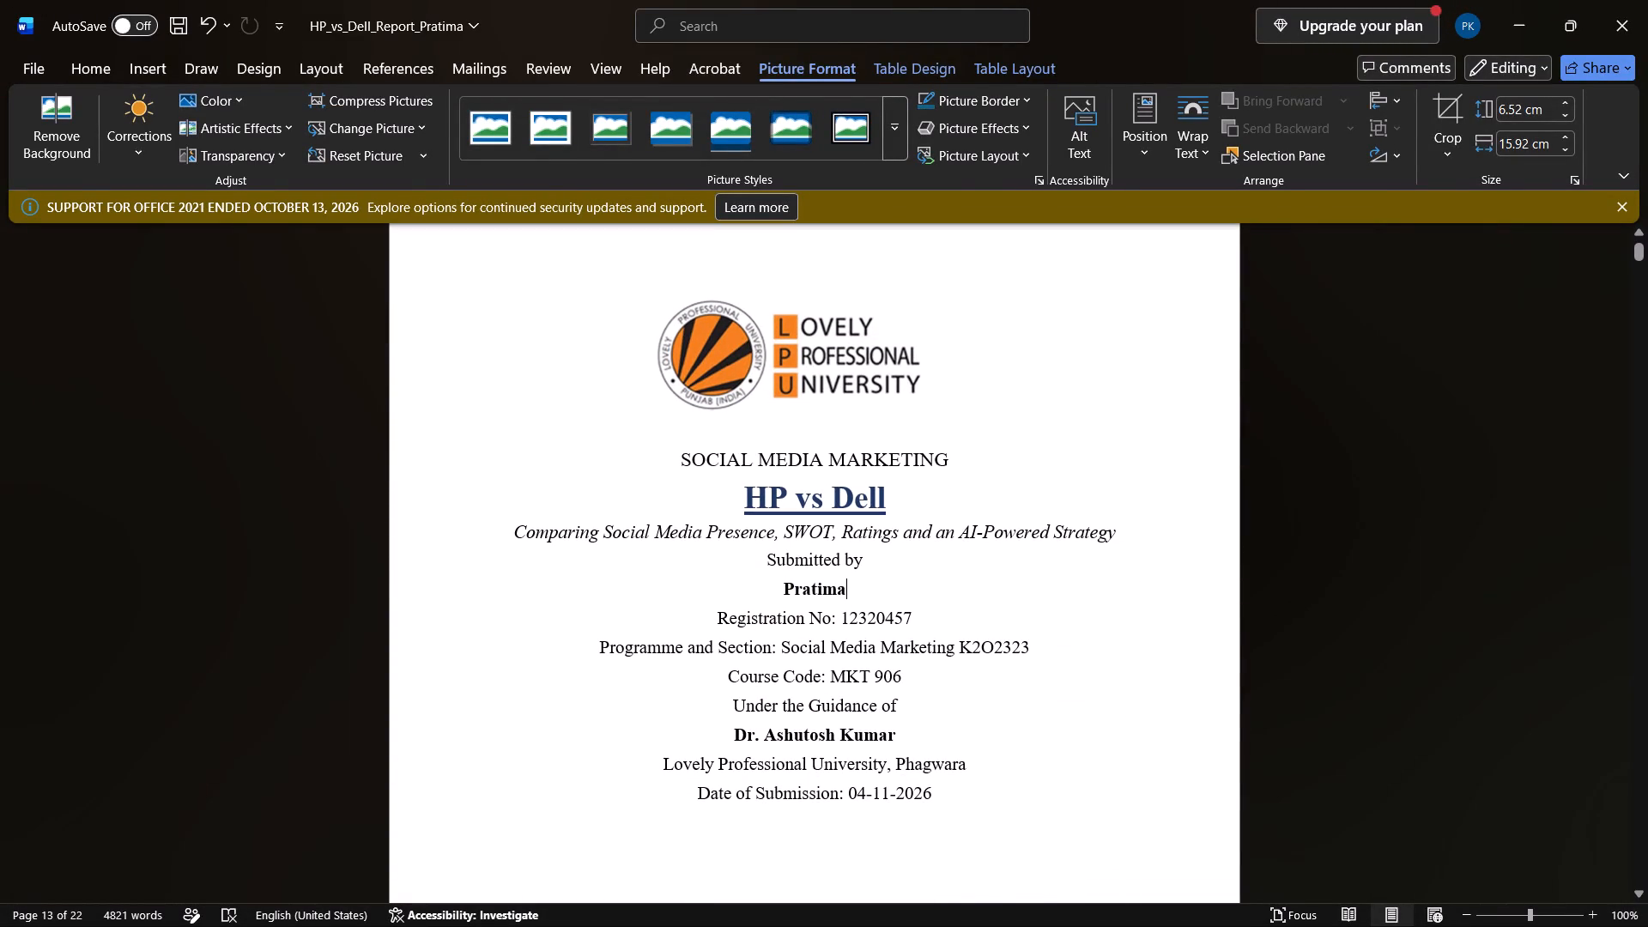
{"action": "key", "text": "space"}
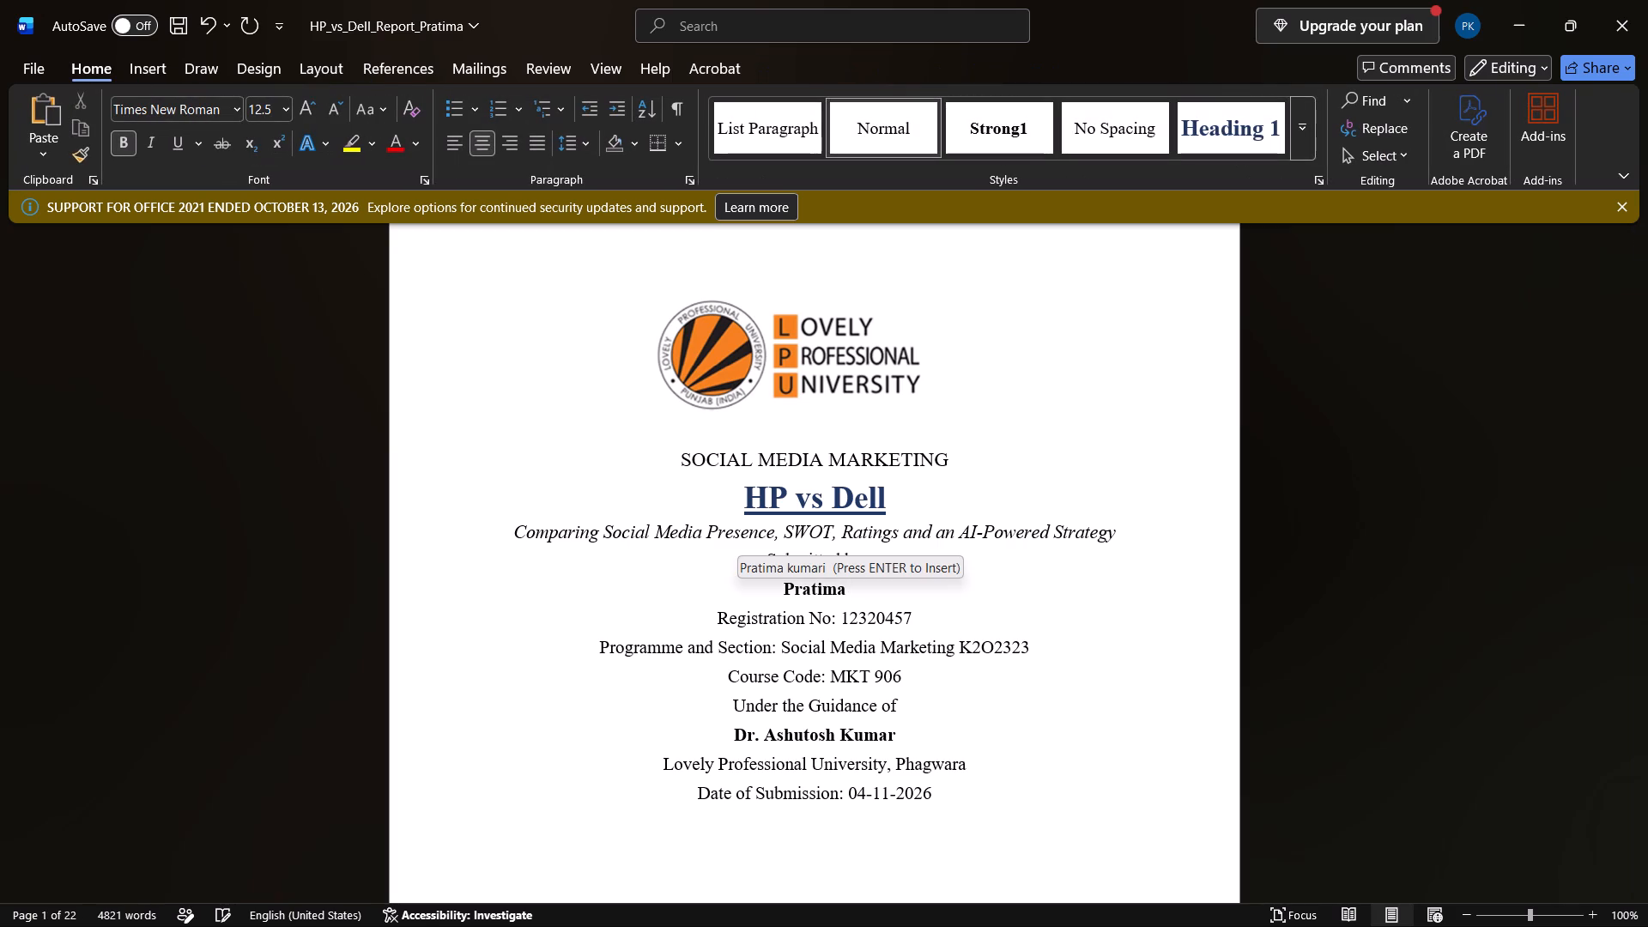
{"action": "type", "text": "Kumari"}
{"action": "left_click", "coordinate": [737, 583]}
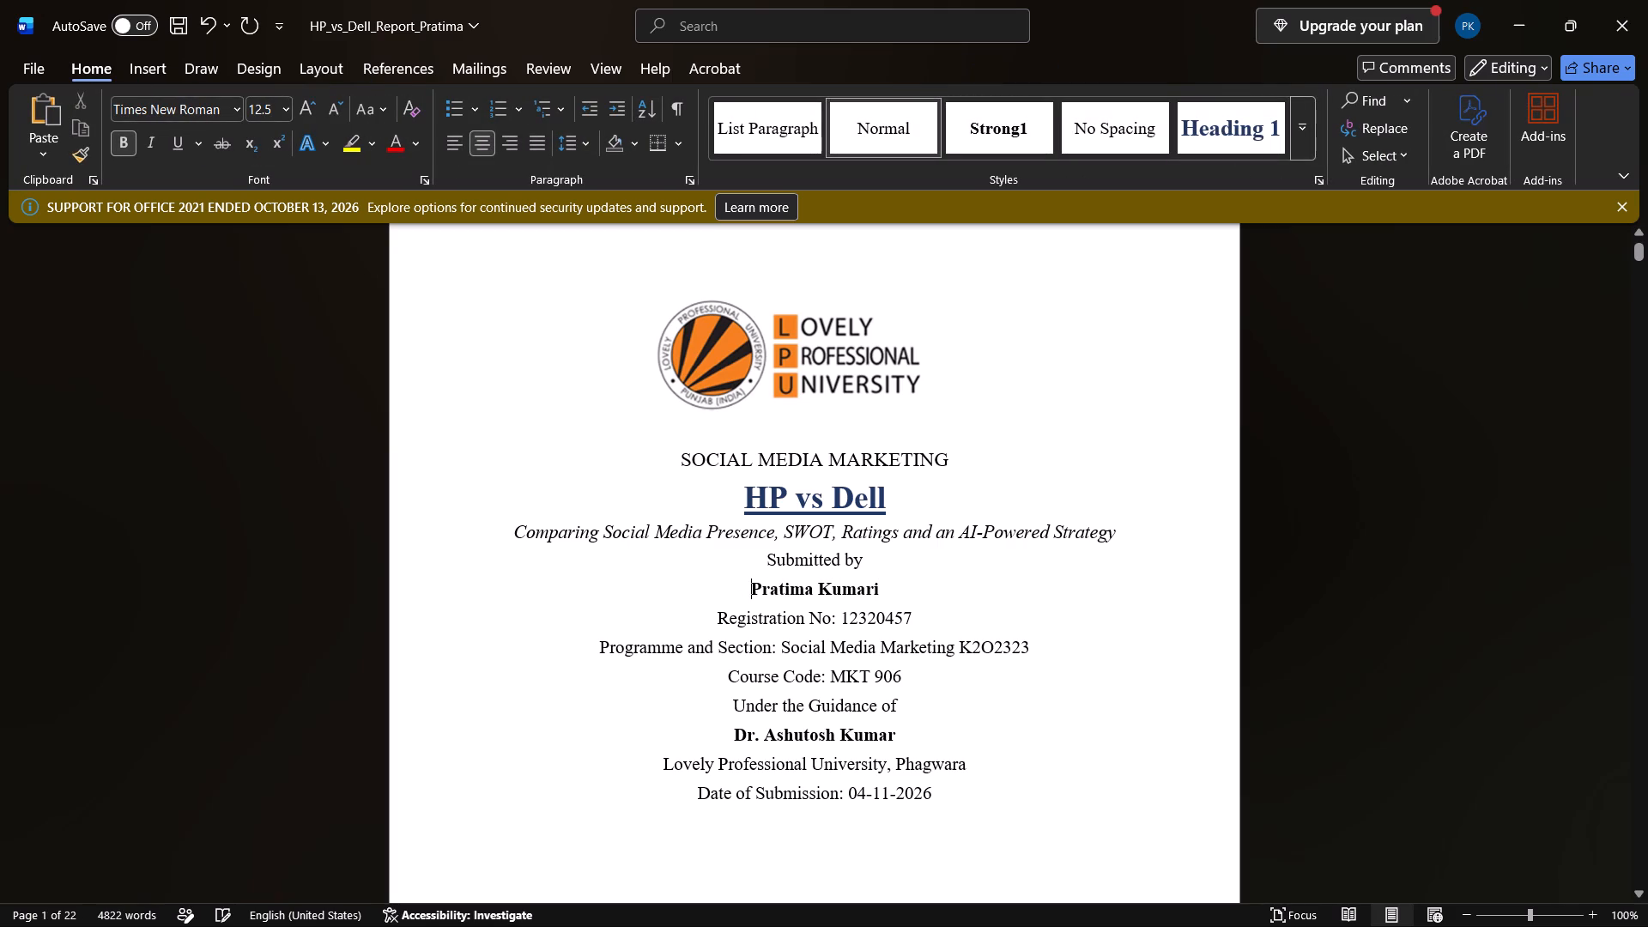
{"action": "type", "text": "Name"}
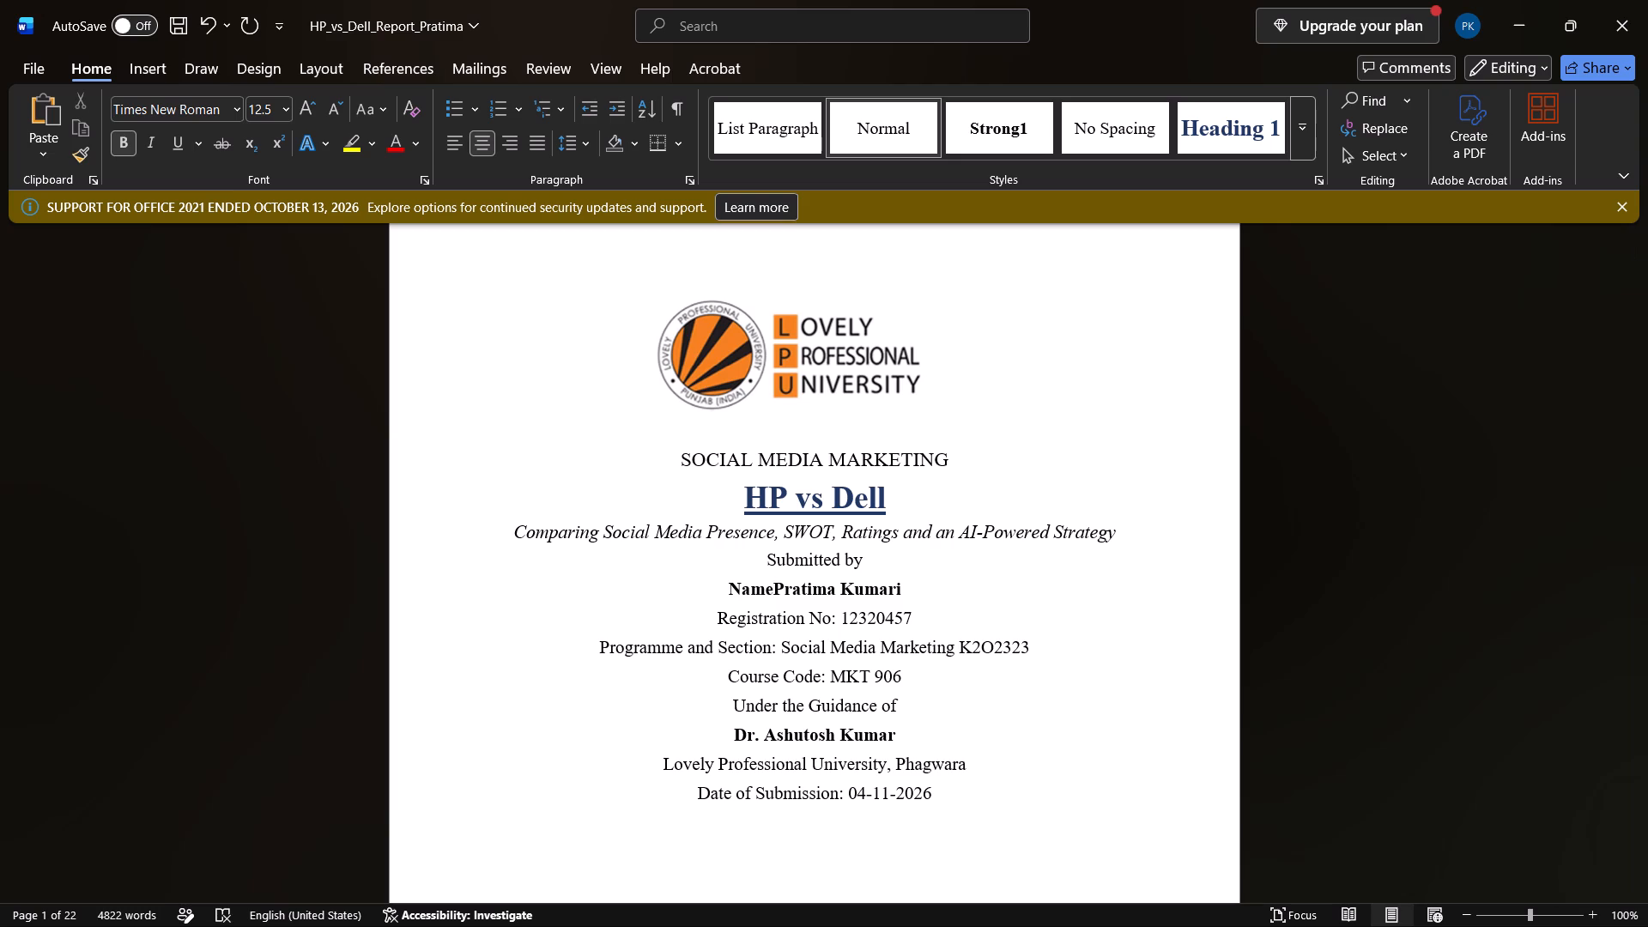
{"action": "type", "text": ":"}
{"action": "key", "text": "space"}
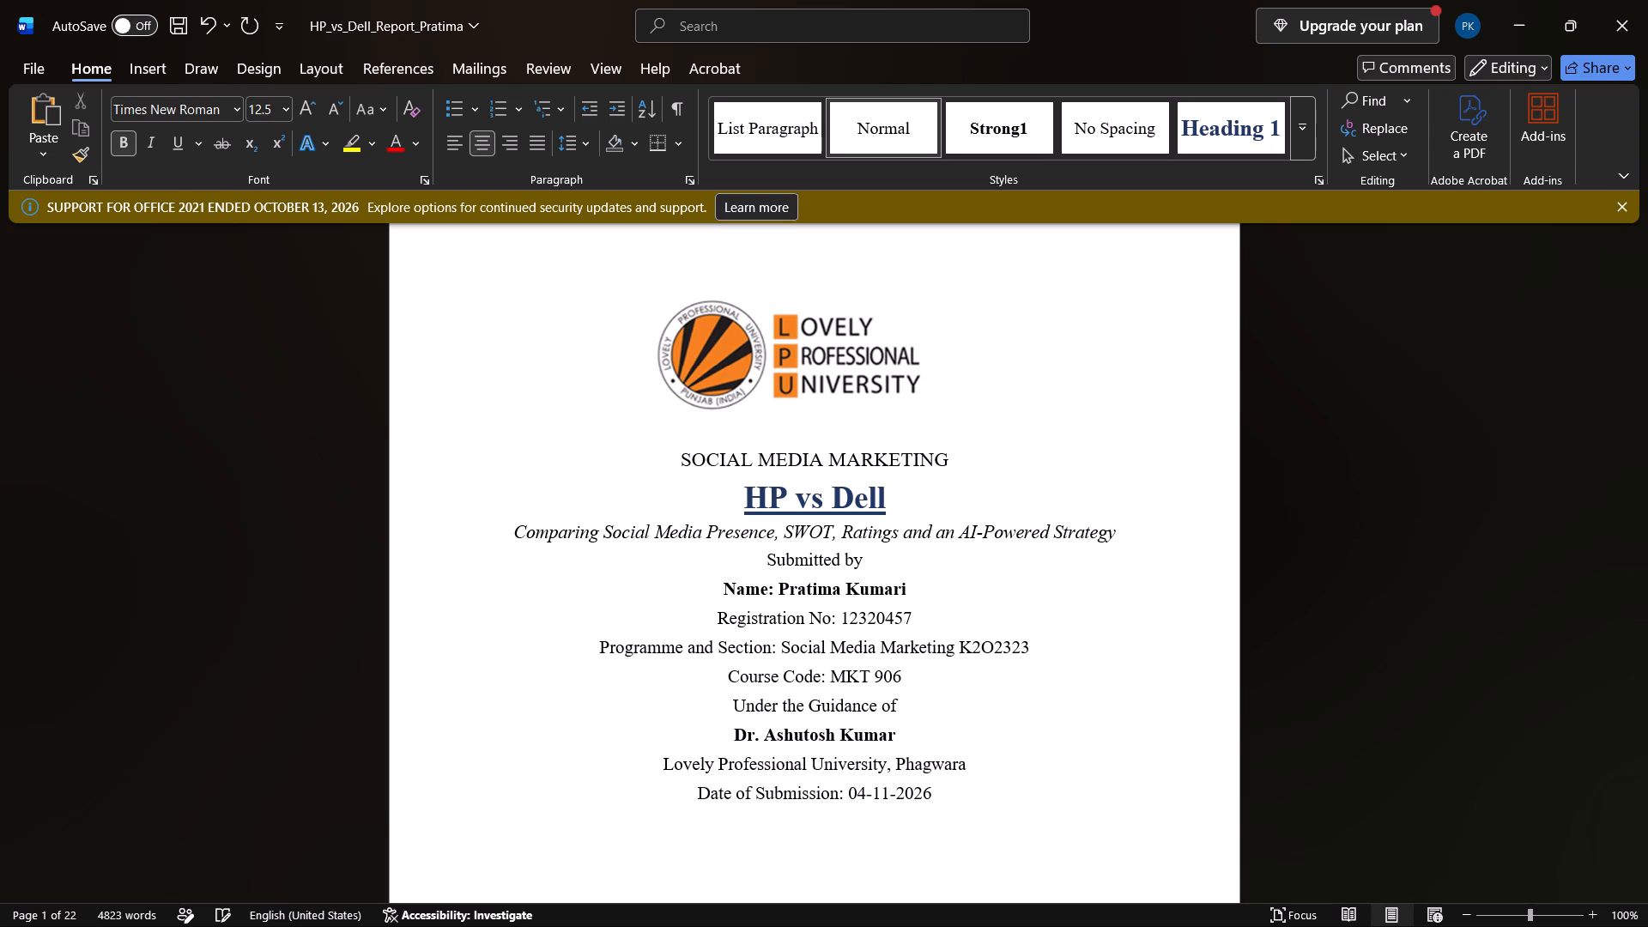
Add an extra space after the Name label and remove bold from the label and student's name on the cover page.
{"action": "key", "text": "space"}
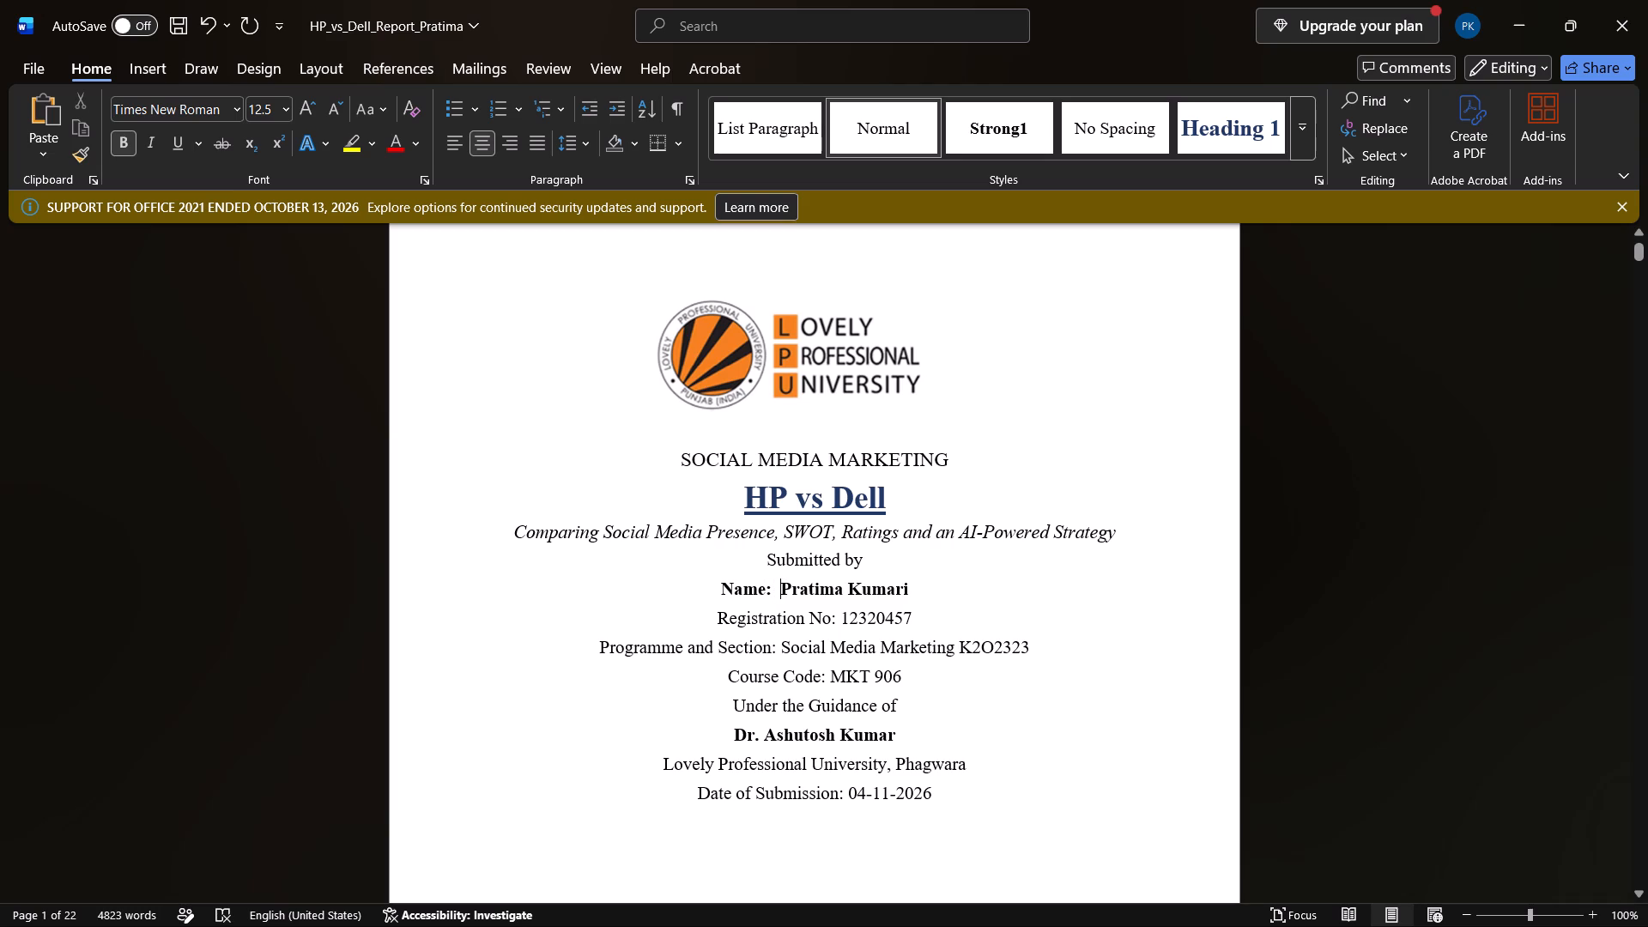
{"action": "left_click_drag", "start_coordinate": [722, 585], "coordinate": [762, 591]}
{"action": "left_click_drag", "start_coordinate": [762, 591], "coordinate": [772, 599]}
{"action": "left_click_drag", "start_coordinate": [772, 599], "coordinate": [780, 594]}
{"action": "left_click", "coordinate": [798, 568]}
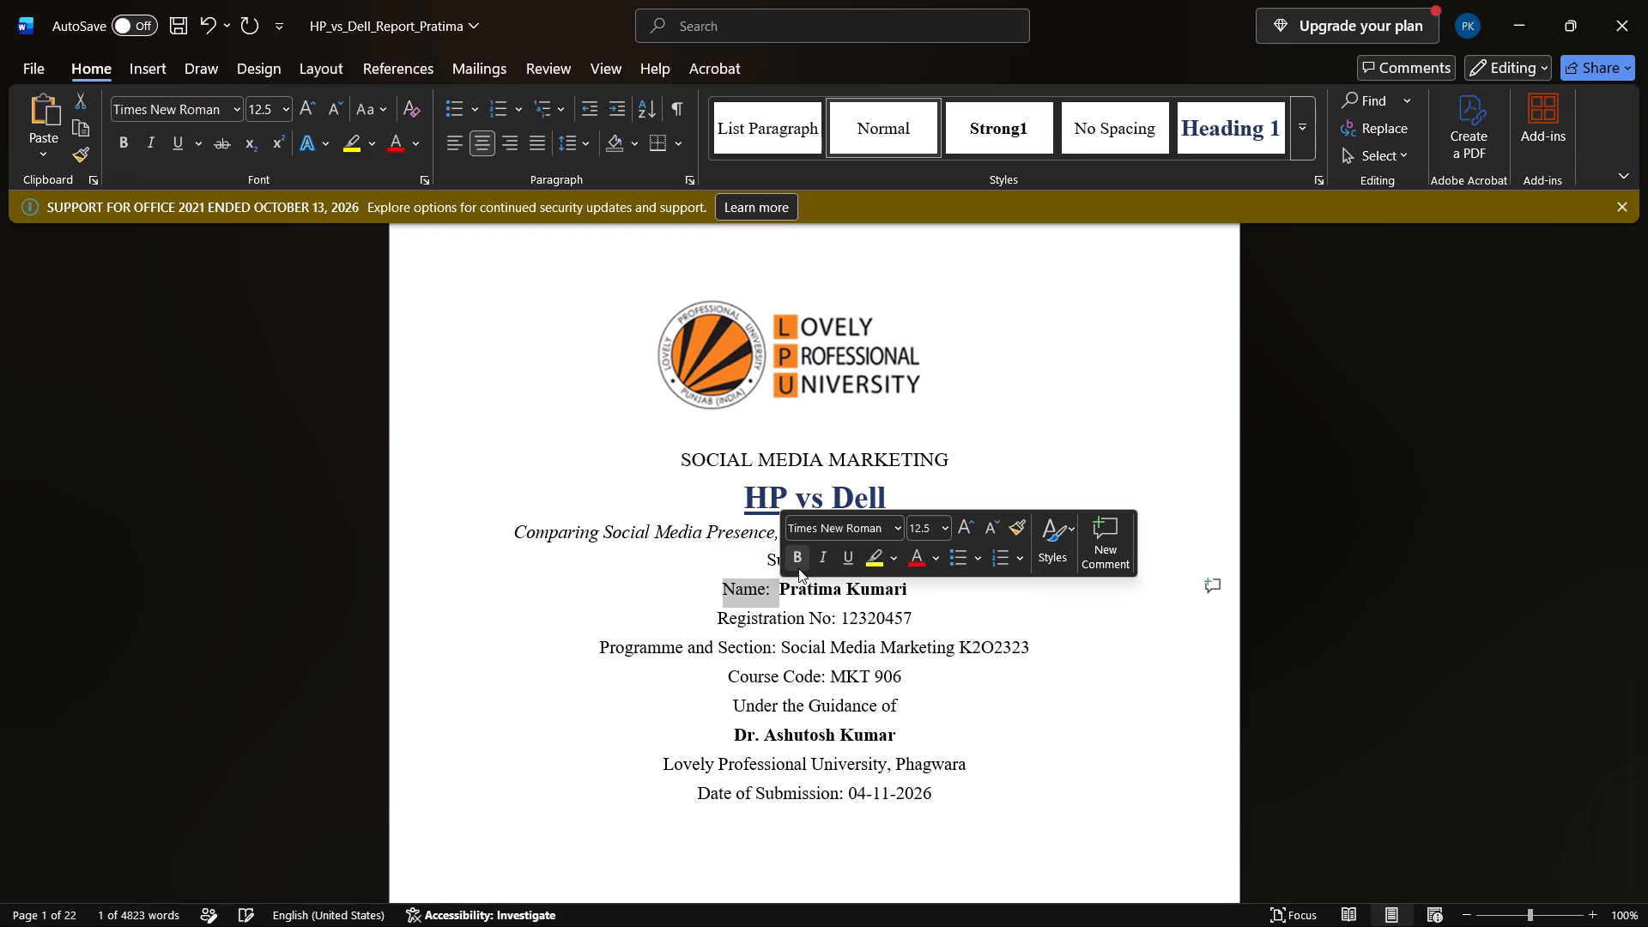
{"action": "left_click", "coordinate": [1059, 639]}
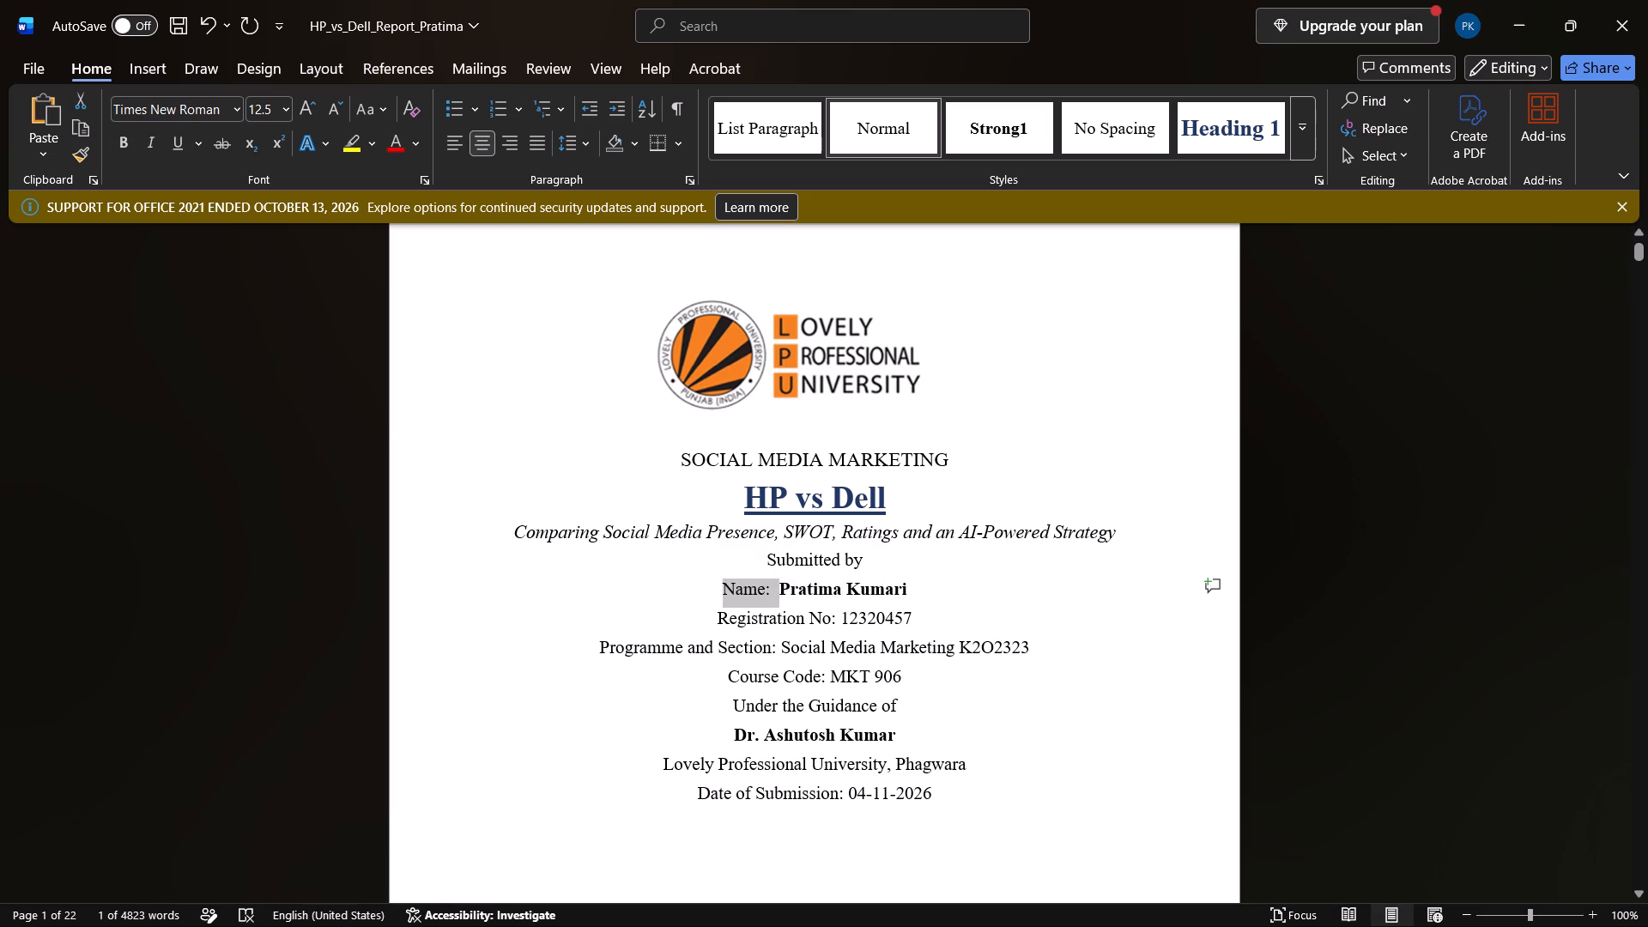
{"action": "left_click_drag", "start_coordinate": [782, 586], "coordinate": [912, 583]}
{"action": "left_click", "coordinate": [926, 545]}
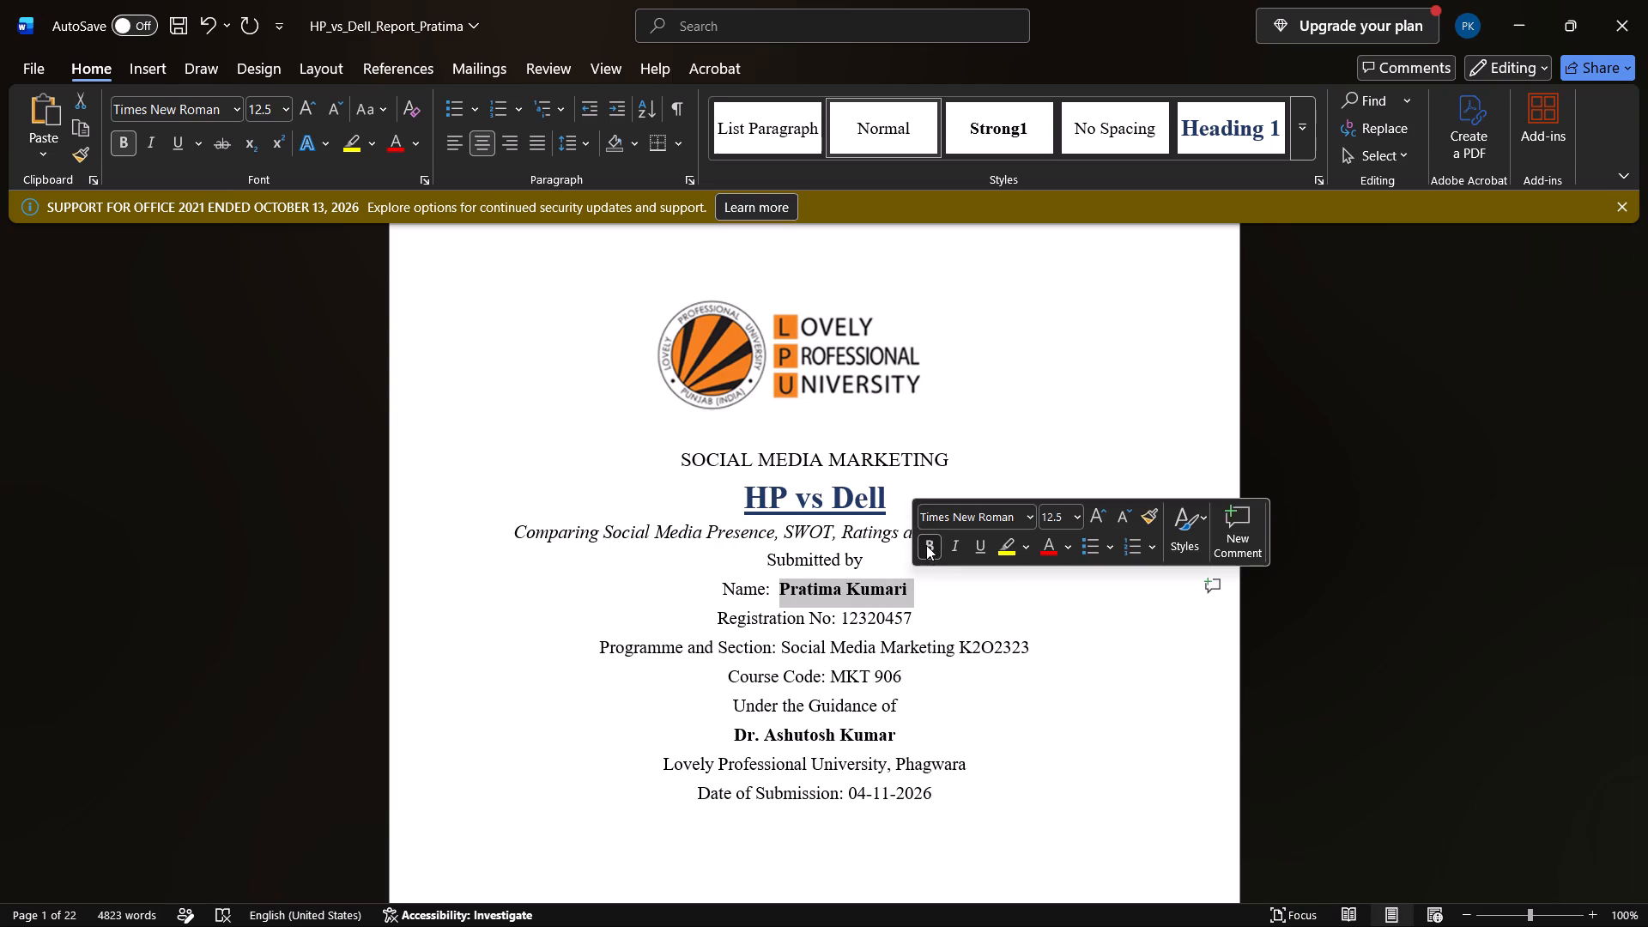
{"action": "left_click", "coordinate": [1055, 623]}
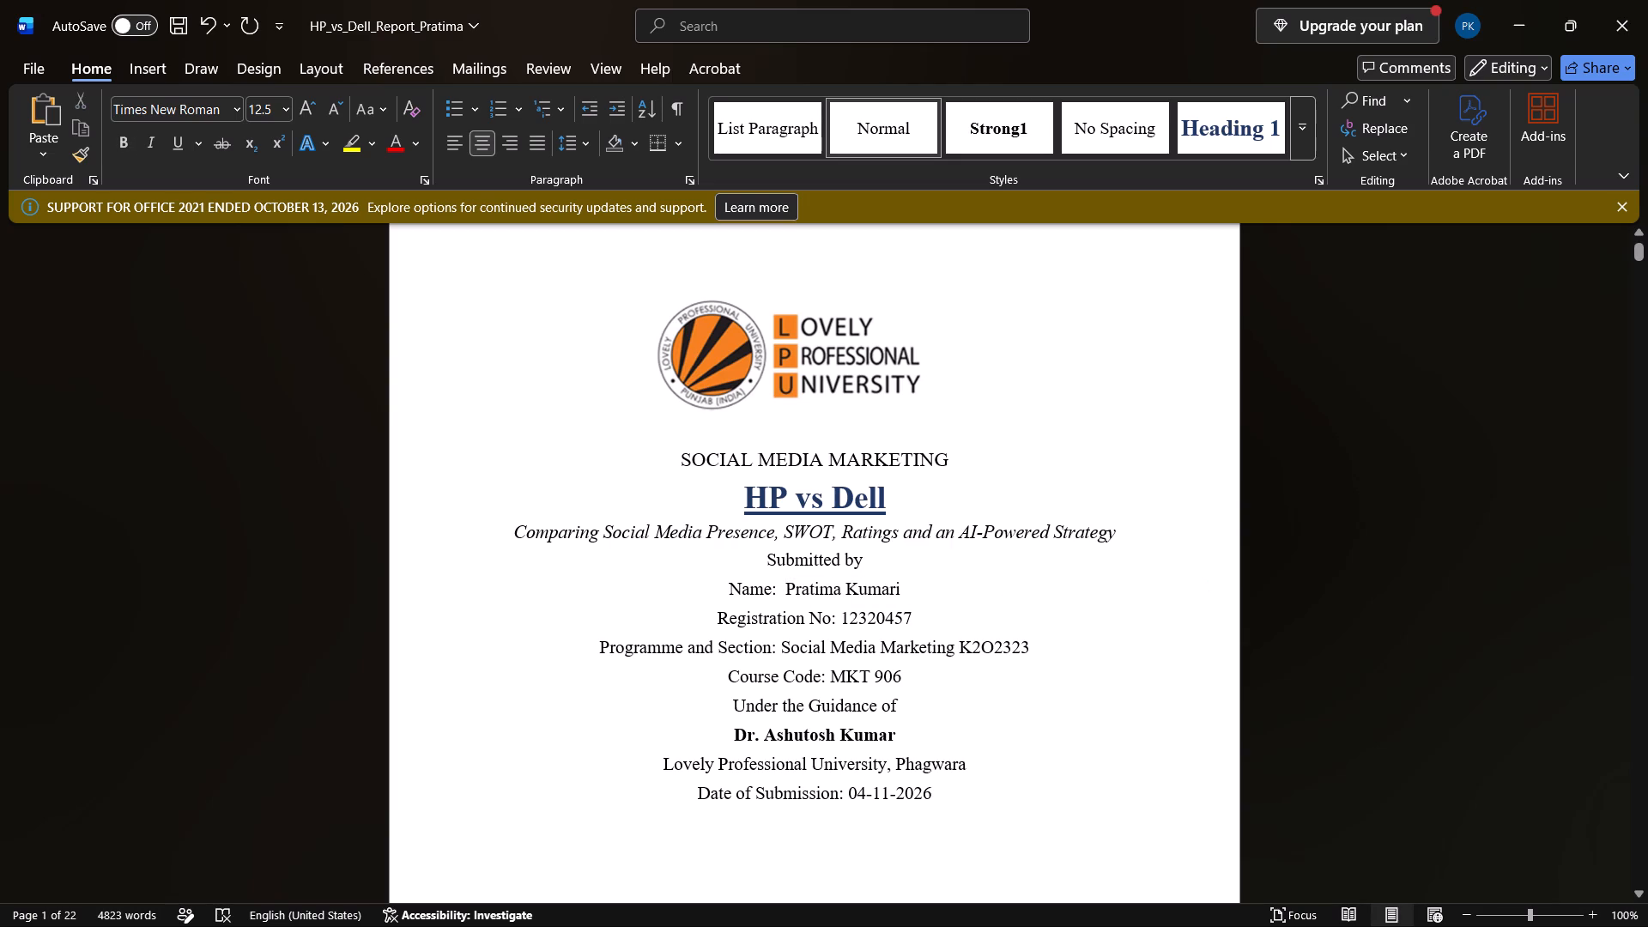
Remove the centring from the cover page's name line and indent it with spaces to start roughly level with the Registration No line.
{"action": "left_click", "coordinate": [727, 589]}
{"action": "key", "text": "BackSpace"}
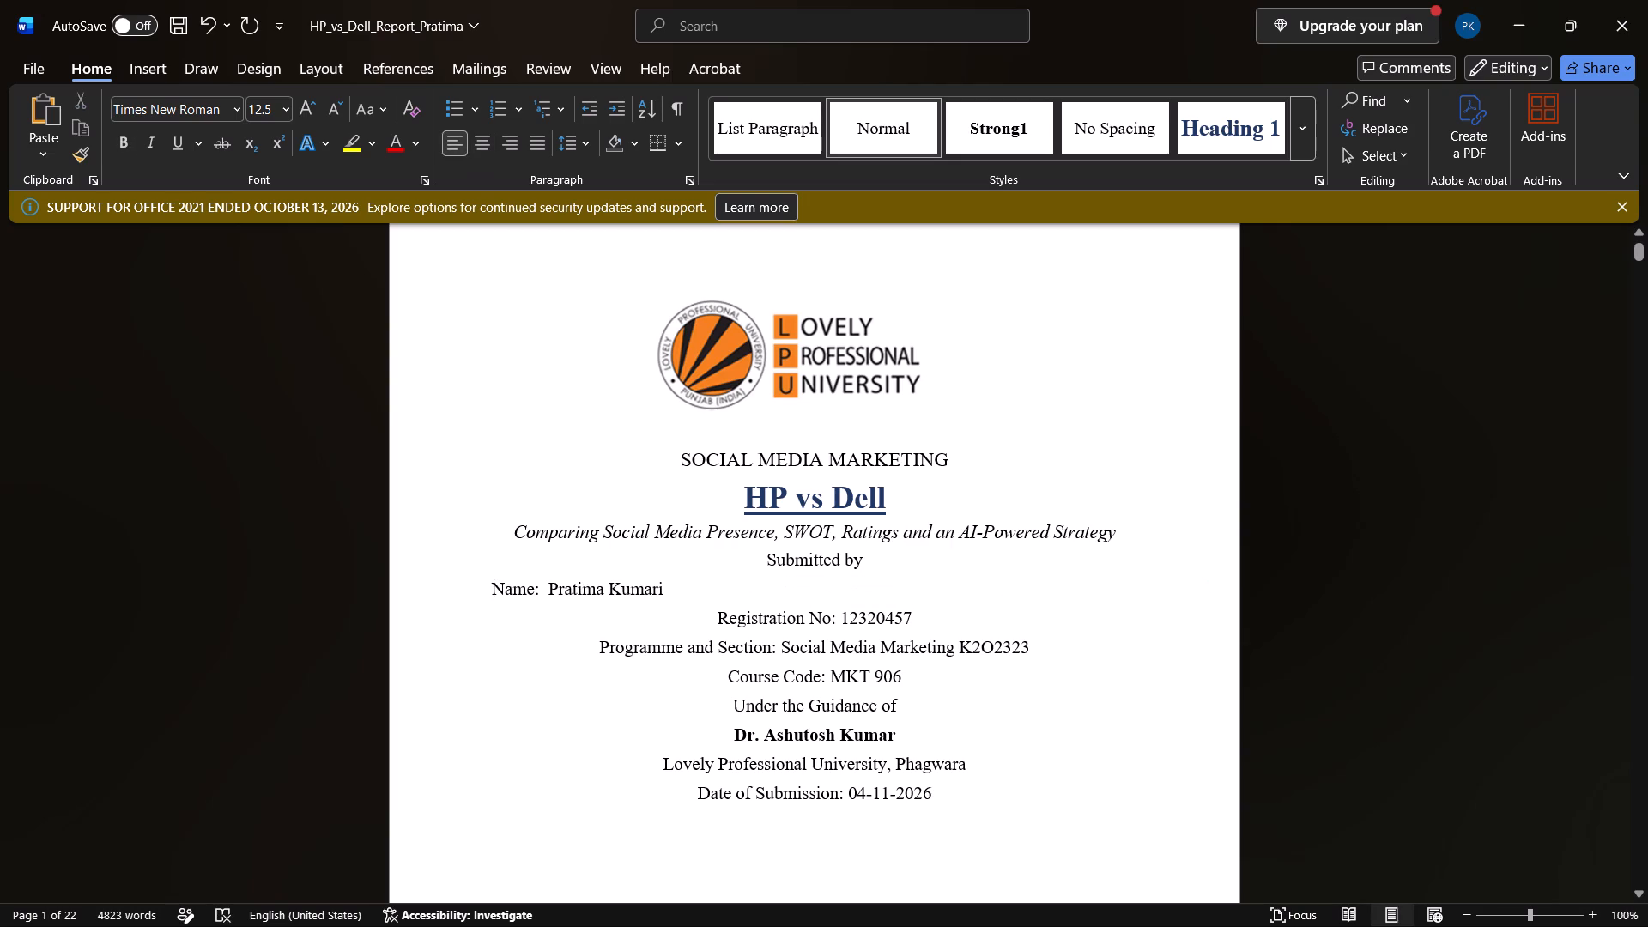
{"action": "key", "text": "space"}
{"action": "key", "text": "space"}
{"action": "key", "text": "space"}
{"action": "key", "text": "space"}
{"action": "key", "text": "space"}
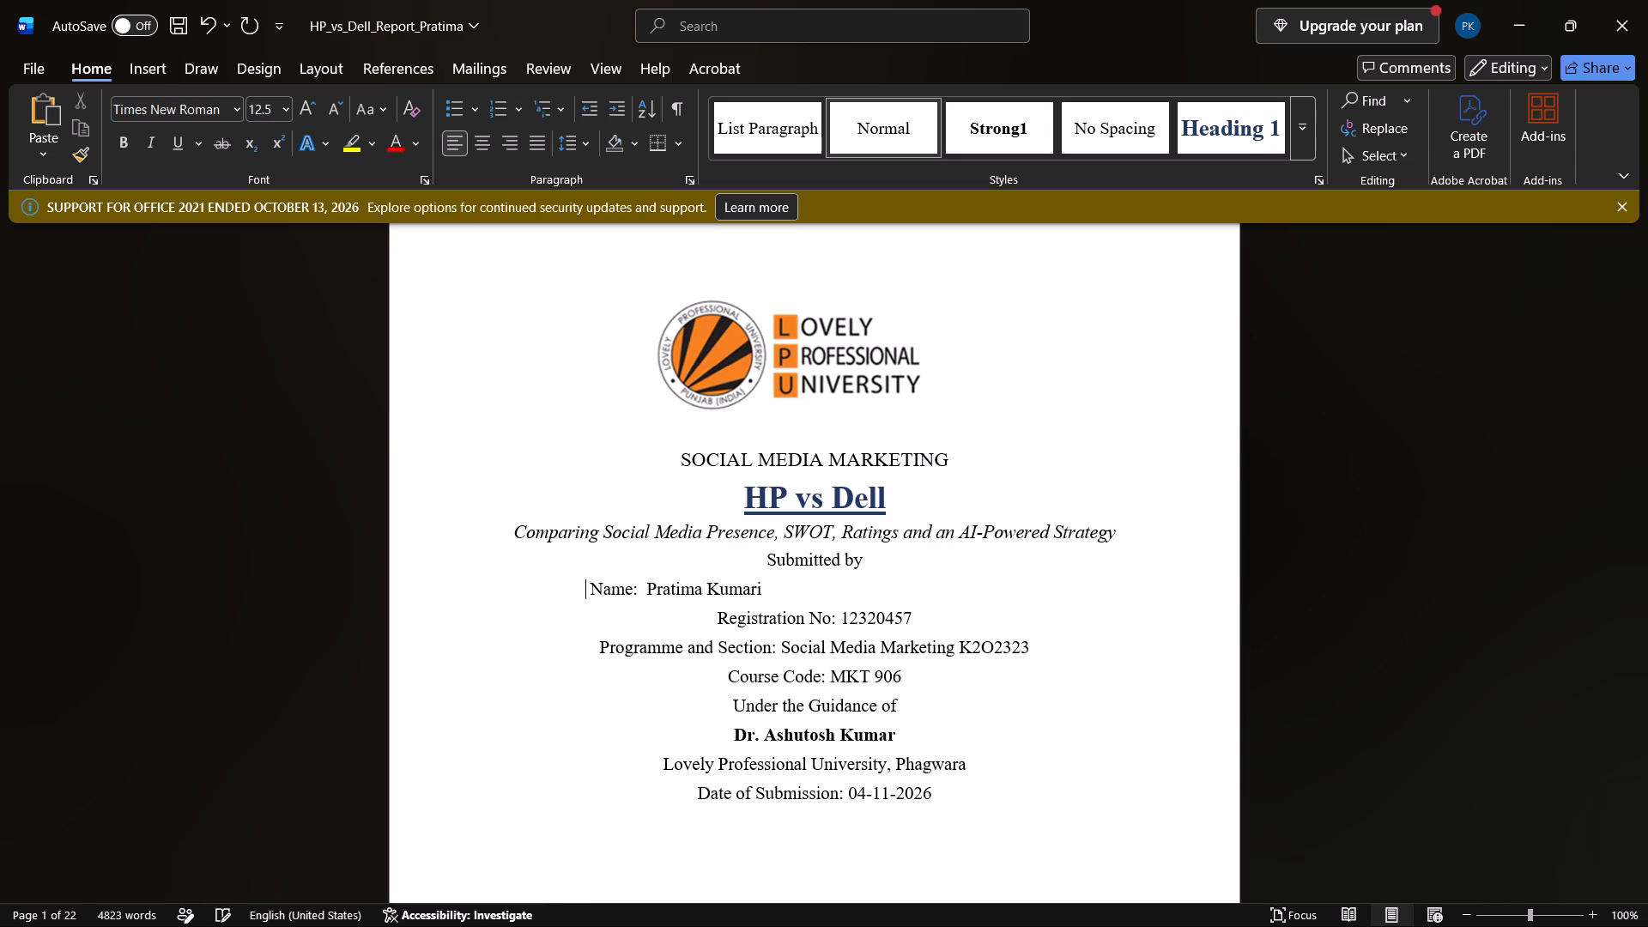
{"action": "key", "text": "space"}
{"action": "key", "text": "space"}
{"action": "key", "text": "space"}
{"action": "key", "text": "space"}
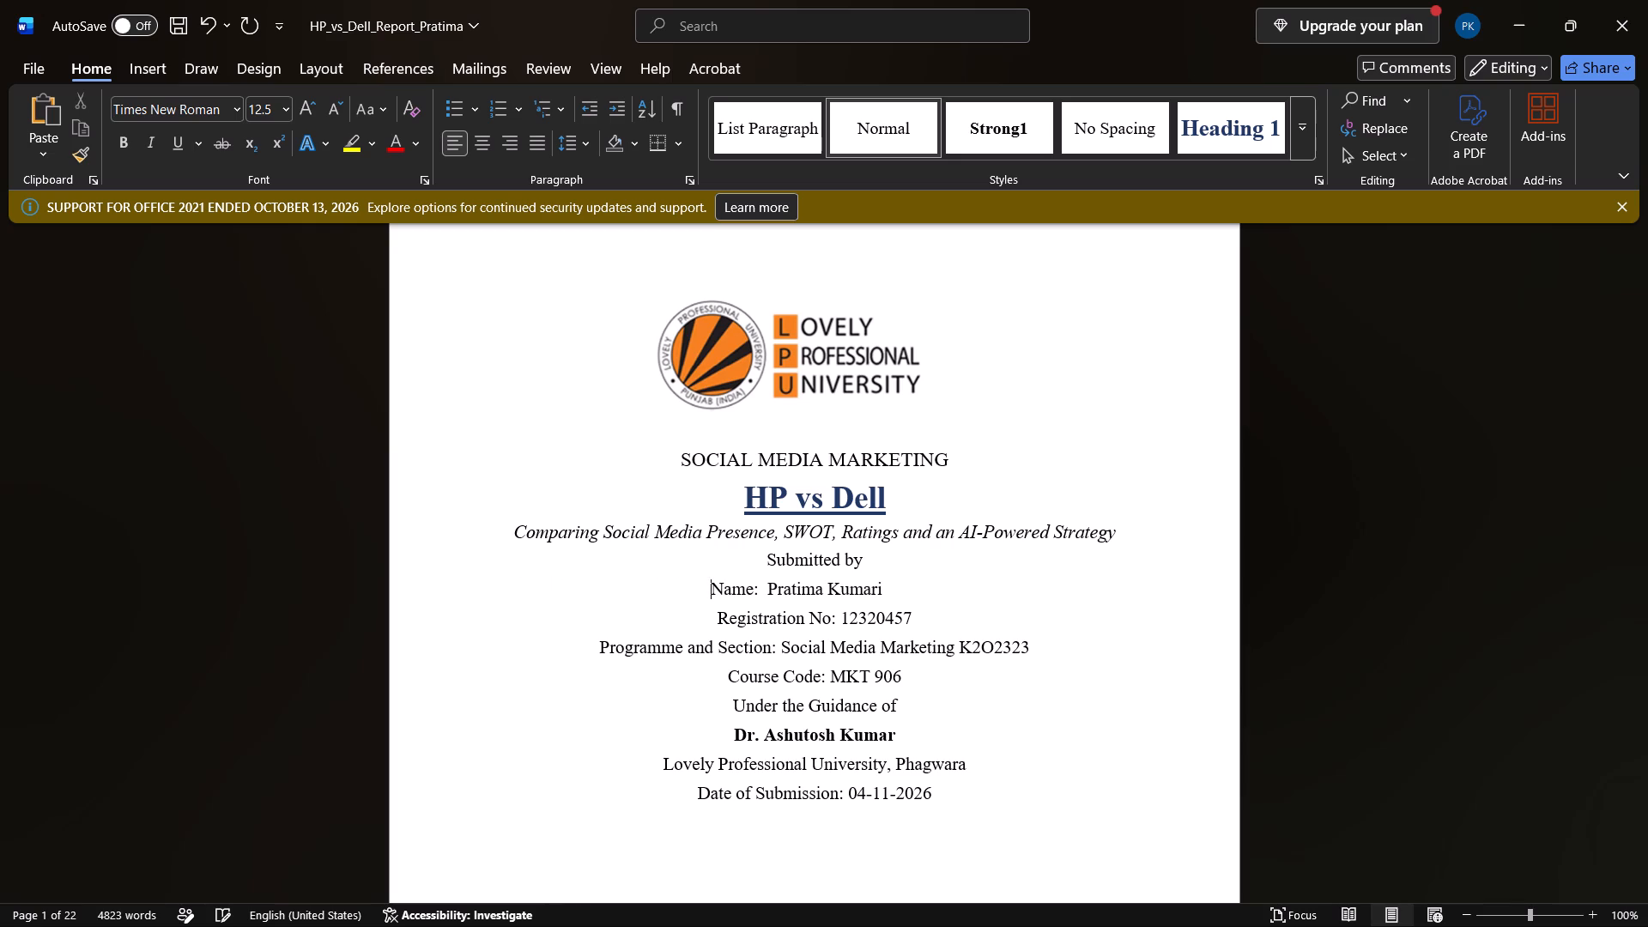
{"action": "key", "text": "space"}
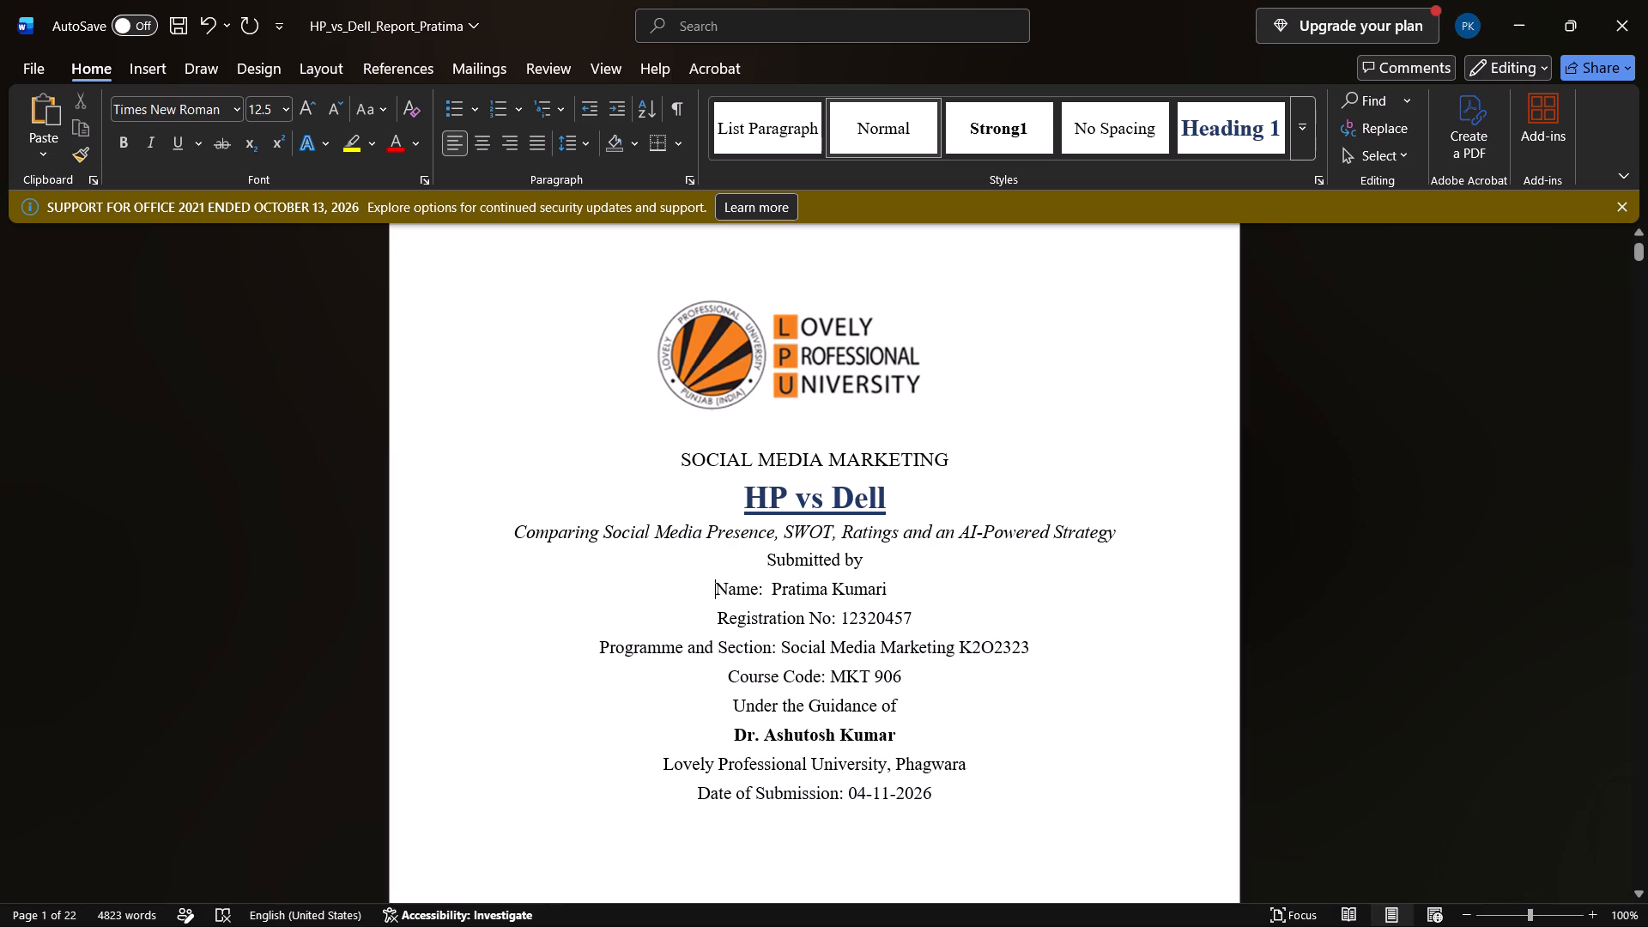
Add a "Roll No:" line with the student's roll number directly below the Registration No line.
{"action": "left_click", "coordinate": [919, 615]}
{"action": "key", "text": "Return"}
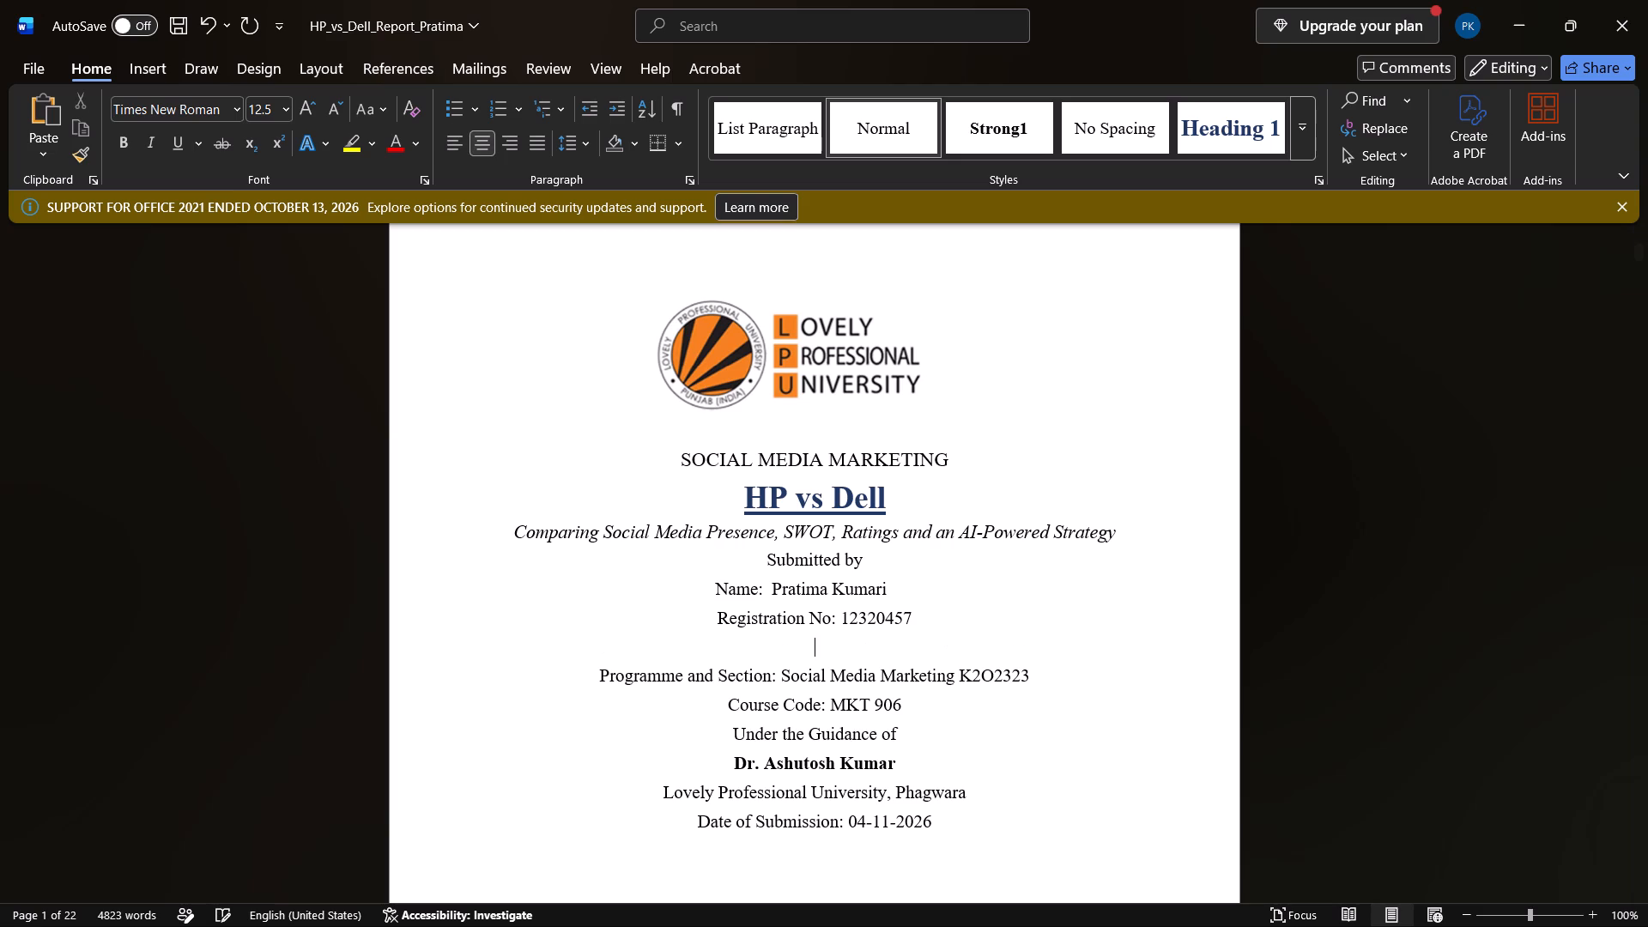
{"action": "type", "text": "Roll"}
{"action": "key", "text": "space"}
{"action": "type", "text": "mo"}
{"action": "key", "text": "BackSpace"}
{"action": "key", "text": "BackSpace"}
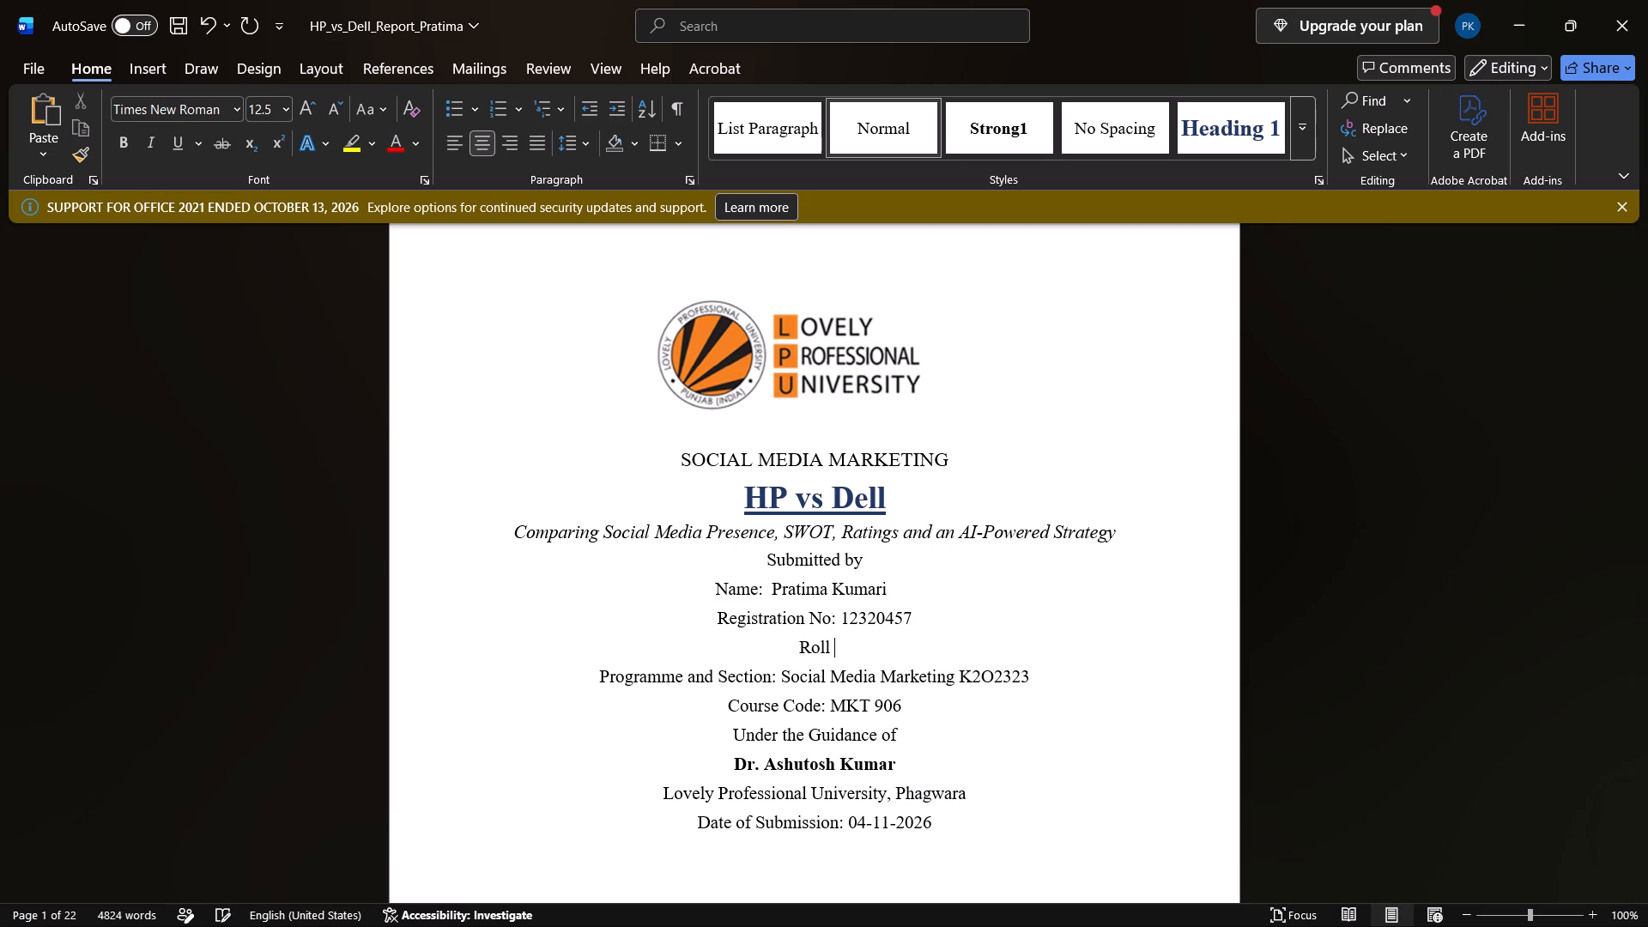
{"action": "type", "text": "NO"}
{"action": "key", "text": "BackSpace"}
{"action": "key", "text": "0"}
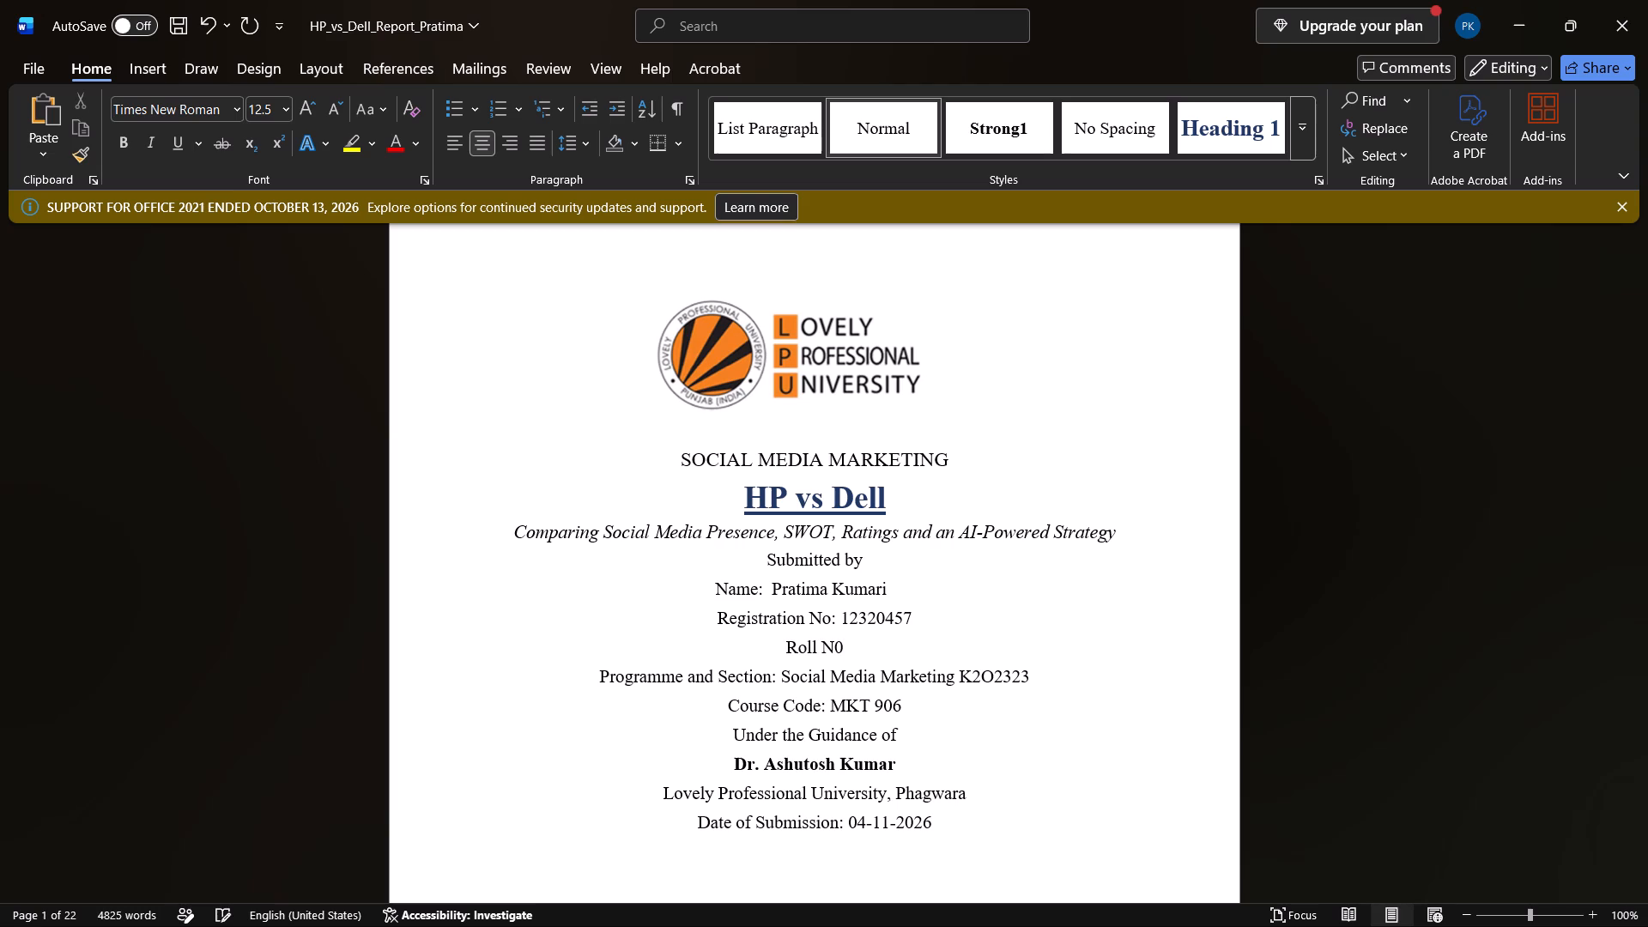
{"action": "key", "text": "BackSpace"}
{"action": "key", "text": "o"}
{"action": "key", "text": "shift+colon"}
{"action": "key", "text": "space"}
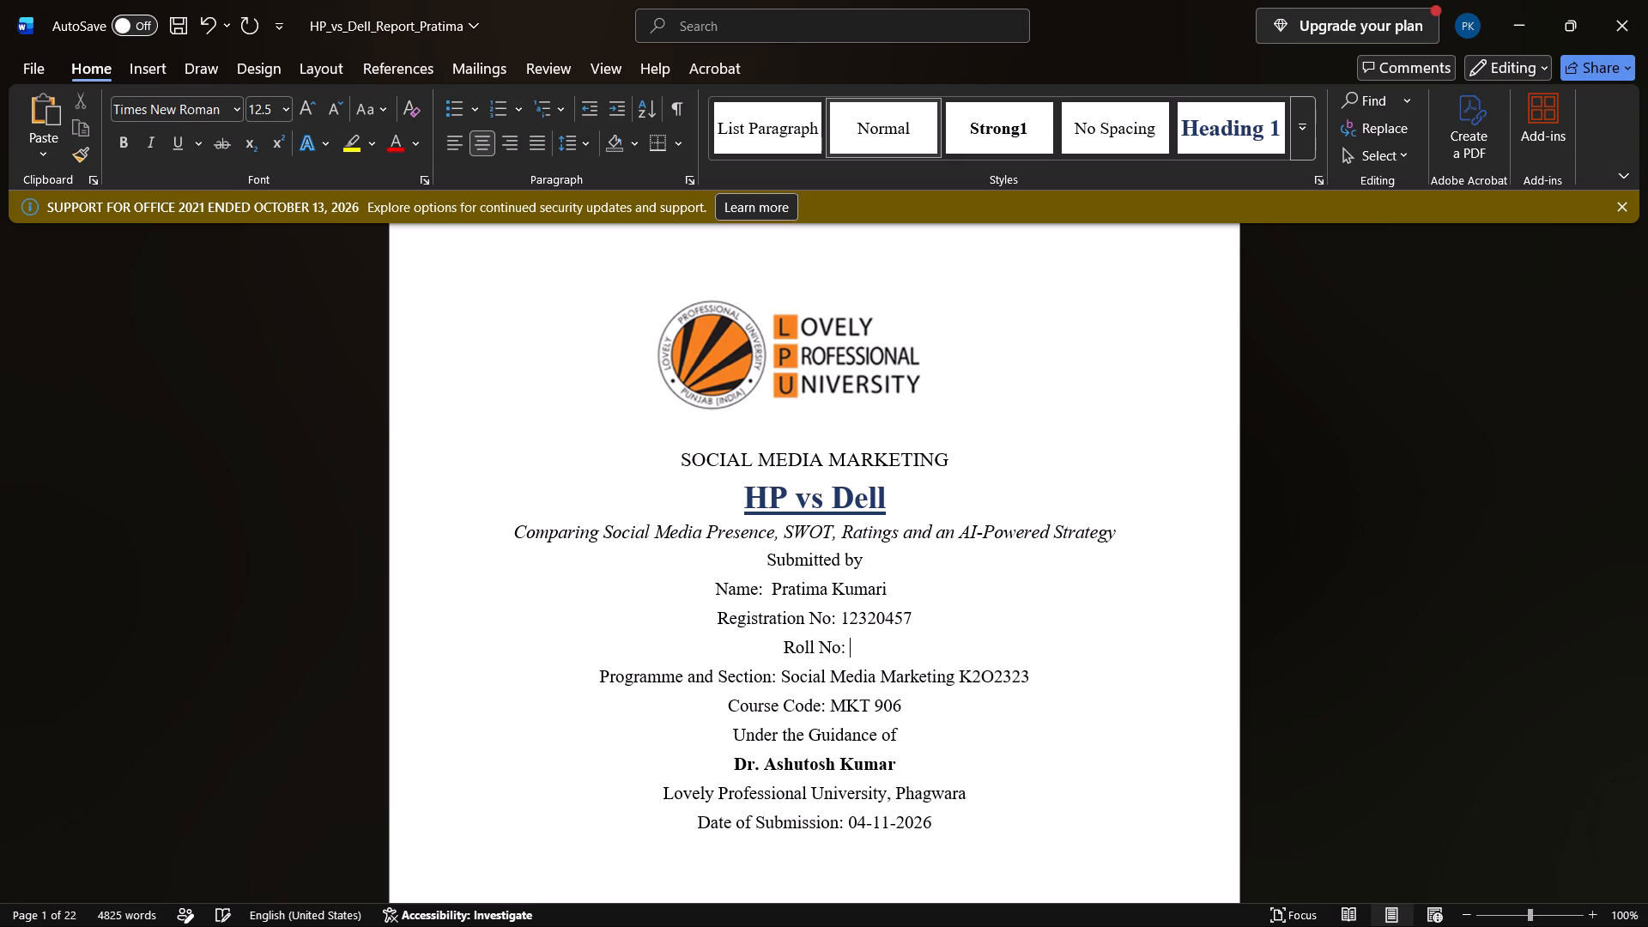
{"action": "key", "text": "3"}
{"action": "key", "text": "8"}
Remove the centring from the Roll No line and indent it with spaces to start roughly level with the Registration No line.
{"action": "left_click", "coordinate": [772, 654]}
{"action": "key", "text": "BackSpace"}
{"action": "key", "text": "space"}
{"action": "key", "text": "space"}
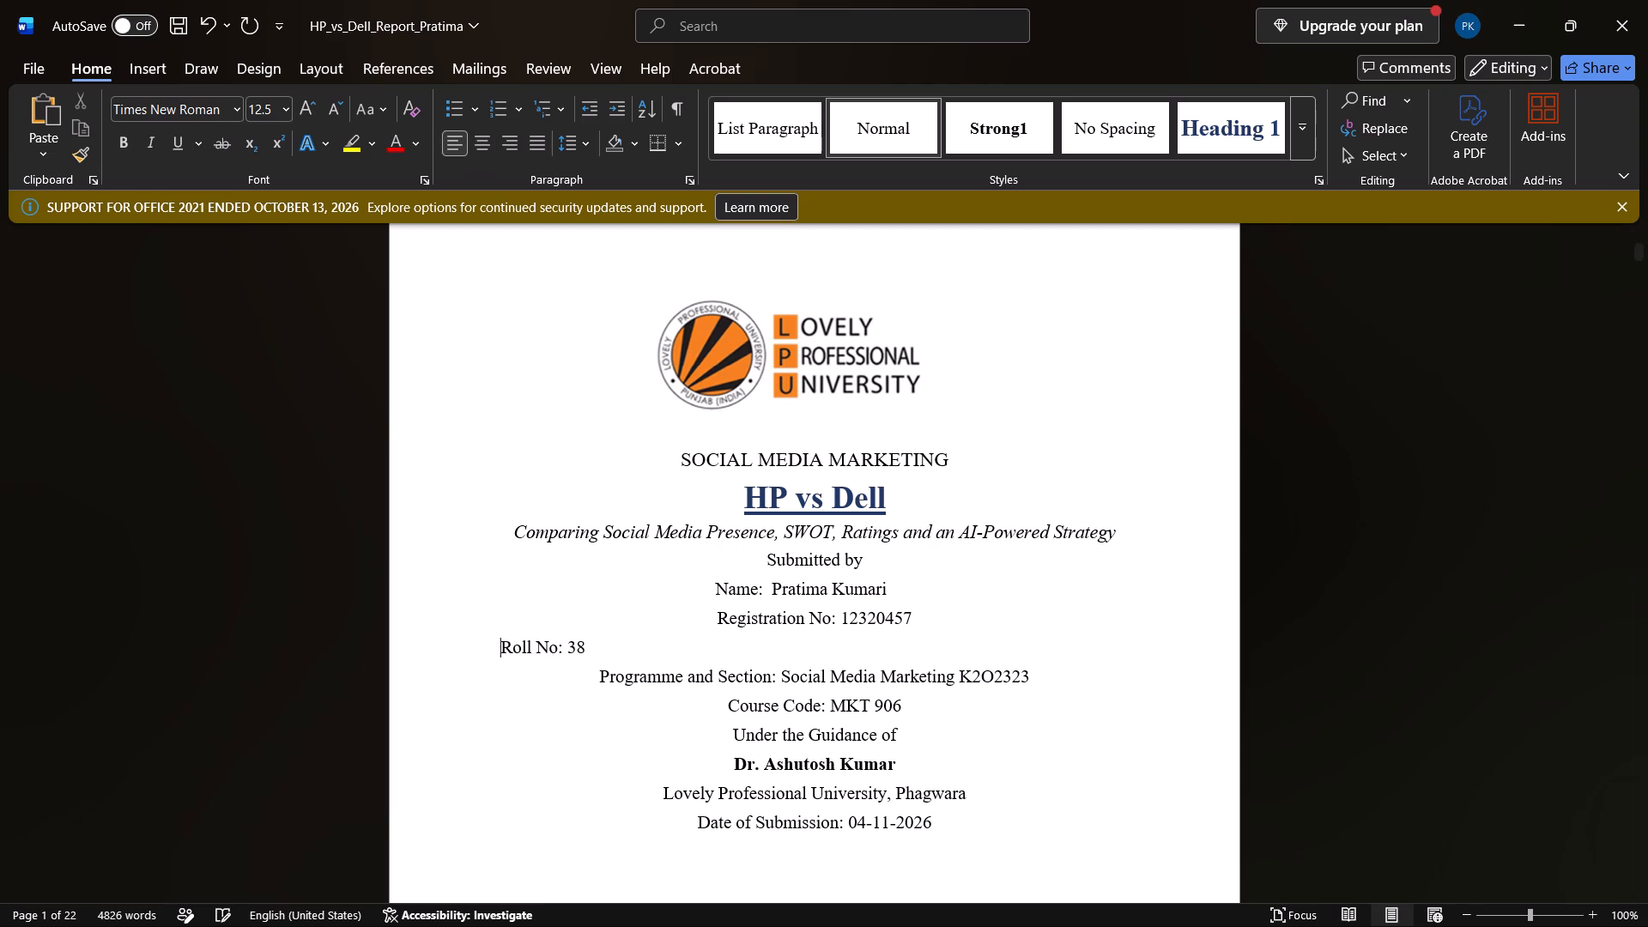
{"action": "key", "text": "space"}
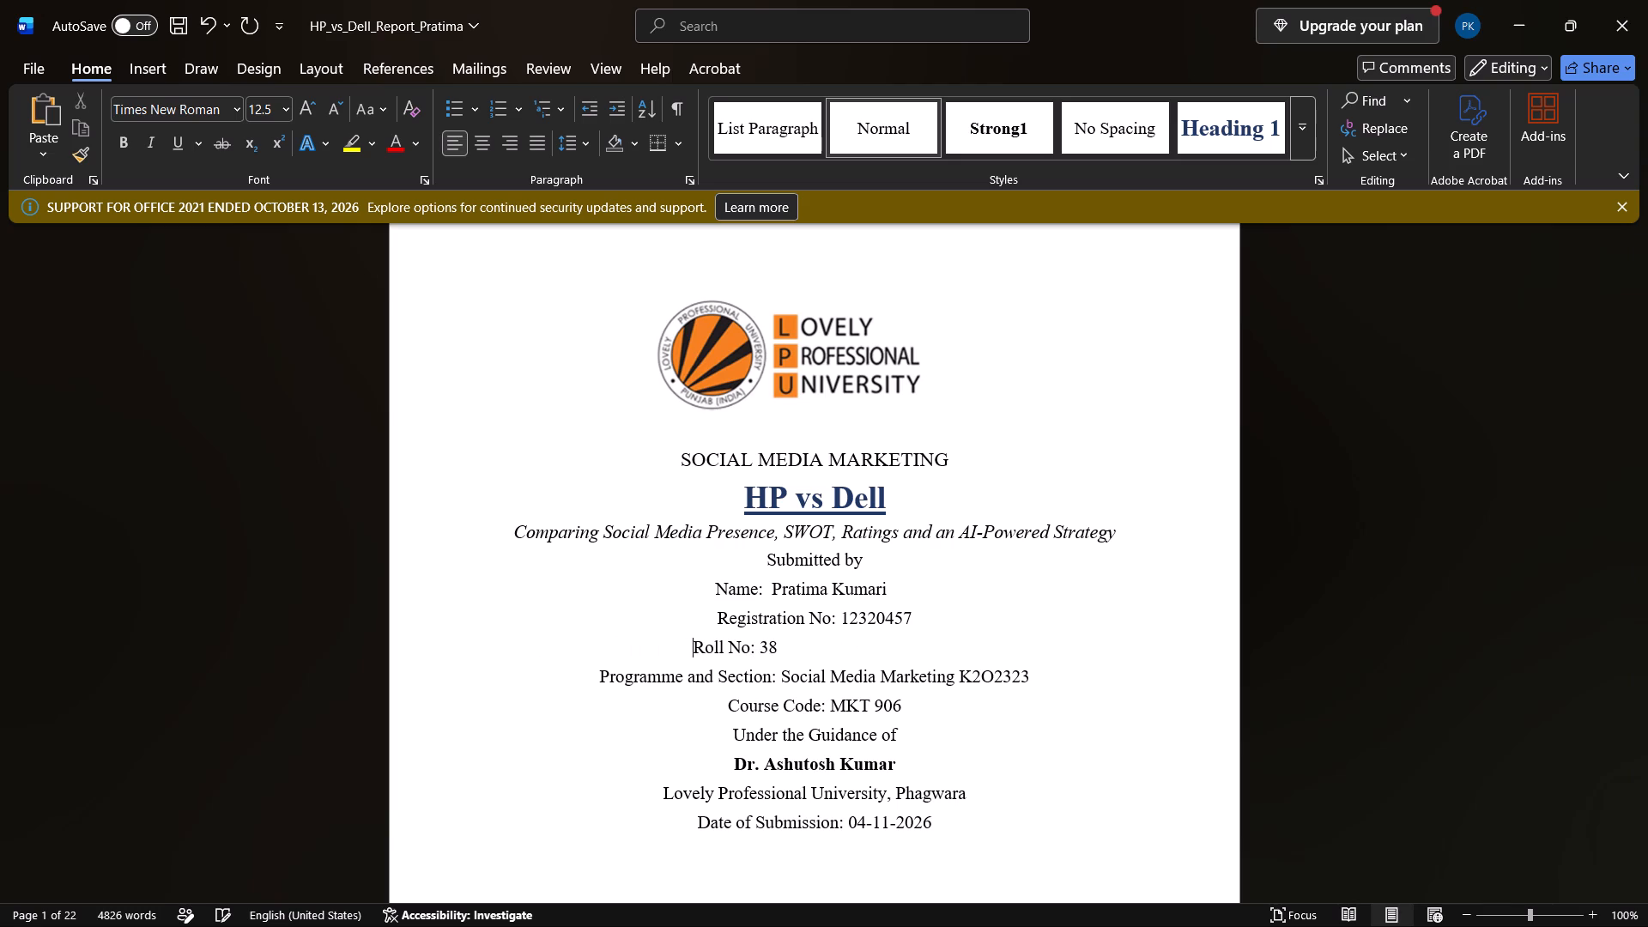
{"action": "key", "text": "space"}
{"action": "key", "text": "space"}
{"action": "key", "text": "space"}
{"action": "key", "text": "space"}
{"action": "key", "text": "space"}
{"action": "key", "text": "space"}
{"action": "key", "text": "BackSpace"}
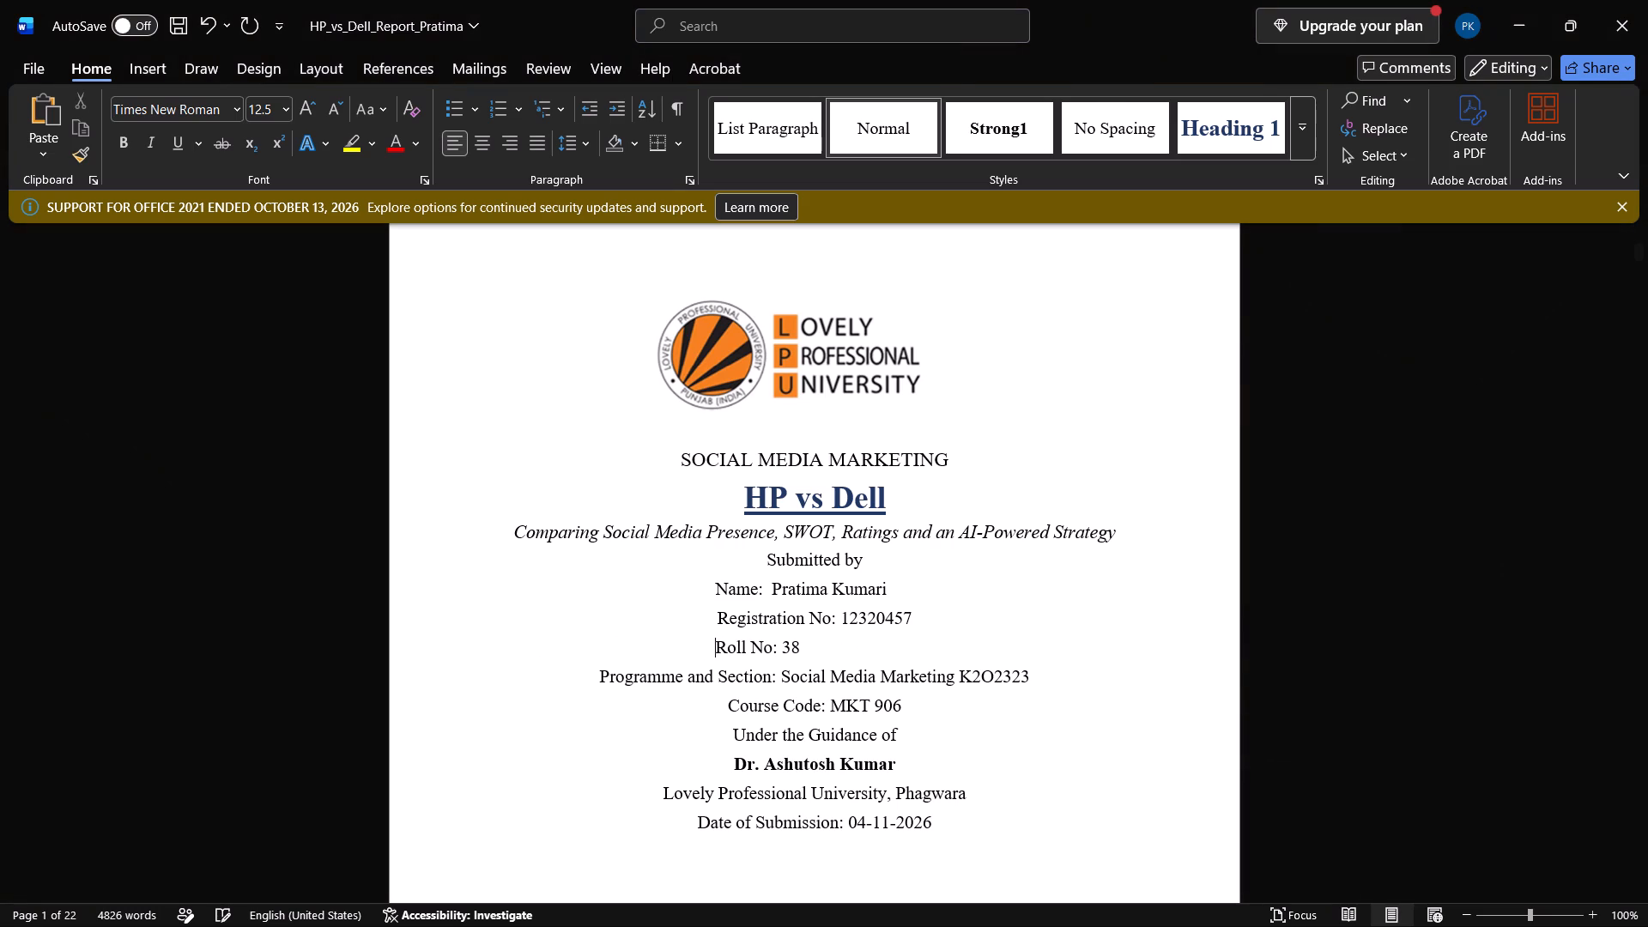
{"action": "key", "text": "space"}
{"action": "left_click", "coordinate": [1004, 744]}
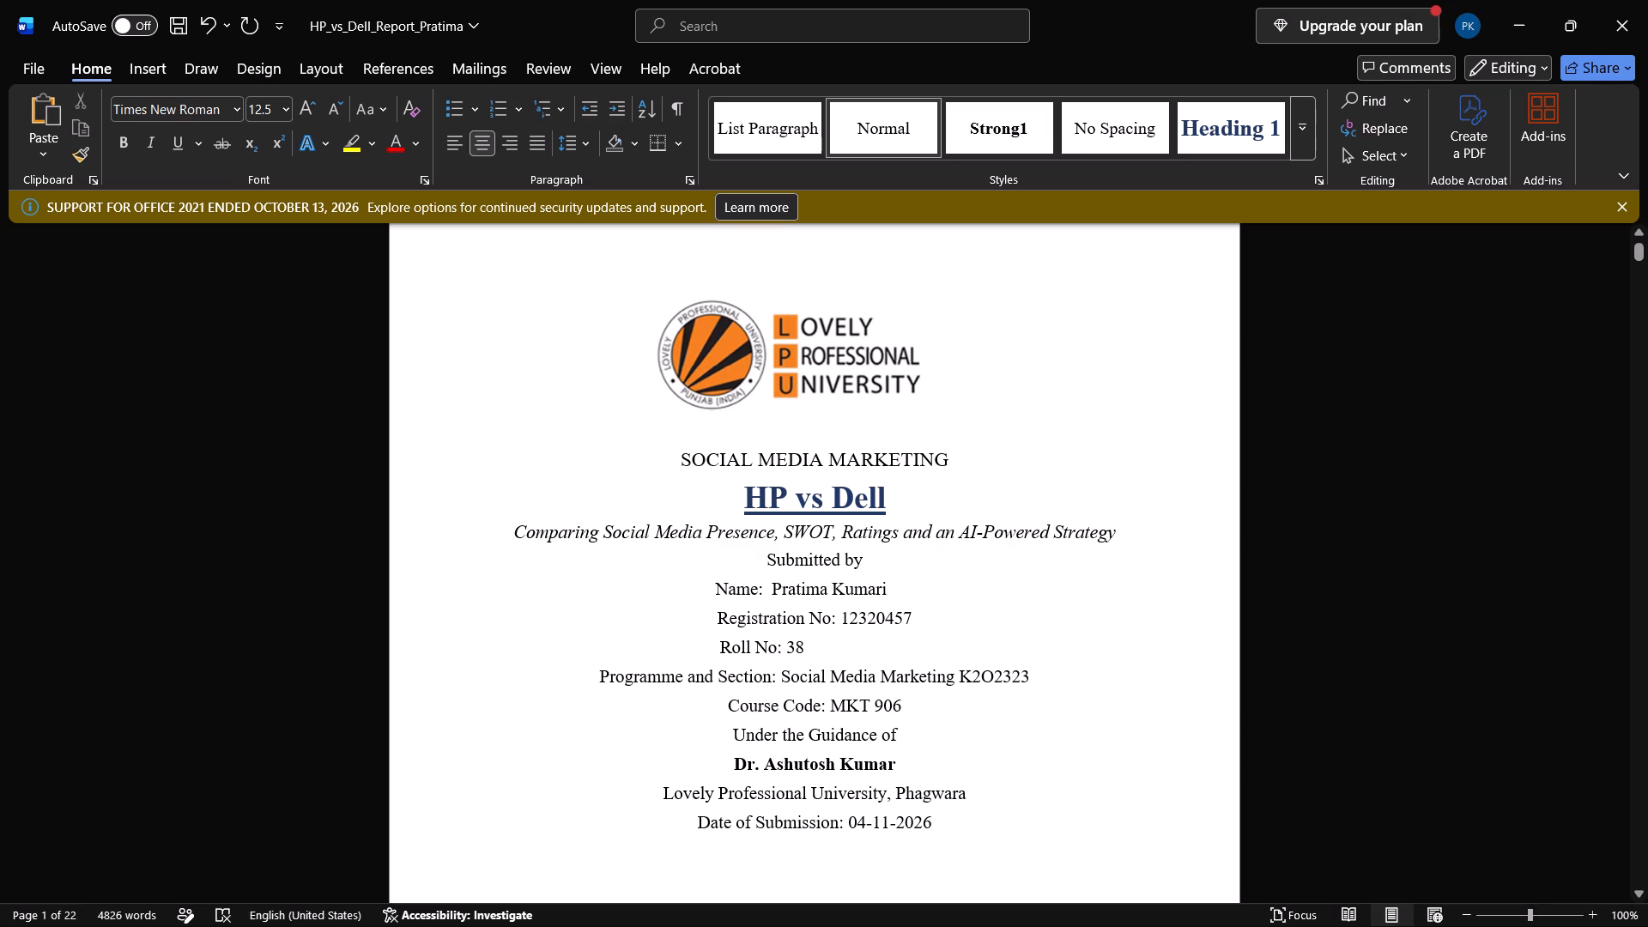
Look through the report from the cover page to section 7 for figure placeholders that still need screenshots.
{"action": "scroll", "coordinate": [898, 747], "scroll_direction": "down", "scroll_amount": 1}
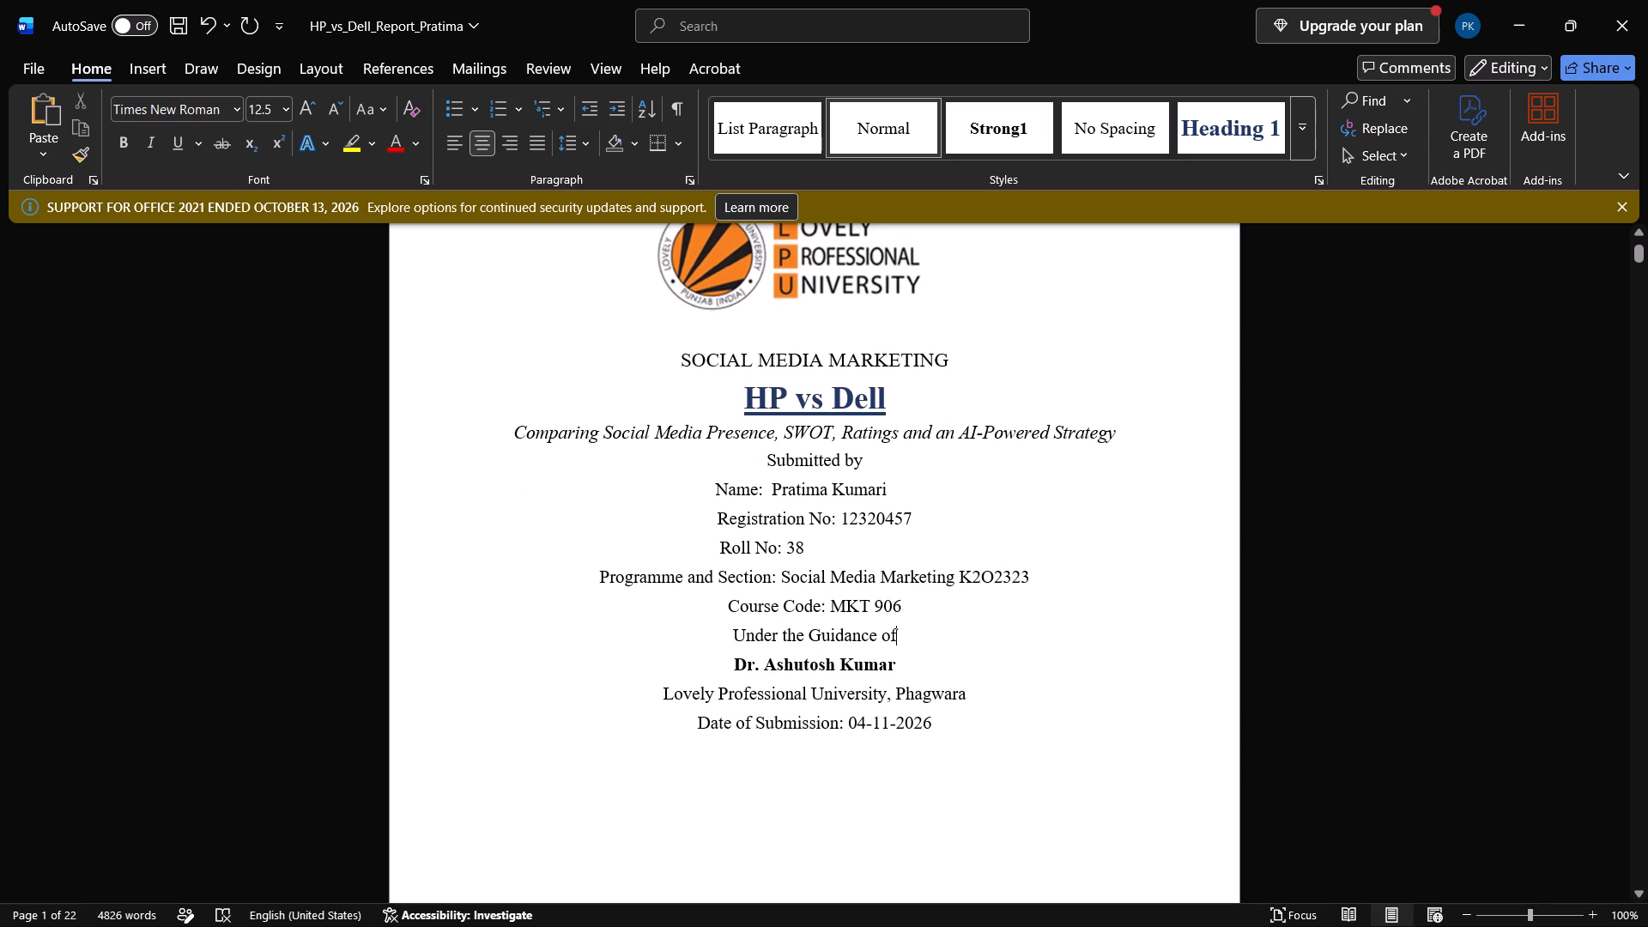
{"action": "scroll", "coordinate": [898, 747], "scroll_direction": "down", "scroll_amount": 1}
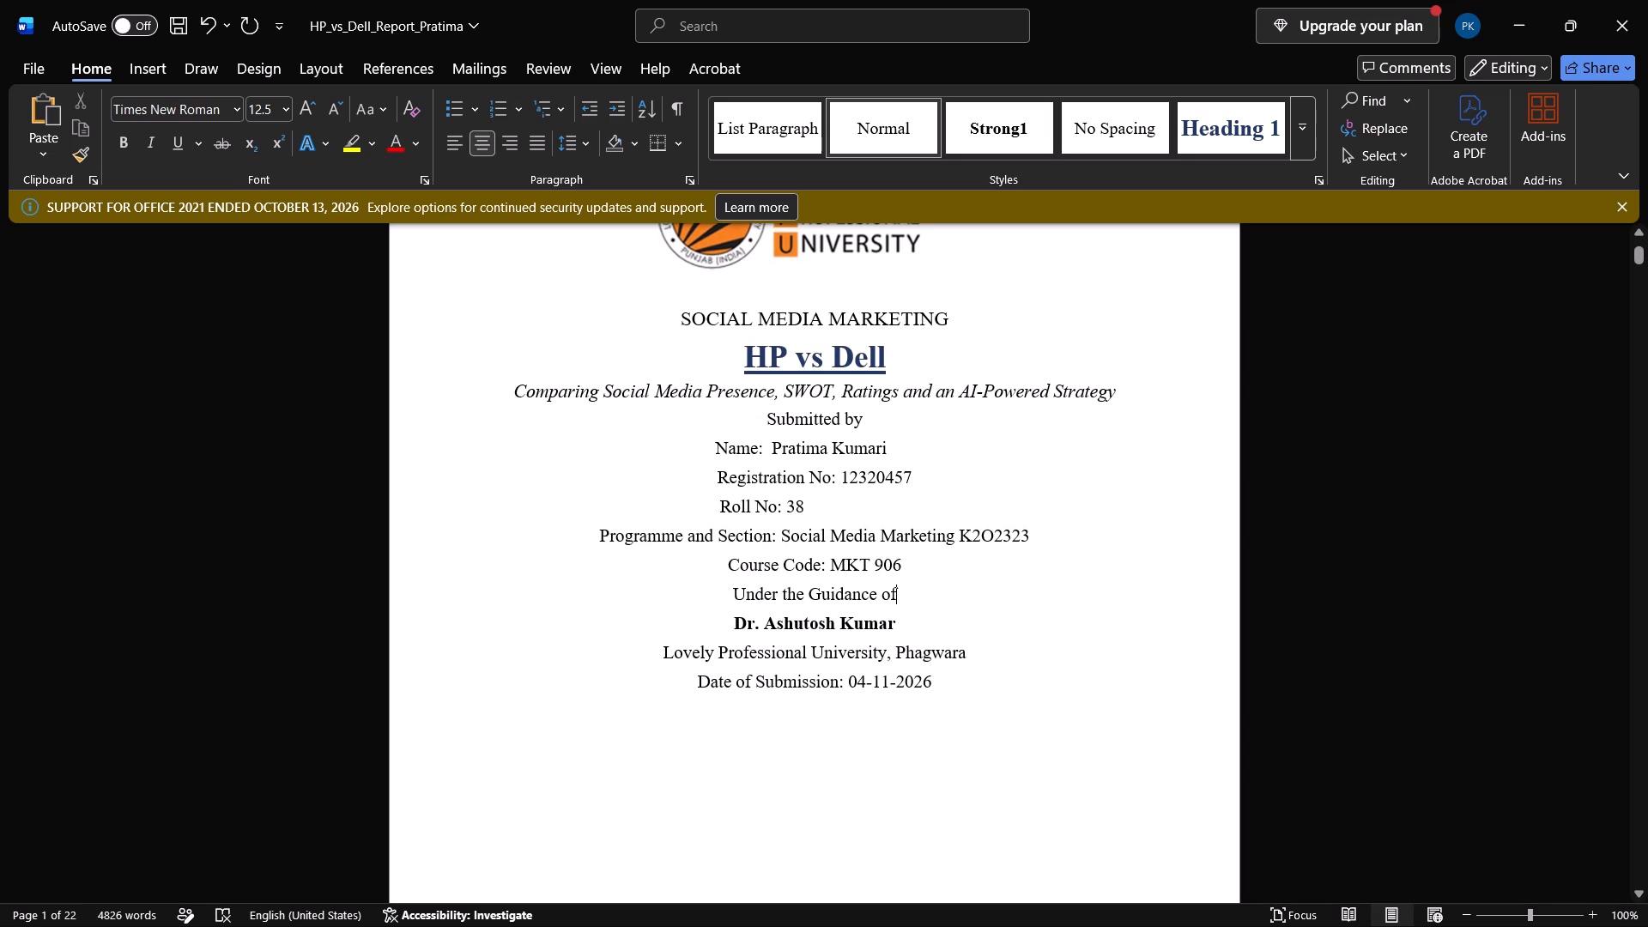
{"action": "scroll", "coordinate": [898, 747], "scroll_direction": "down", "scroll_amount": 8}
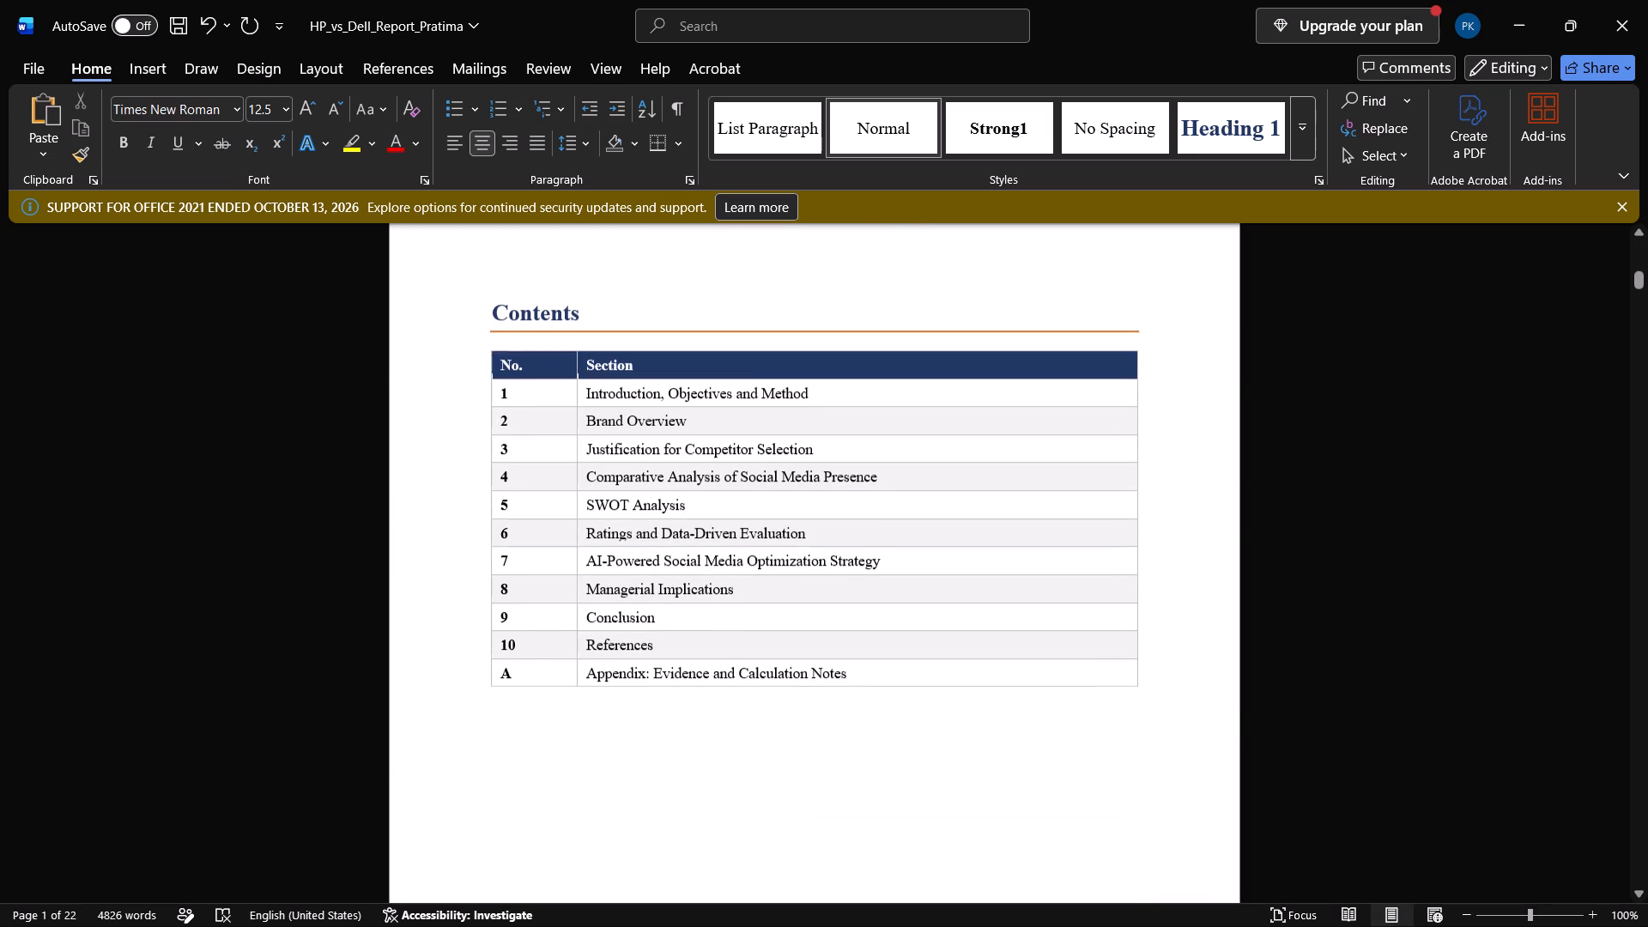
{"action": "scroll", "coordinate": [898, 747], "scroll_direction": "down", "scroll_amount": 2}
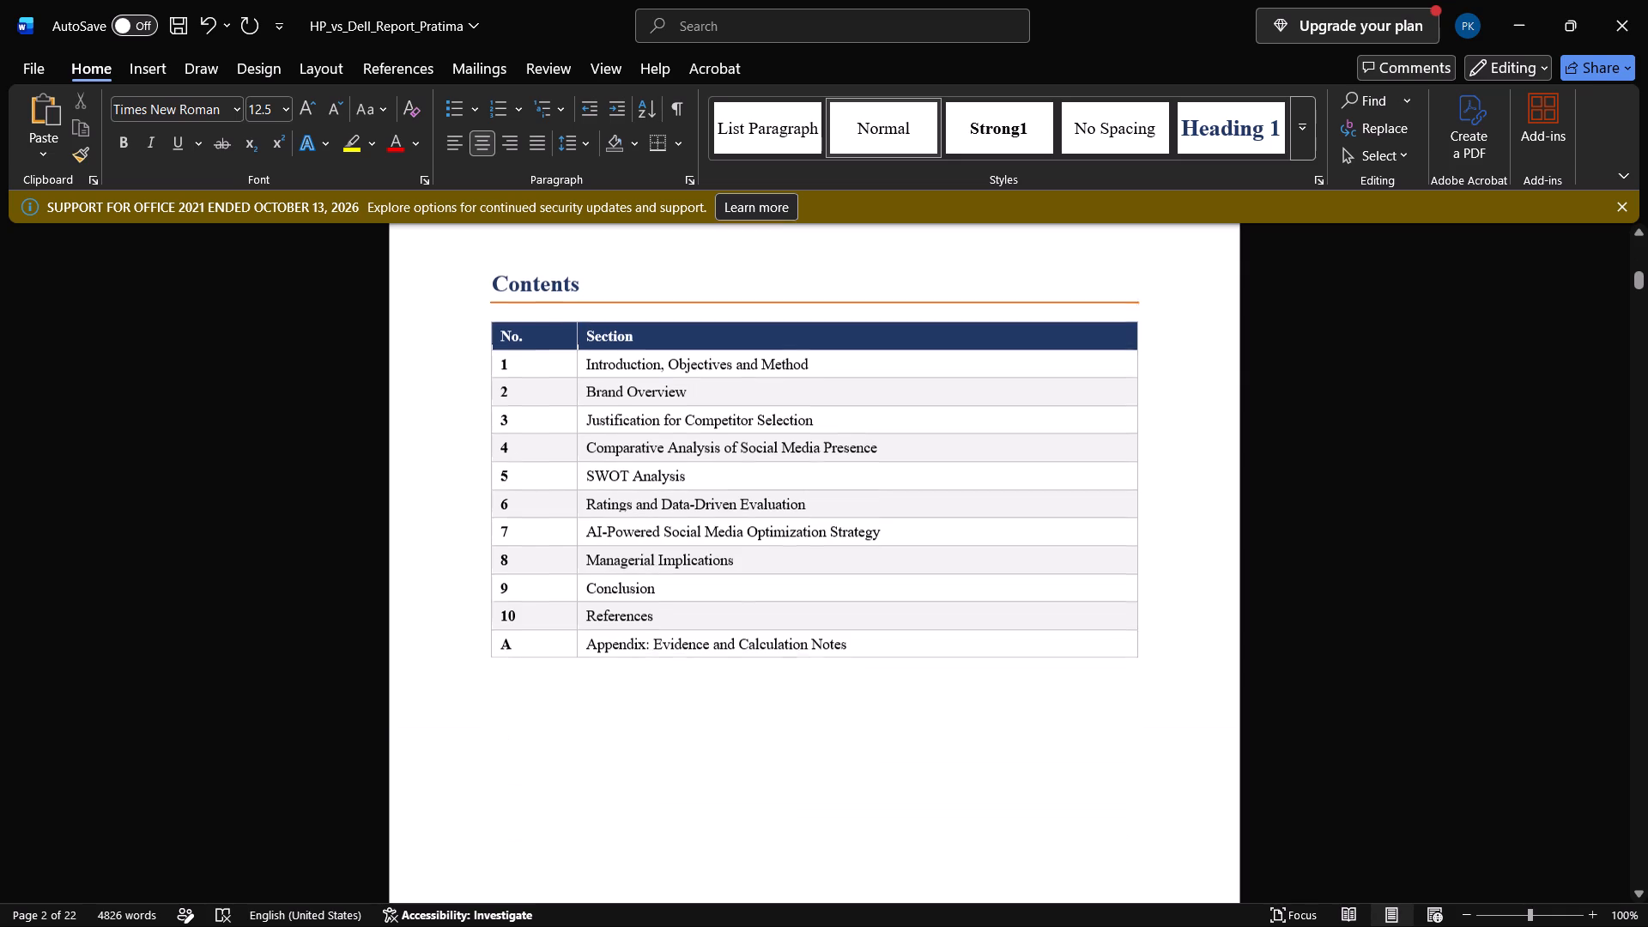
{"action": "scroll", "coordinate": [898, 747], "scroll_direction": "down", "scroll_amount": 6}
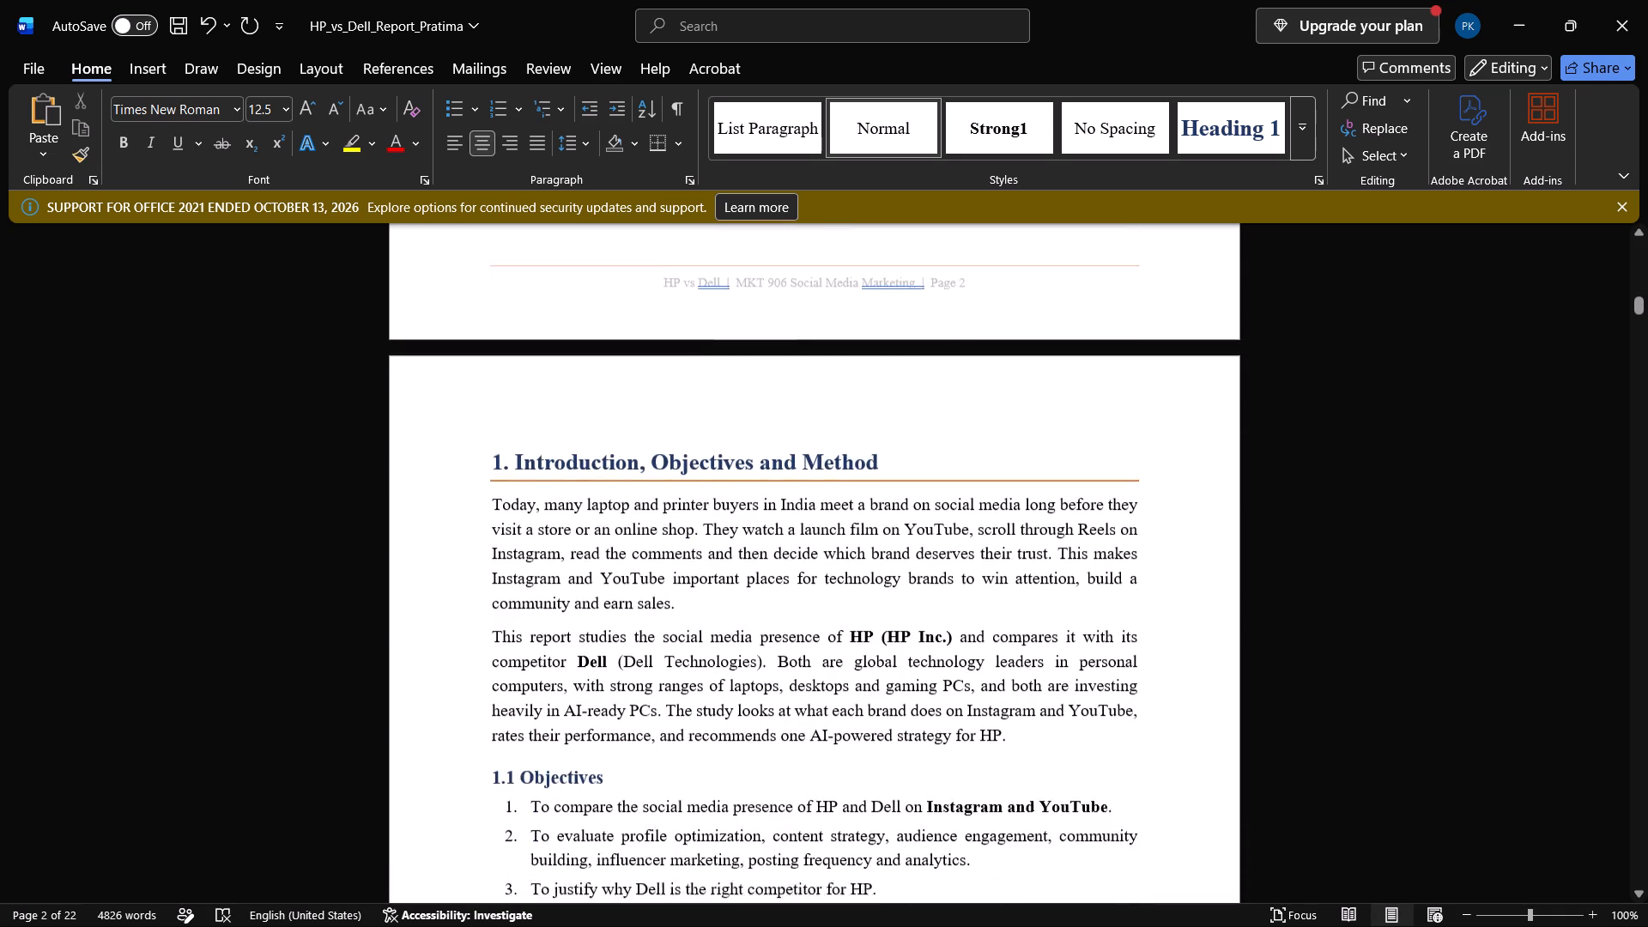
{"action": "scroll", "coordinate": [898, 747], "scroll_direction": "down", "scroll_amount": 6}
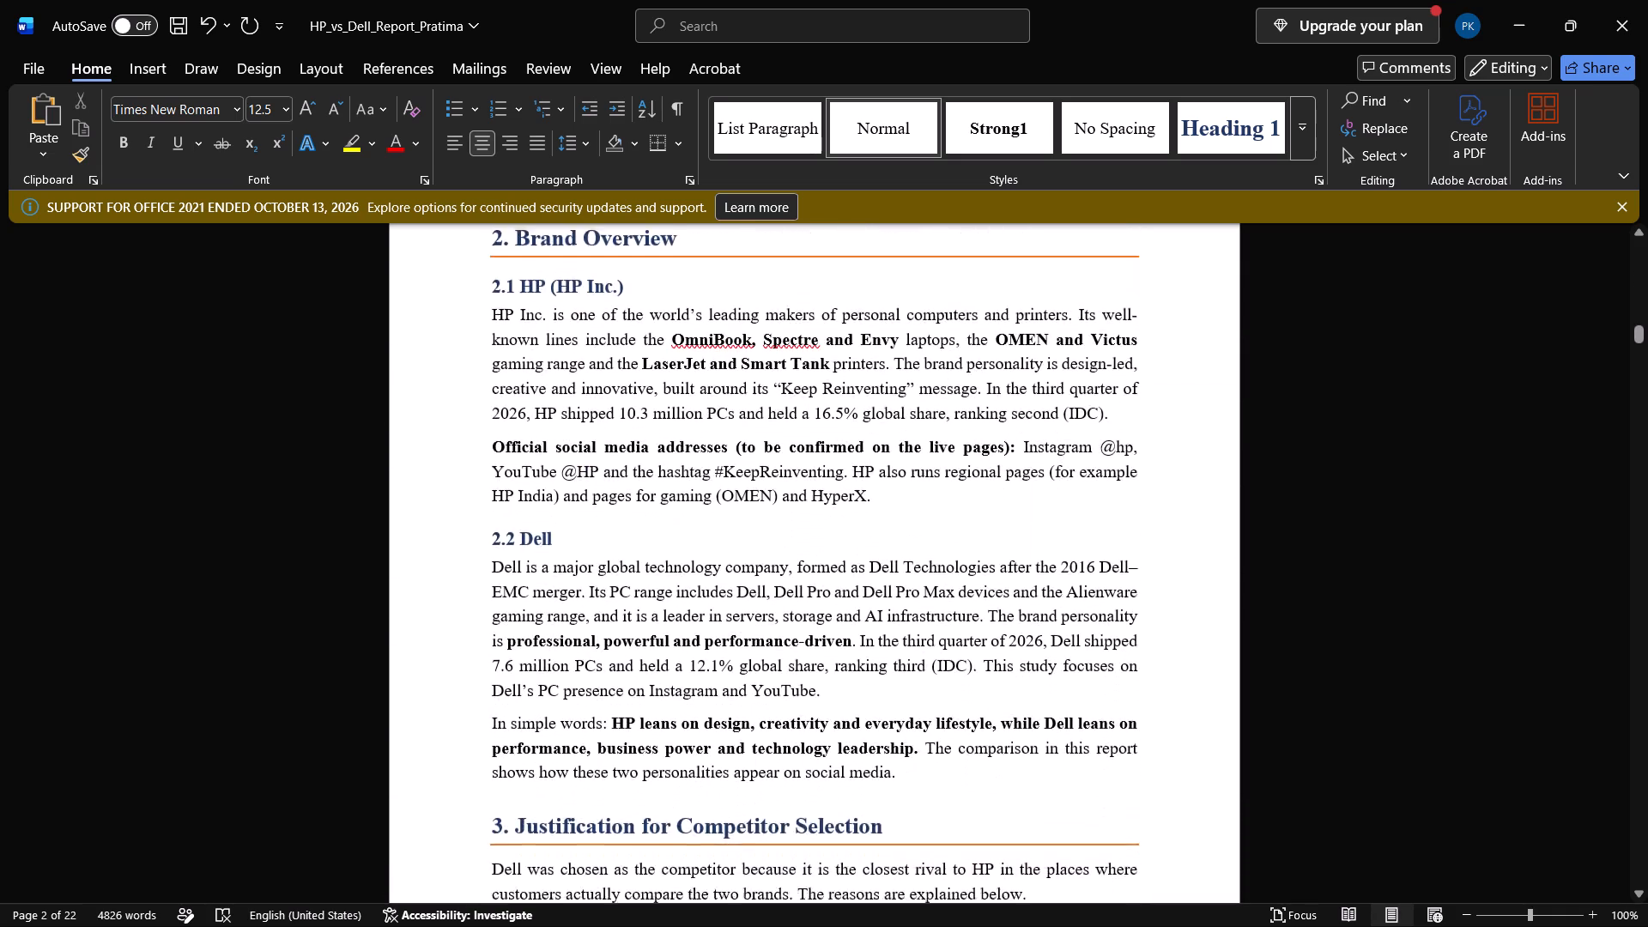
{"action": "scroll", "coordinate": [898, 747], "scroll_direction": "down", "scroll_amount": 7}
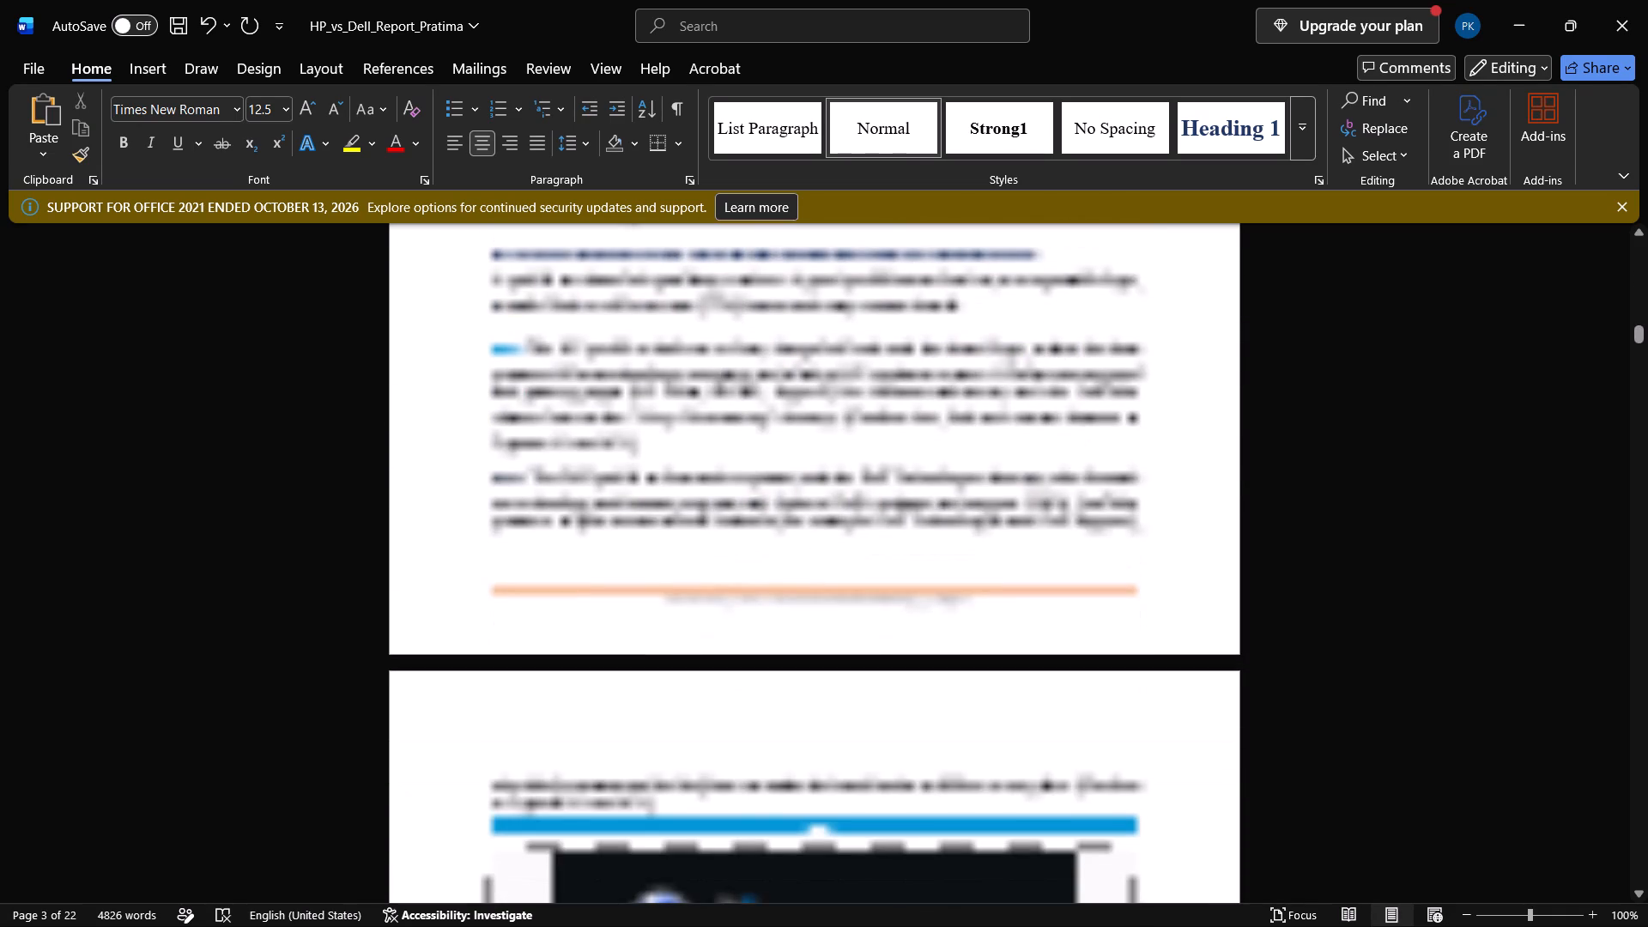
{"action": "scroll", "coordinate": [898, 747], "scroll_direction": "down", "scroll_amount": 5}
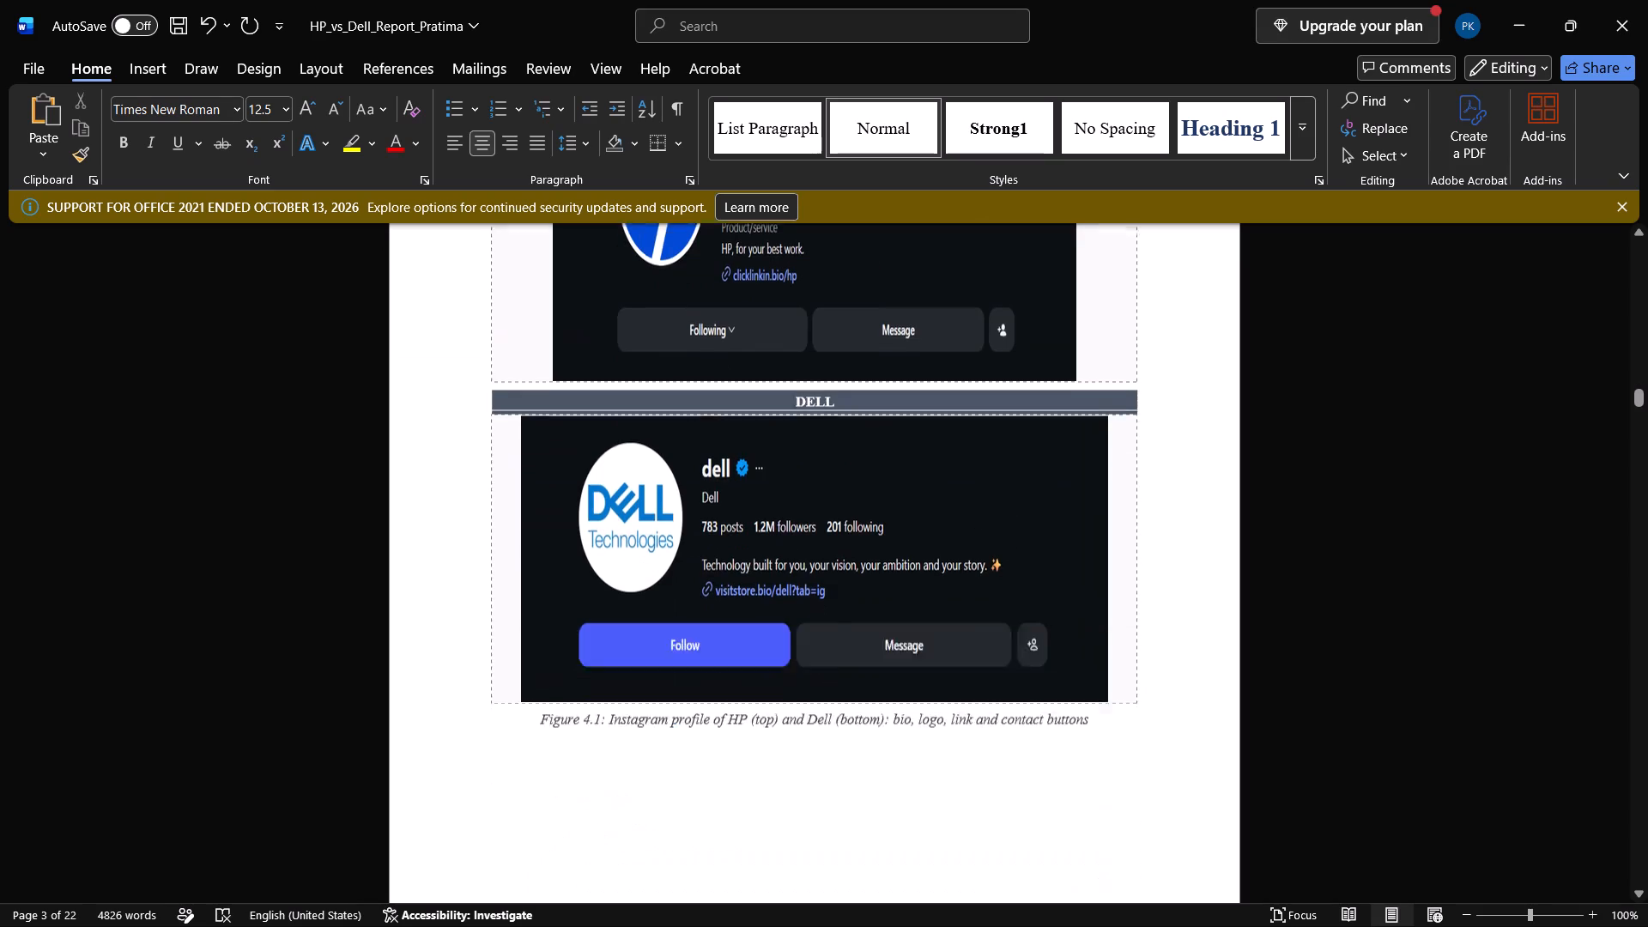
{"action": "scroll", "coordinate": [898, 747], "scroll_direction": "down", "scroll_amount": 9}
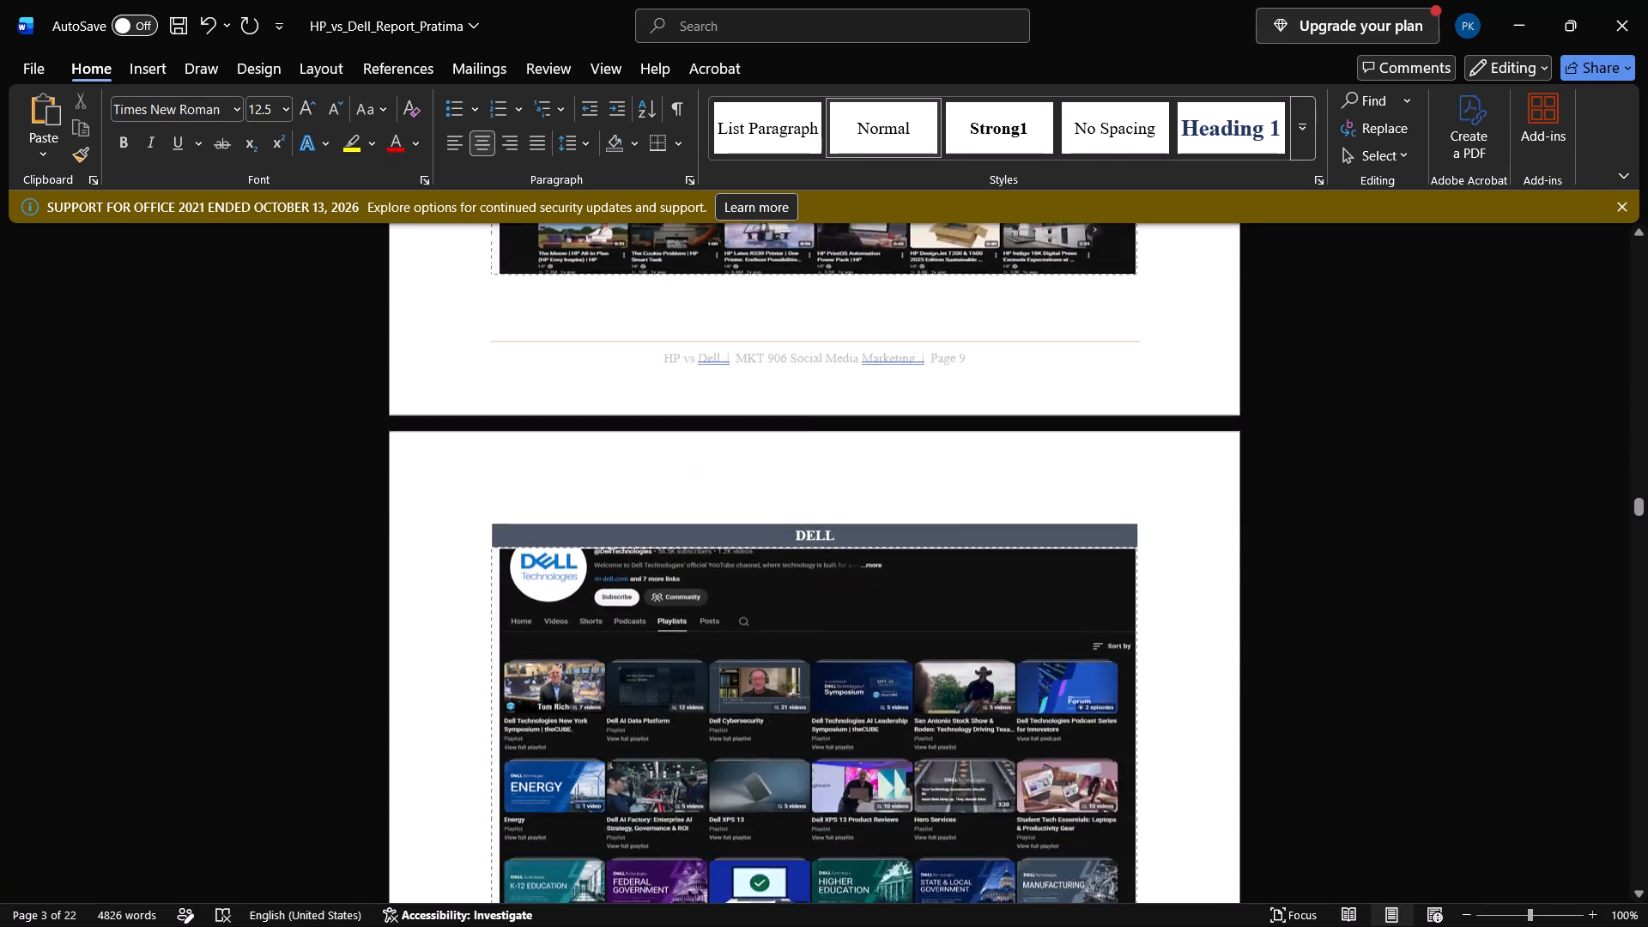
{"action": "scroll", "coordinate": [898, 747], "scroll_direction": "down", "scroll_amount": 10}
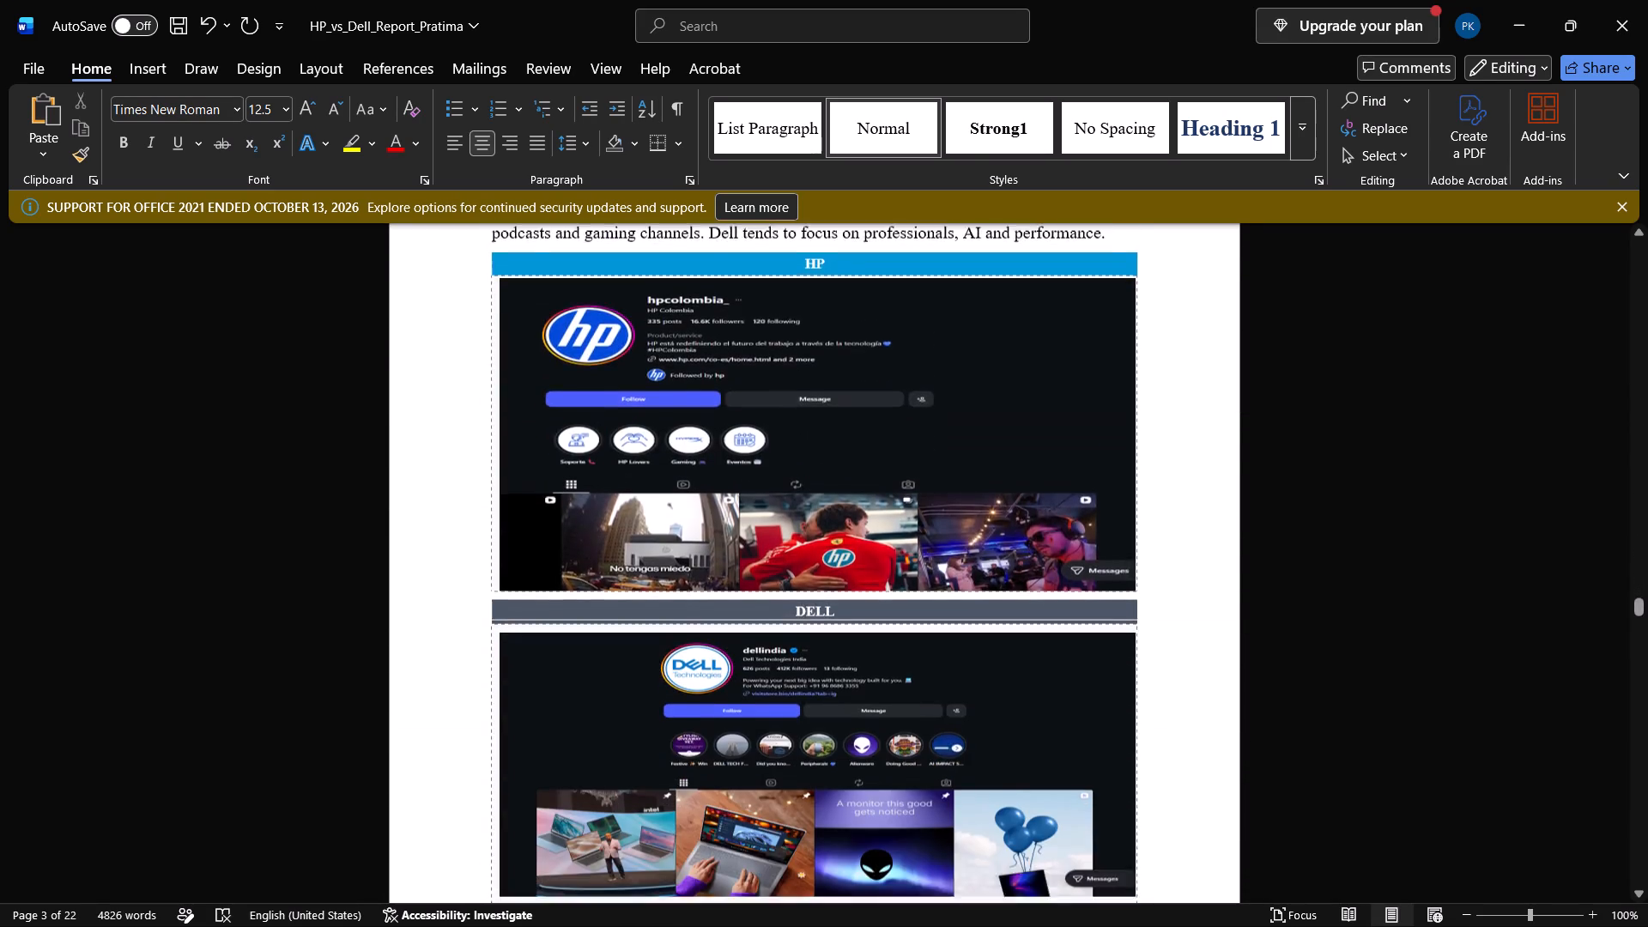
{"action": "scroll", "coordinate": [898, 747], "scroll_direction": "down", "scroll_amount": 8}
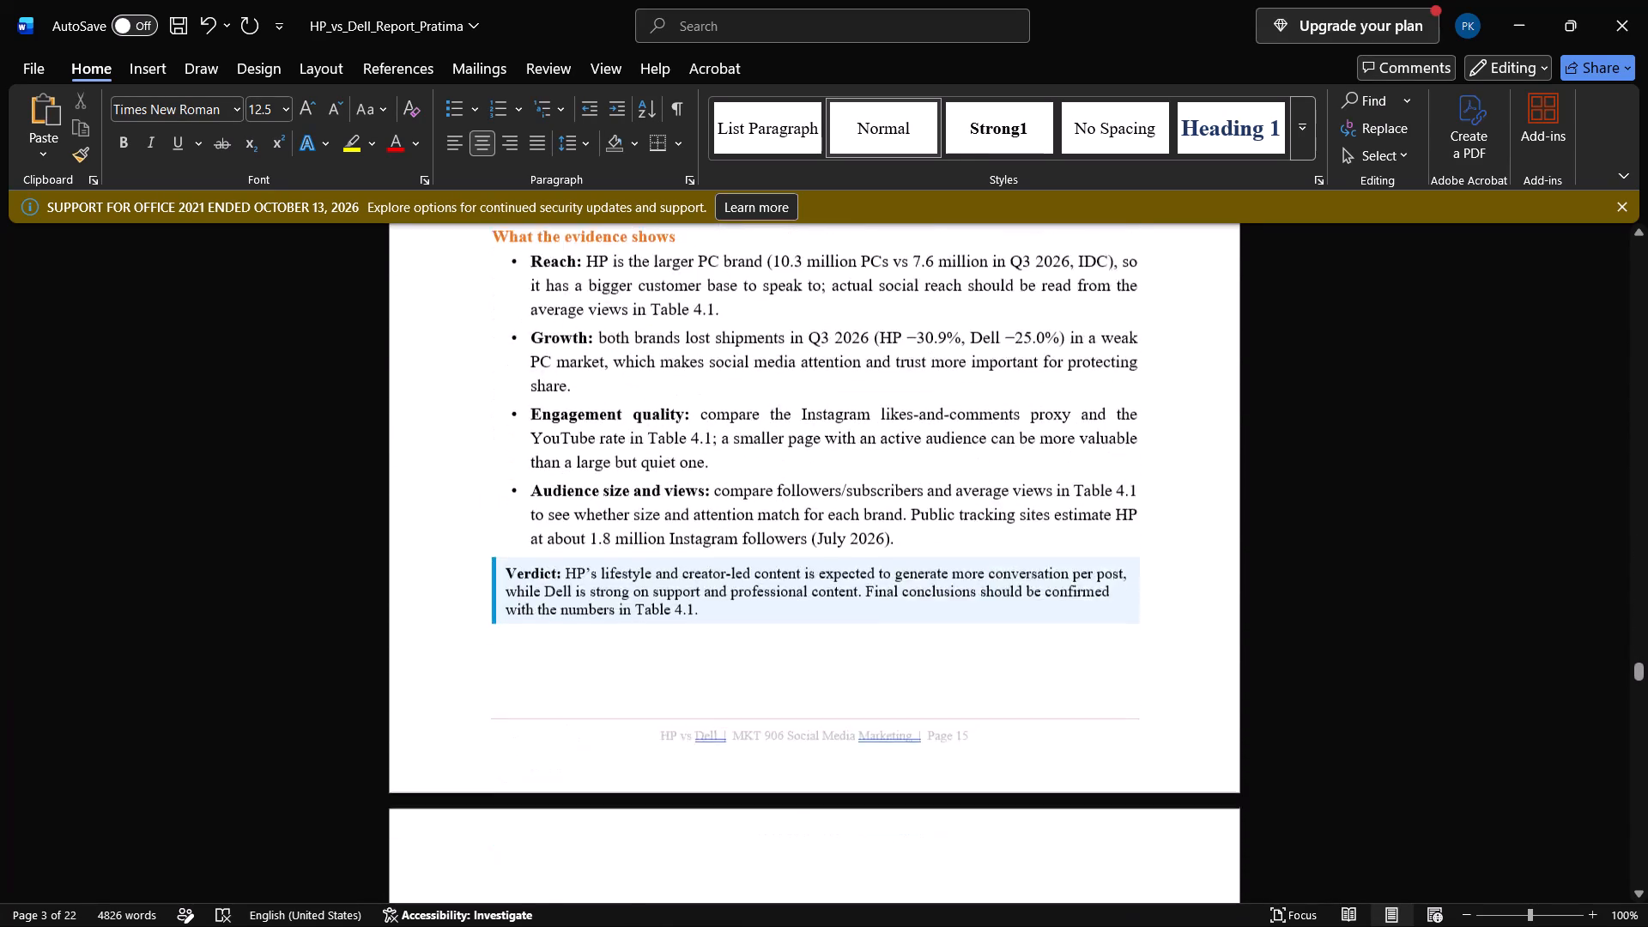
{"action": "scroll", "coordinate": [898, 747], "scroll_direction": "down", "scroll_amount": 7}
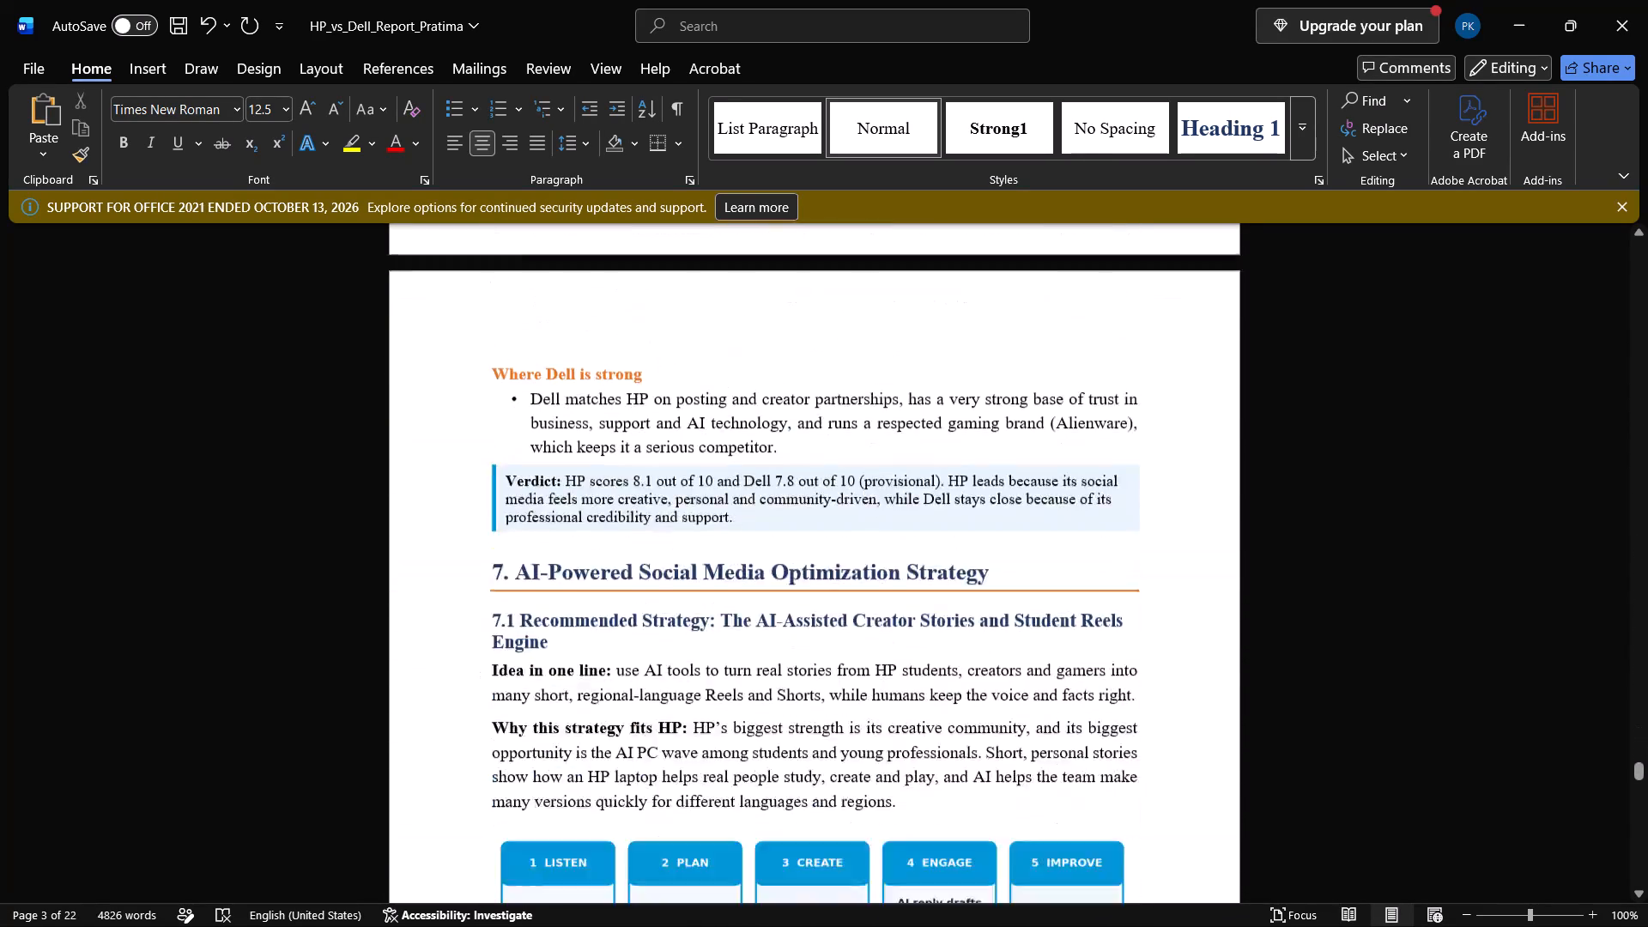
{"action": "scroll", "coordinate": [898, 747], "scroll_direction": "down", "scroll_amount": 3}
{"action": "scroll", "coordinate": [898, 747], "scroll_direction": "up", "scroll_amount": 10}
{"action": "scroll", "coordinate": [898, 747], "scroll_direction": "down", "scroll_amount": 6}
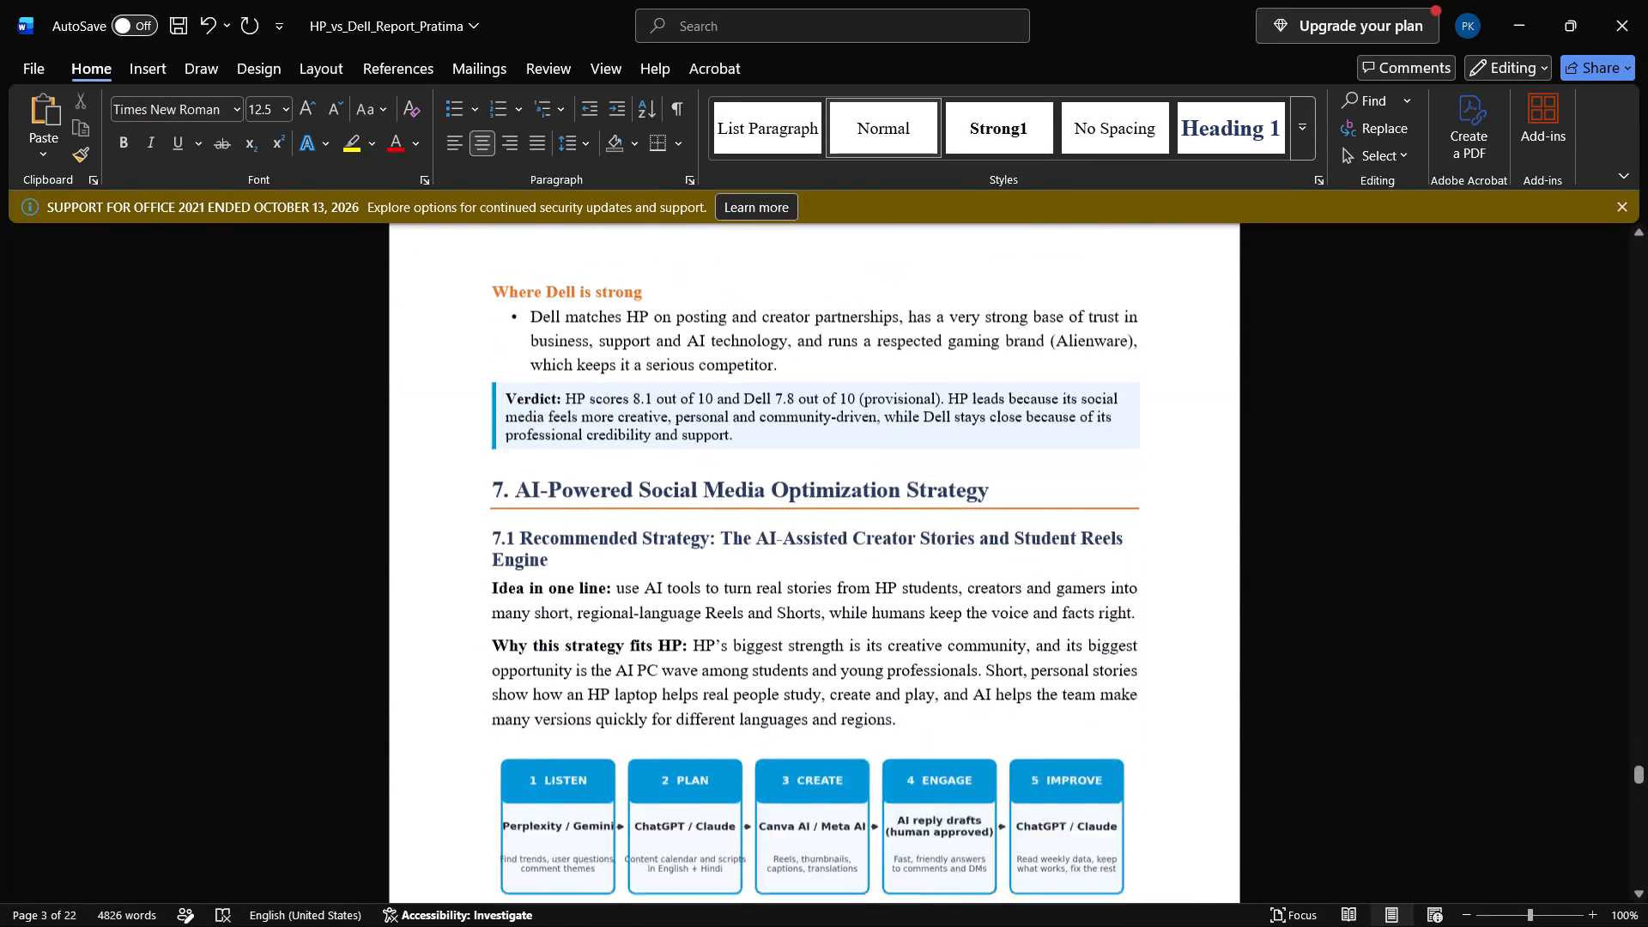
{"action": "scroll", "coordinate": [898, 747], "scroll_direction": "down", "scroll_amount": 3}
{"action": "scroll", "coordinate": [898, 747], "scroll_direction": "up", "scroll_amount": 1}
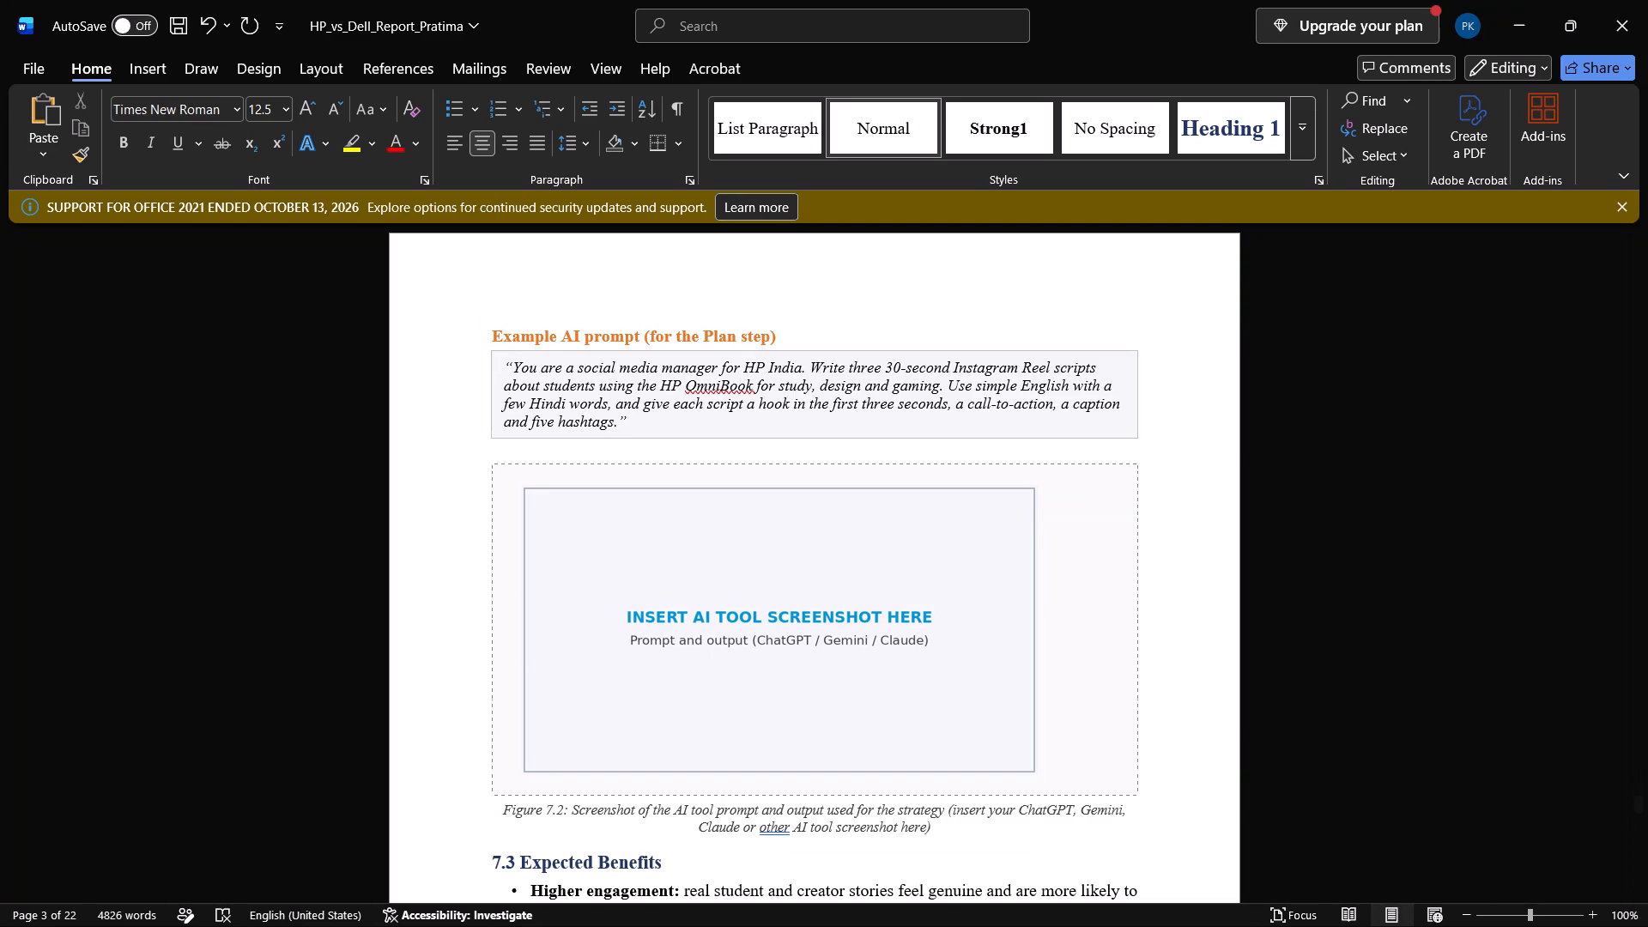
{"action": "scroll", "coordinate": [898, 747], "scroll_direction": "down", "scroll_amount": 1}
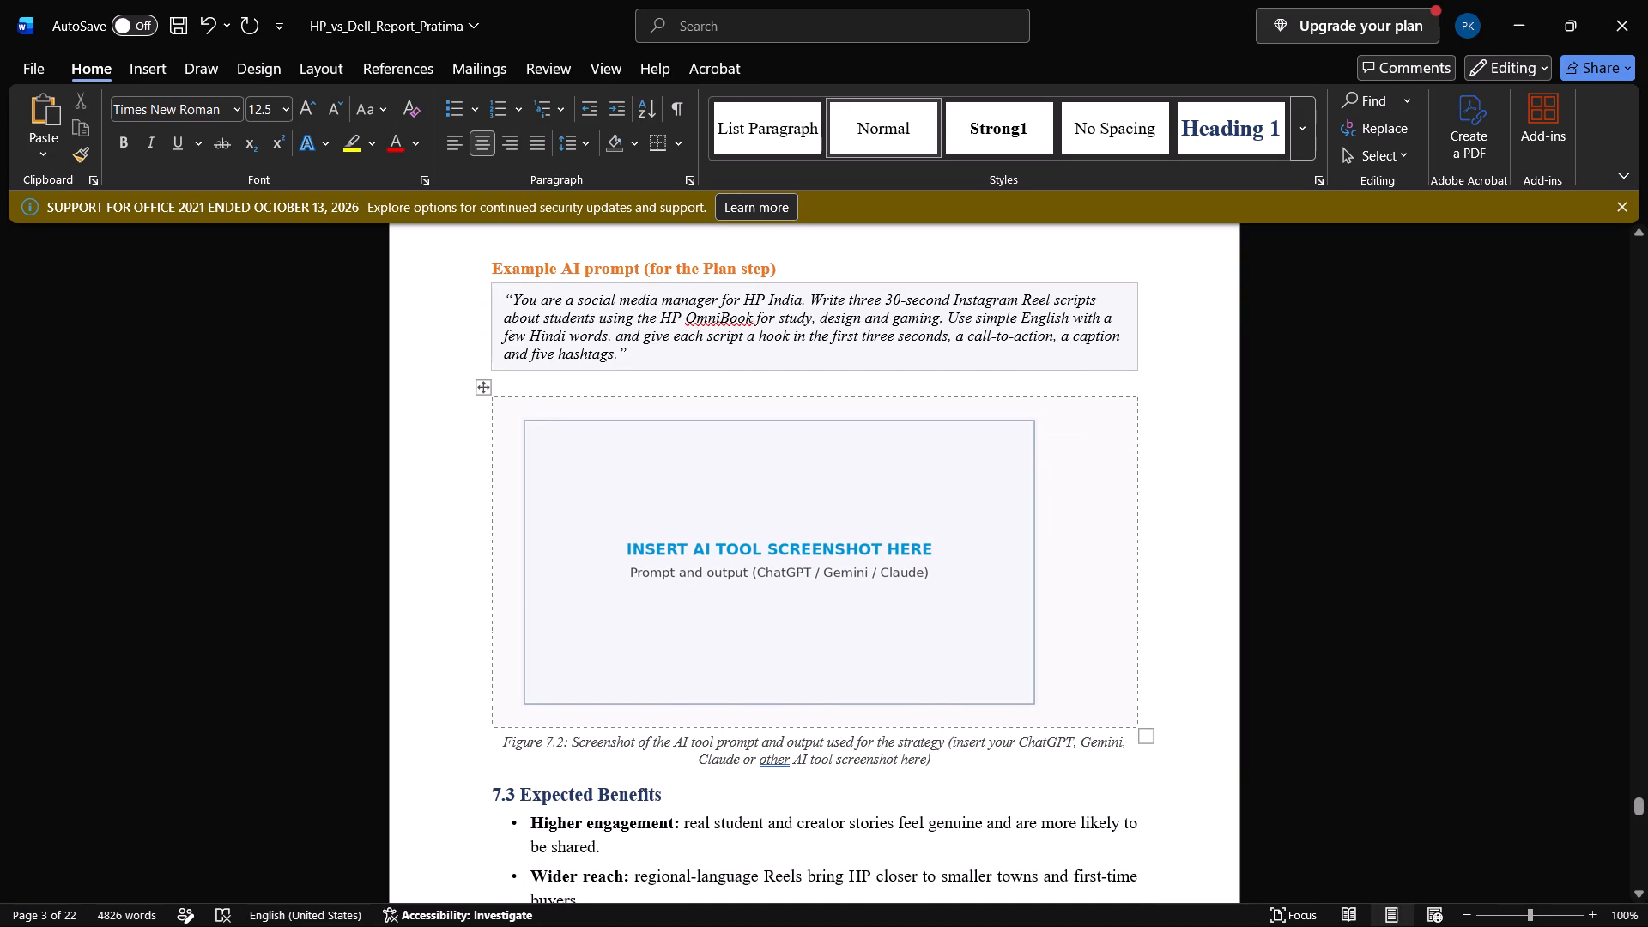
Cut the AI tool screenshot placeholder picture out of the Figure 7.2 frame and bring up the paste options in the emptied frame.
{"action": "right_click", "coordinate": [827, 560]}
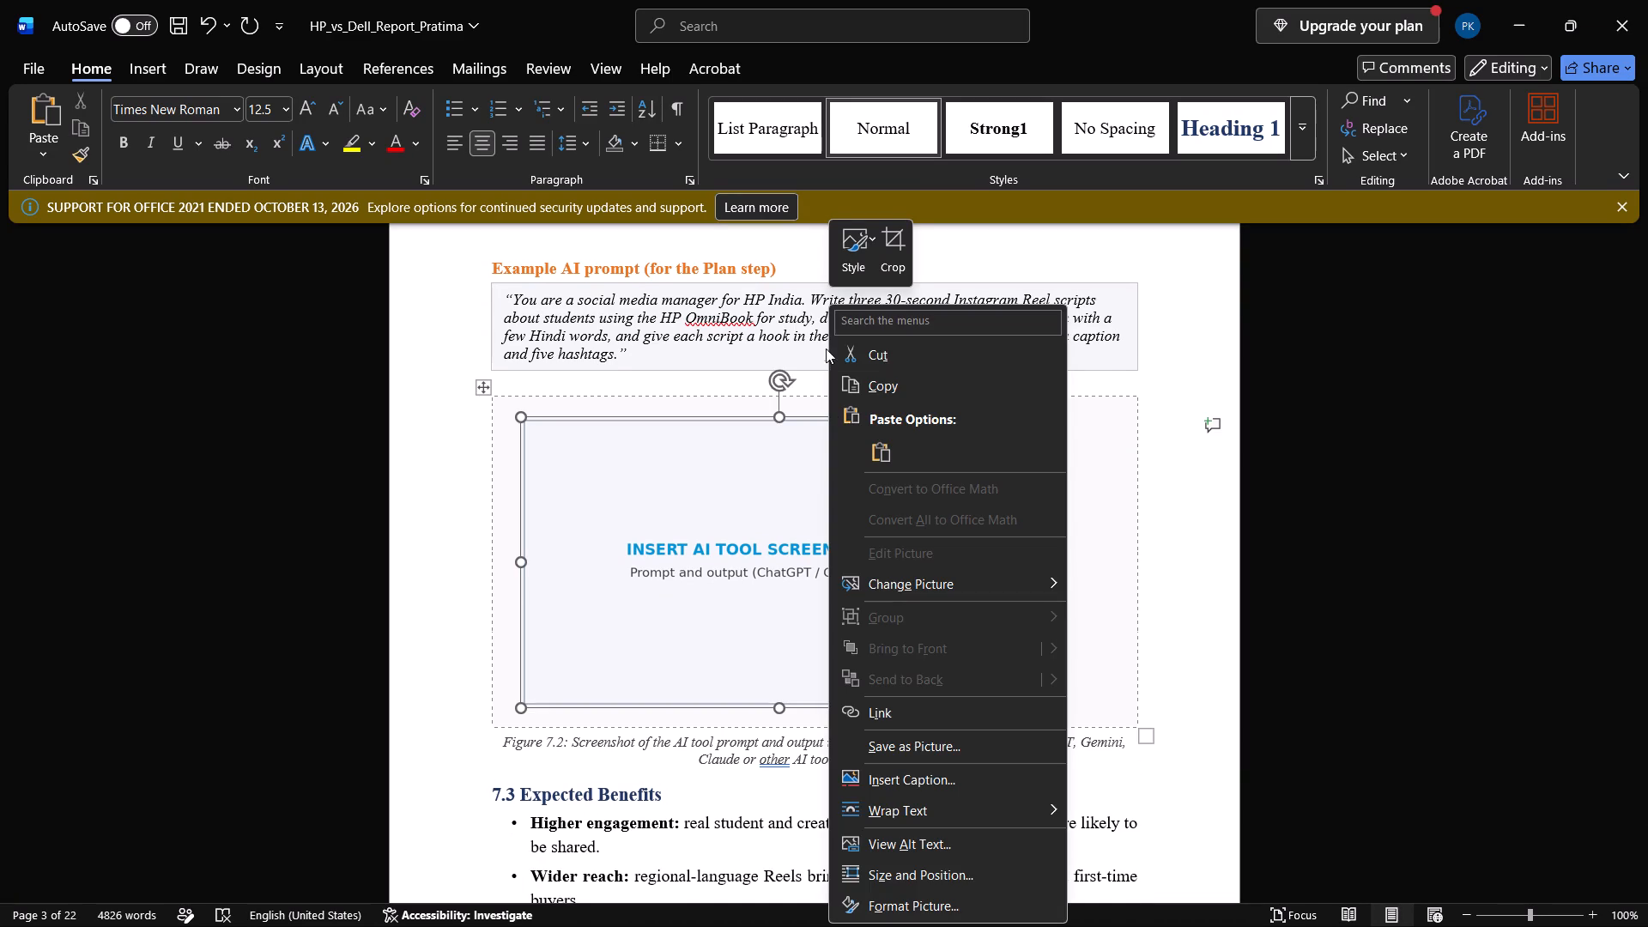
{"action": "left_click", "coordinate": [870, 355]}
{"action": "right_click", "coordinate": [829, 573]}
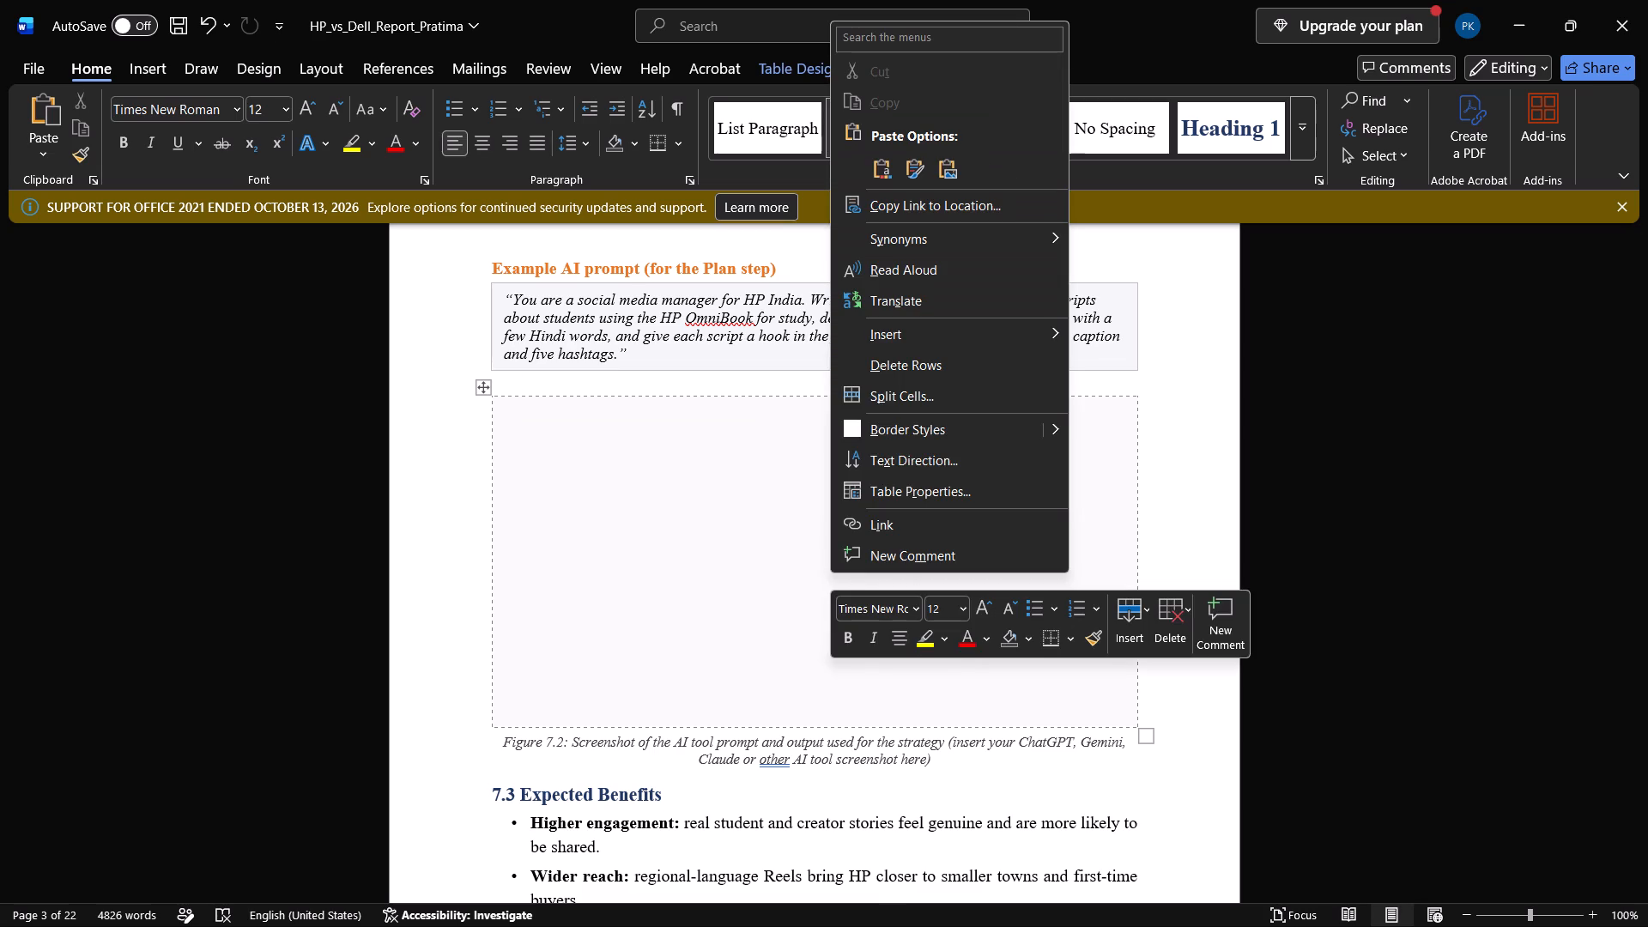
Delete the table row holding the empty screenshot frame above the Figure 7.2 caption.
{"action": "left_click", "coordinate": [893, 375]}
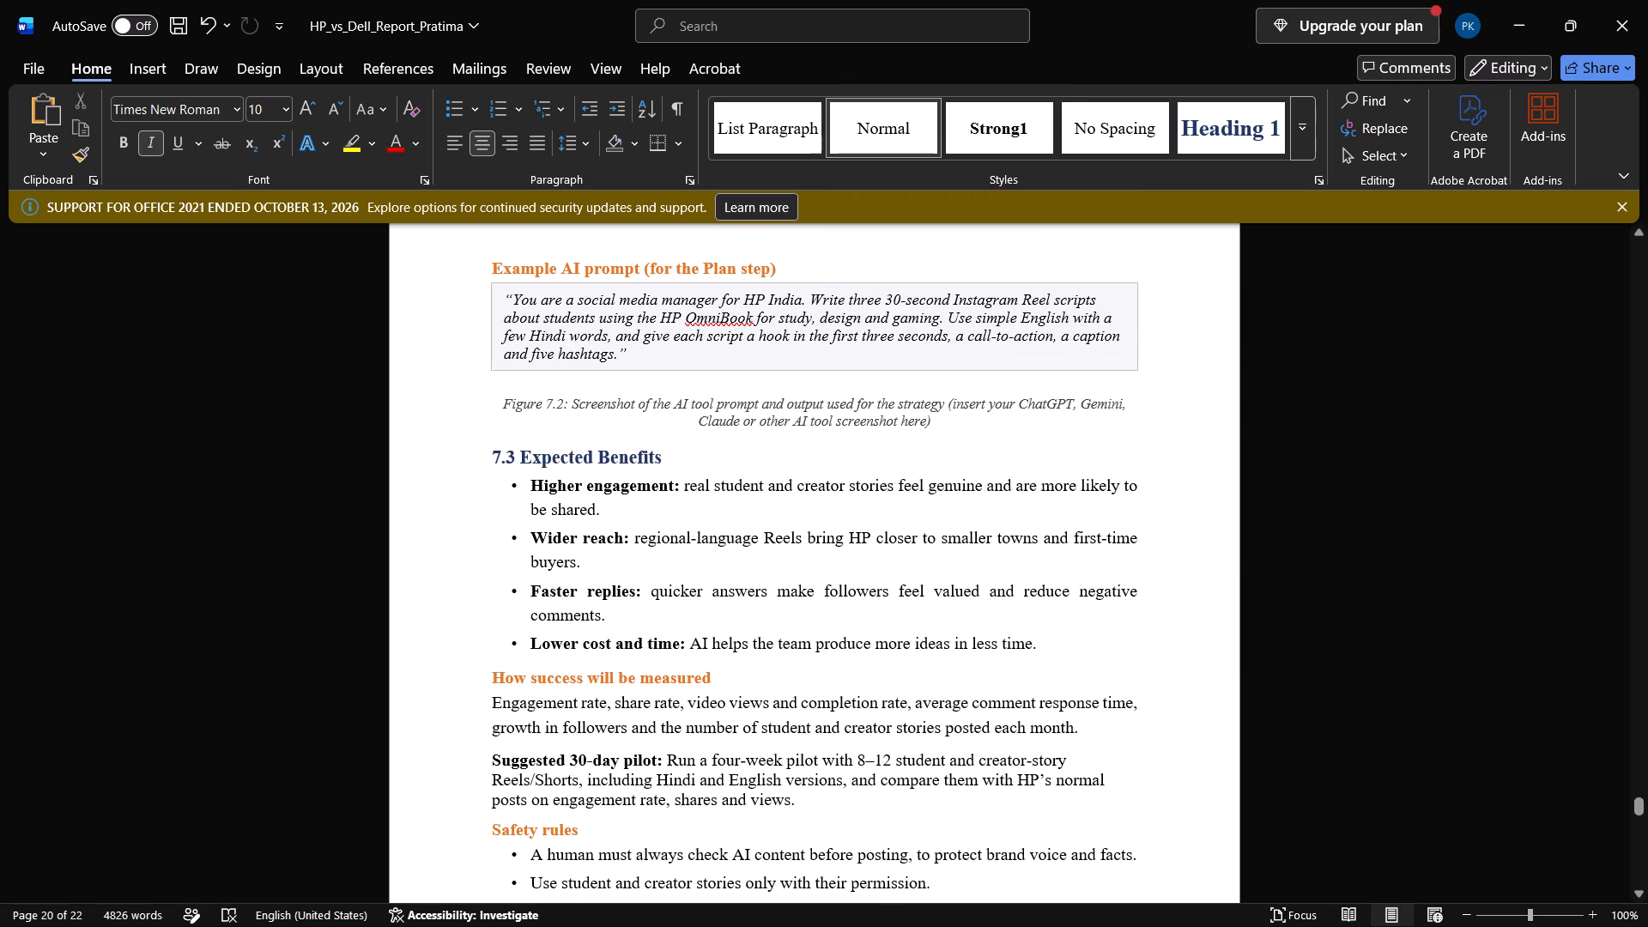
Delete the entire Figure 7.2 caption about the AI tool prompt screenshot, above section 7.3 Expected Benefits.
{"action": "left_click", "coordinate": [960, 422]}
{"action": "key", "text": "BackSpace"}
{"action": "key", "text": "BackSpace"}
{"action": "key", "text": "BackSpace"}
{"action": "key", "text": "BackSpace"}
{"action": "key", "text": "BackSpace"}
{"action": "key", "text": "BackSpace"}
{"action": "key", "text": "BackSpace"}
{"action": "key", "text": "BackSpace"}
{"action": "key", "text": "BackSpace"}
{"action": "key", "text": "BackSpace"}
{"action": "key", "text": "BackSpace"}
{"action": "key", "text": "BackSpace"}
{"action": "key", "text": "BackSpace"}
{"action": "key", "text": "BackSpace"}
{"action": "key", "text": "BackSpace"}
{"action": "key", "text": "BackSpace"}
{"action": "key", "text": "BackSpace"}
{"action": "key", "text": "BackSpace"}
{"action": "key", "text": "BackSpace"}
{"action": "key", "text": "BackSpace"}
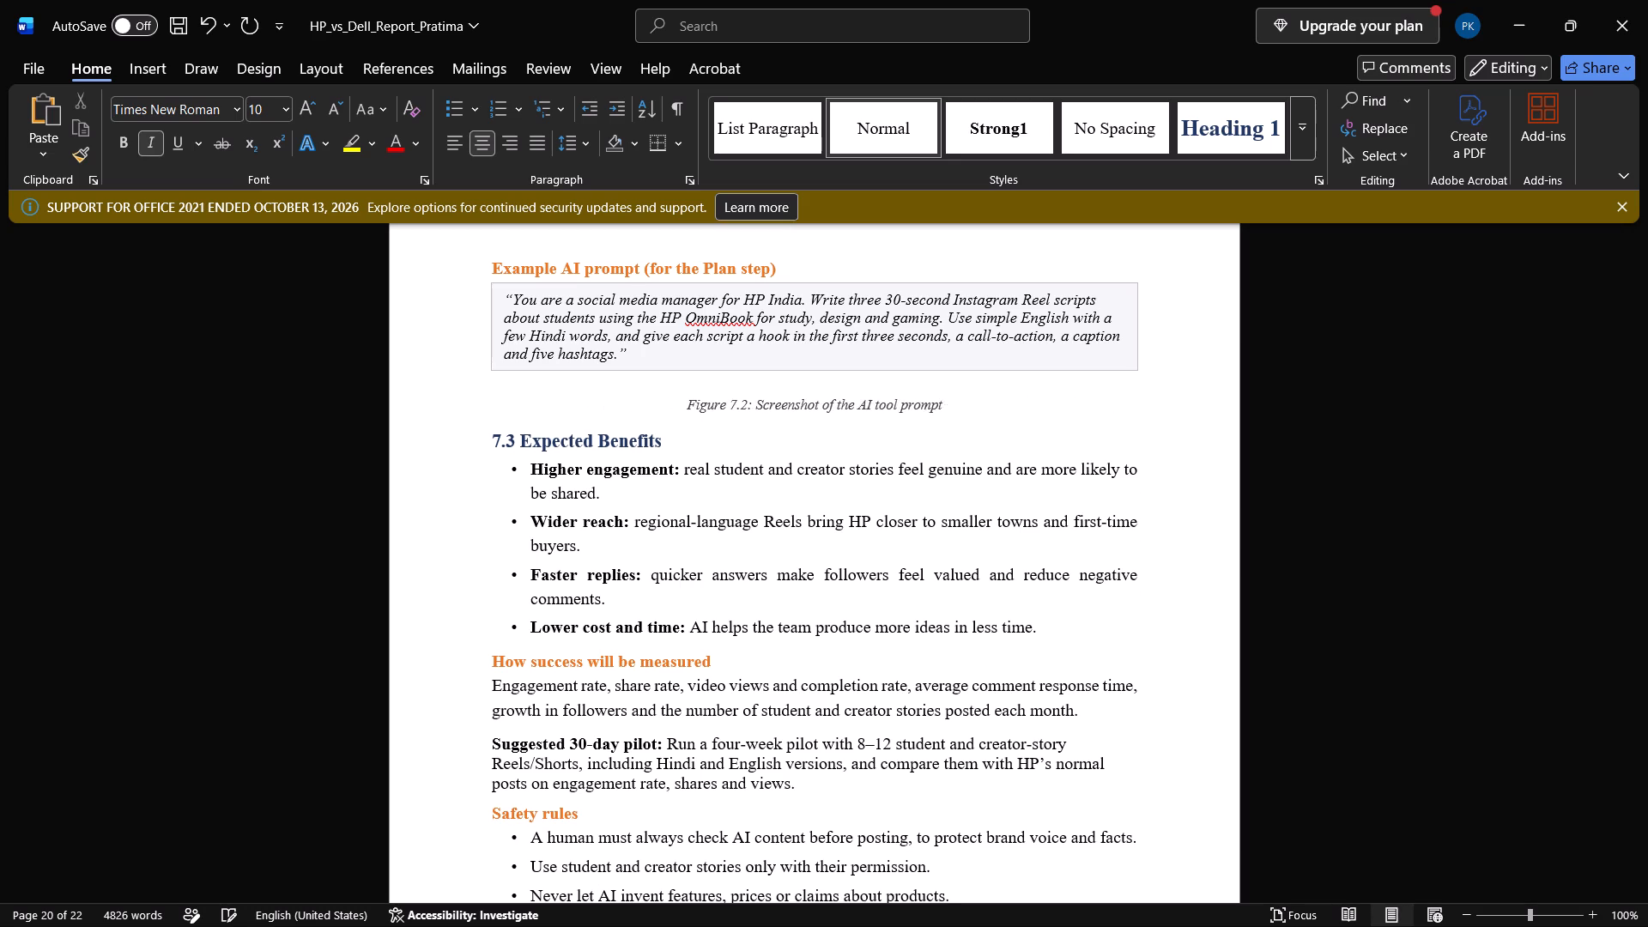
{"action": "key", "text": "BackSpace"}
{"action": "key", "text": "BackSpace"}
{"action": "key", "text": "BackSpace"}
{"action": "key", "text": "BackSpace"}
{"action": "key", "text": "BackSpace"}
{"action": "key", "text": "BackSpace"}
{"action": "key", "text": "BackSpace"}
{"action": "key", "text": "BackSpace"}
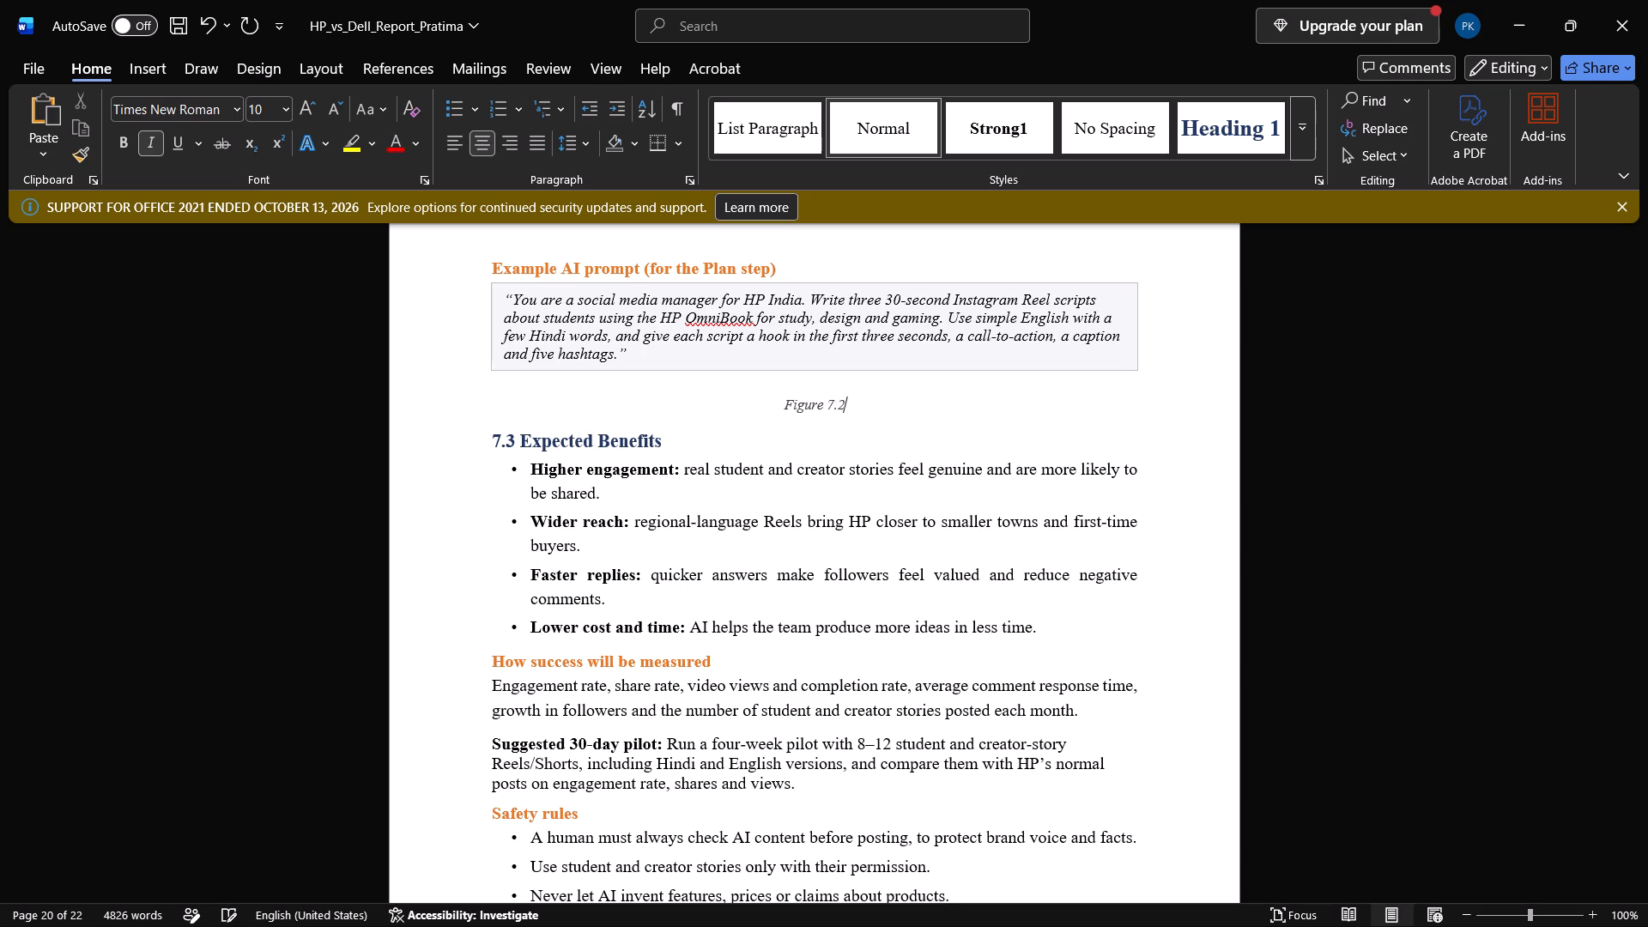
{"action": "key", "text": "BackSpace"}
{"action": "key", "text": "BackSpace"}
{"action": "key", "text": "BackSpace"}
{"action": "key", "text": "BackSpace"}
{"action": "key", "text": "BackSpace"}
{"action": "key", "text": "BackSpace"}
{"action": "key", "text": "BackSpace"}
{"action": "key", "text": "BackSpace"}
{"action": "key", "text": "BackSpace"}
{"action": "key", "text": "BackSpace"}
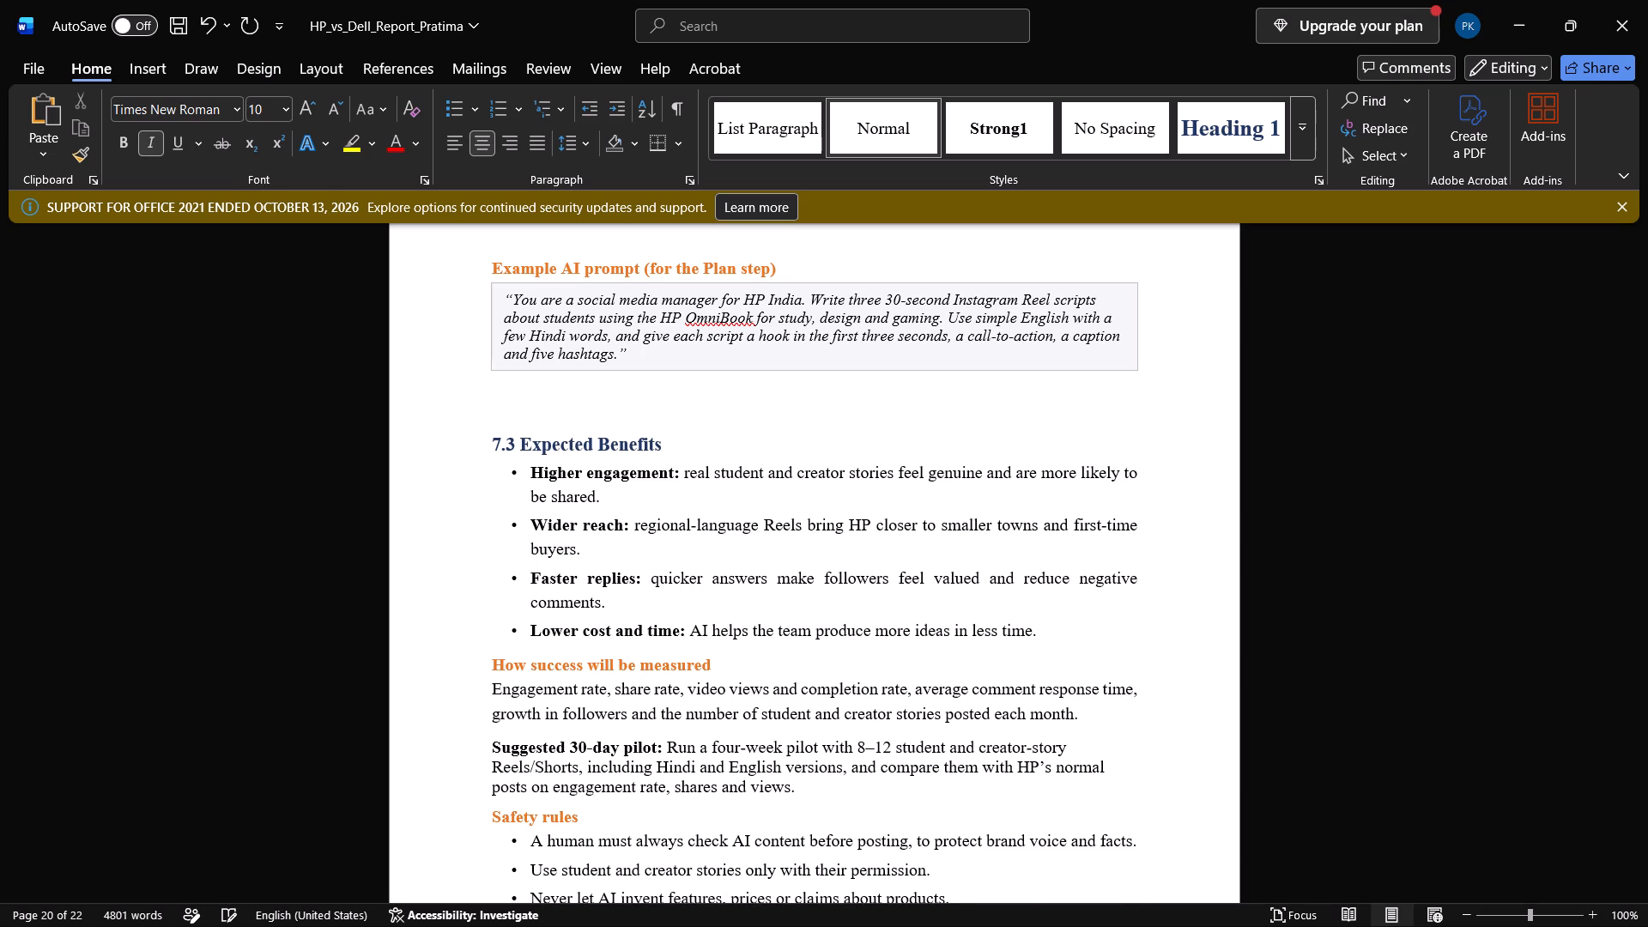
Review the rest of the report from section 7.3 Expected Benefits through the References to the last page.
{"action": "scroll", "coordinate": [960, 422], "scroll_direction": "down", "scroll_amount": 7}
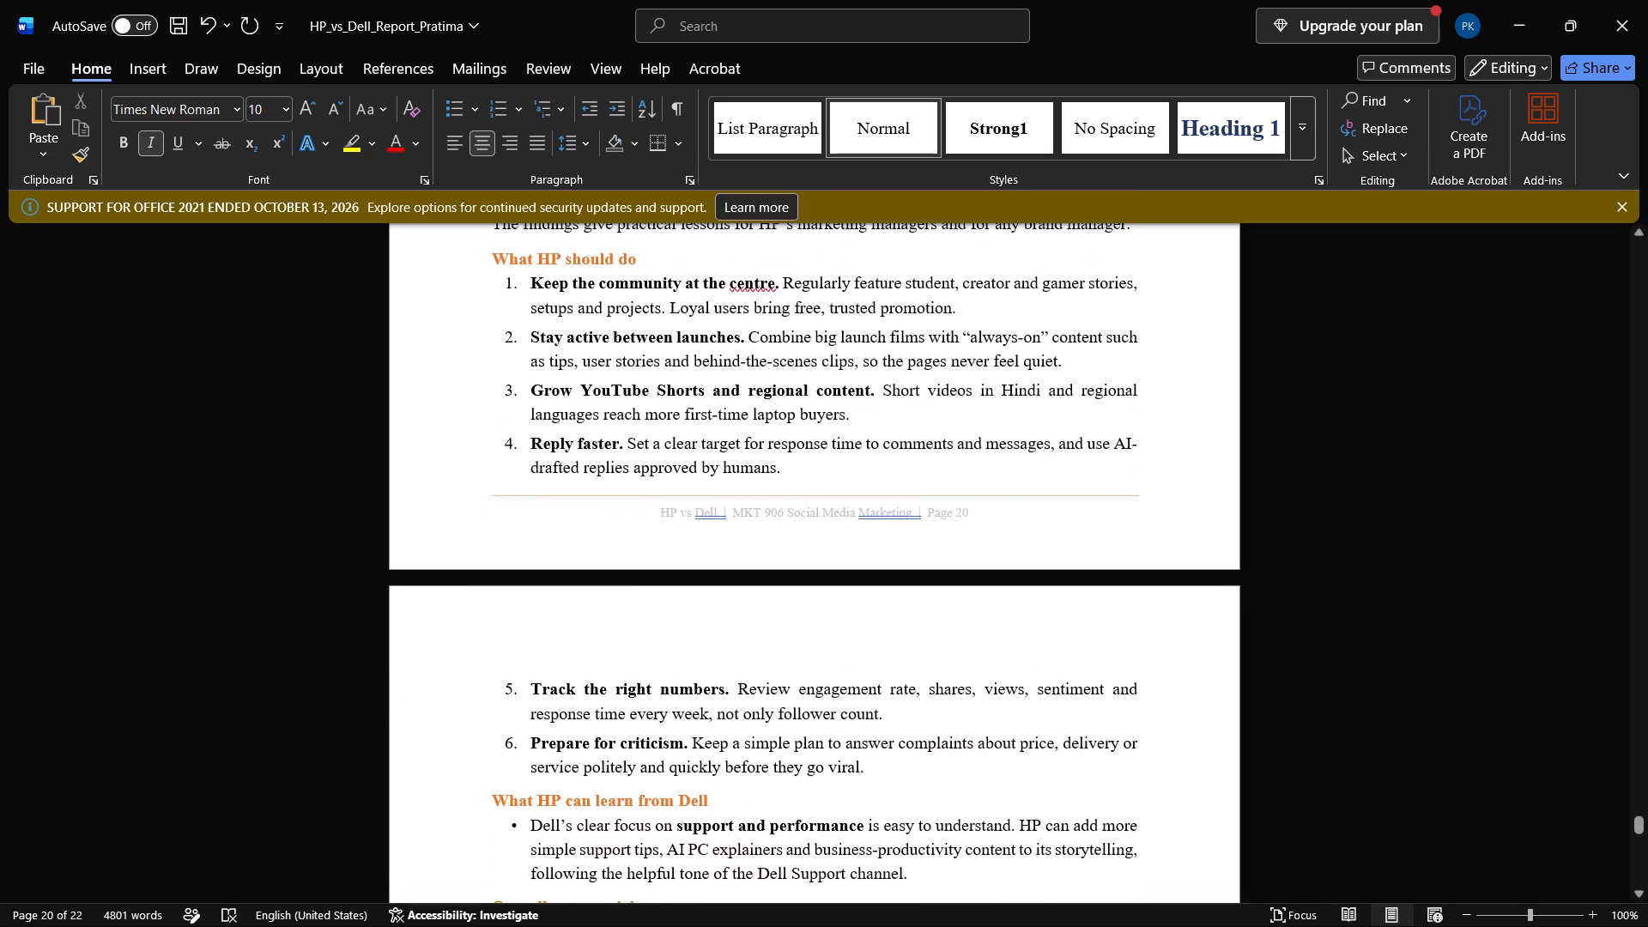
{"action": "scroll", "coordinate": [960, 422], "scroll_direction": "down", "scroll_amount": 7}
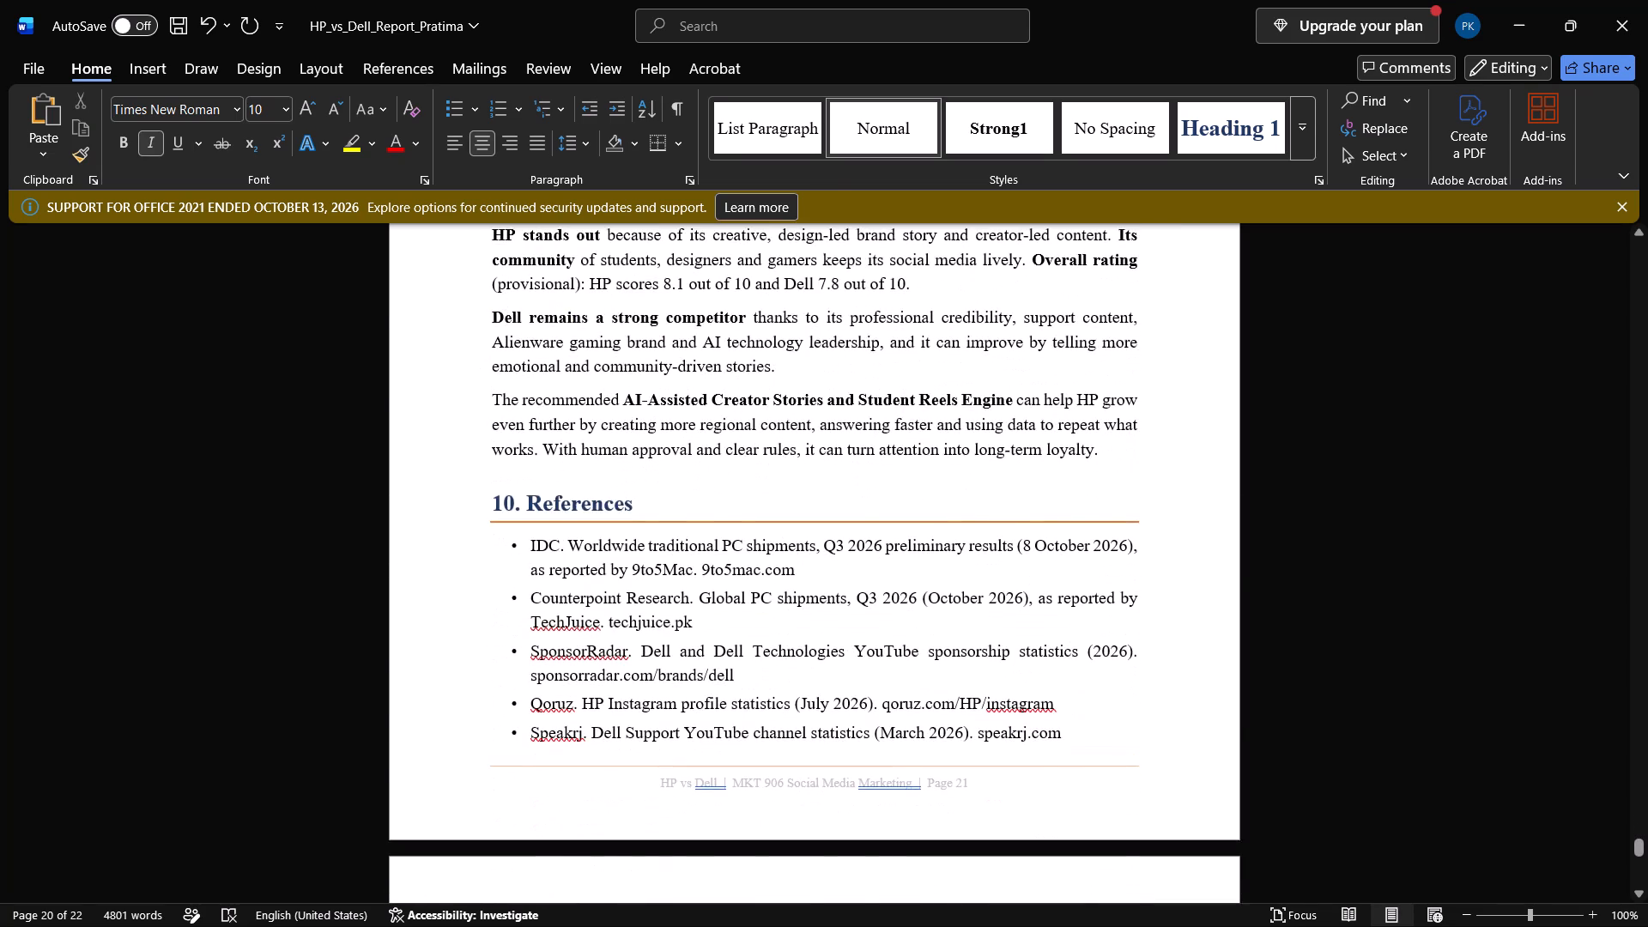
{"action": "scroll", "coordinate": [960, 422], "scroll_direction": "down", "scroll_amount": 10}
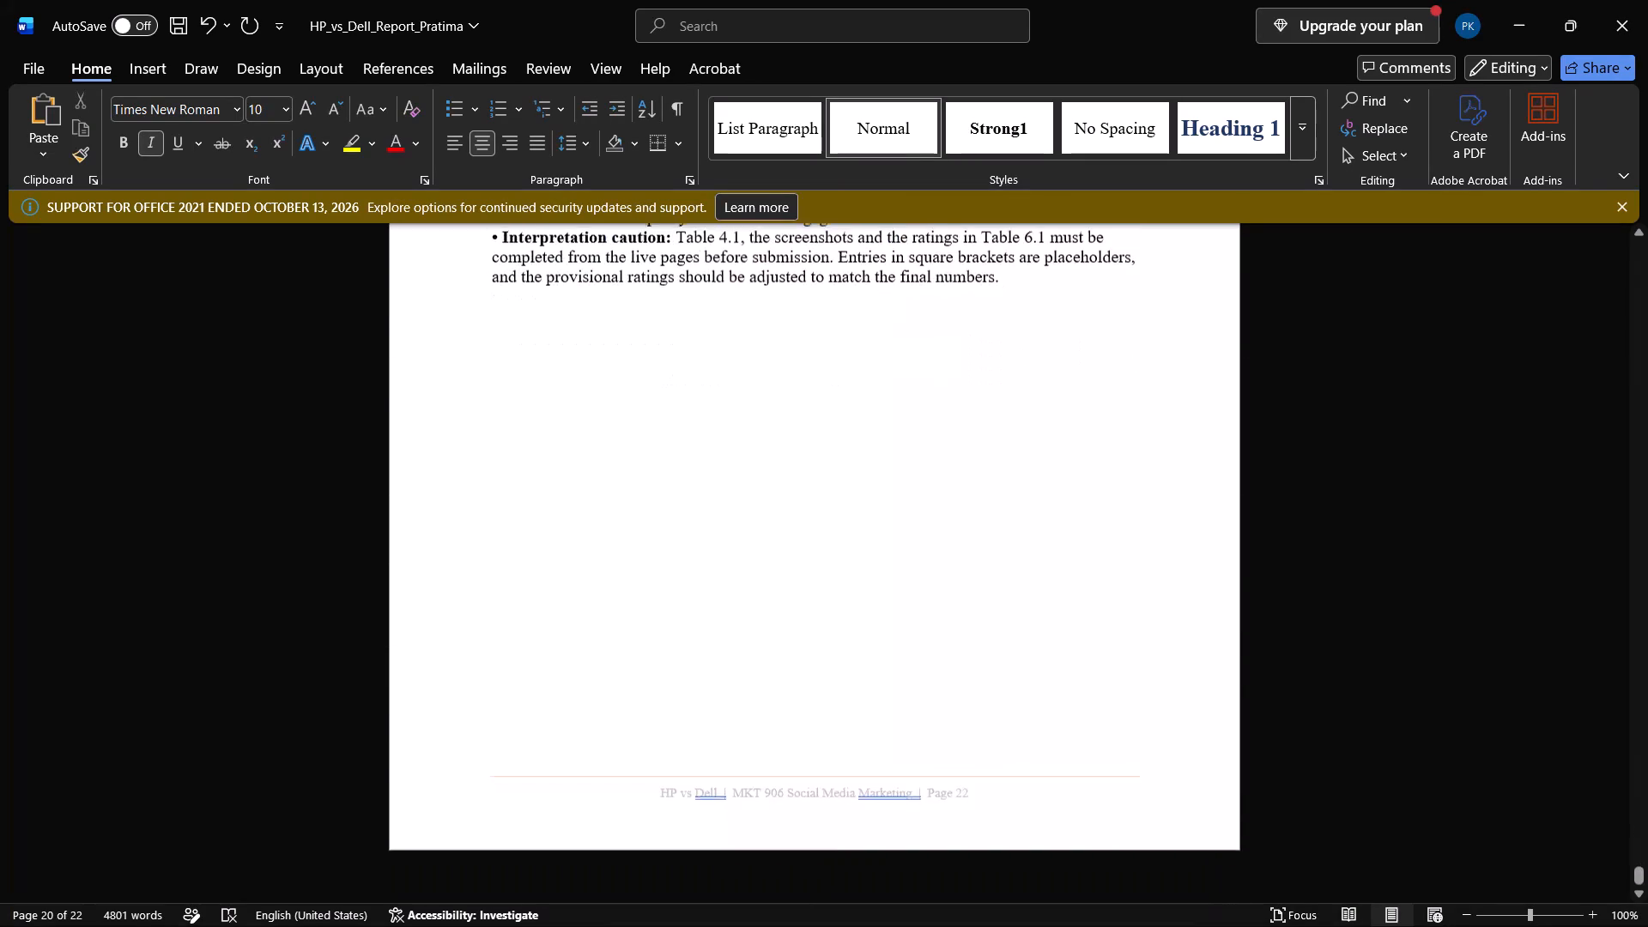
{"action": "scroll", "coordinate": [960, 422], "scroll_direction": "down", "scroll_amount": 2}
Look back through the report from the last page to the cover page, checking the figures, screenshots and cover details.
{"action": "scroll", "coordinate": [960, 422], "scroll_direction": "up", "scroll_amount": 11}
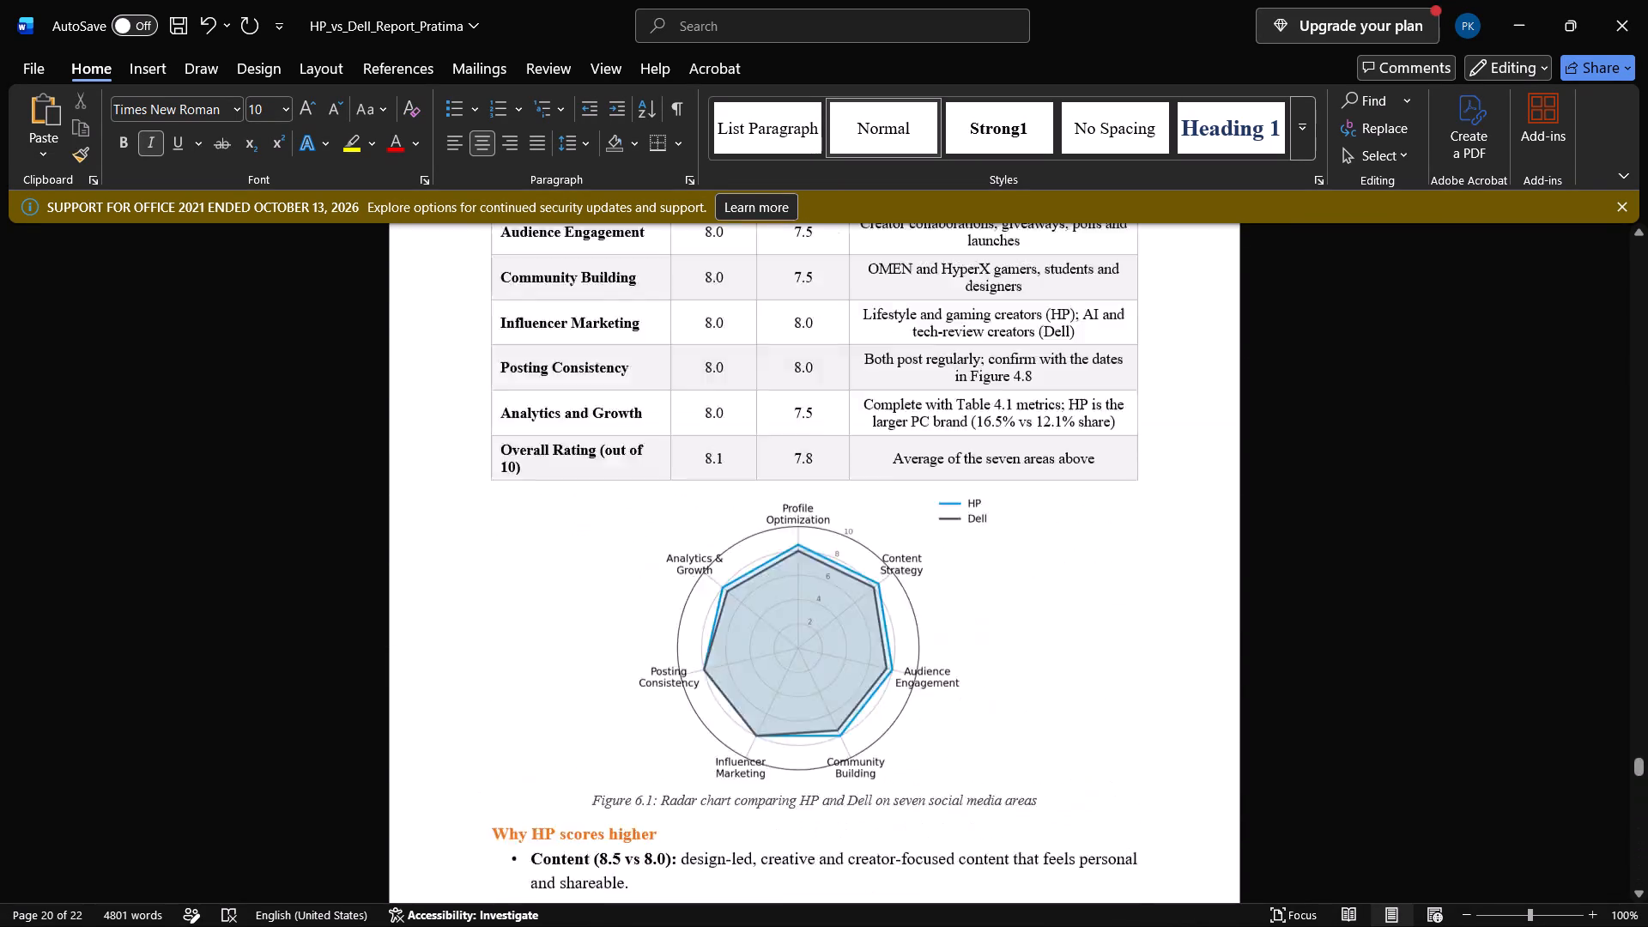
{"action": "scroll", "coordinate": [960, 422], "scroll_direction": "up", "scroll_amount": 8}
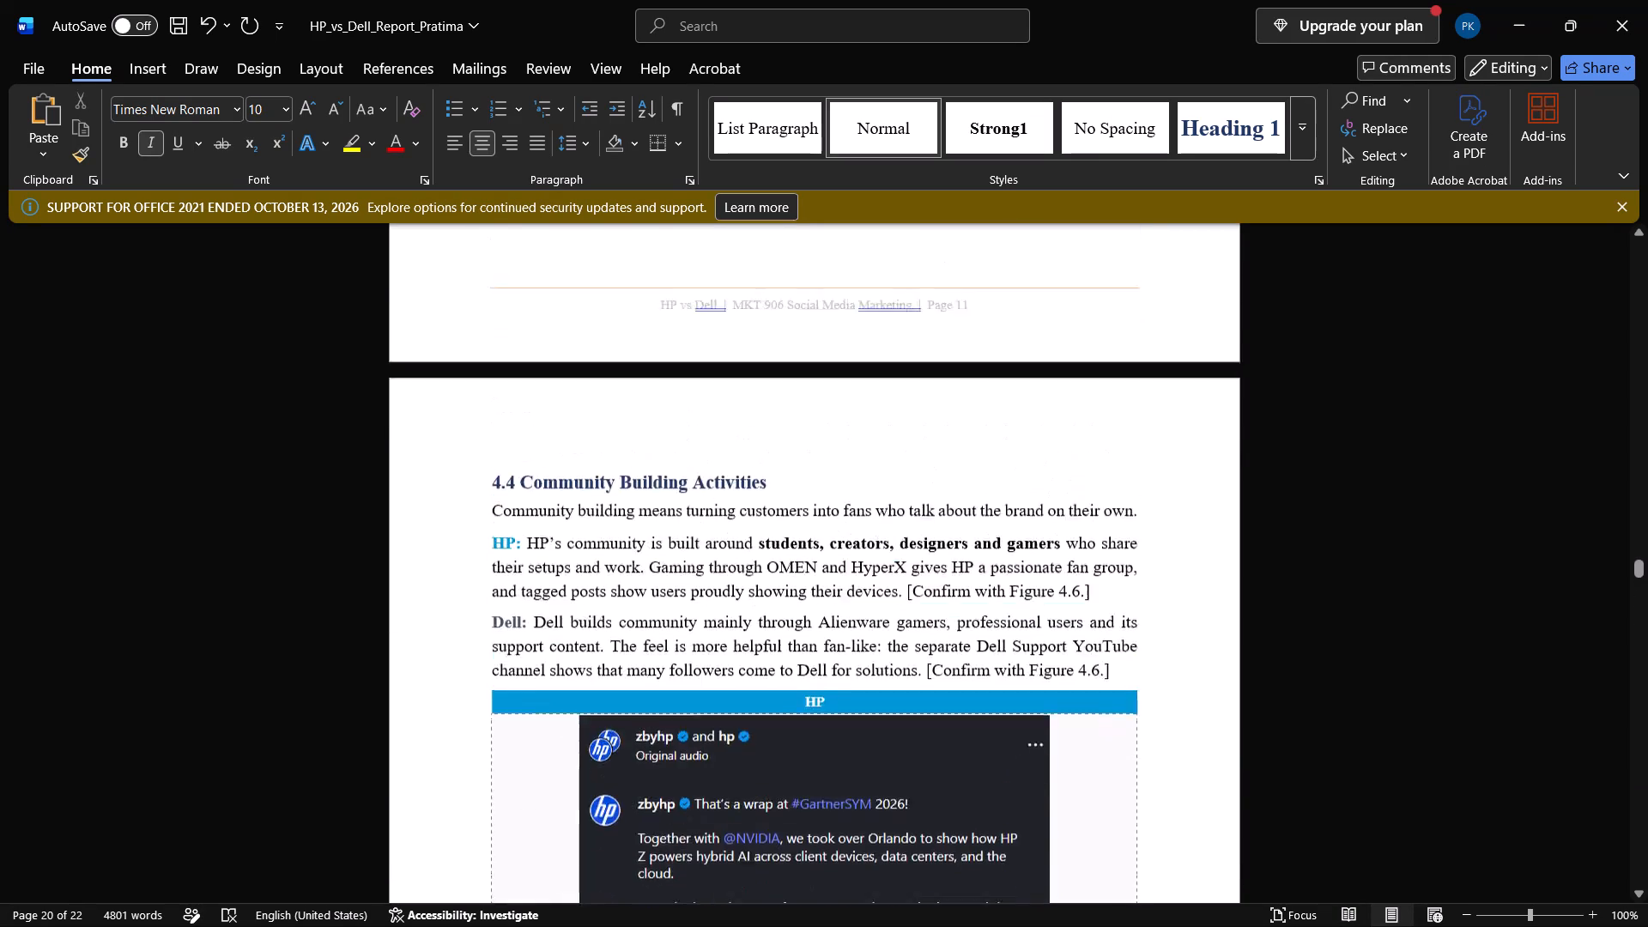
{"action": "scroll", "coordinate": [960, 422], "scroll_direction": "up", "scroll_amount": 6}
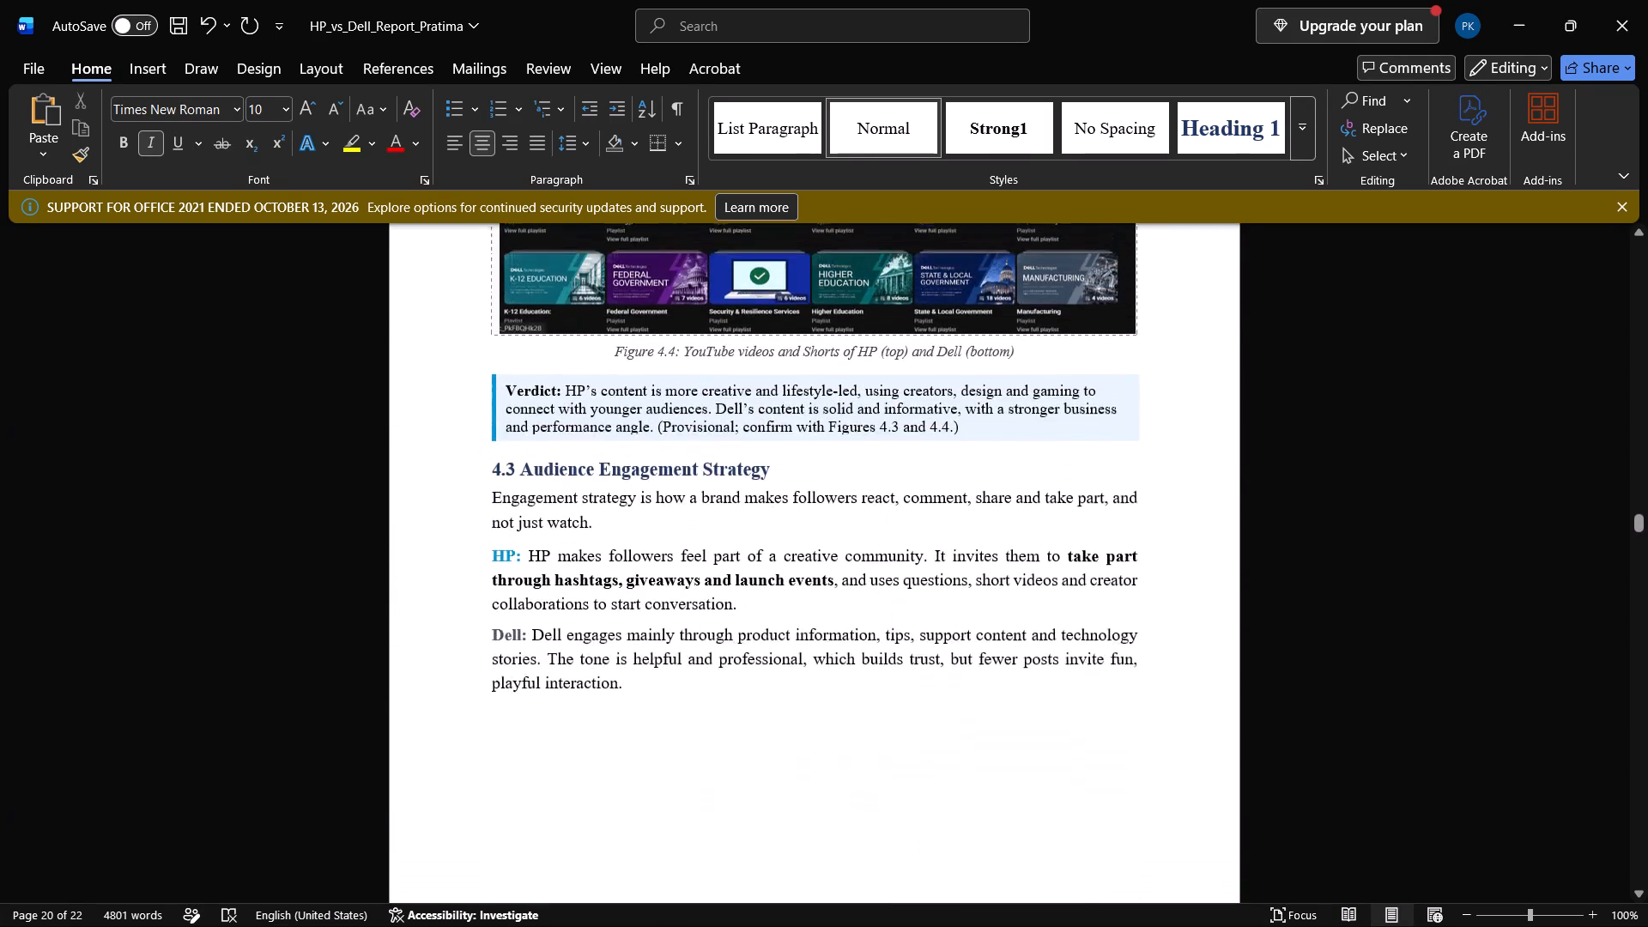
{"action": "scroll", "coordinate": [960, 422], "scroll_direction": "up", "scroll_amount": 14}
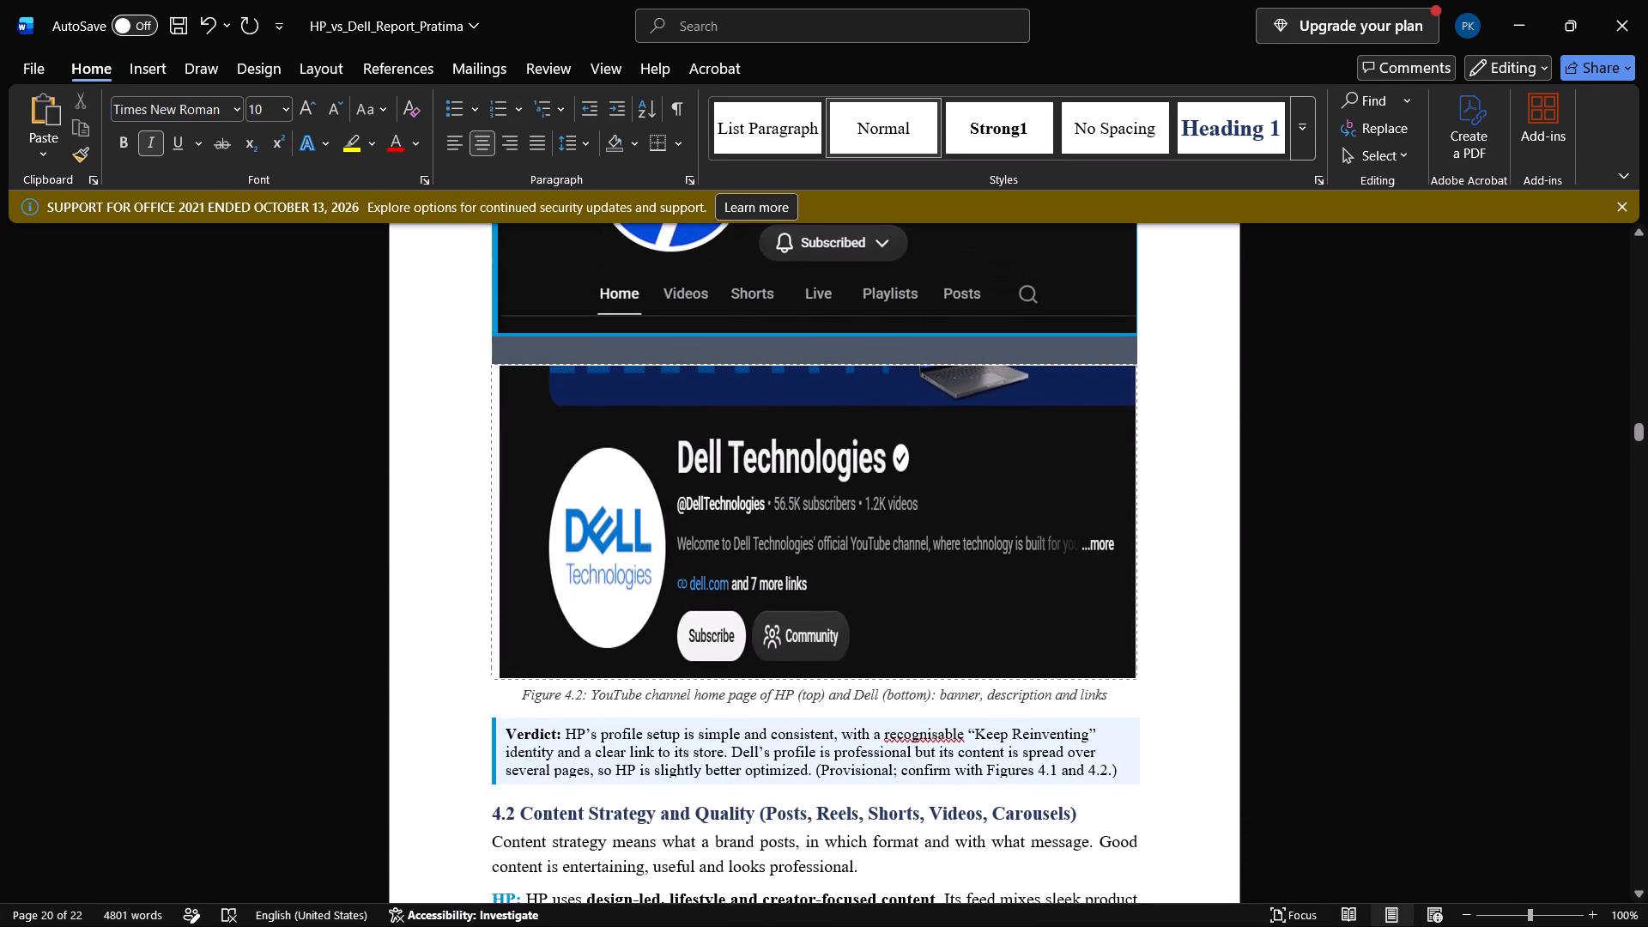
{"action": "scroll", "coordinate": [960, 422], "scroll_direction": "up", "scroll_amount": 5}
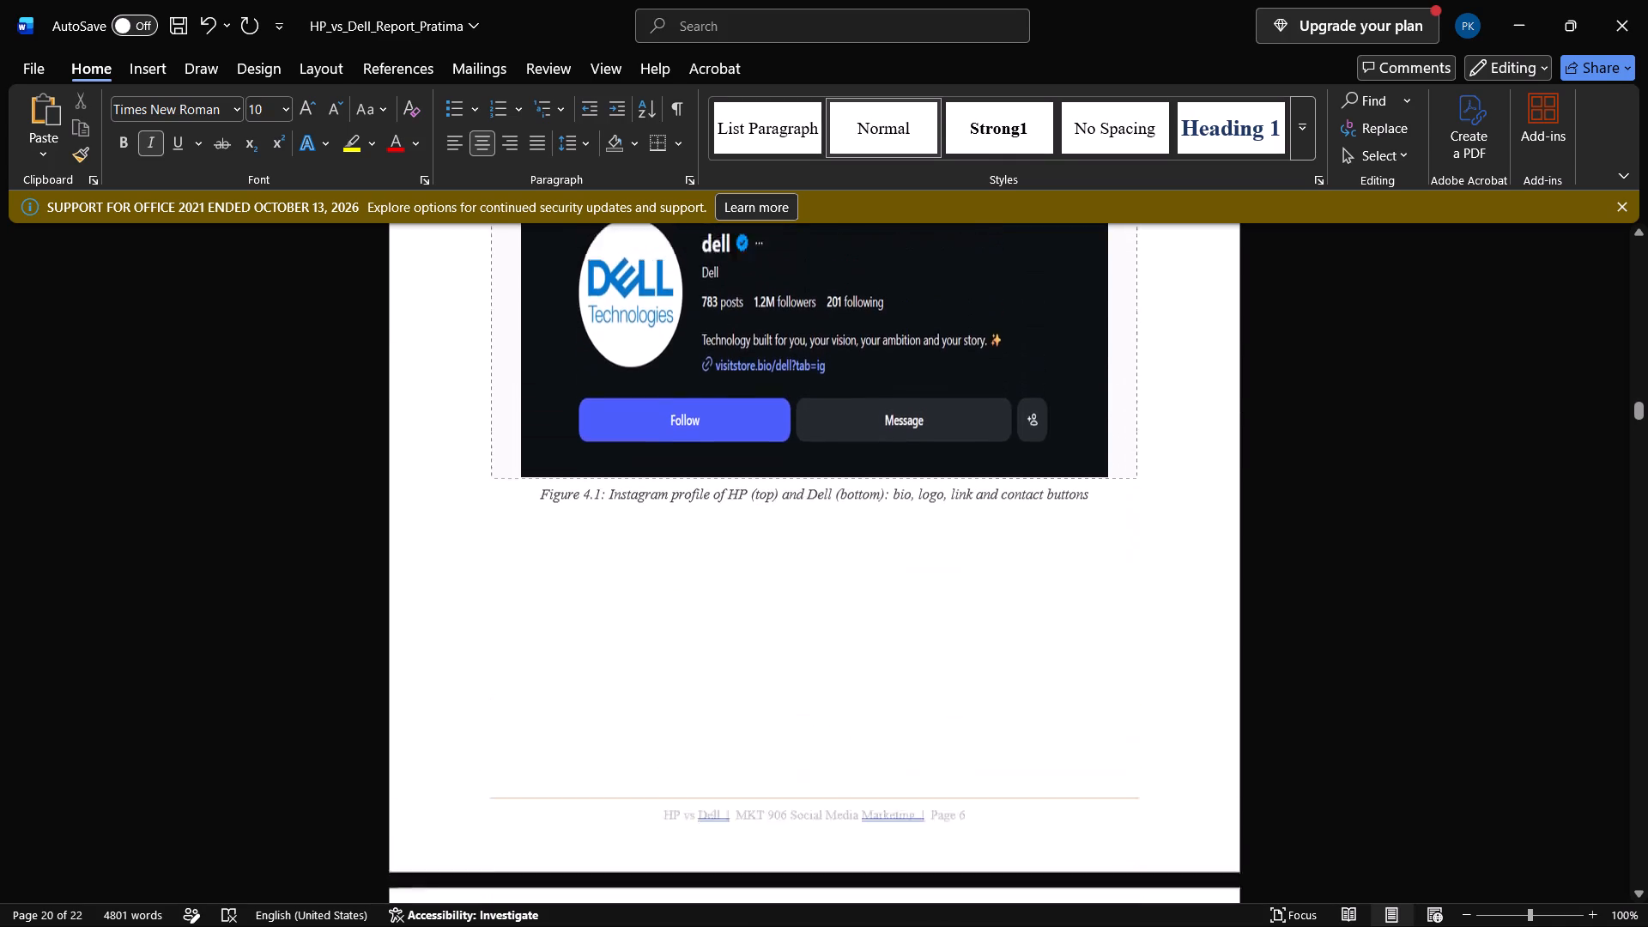
{"action": "scroll", "coordinate": [960, 422], "scroll_direction": "up", "scroll_amount": 4}
{"action": "scroll", "coordinate": [960, 422], "scroll_direction": "up", "scroll_amount": 19}
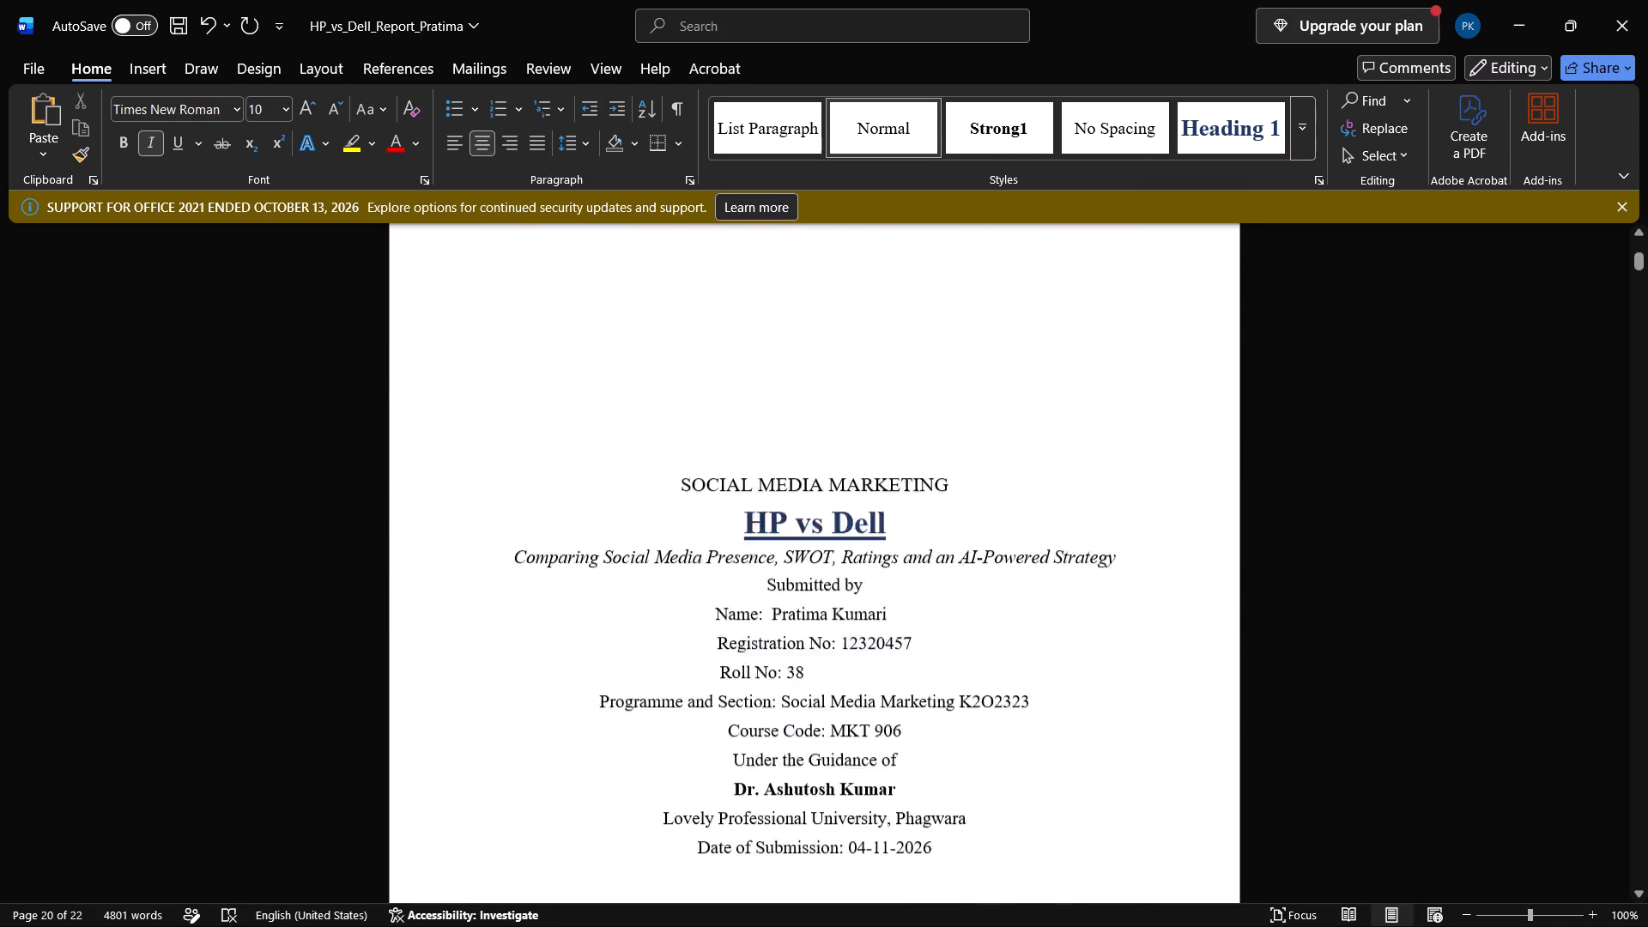
{"action": "scroll", "coordinate": [960, 422], "scroll_direction": "up", "scroll_amount": 10}
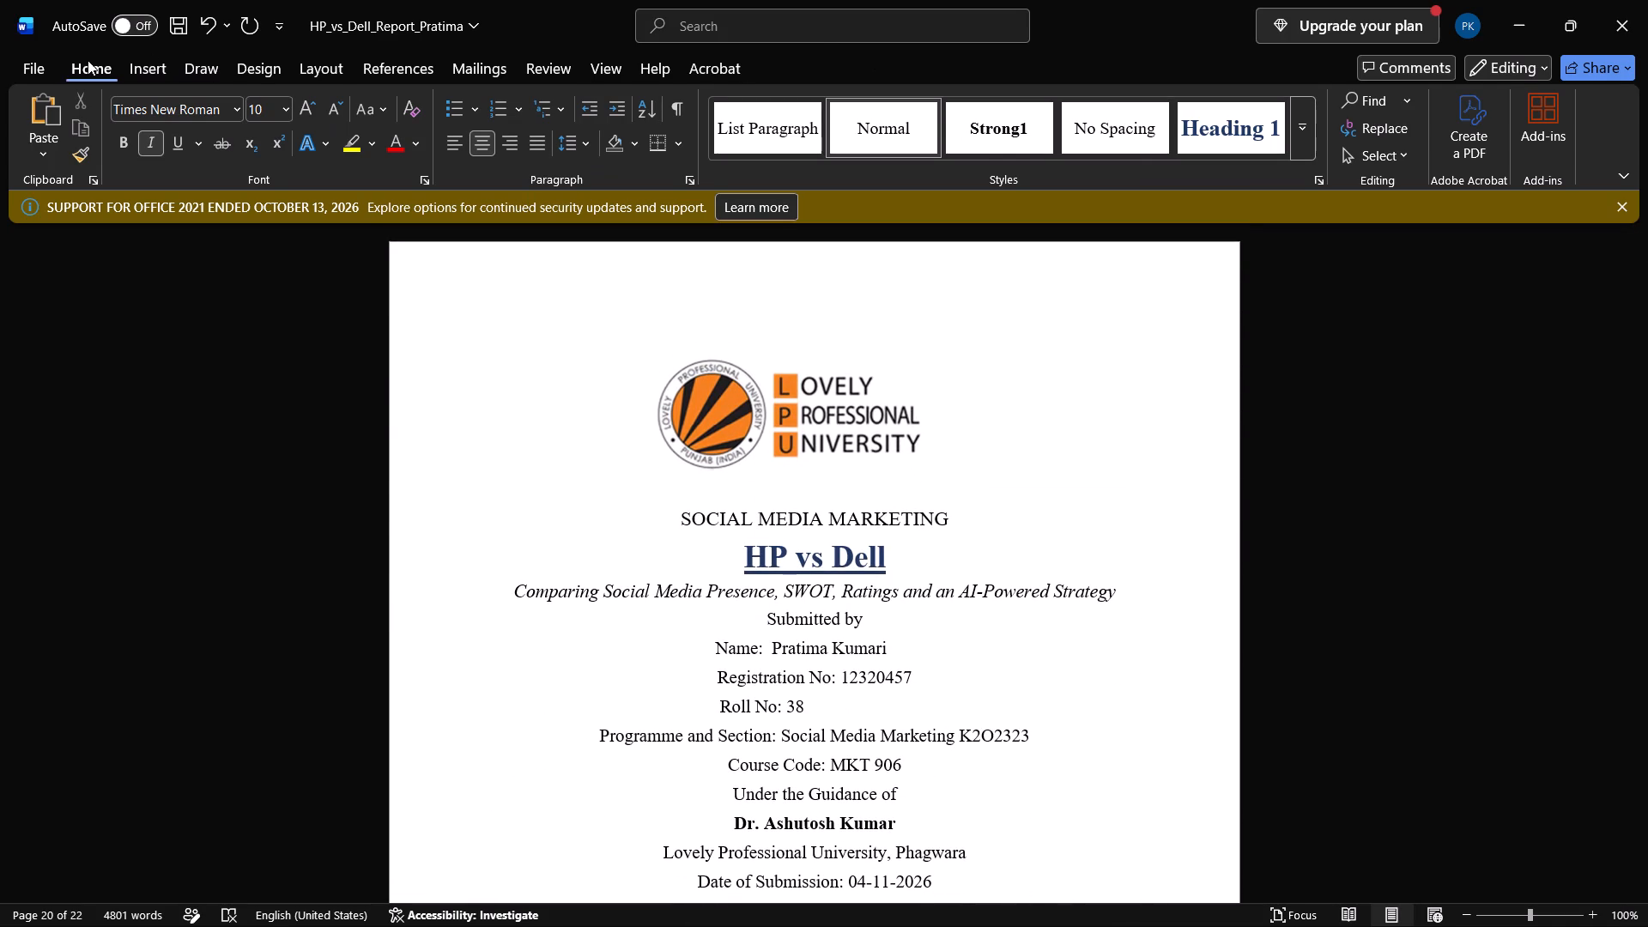
Save a copy of the report as a PDF in the Downloads folder.
{"action": "left_click", "coordinate": [37, 65]}
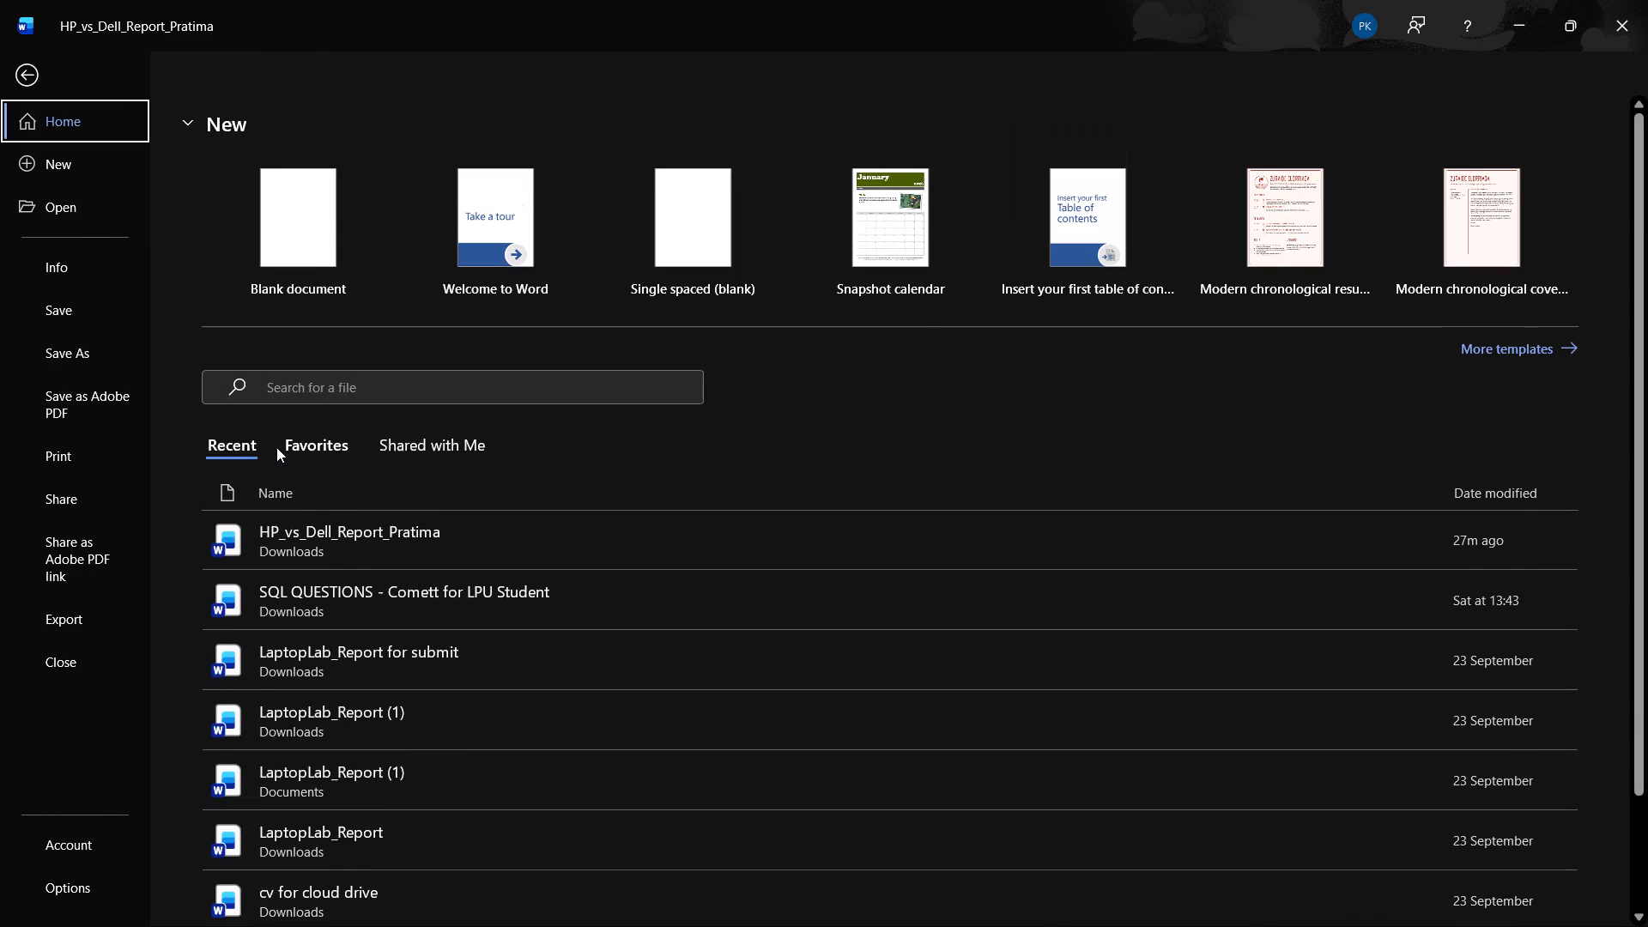
{"action": "left_click", "coordinate": [54, 356]}
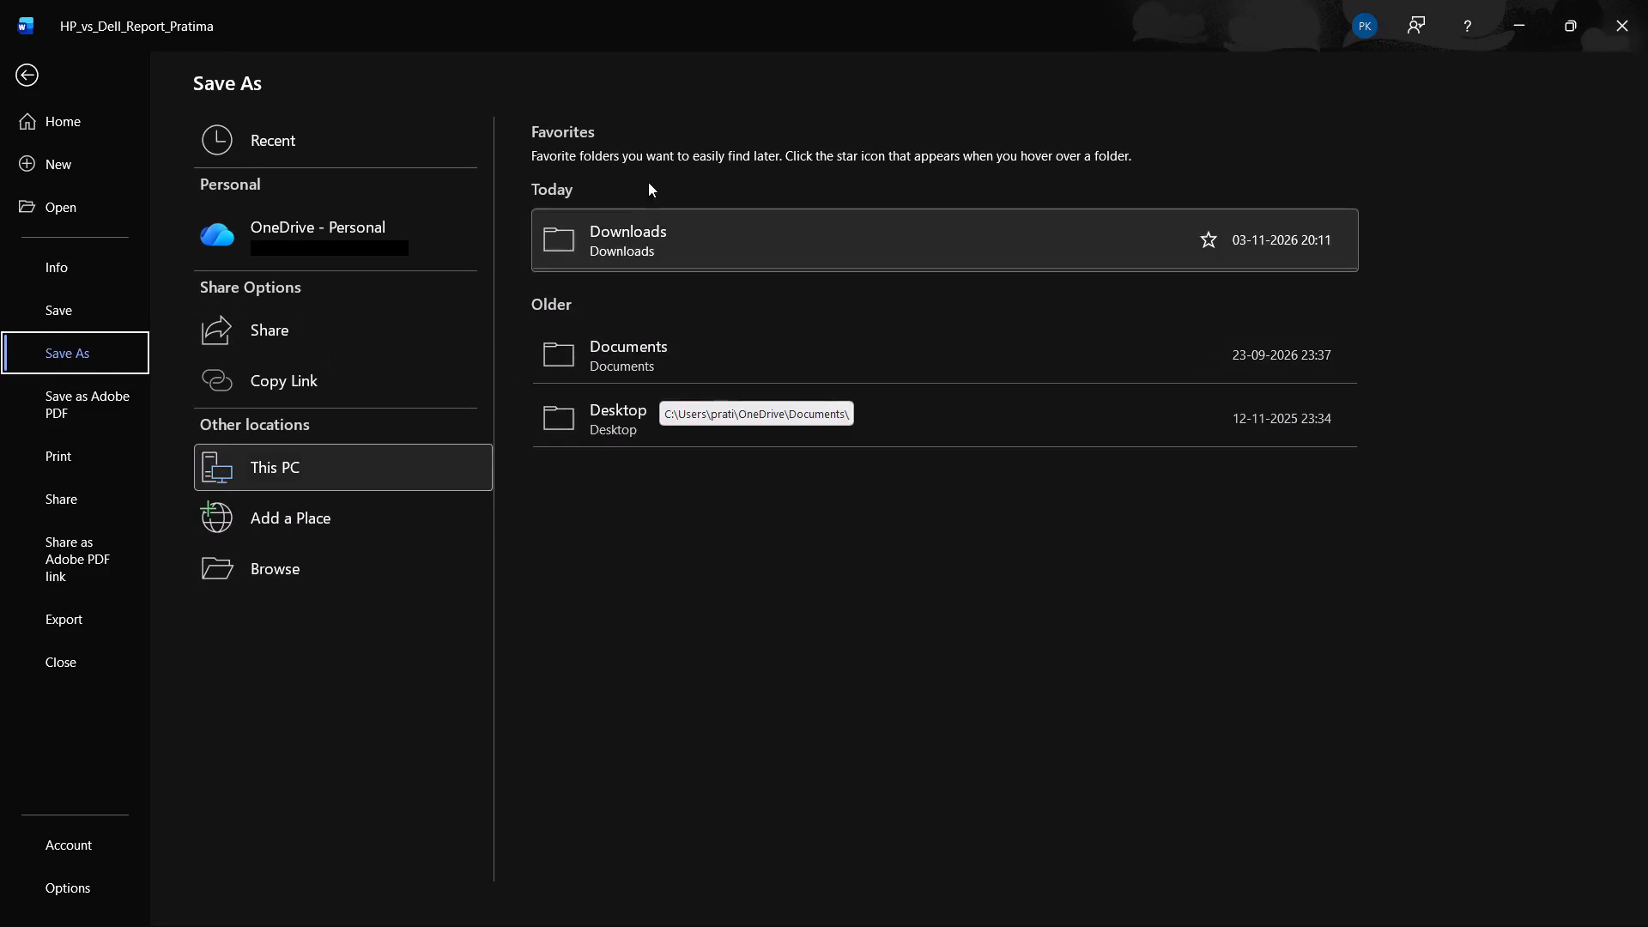
{"action": "left_click", "coordinate": [624, 242]}
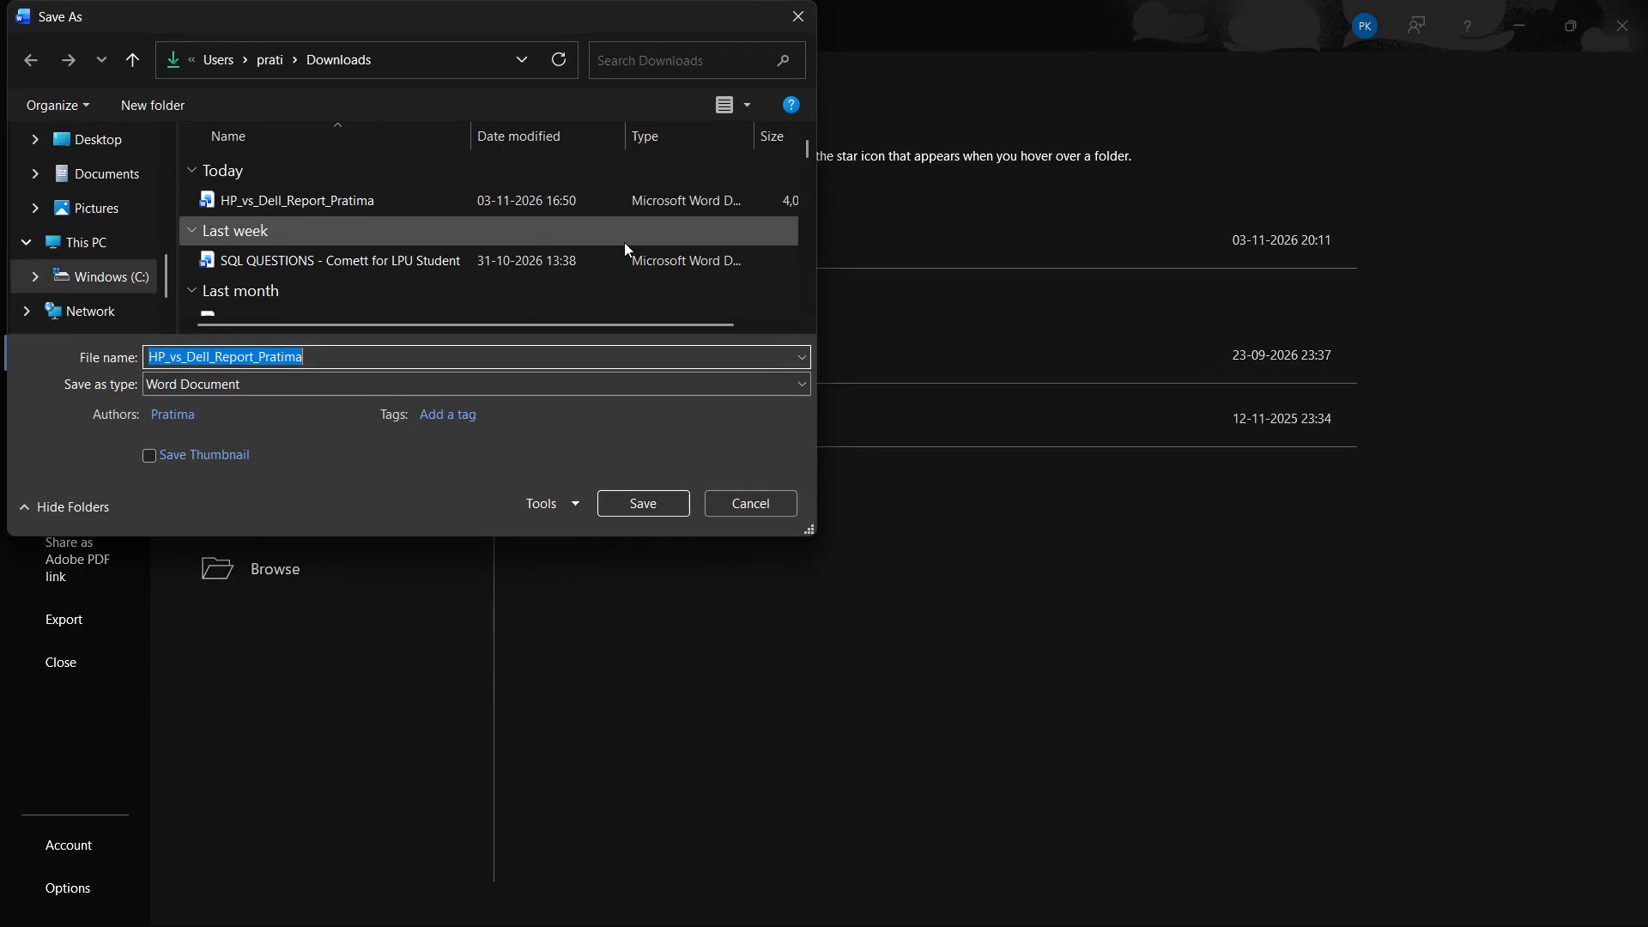
{"action": "left_click", "coordinate": [325, 382]}
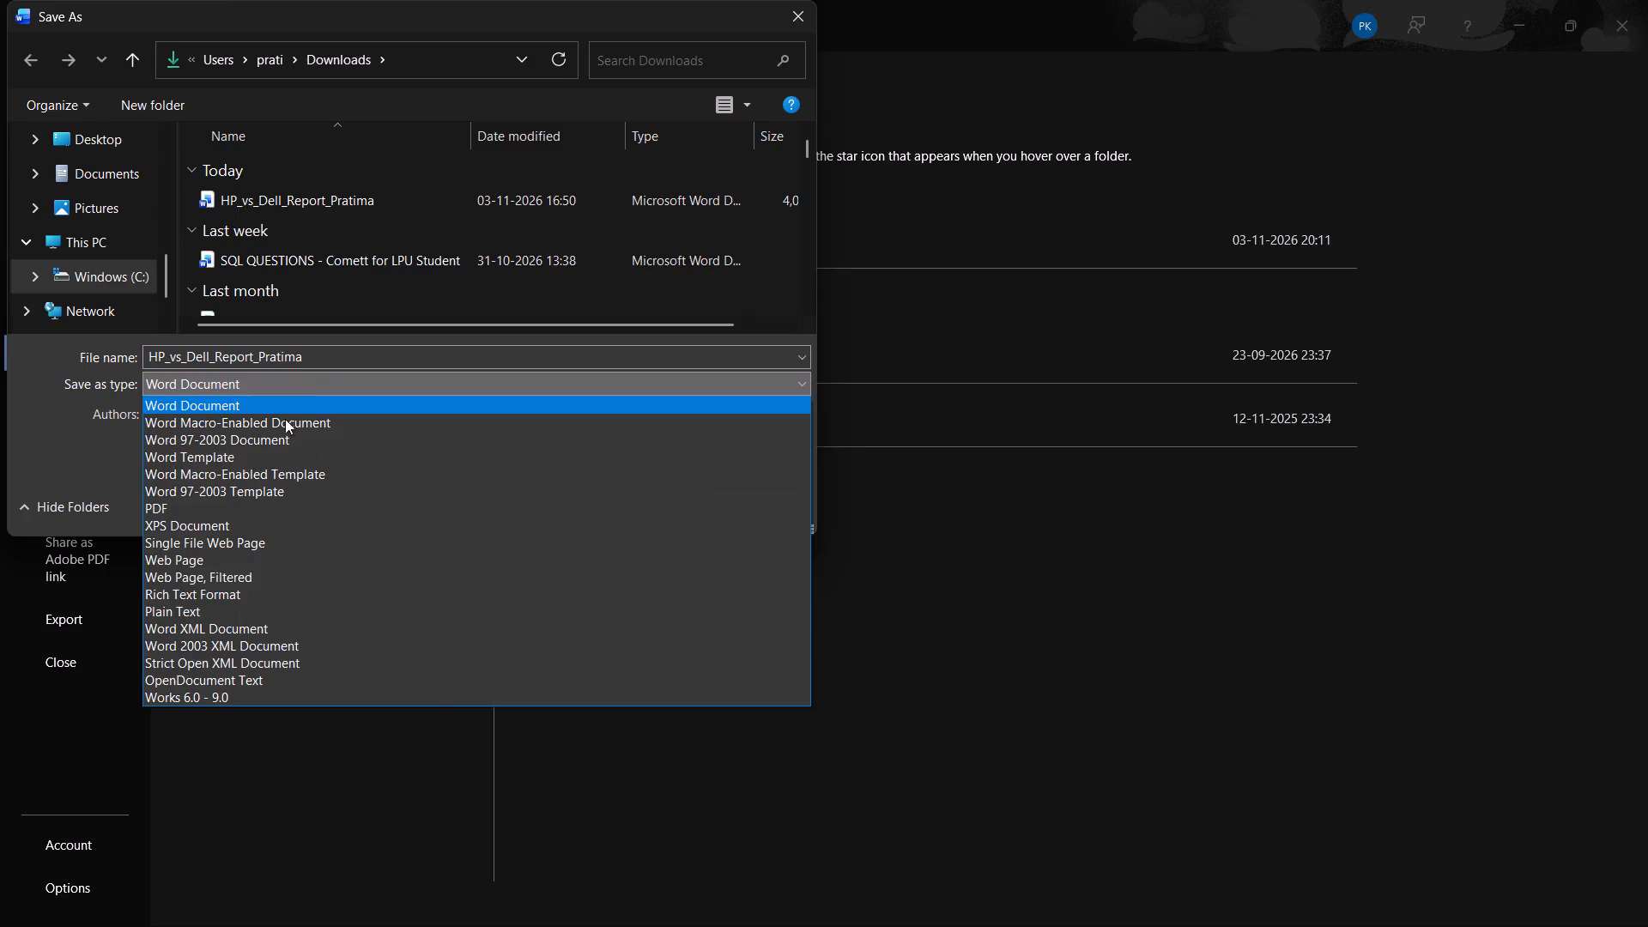
{"action": "left_click", "coordinate": [148, 506]}
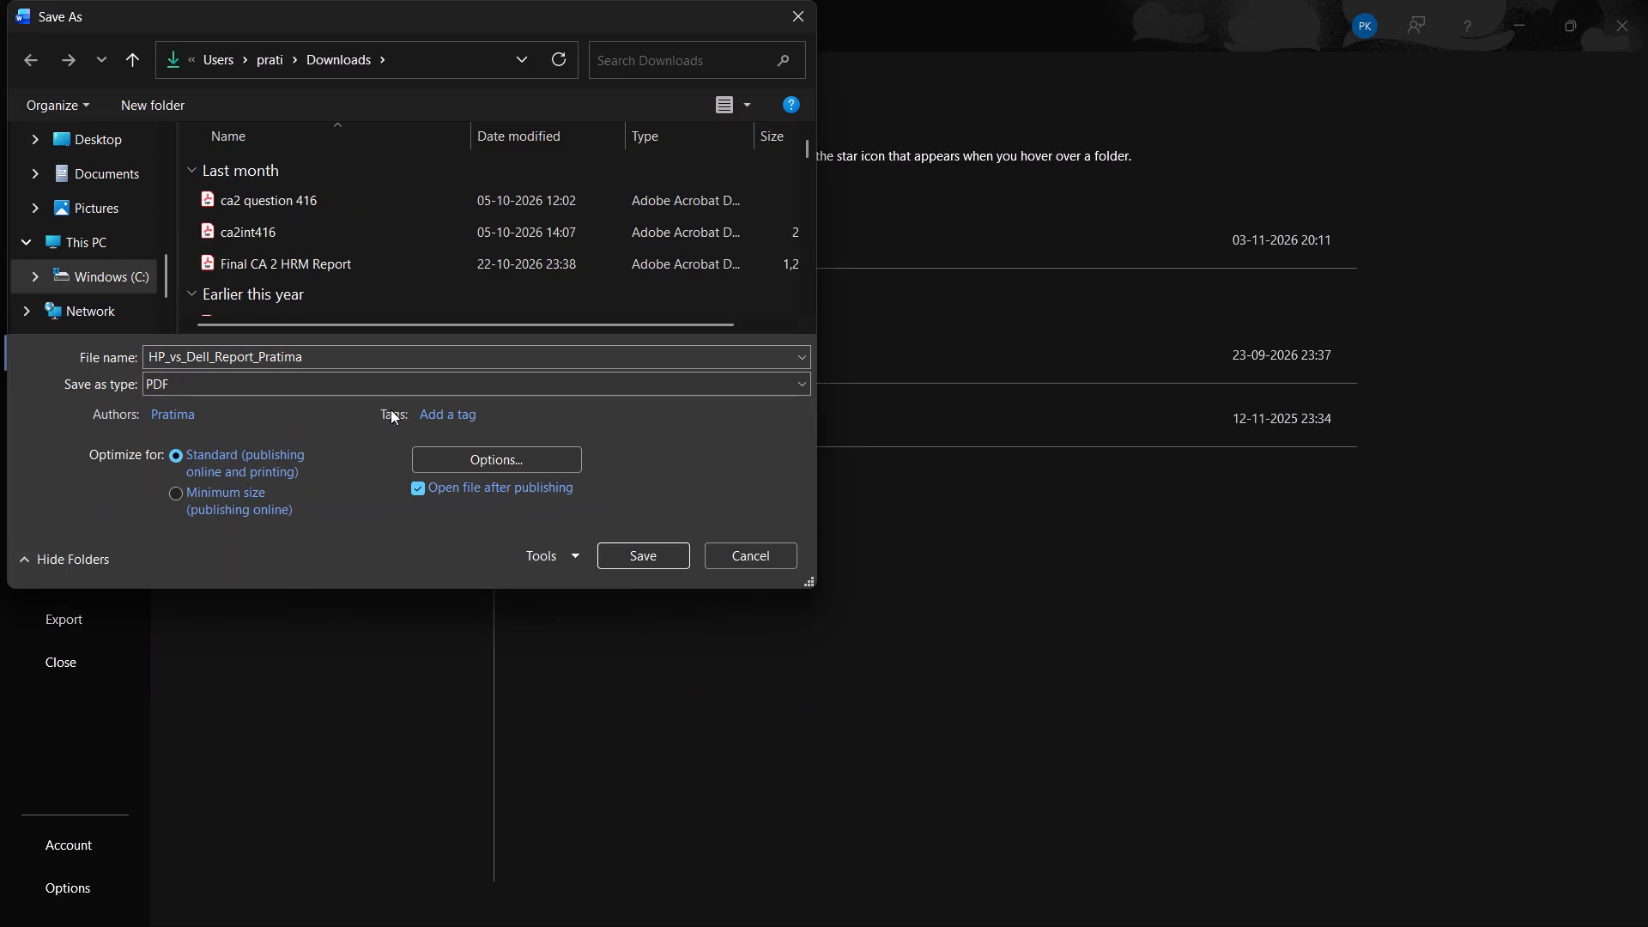
Publish the HP vs Dell report as a standard-quality PDF in the Downloads folder.
{"action": "left_click", "coordinate": [654, 558]}
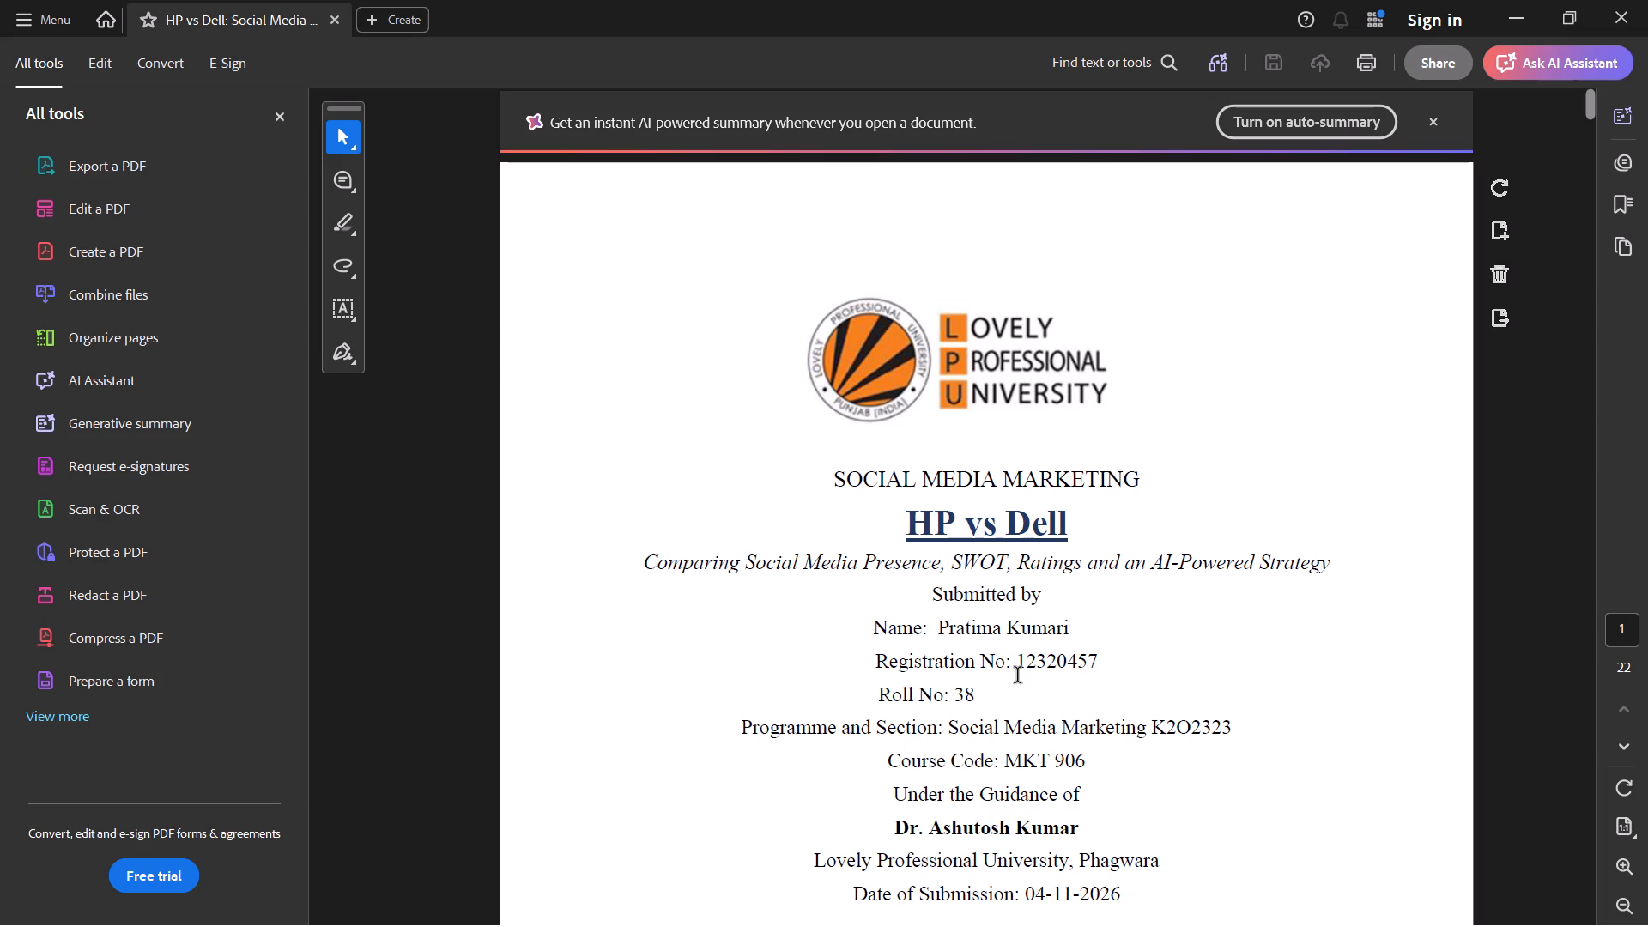
Review the exported PDF from the cover page to the last page, checking the contents, figures, screenshots and closing sections.
{"action": "scroll", "coordinate": [1024, 663], "scroll_direction": "down", "scroll_amount": 9}
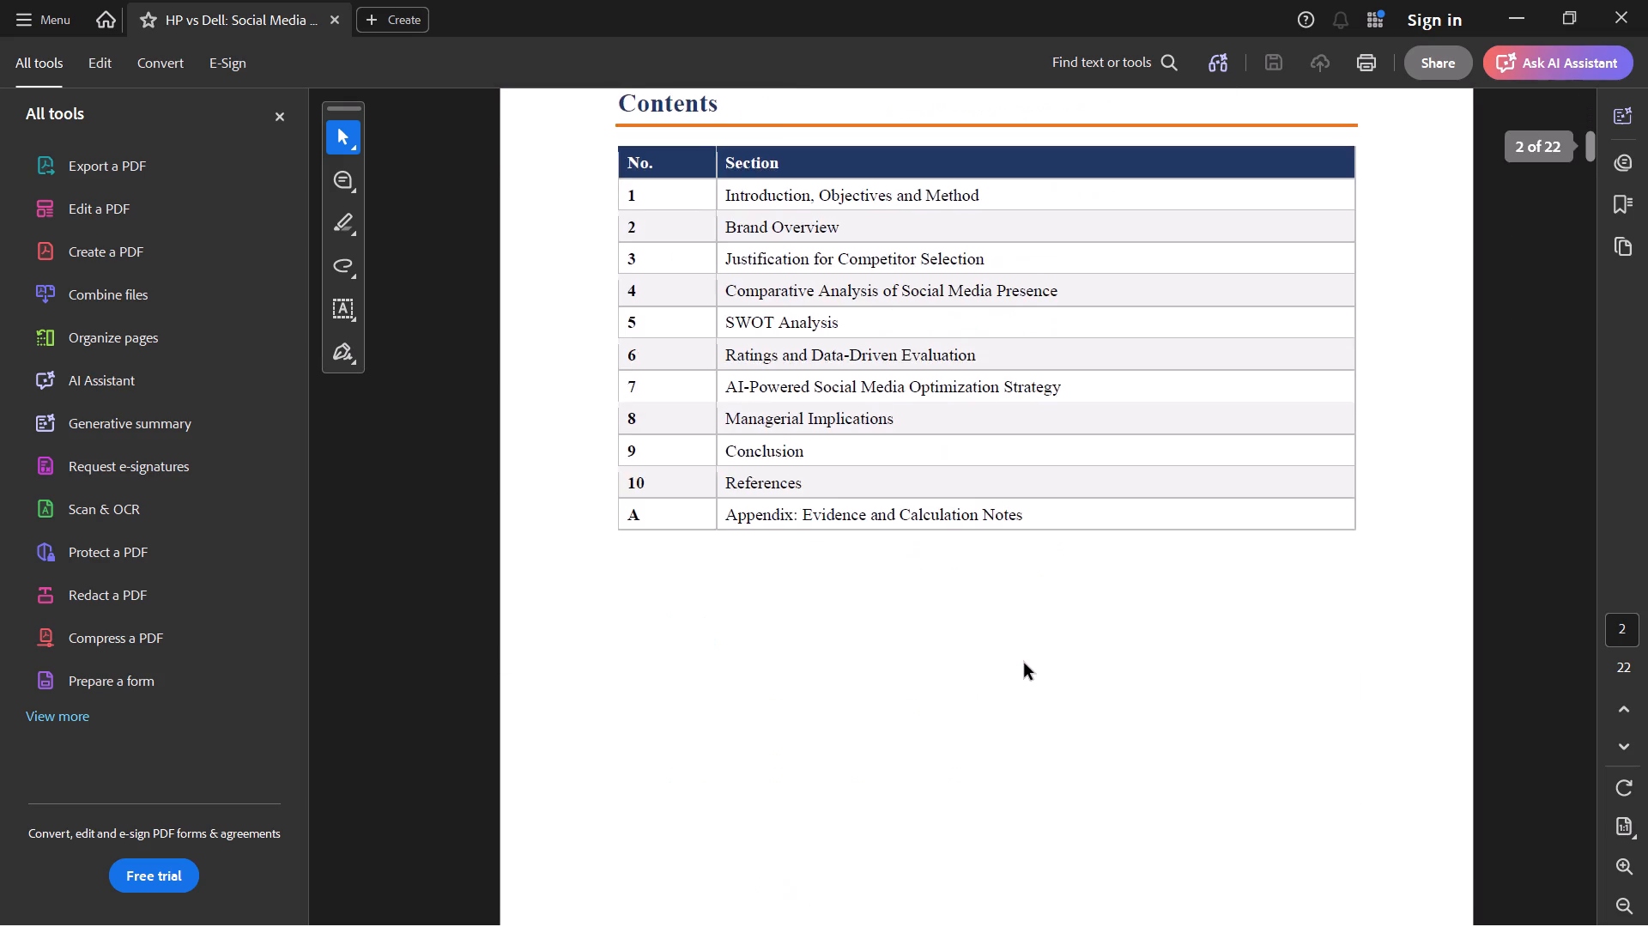
{"action": "scroll", "coordinate": [1024, 663], "scroll_direction": "down", "scroll_amount": 12}
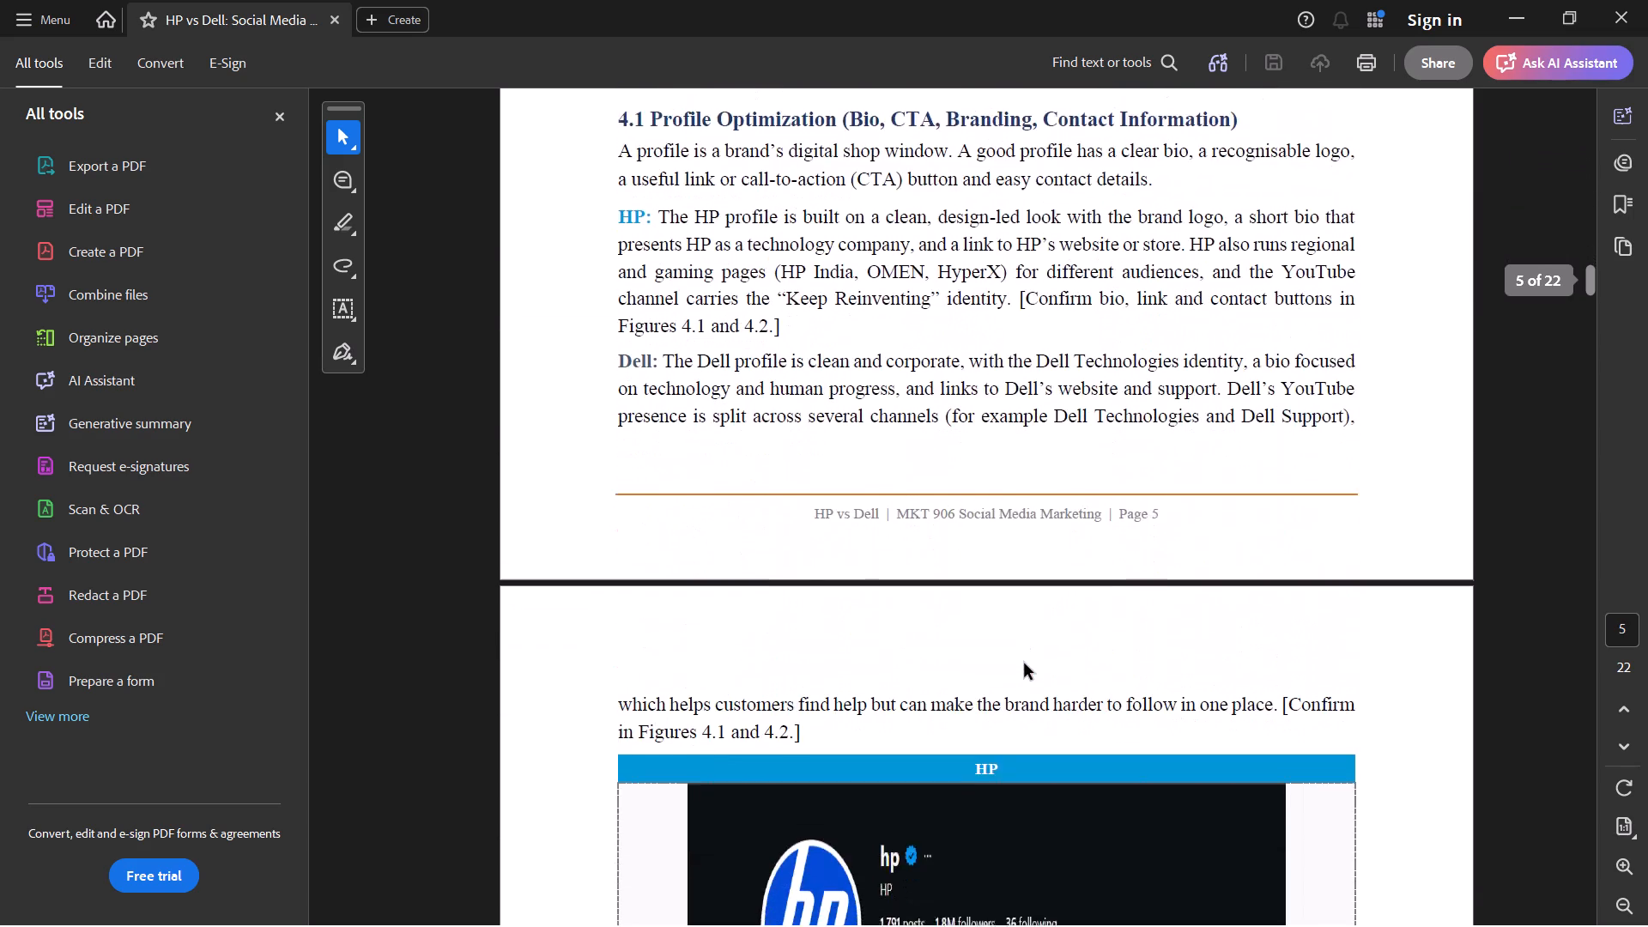
{"action": "scroll", "coordinate": [1024, 663], "scroll_direction": "down", "scroll_amount": 9}
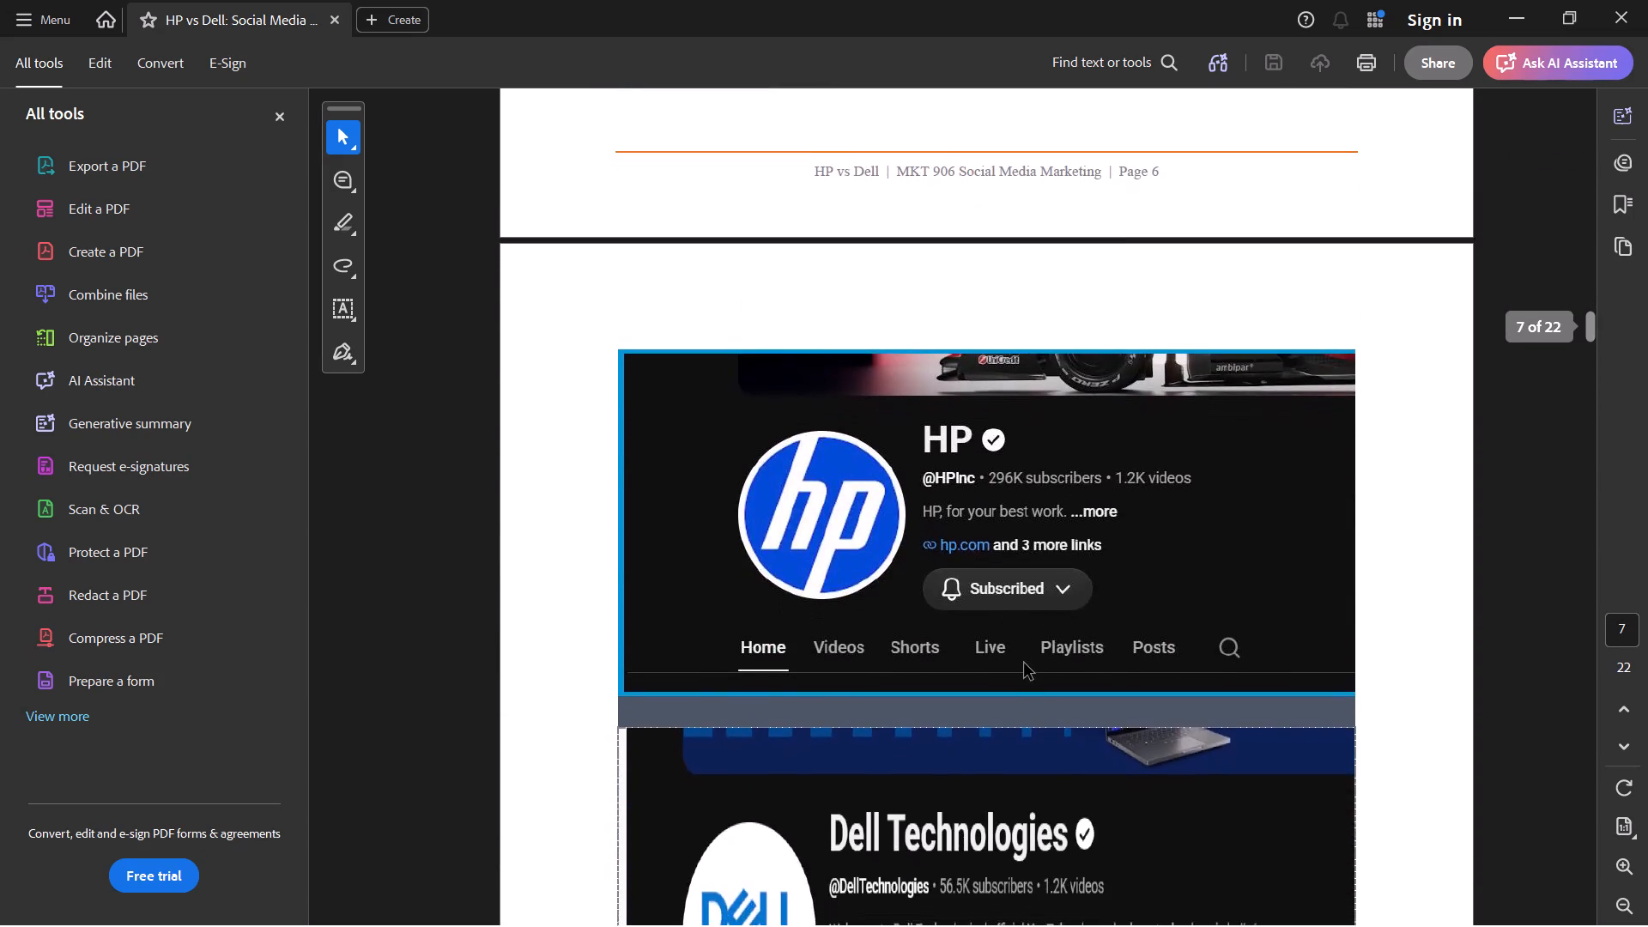
{"action": "scroll", "coordinate": [1024, 663], "scroll_direction": "down", "scroll_amount": 14}
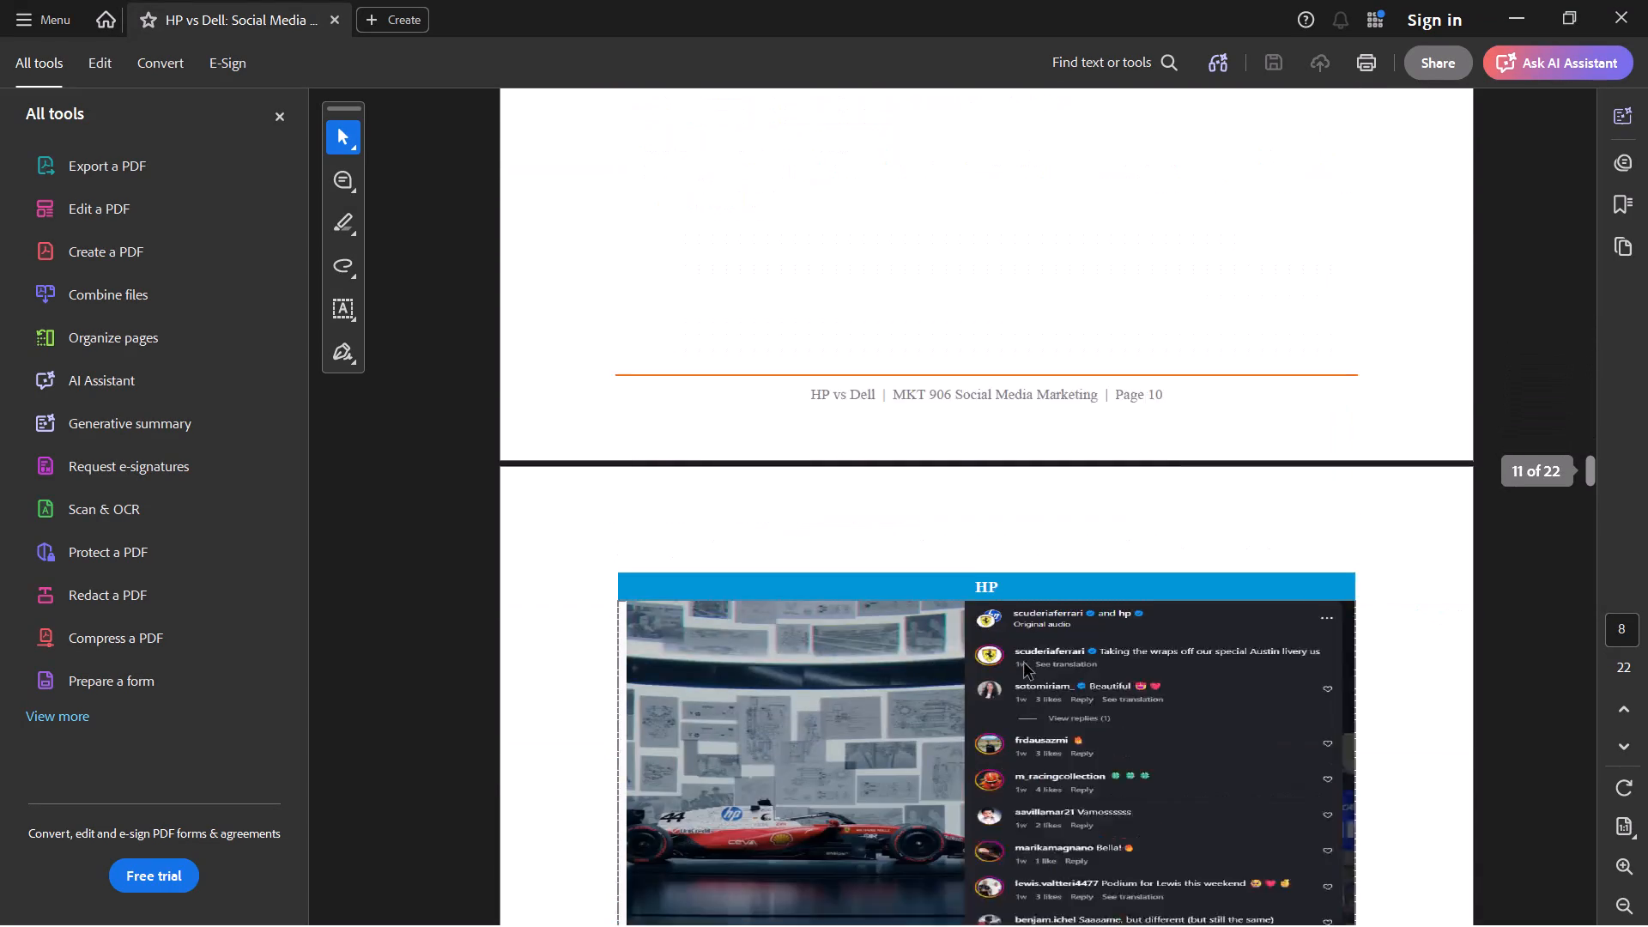
{"action": "scroll", "coordinate": [1024, 663], "scroll_direction": "down", "scroll_amount": 12}
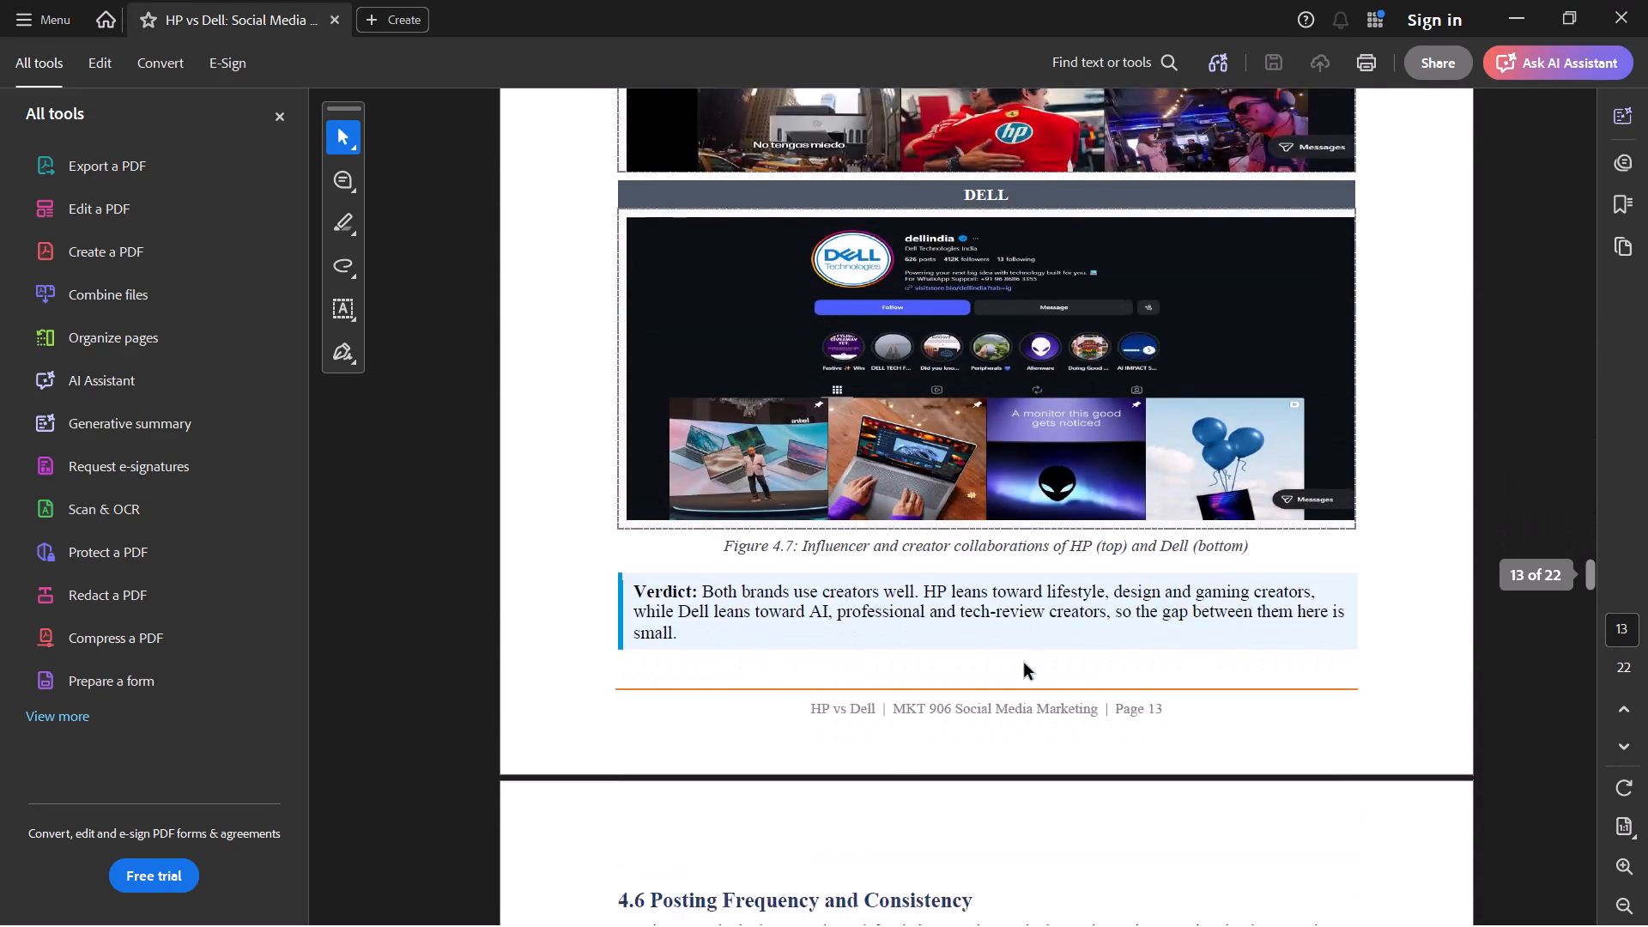
{"action": "scroll", "coordinate": [1024, 663], "scroll_direction": "down", "scroll_amount": 13}
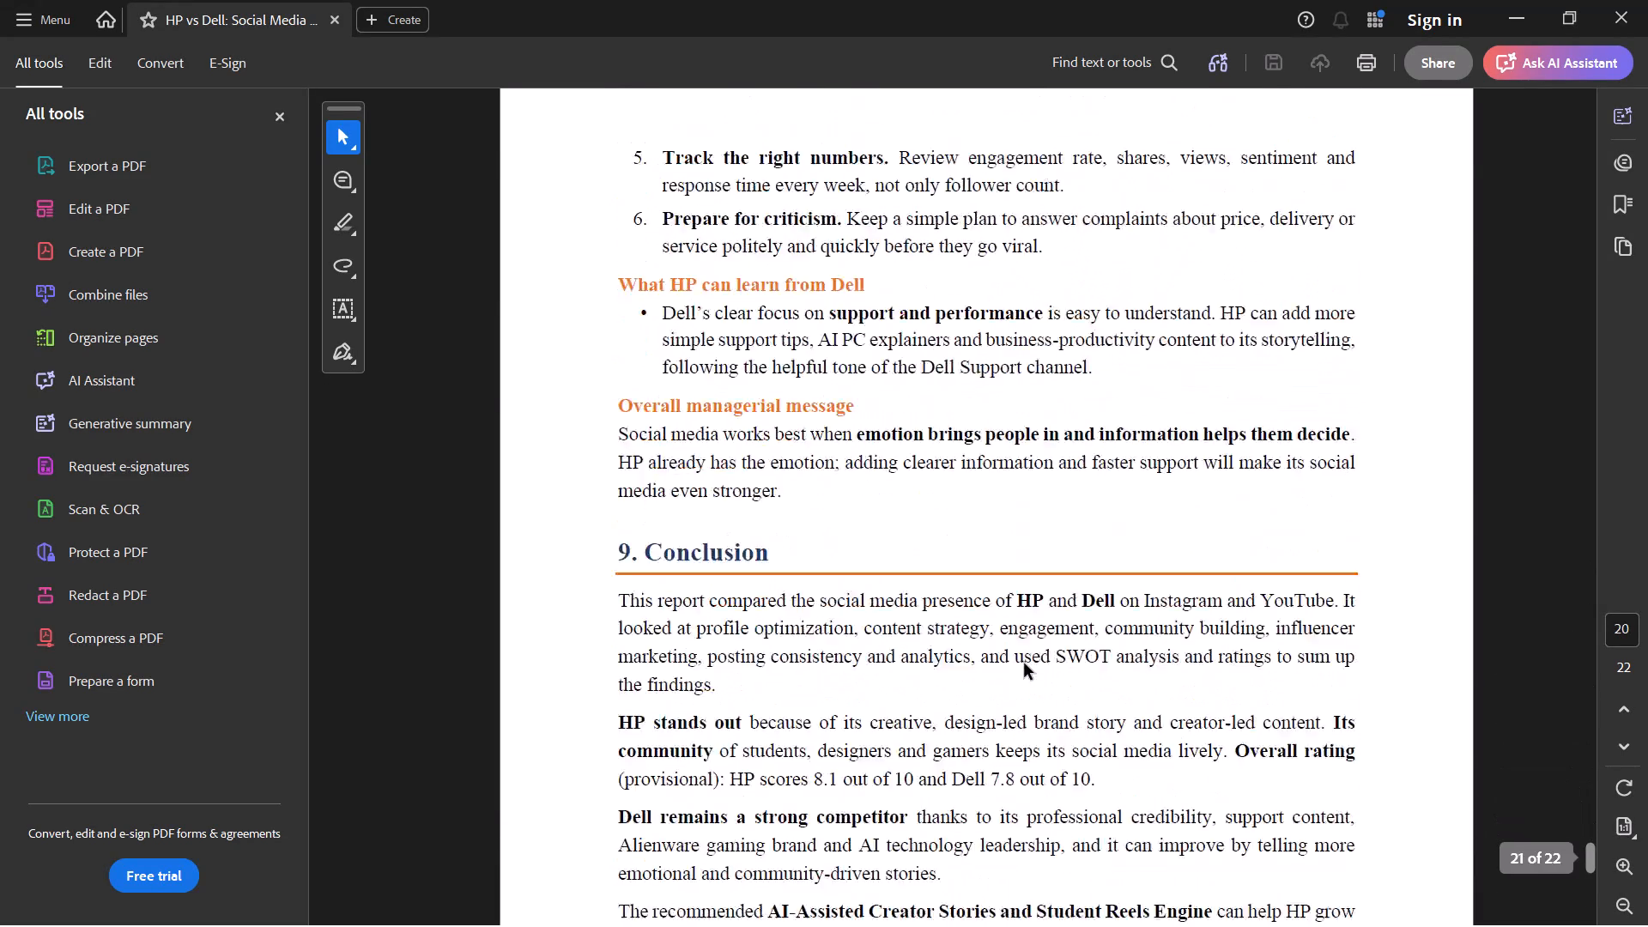
{"action": "scroll", "coordinate": [1024, 663], "scroll_direction": "down", "scroll_amount": 2}
{"action": "scroll", "coordinate": [1066, 577], "scroll_direction": "down", "scroll_amount": 2}
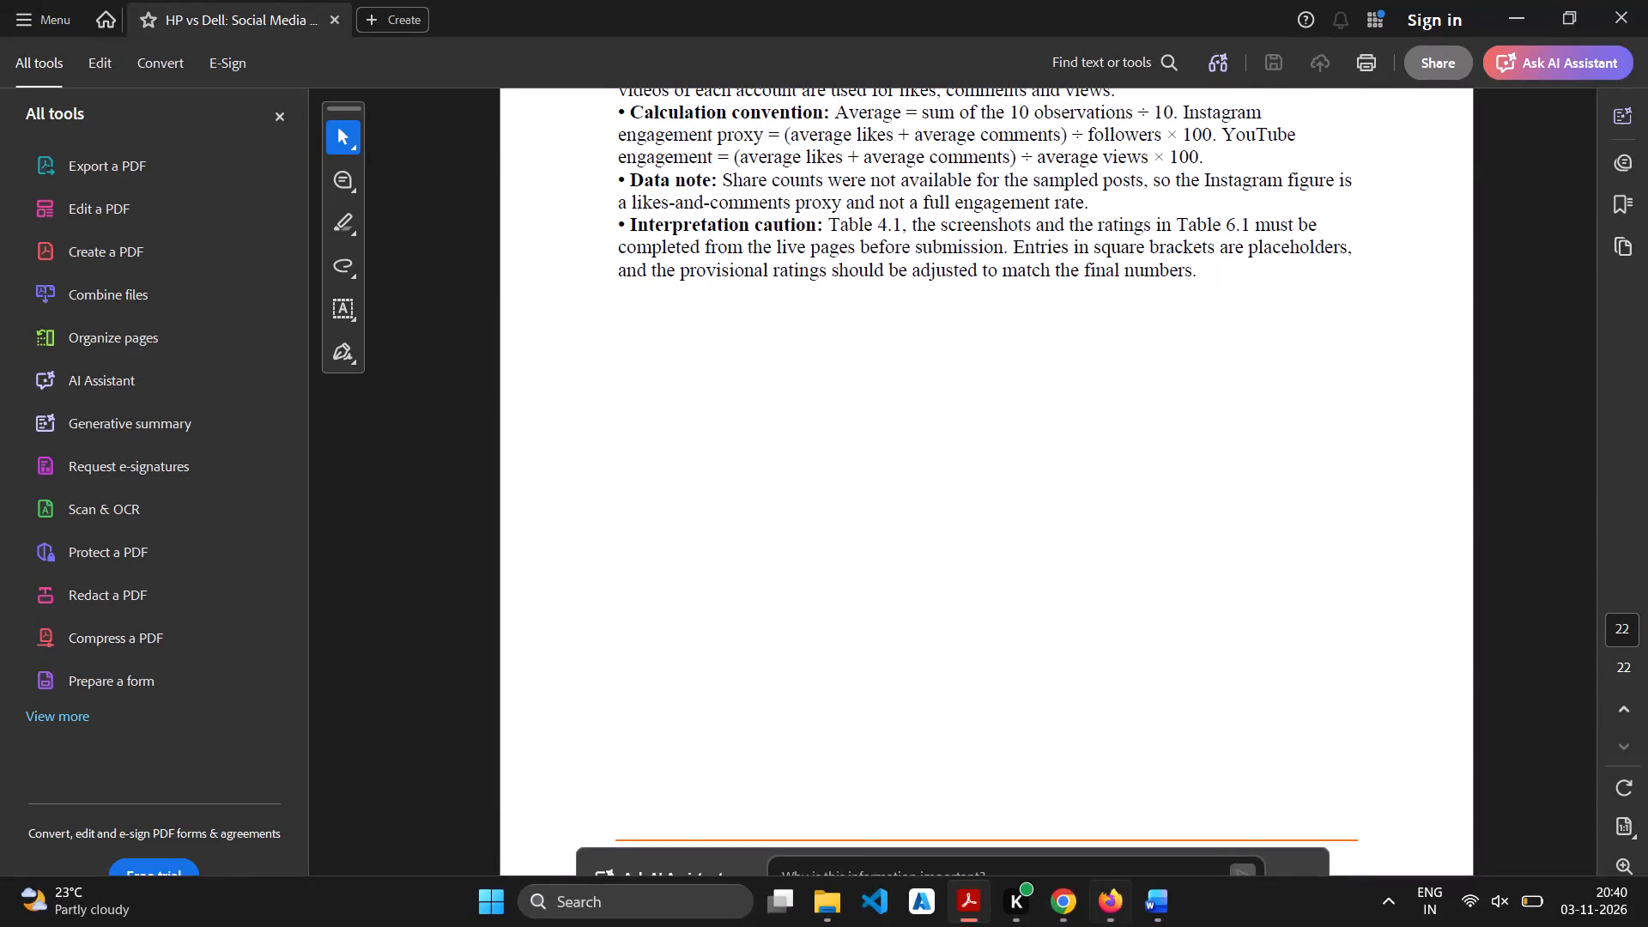